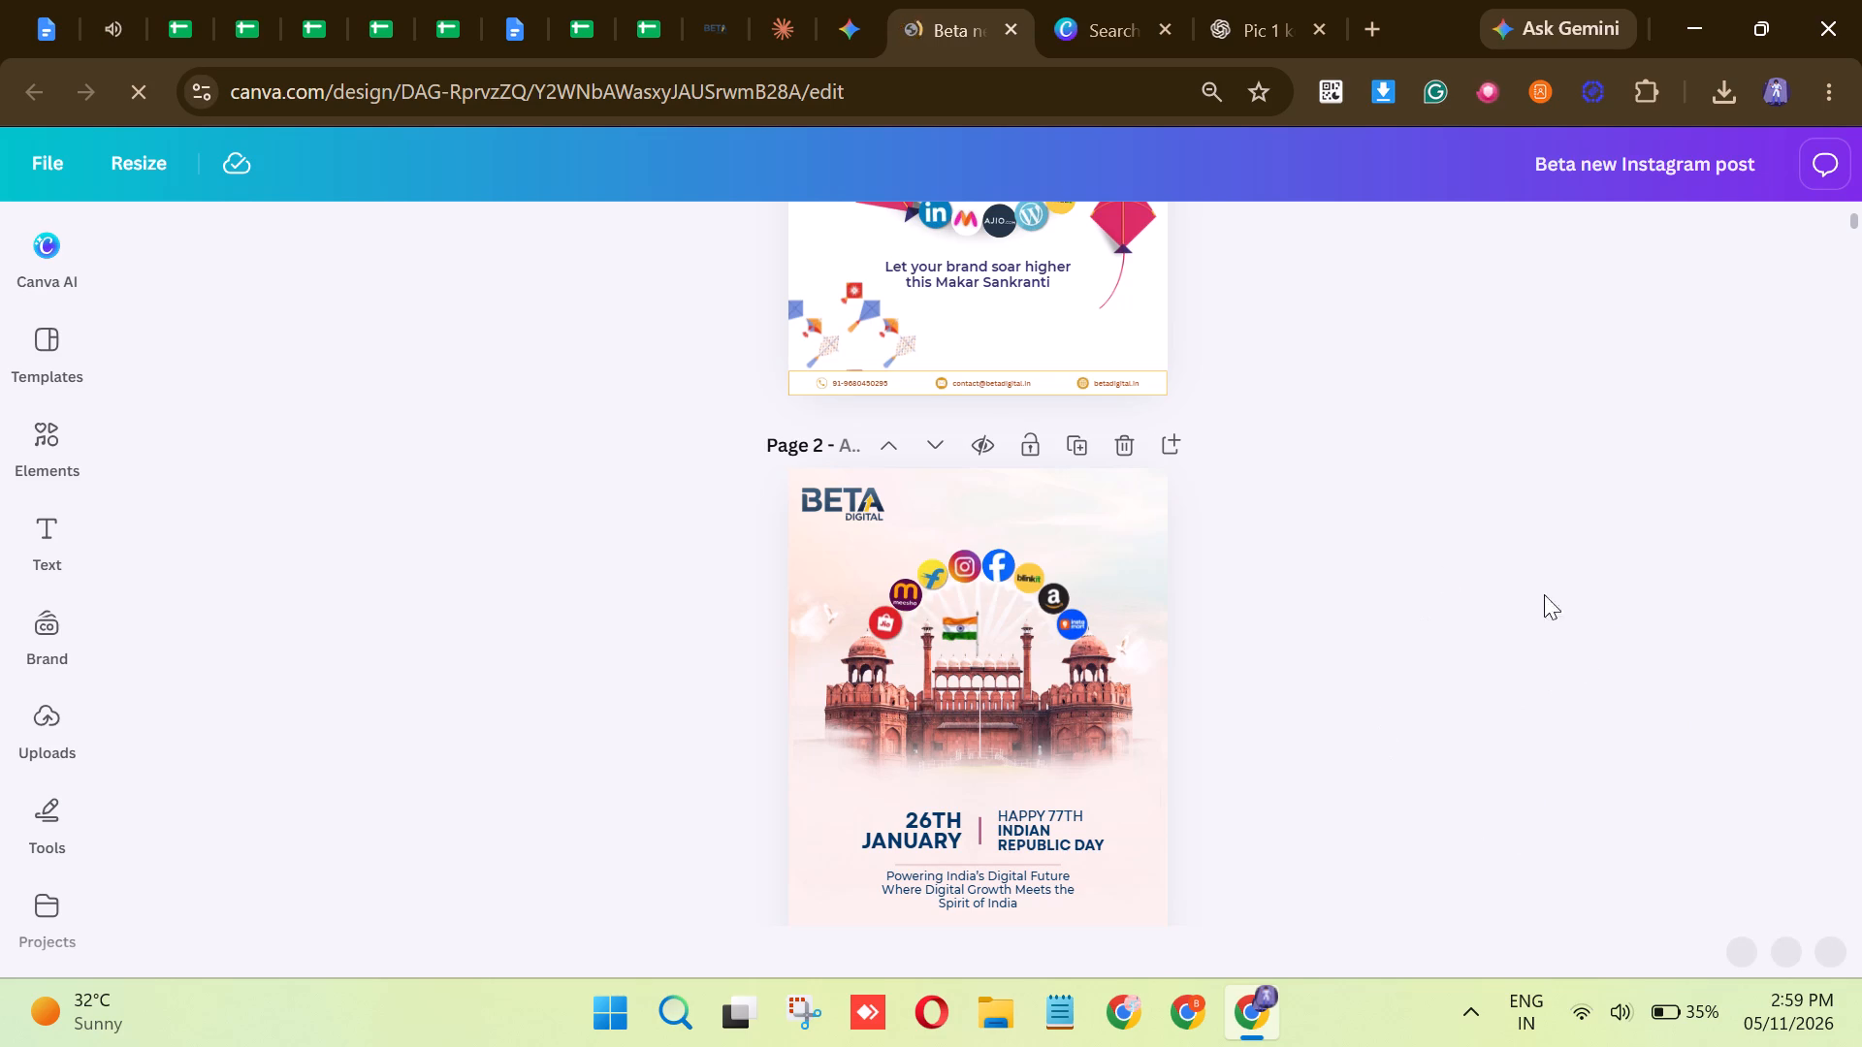
Open the current page number for editing in order to jump to another page of the Instagram post design.
scroll(1482, 570, down, 1)
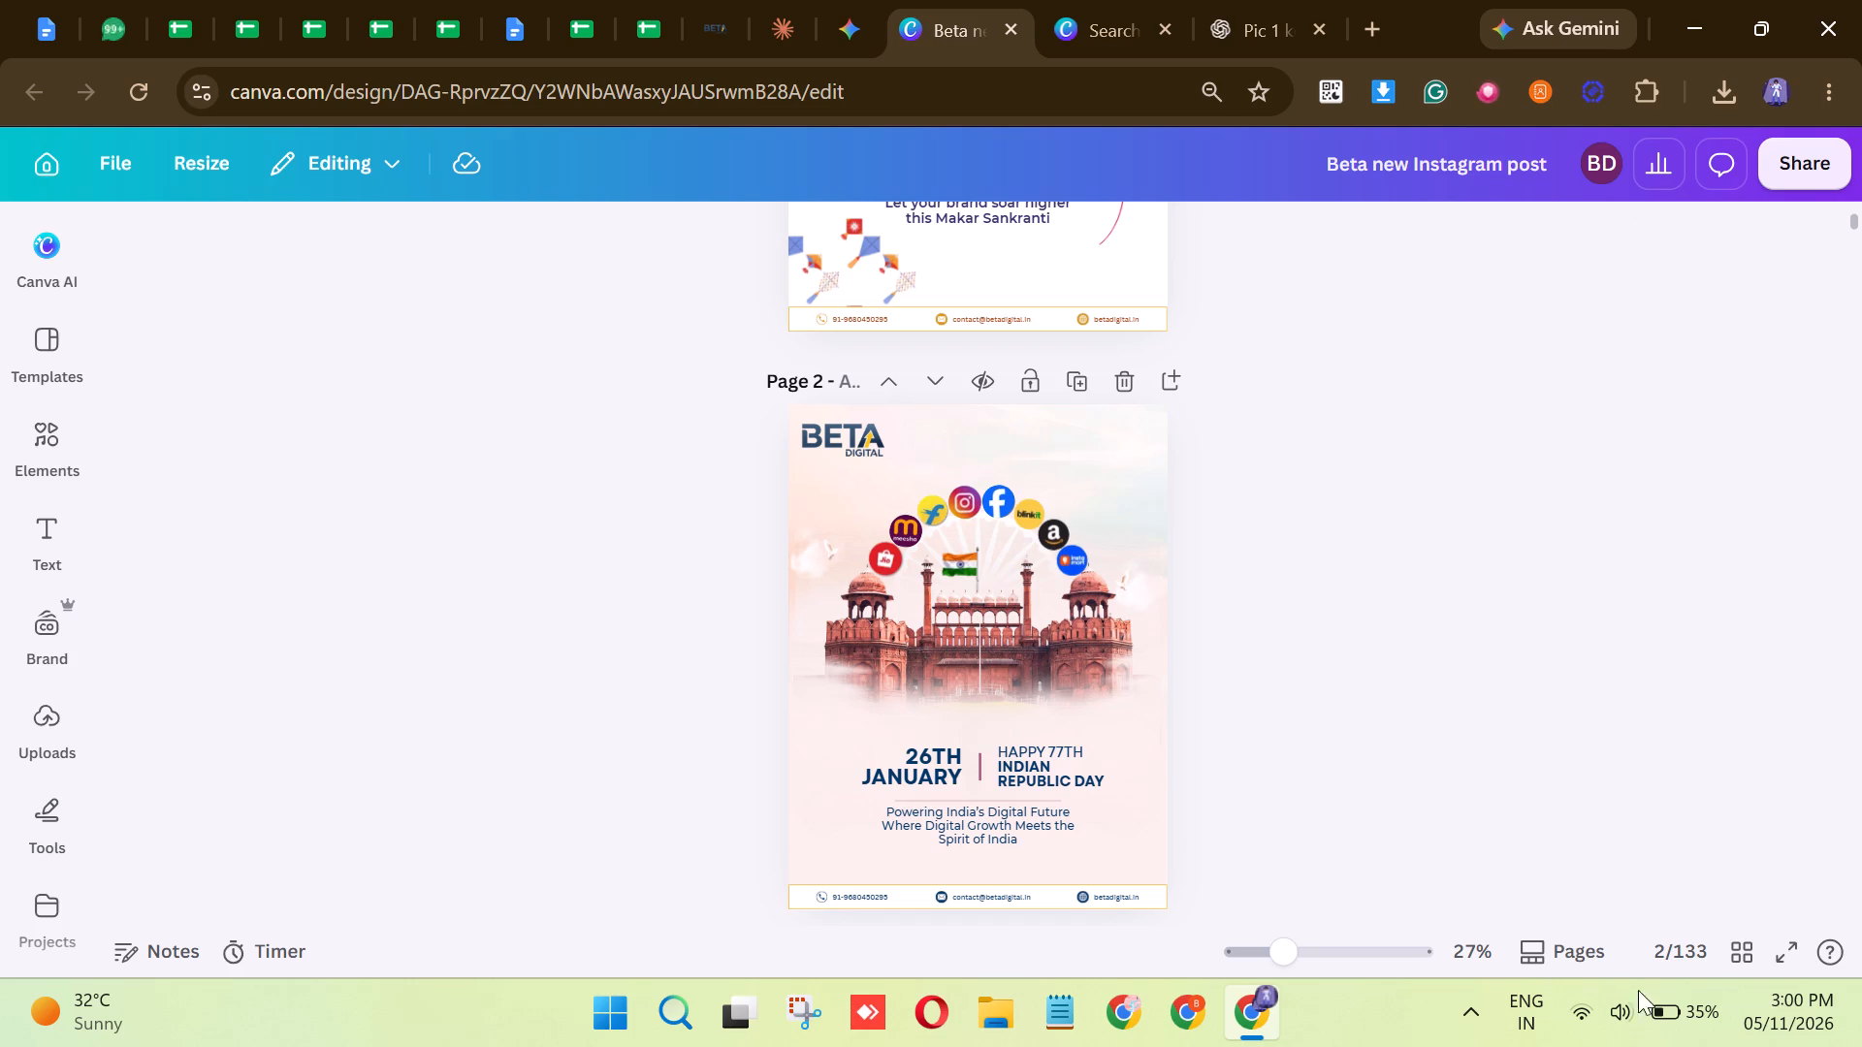
click(1674, 936)
click(1613, 945)
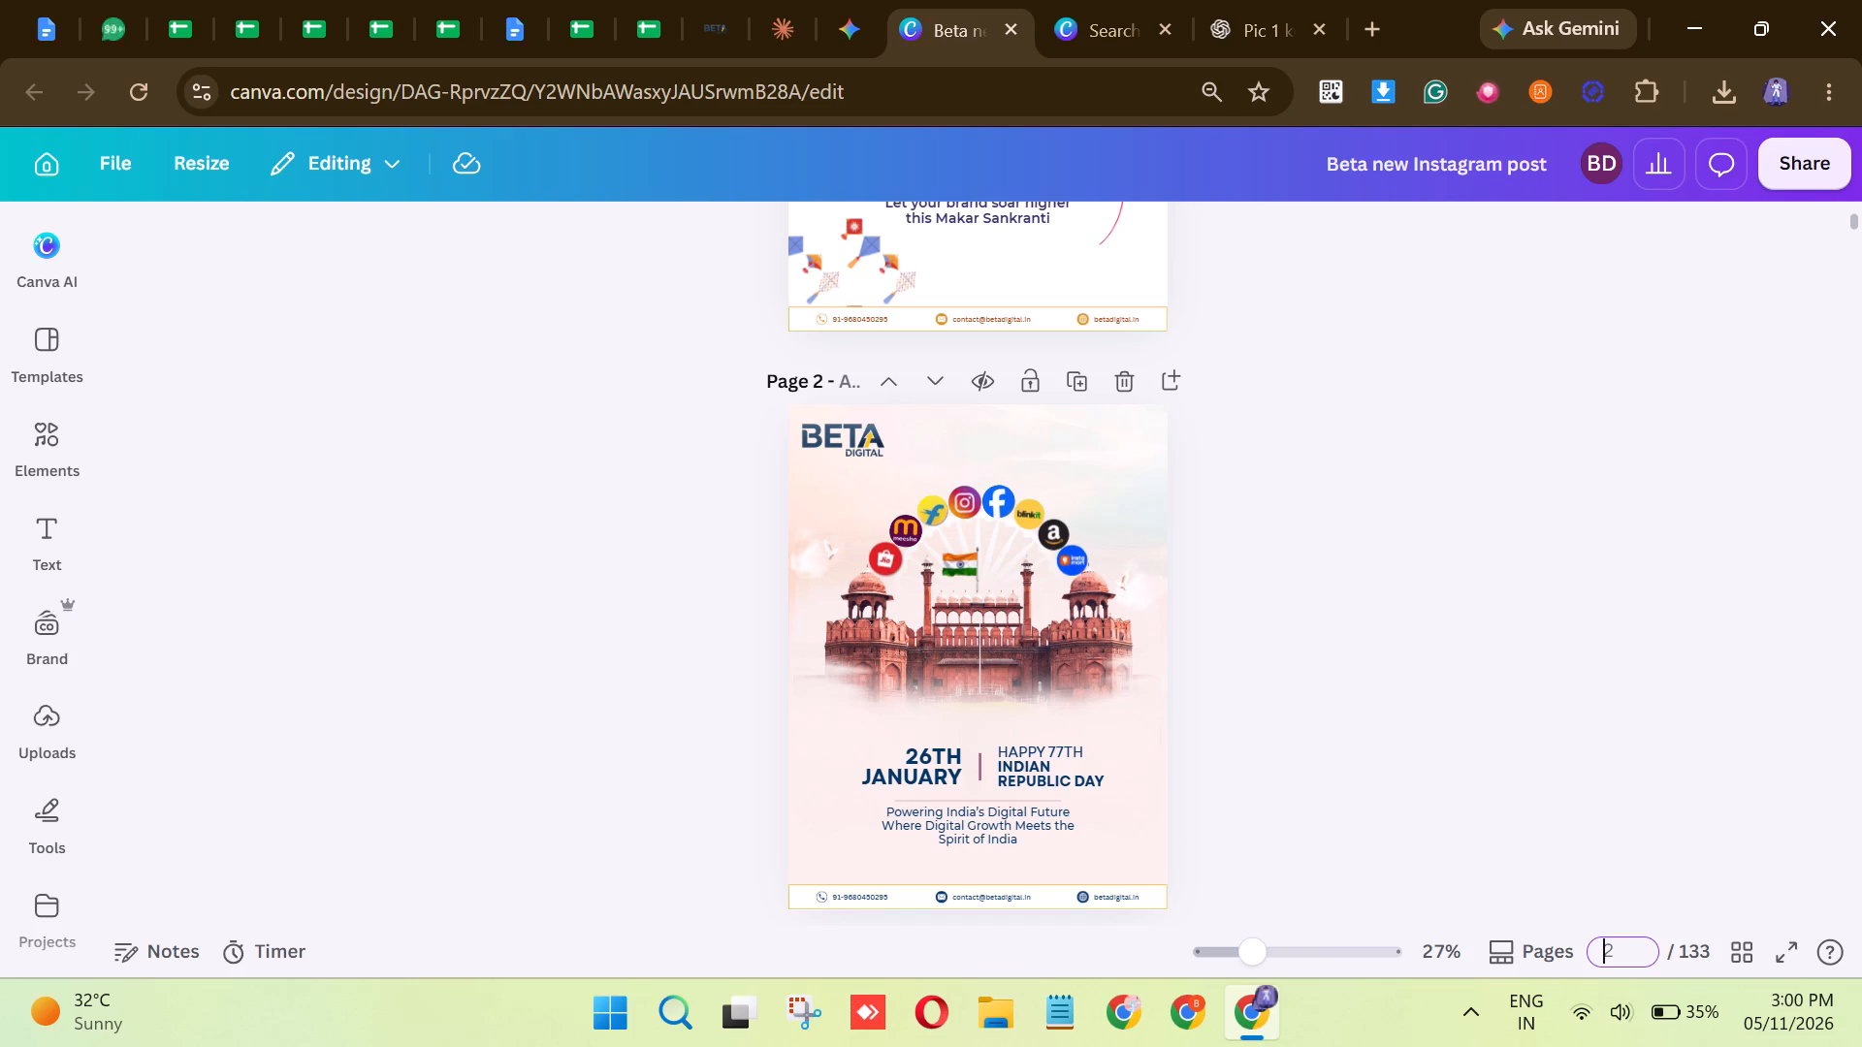
Go to page 100 of the design.
key(ctrl+v)
key(Return)
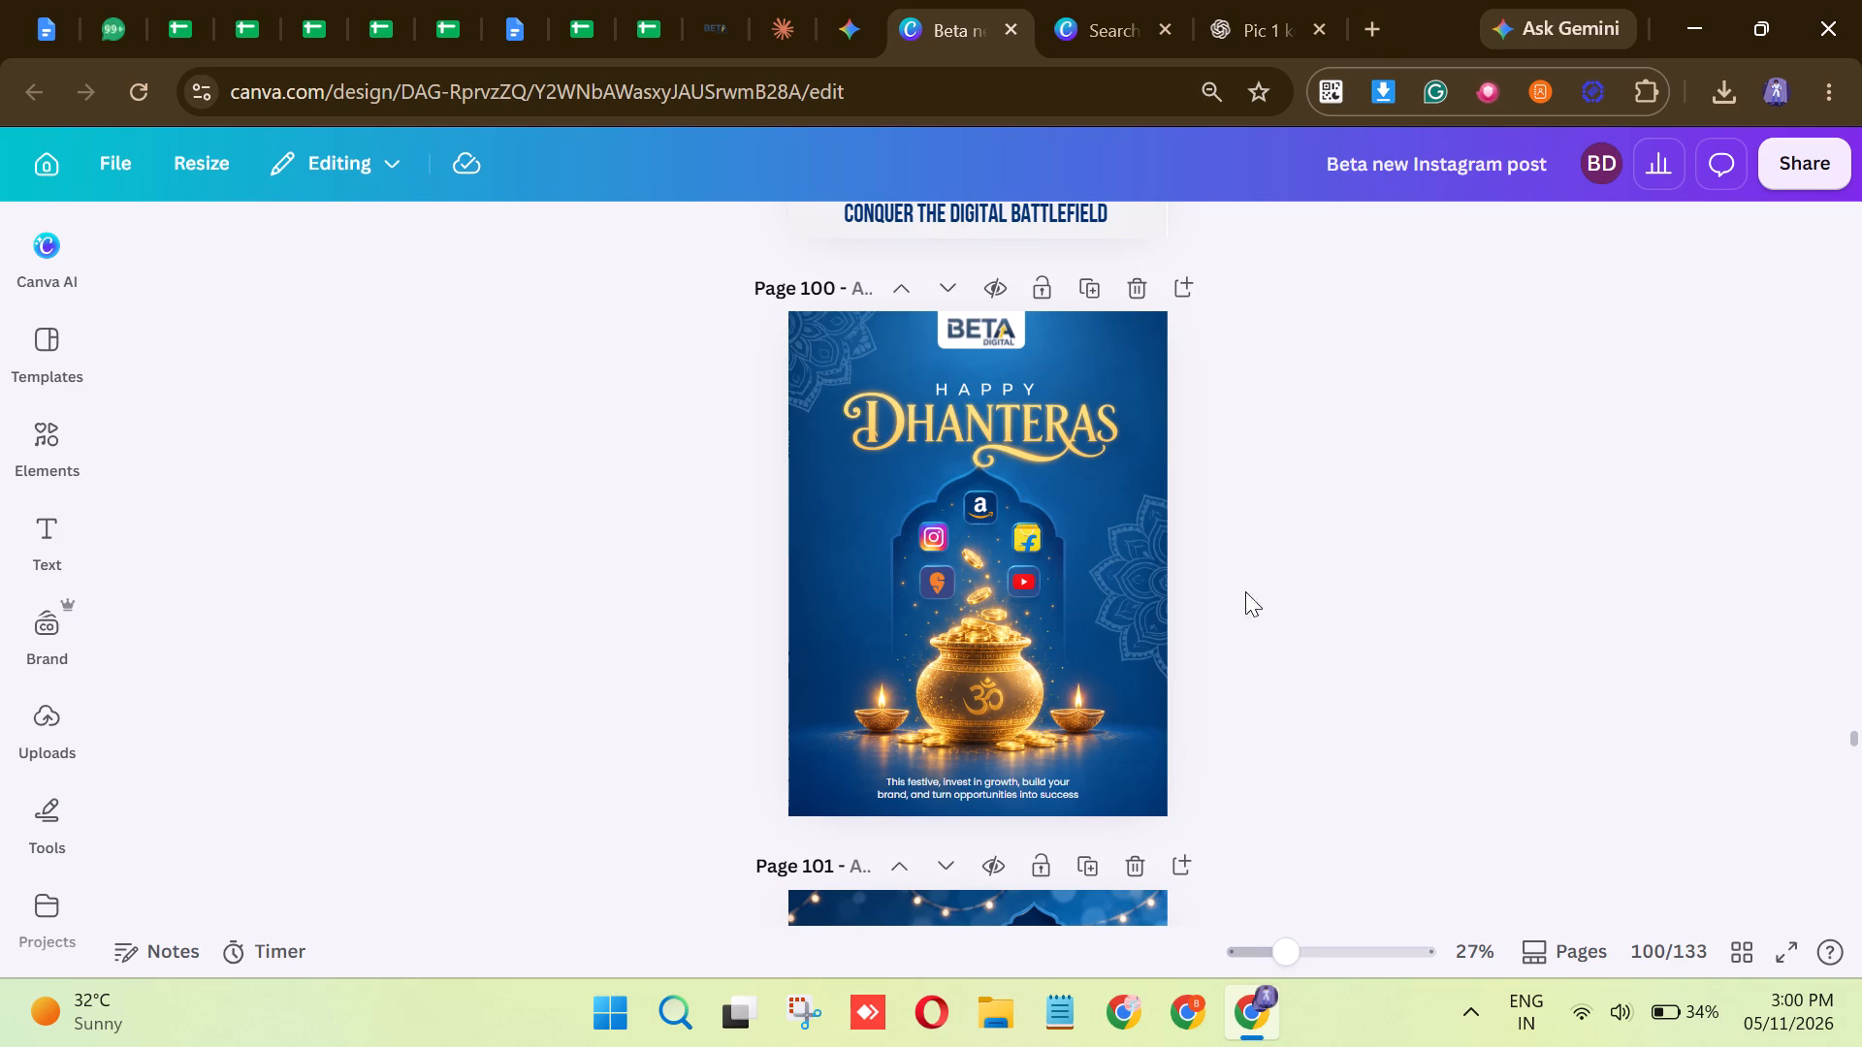
Review the Dhanteras, Diwali and Bhai Dooj posts on pages 100 to 102.
scroll(1233, 615, down, 3)
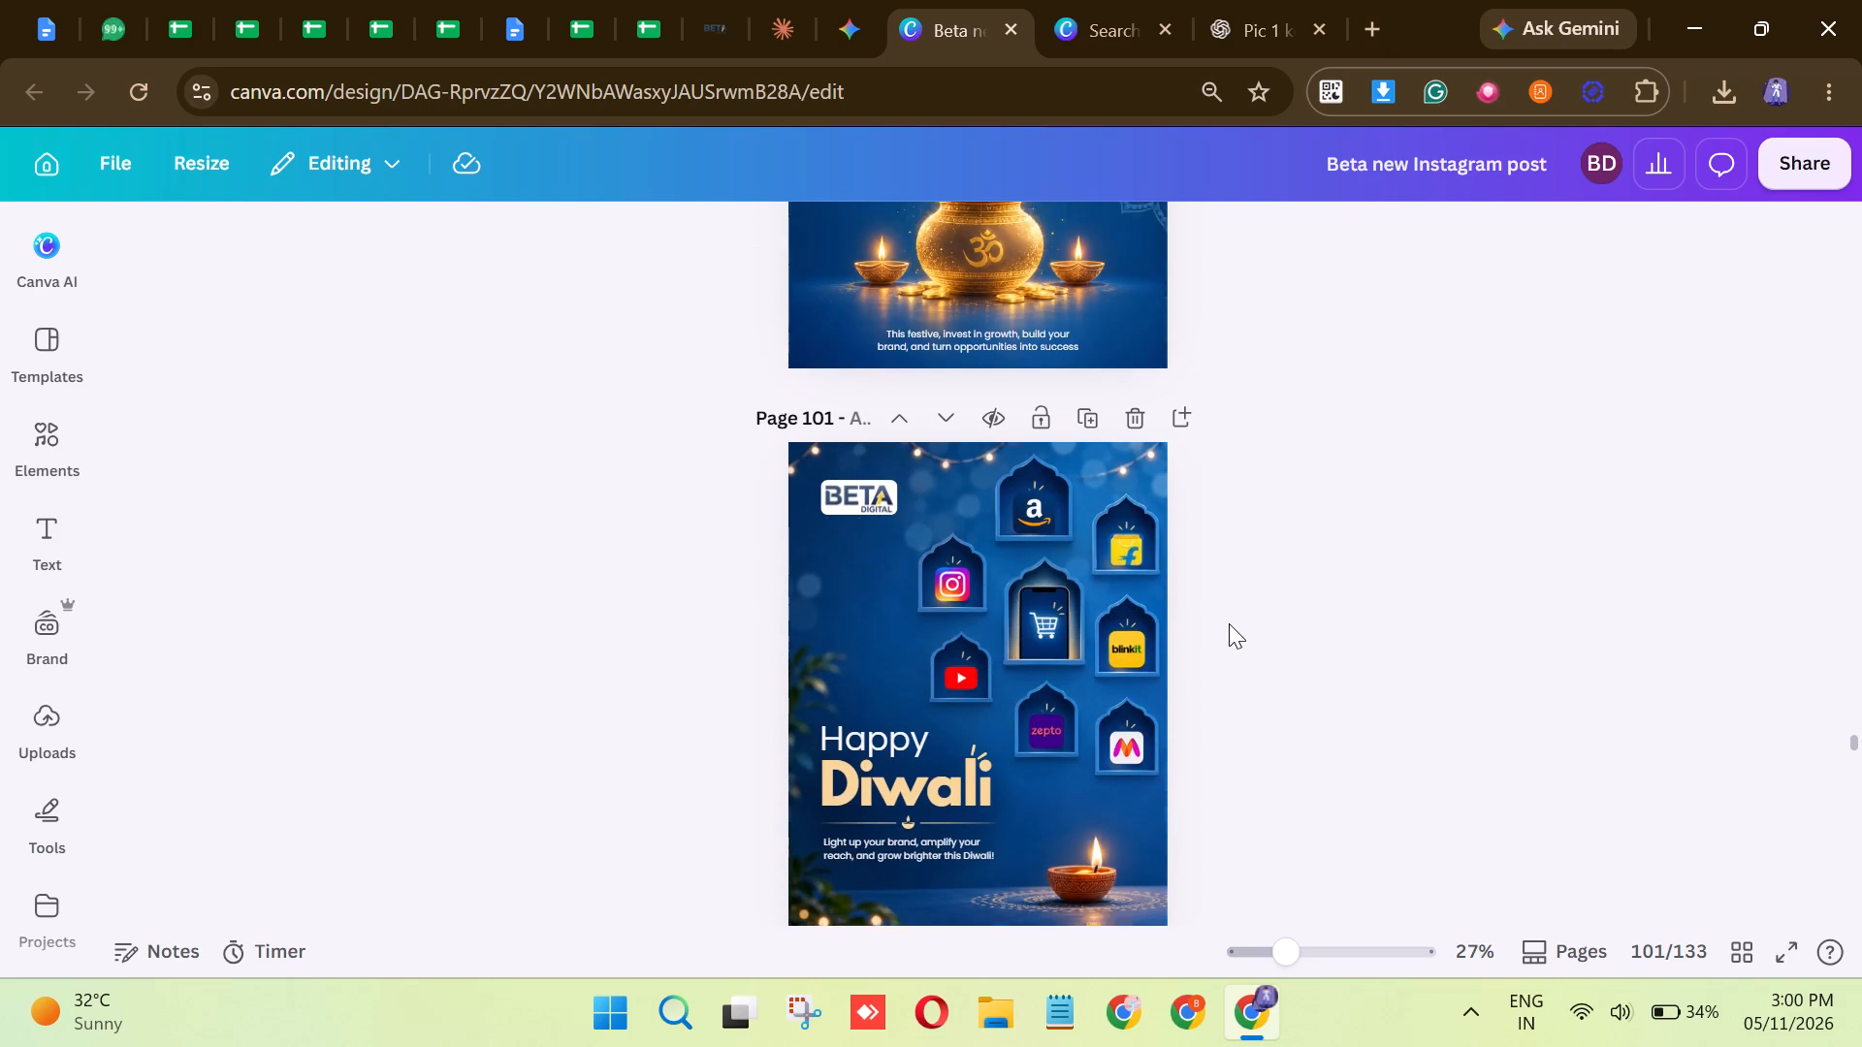
scroll(1229, 623, down, 5)
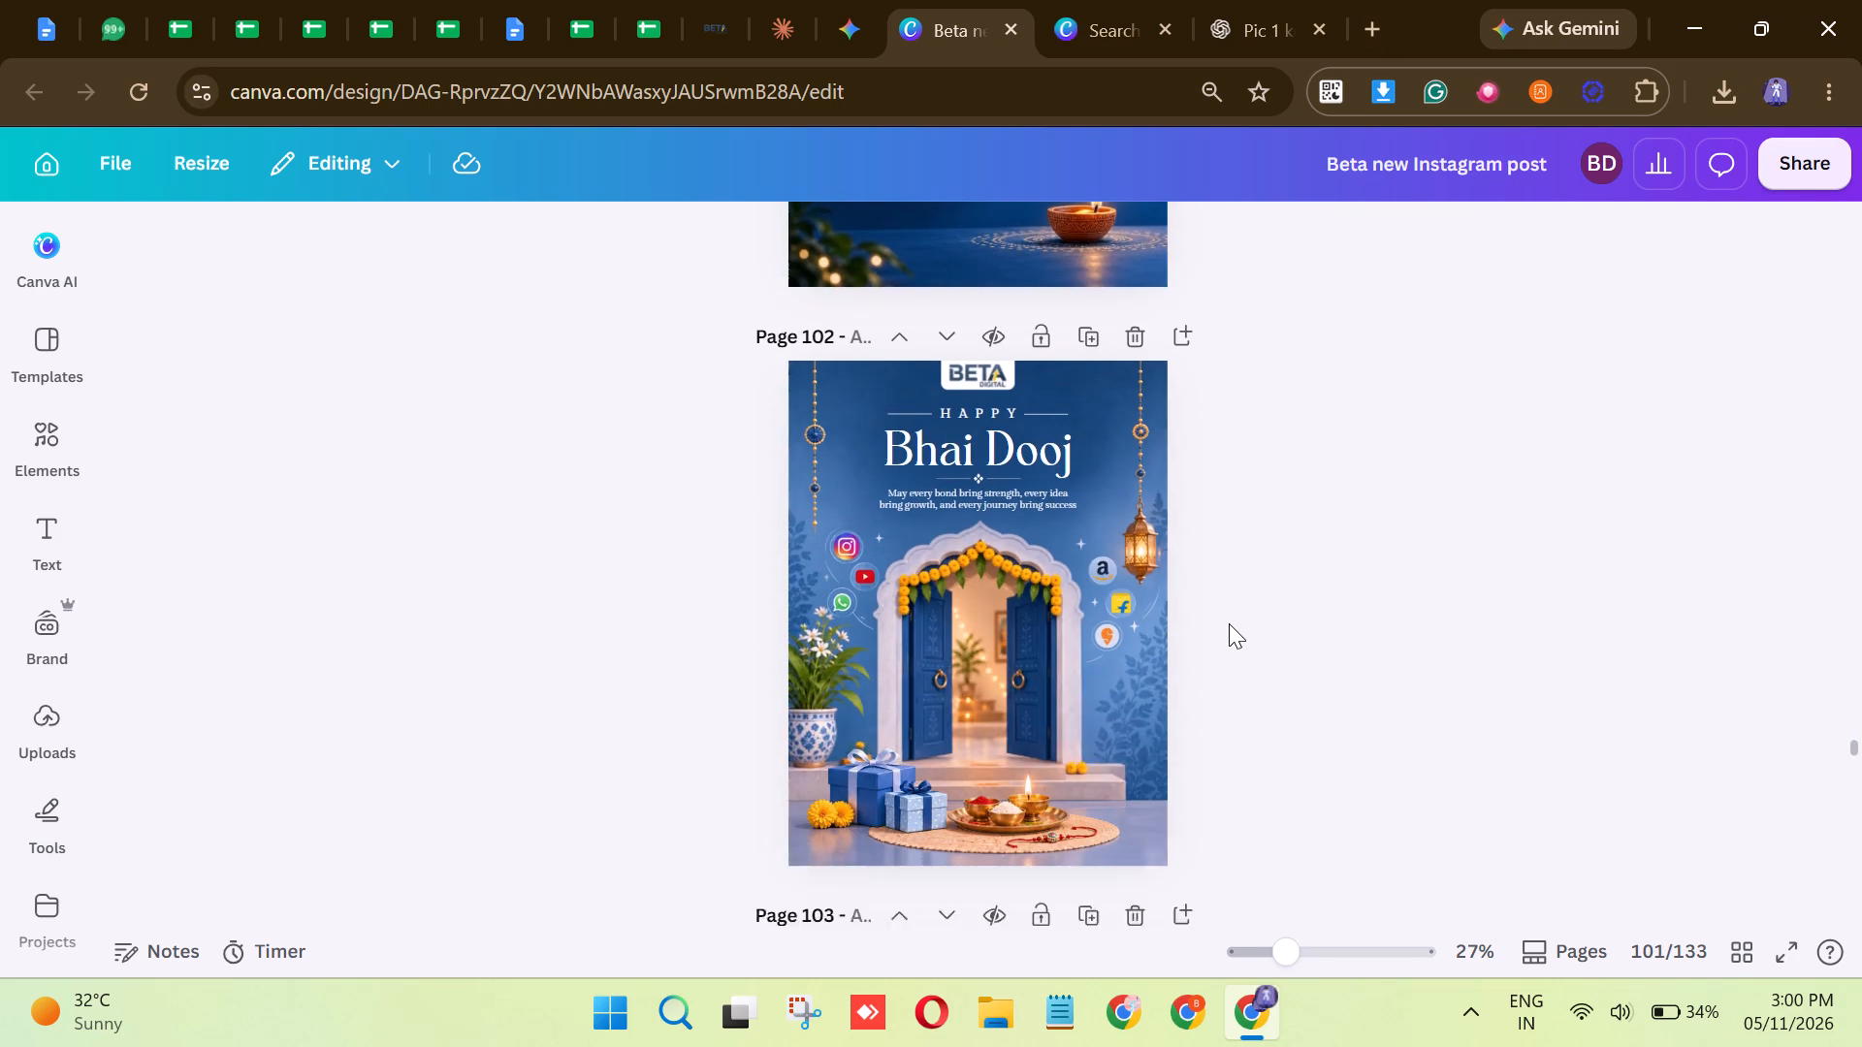
scroll(1229, 623, down, 5)
scroll(1229, 623, up, 6)
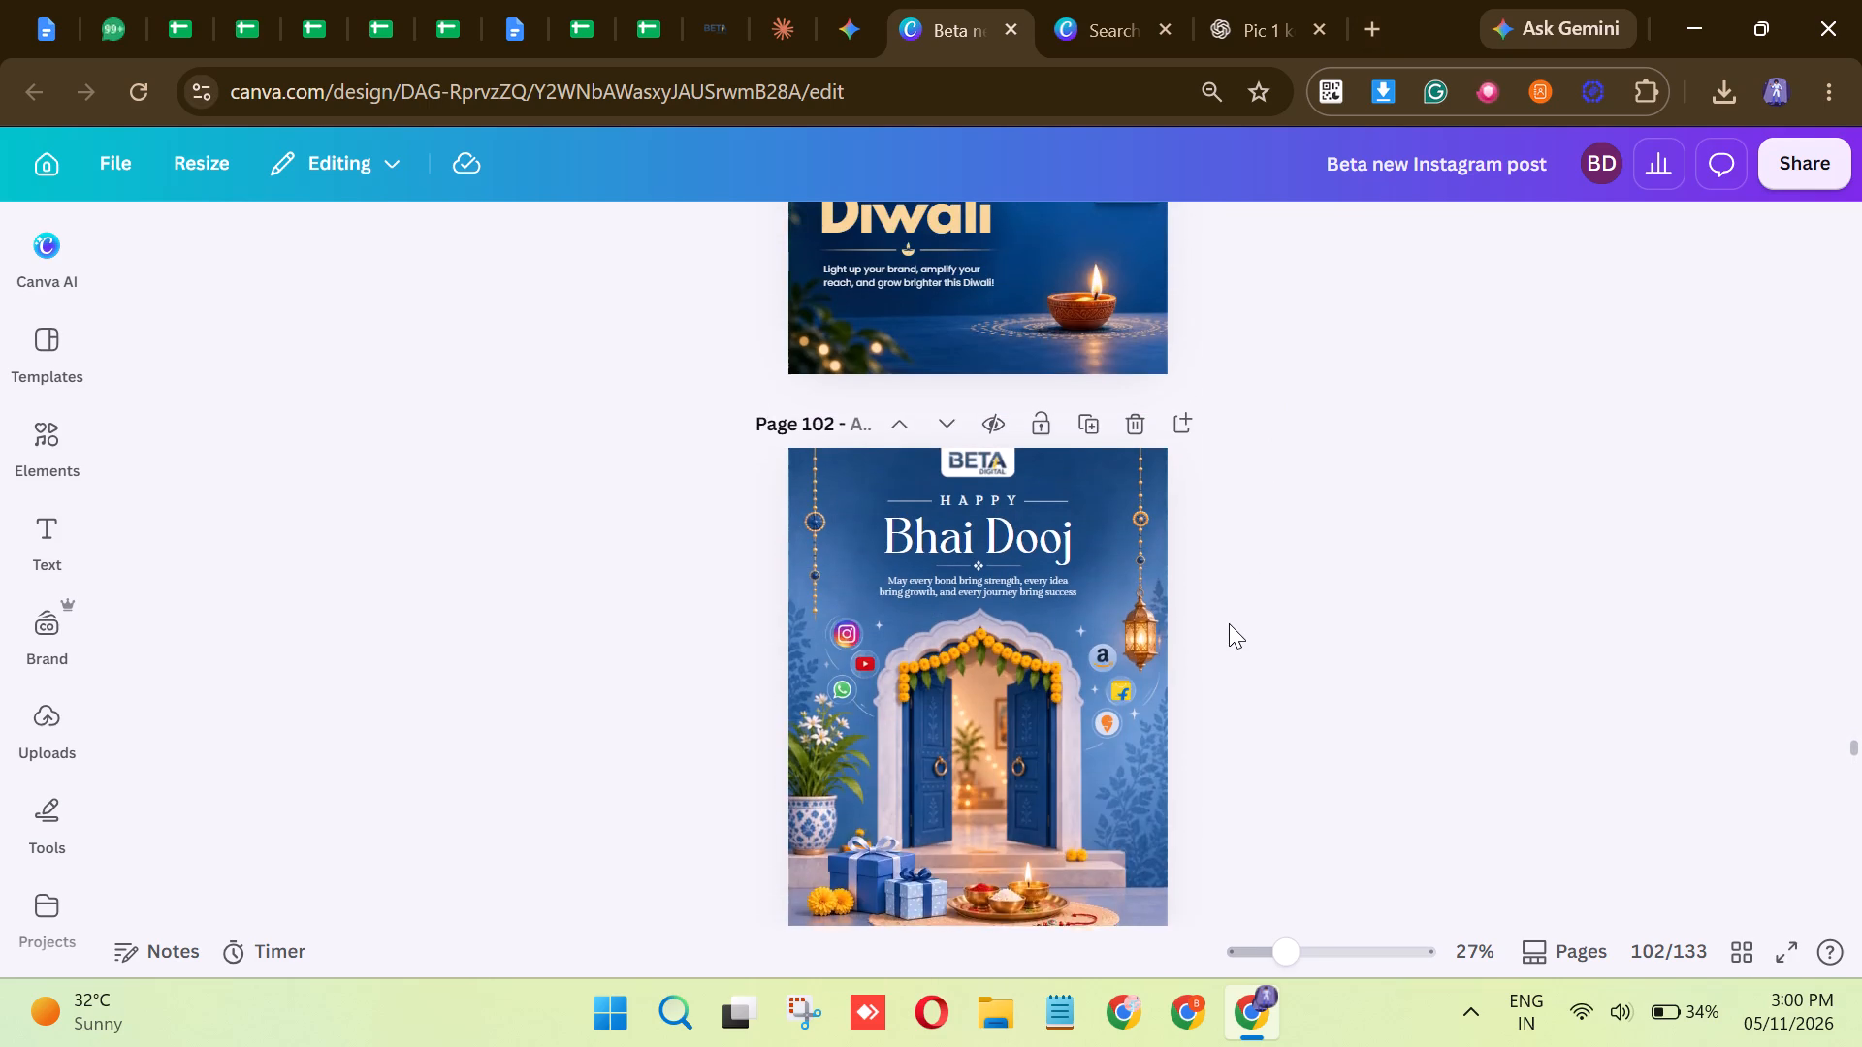
scroll(1229, 623, up, 7)
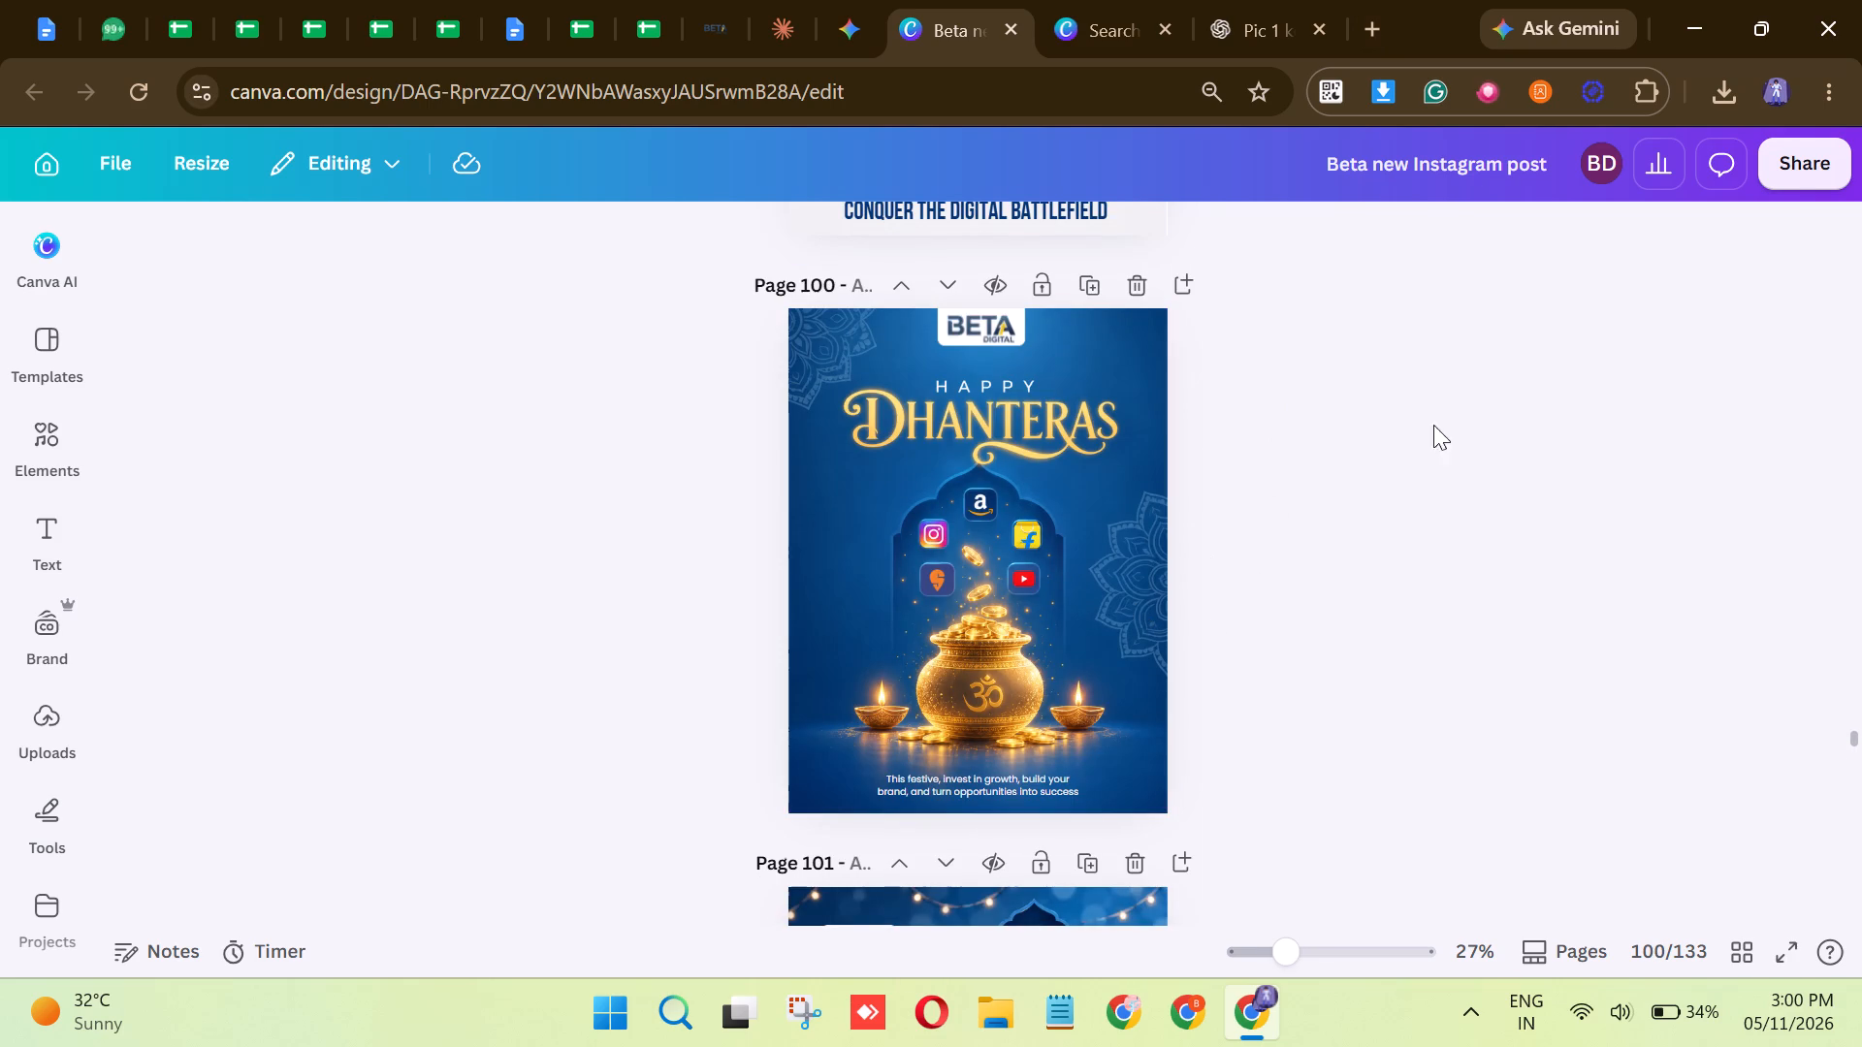
Open the design's download options and set the file type to JPG.
click(1787, 182)
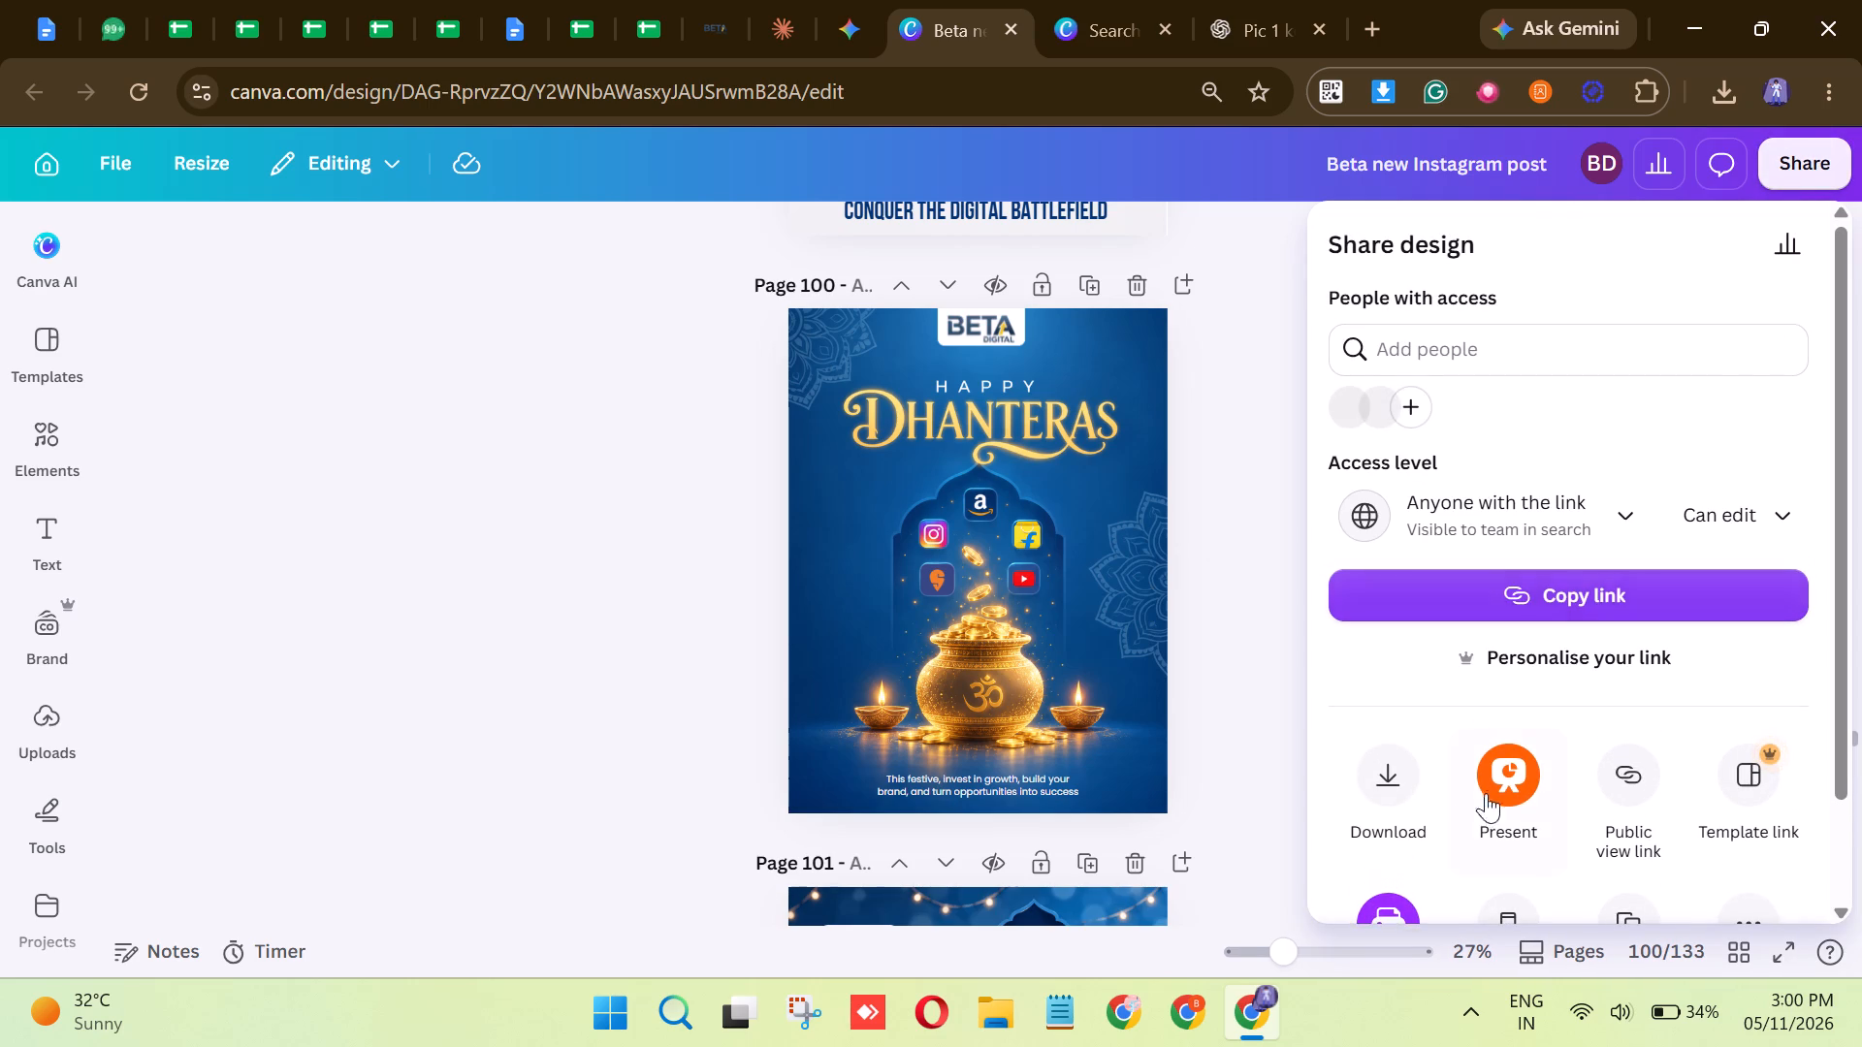
click(1406, 787)
click(1517, 355)
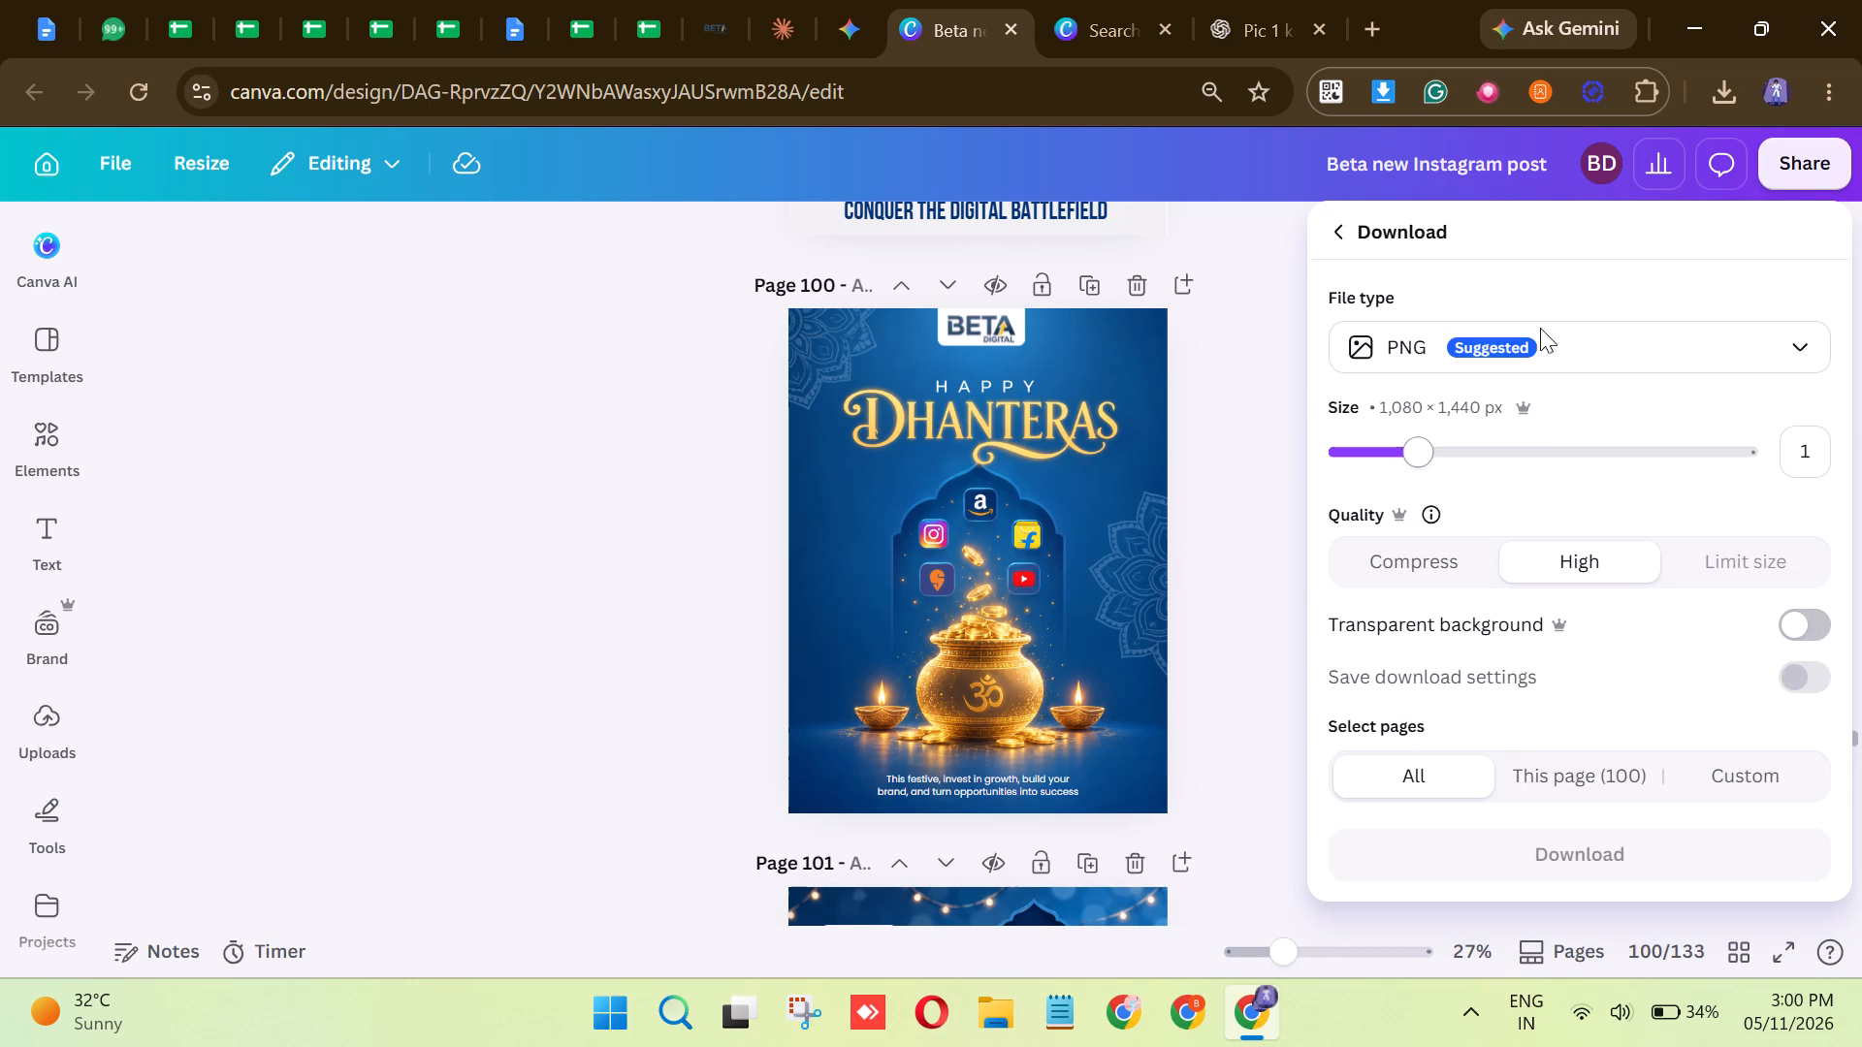
click(1540, 328)
click(1543, 350)
click(1536, 371)
click(1512, 427)
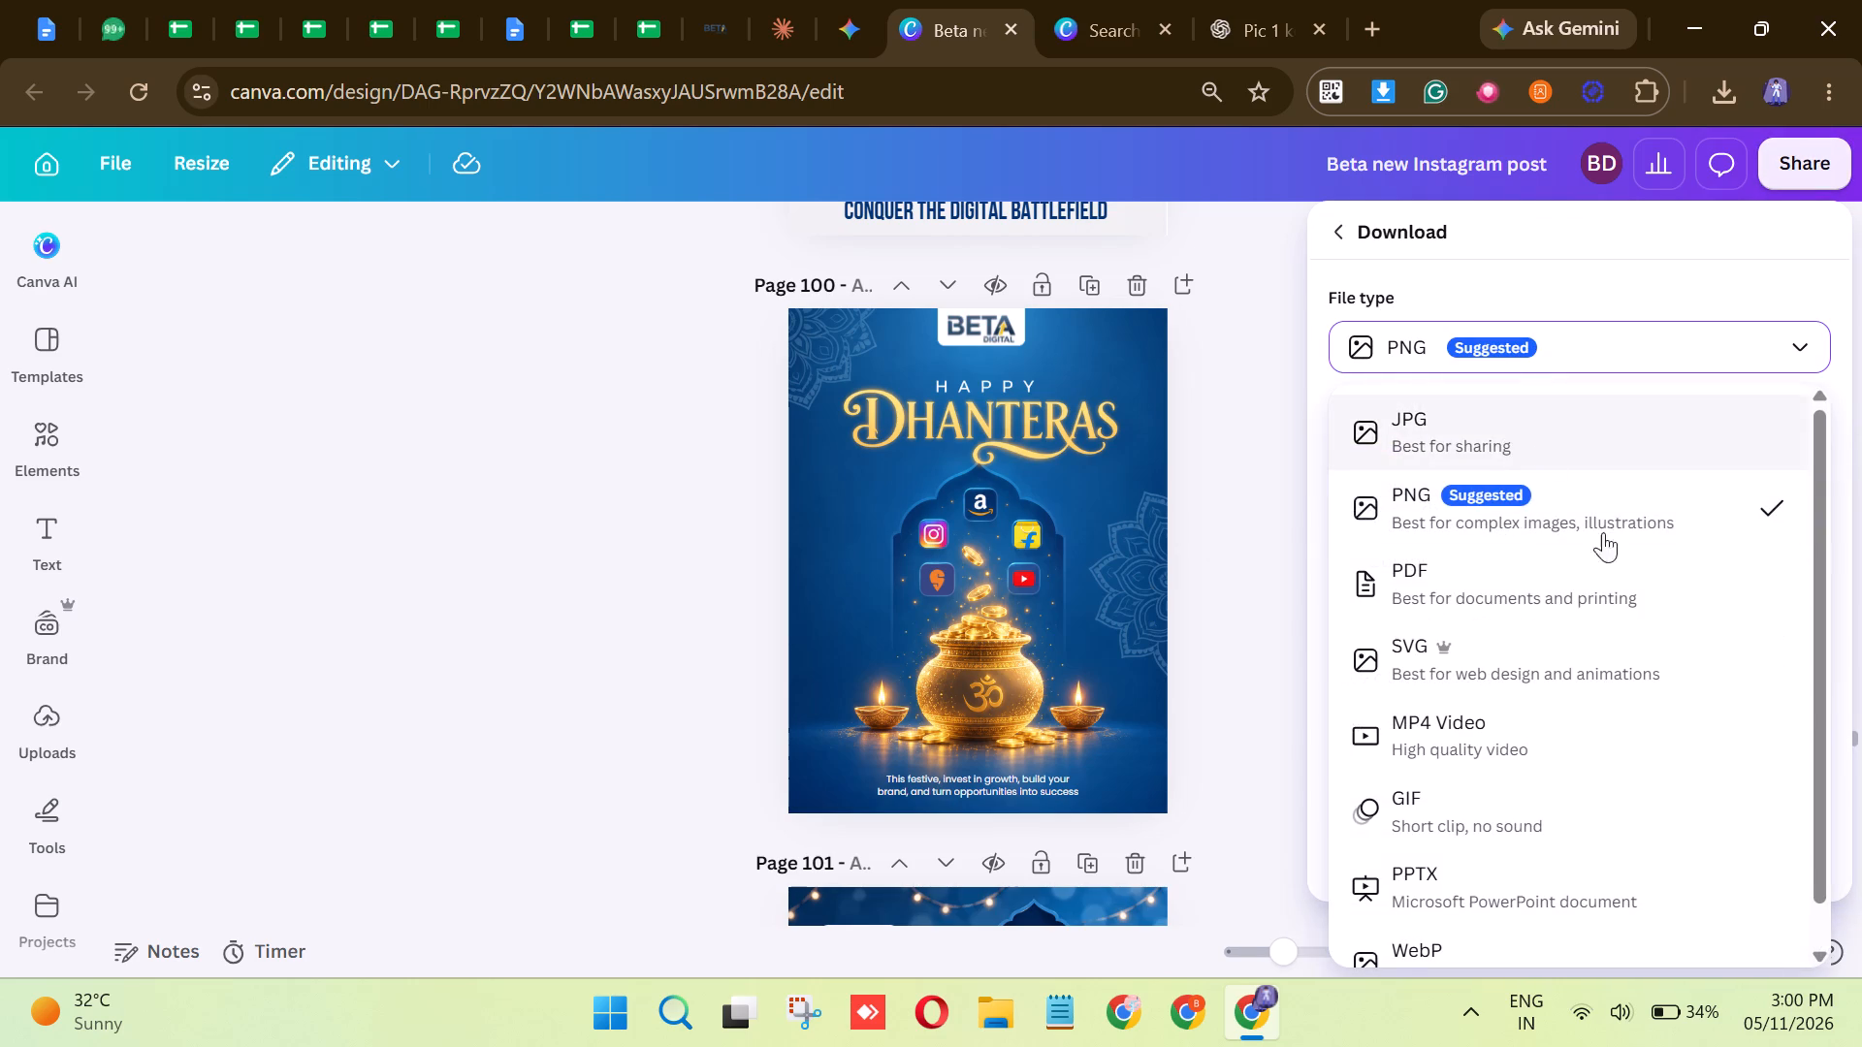
click(1653, 574)
Limit the download to the custom page range 100-102.
scroll(1656, 618, down, 1)
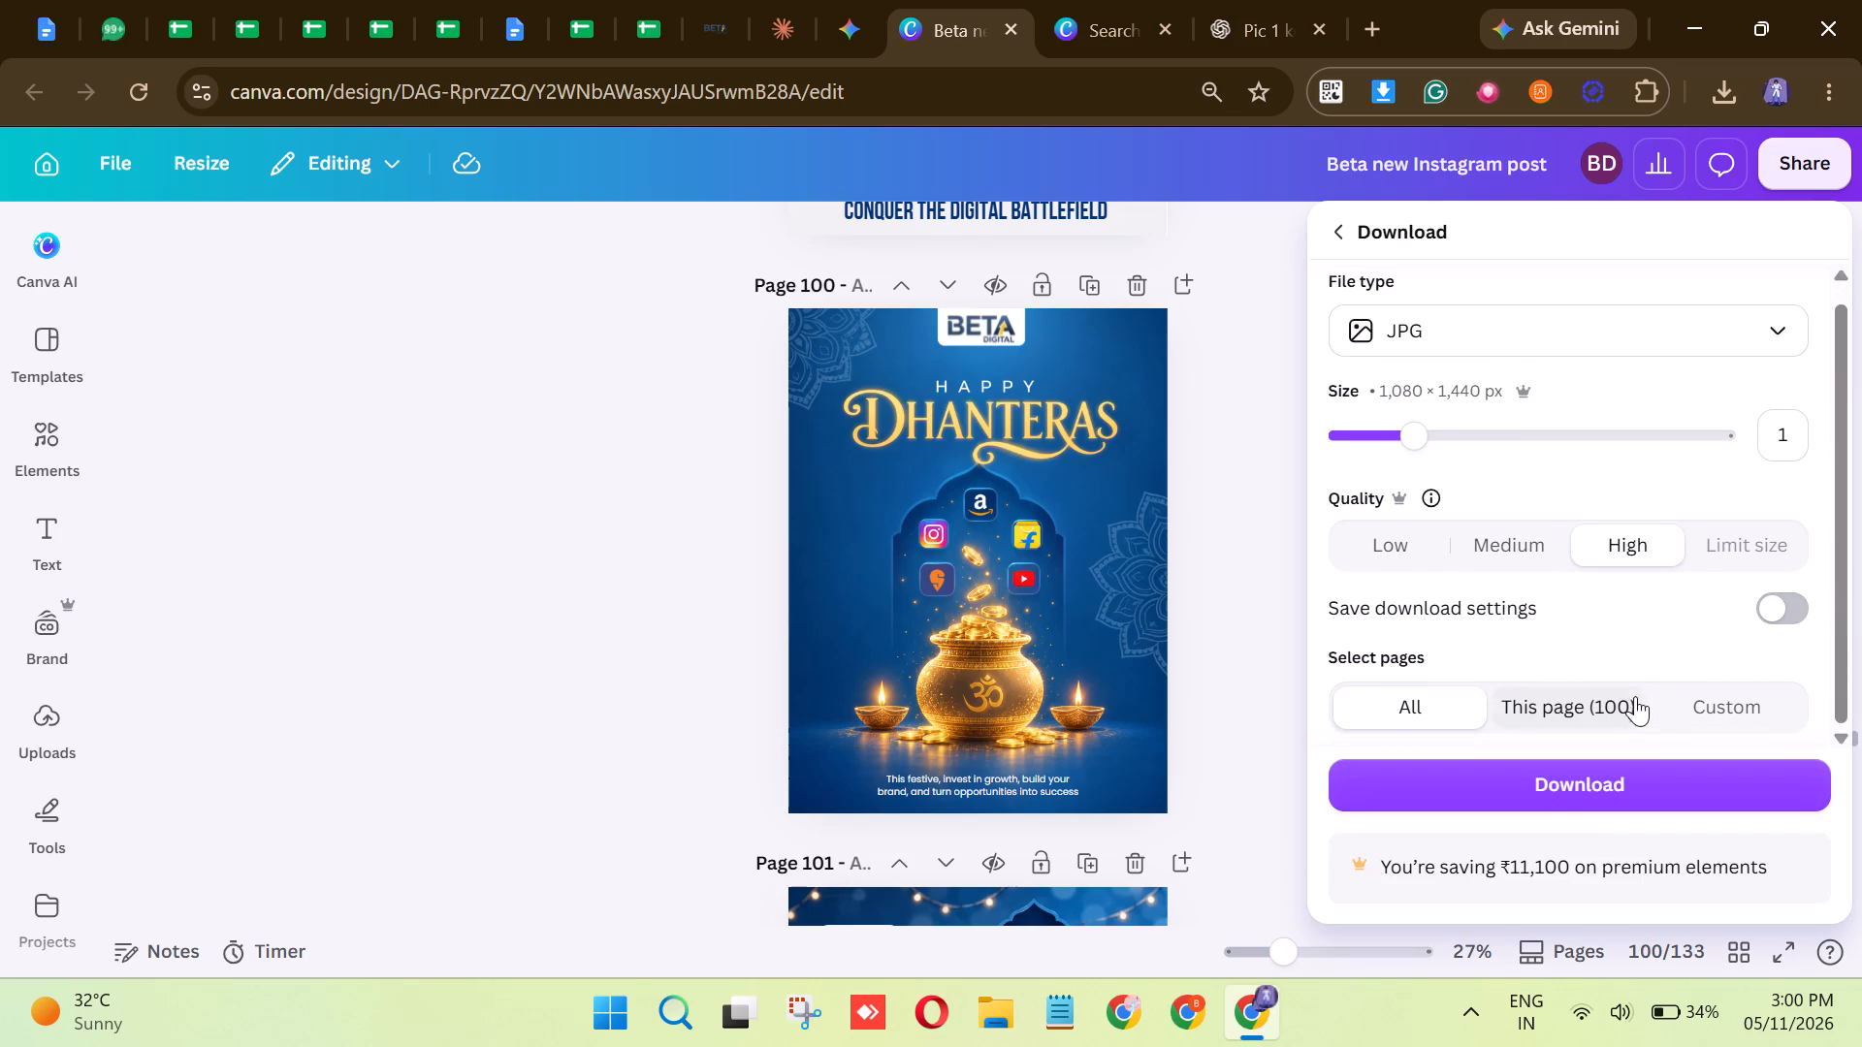
click(1630, 703)
click(1741, 715)
scroll(1730, 698, down, 1)
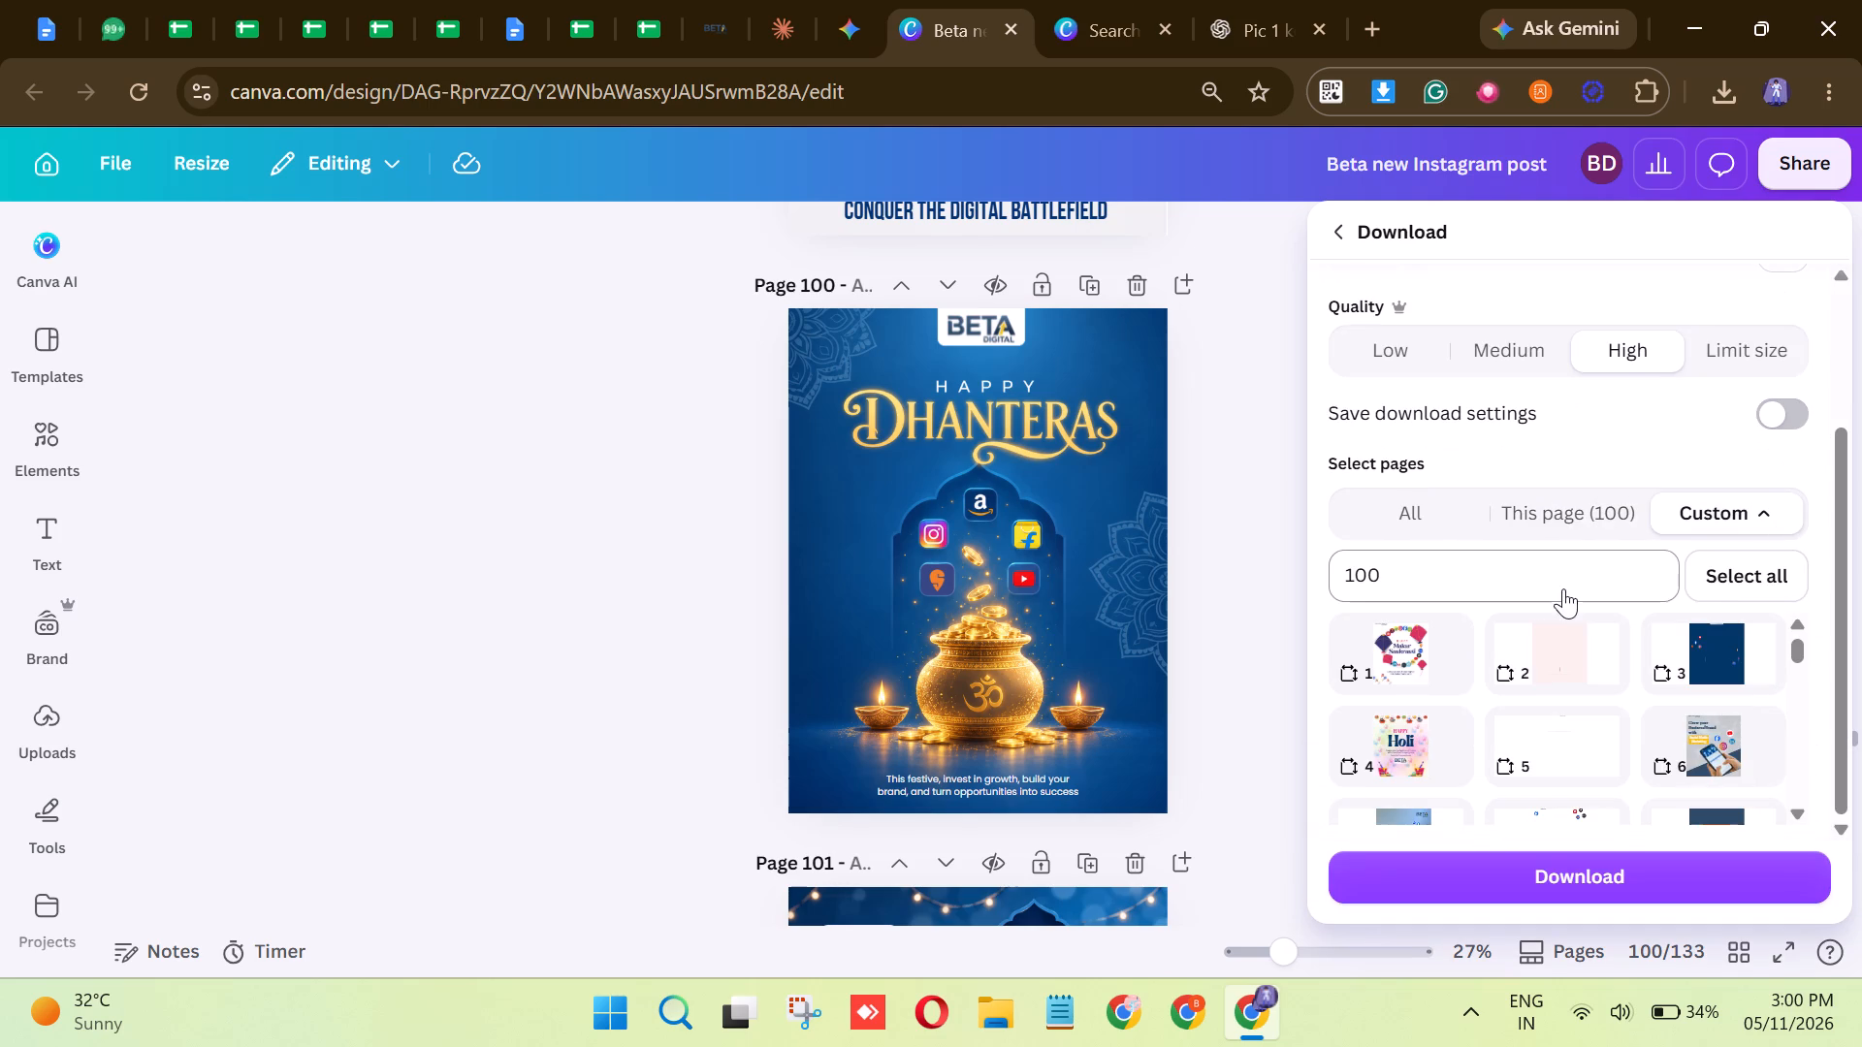
click(1563, 588)
key(minus)
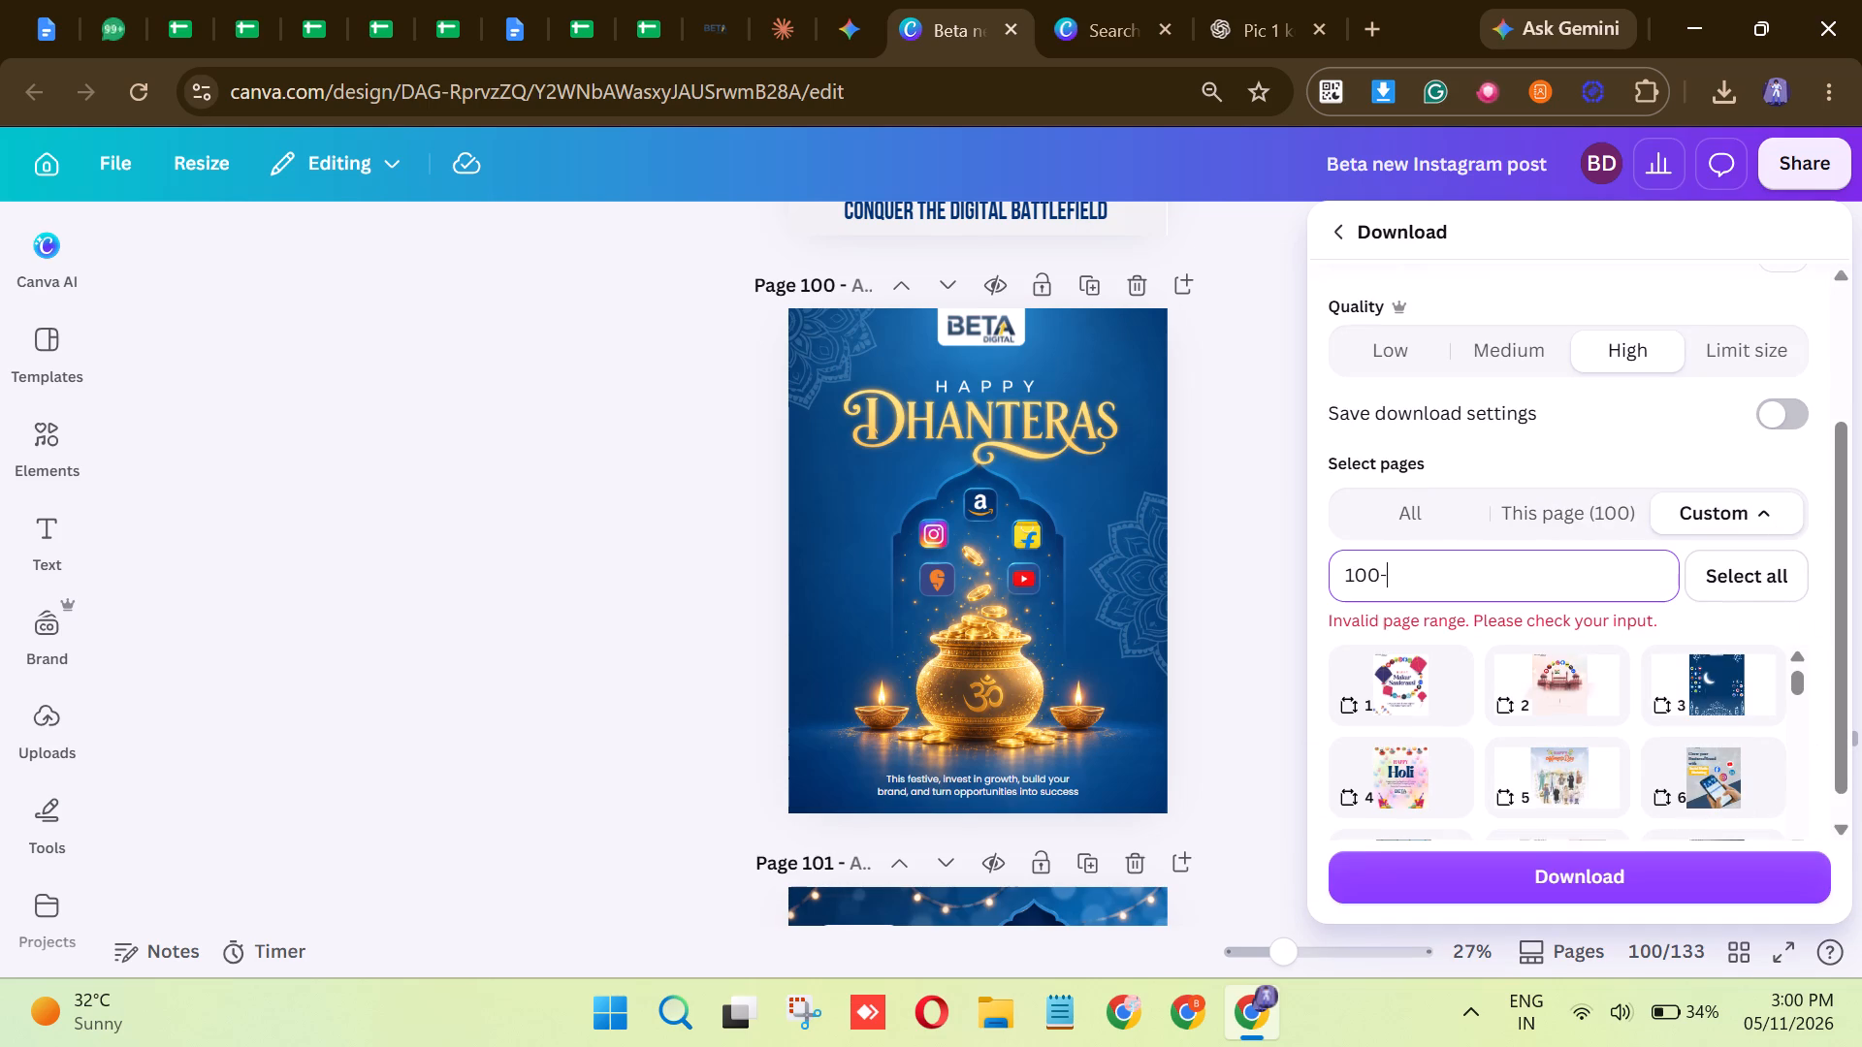
text(102)
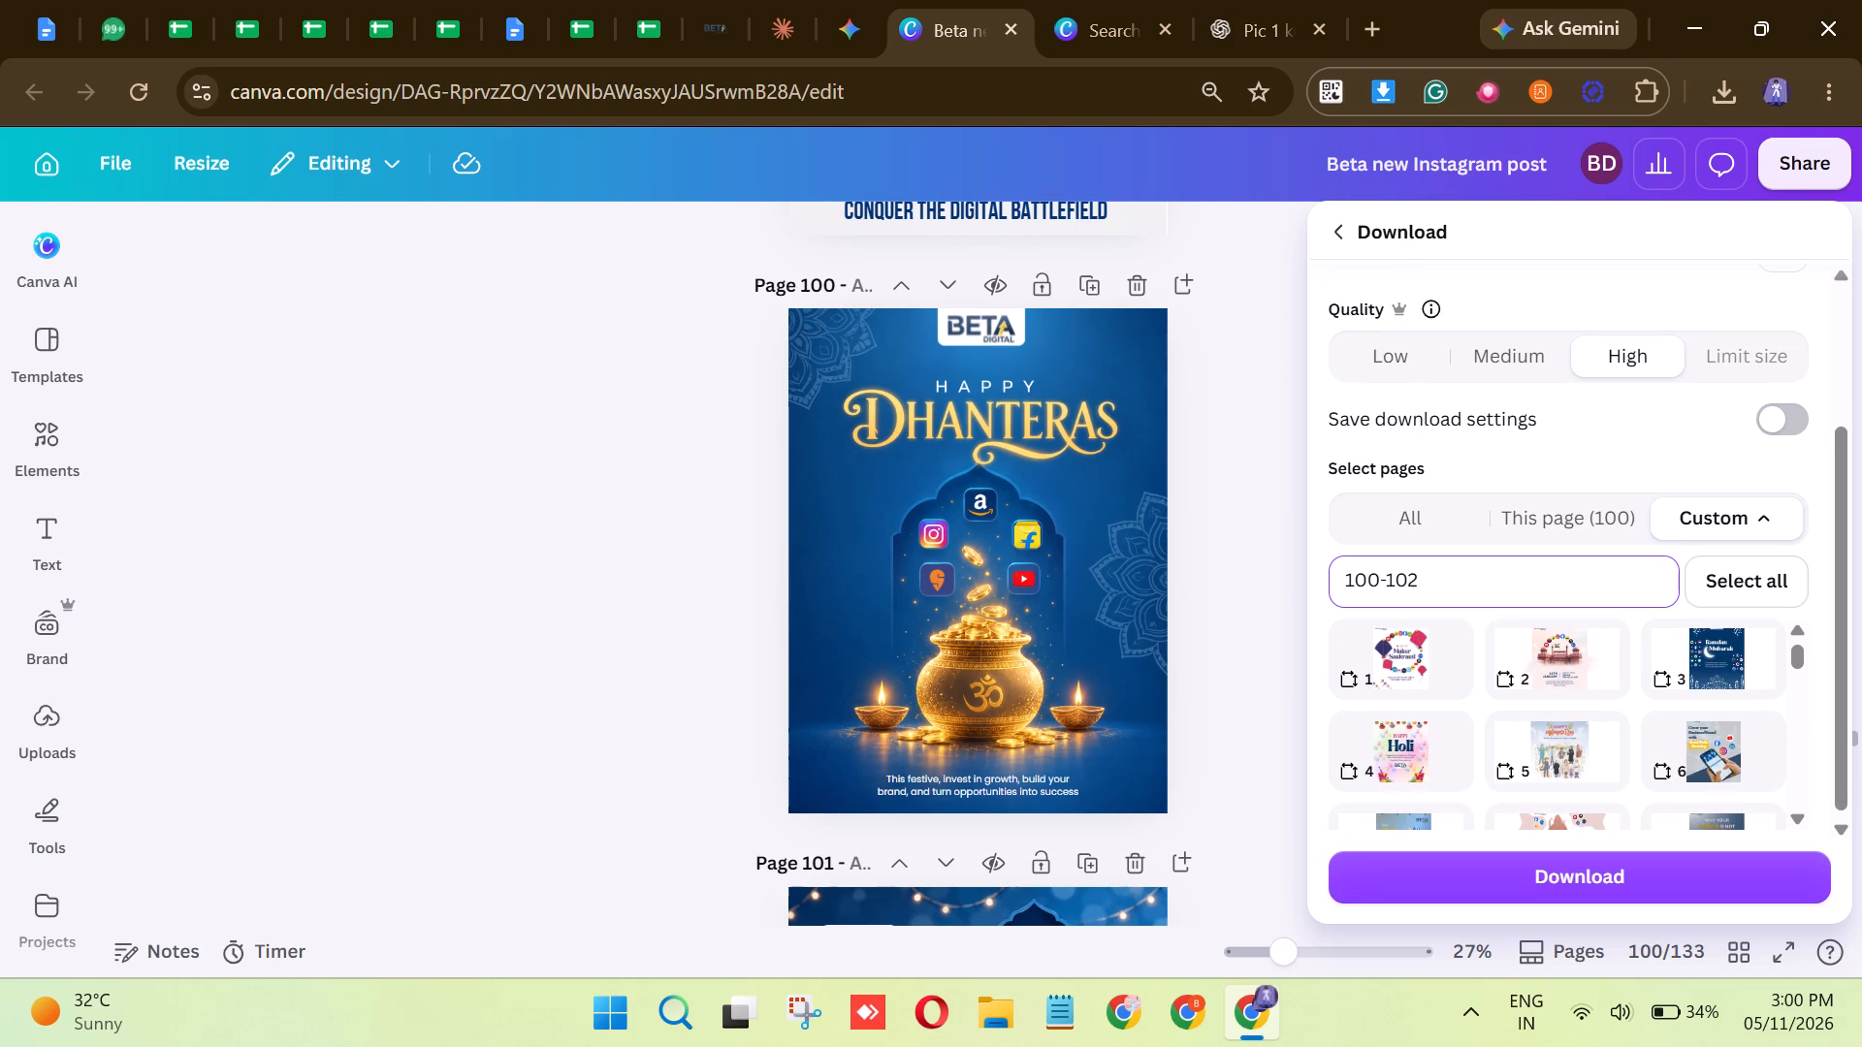
Check the page selection for 100-102 in the thumbnails and download those pages.
scroll(1526, 709, down, 4)
scroll(991, 659, down, 2)
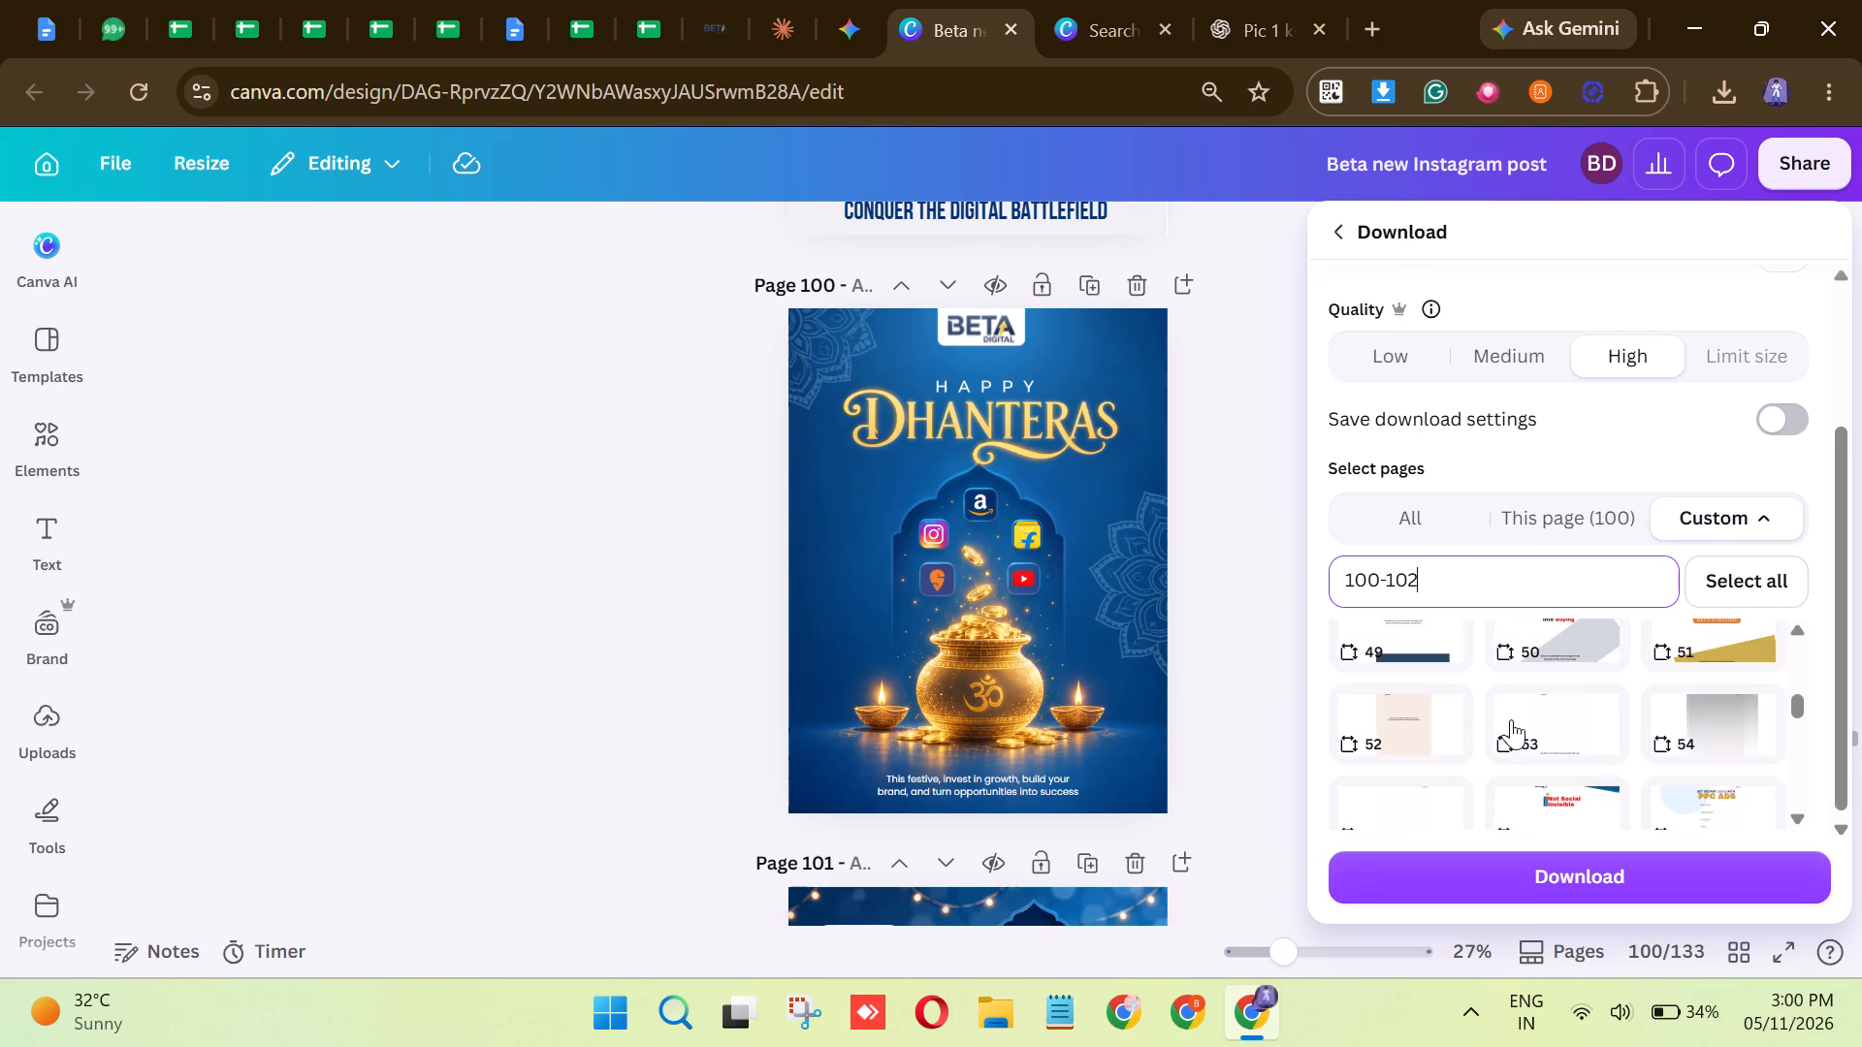
scroll(1512, 724, down, 14)
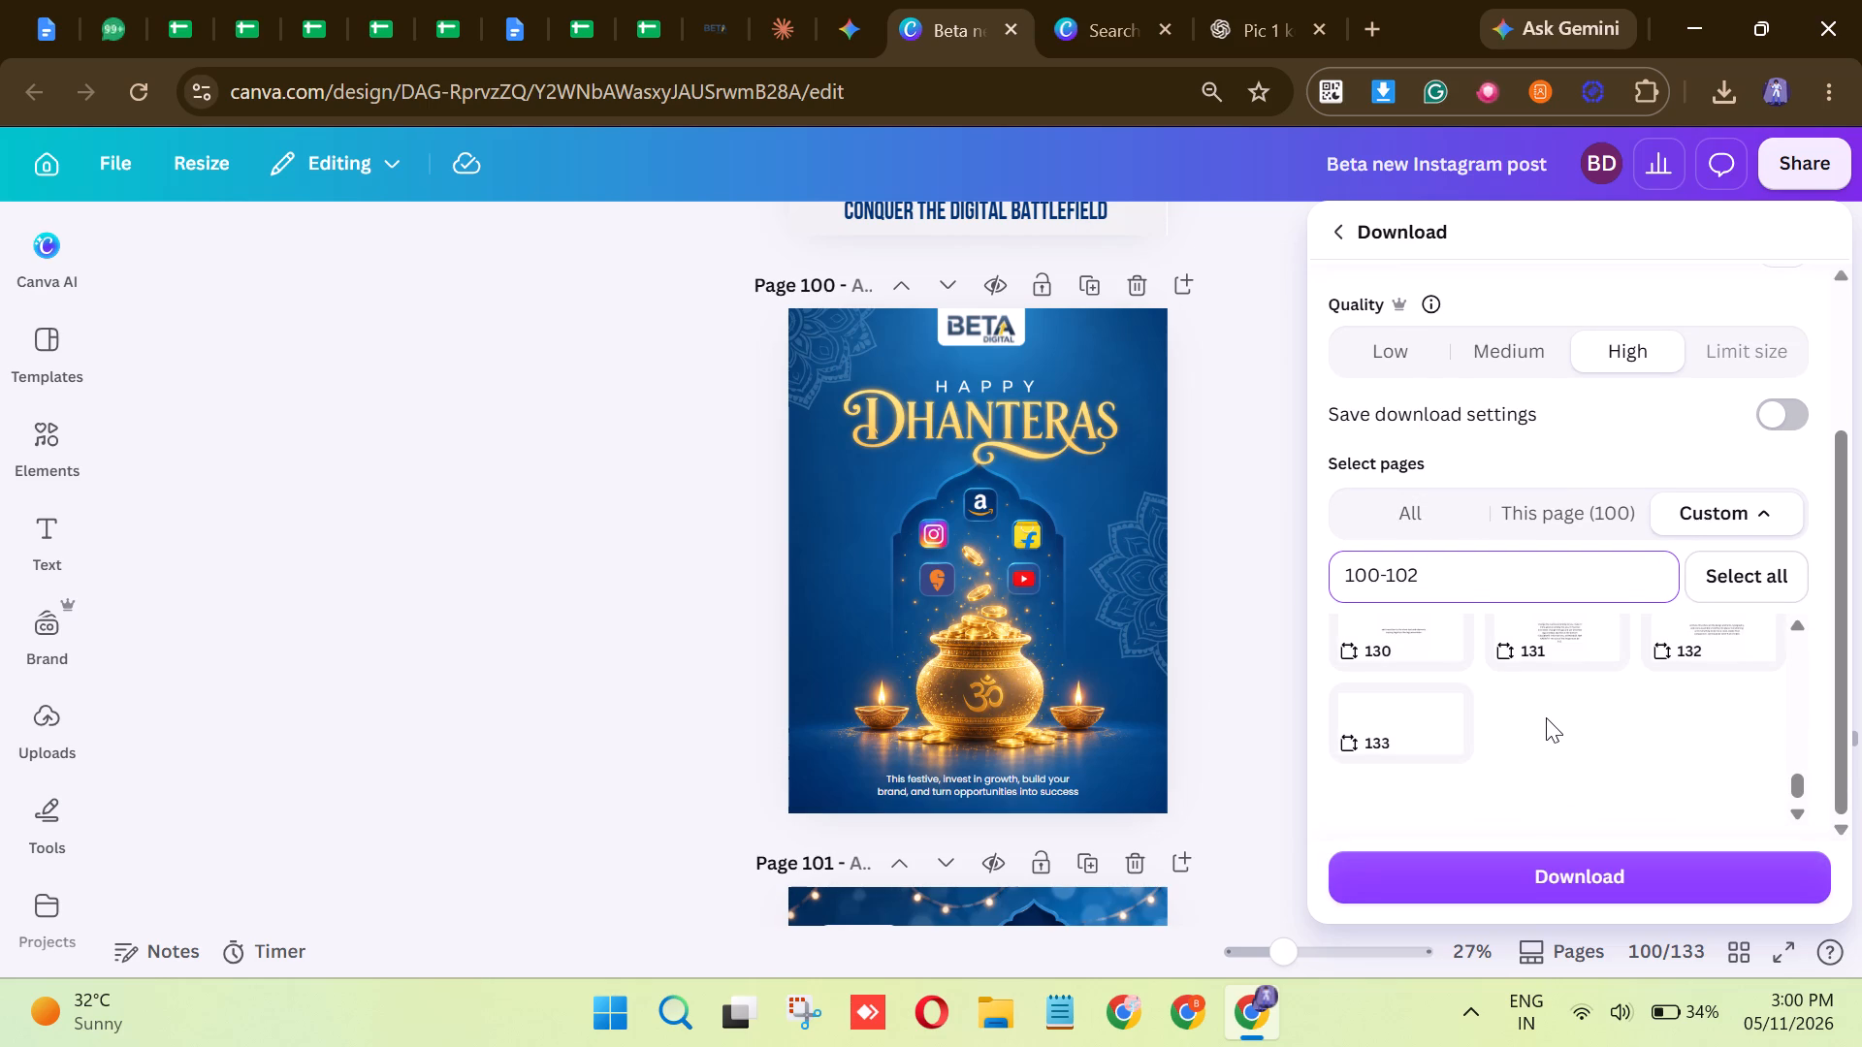
scroll(1546, 717, up, 4)
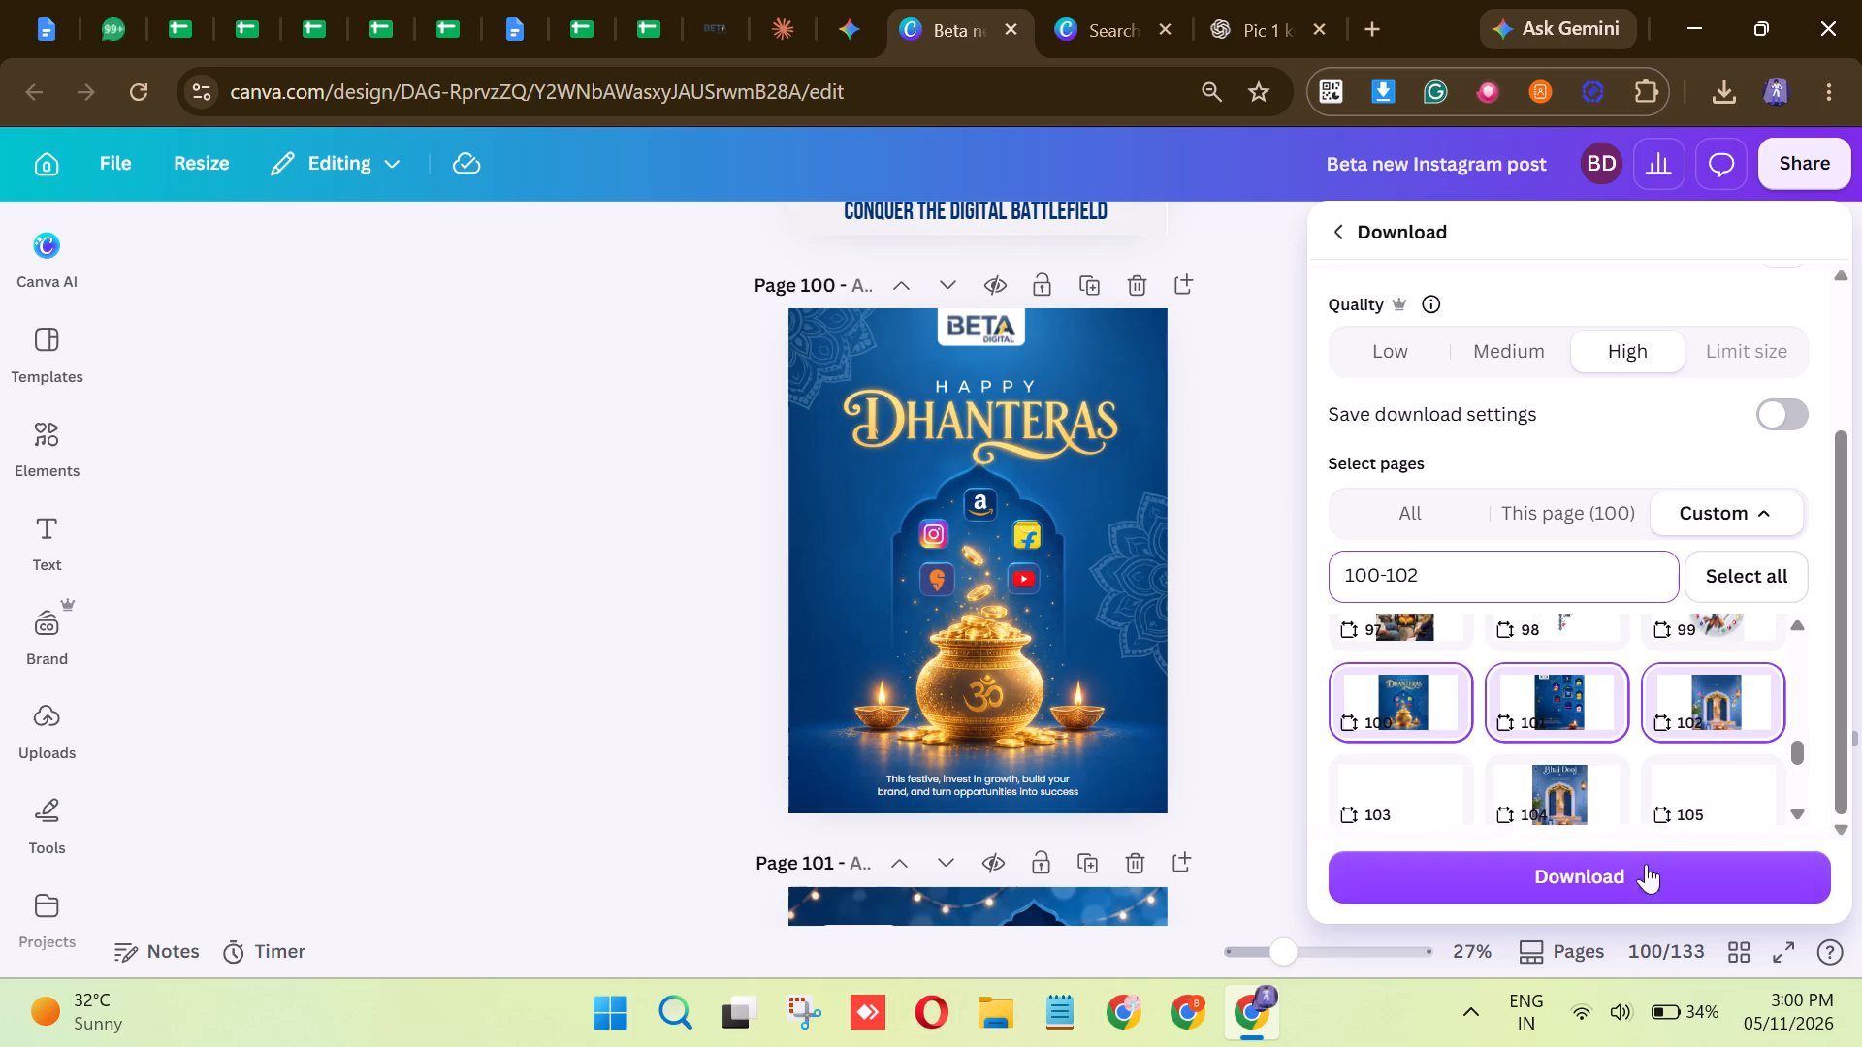
click(1660, 879)
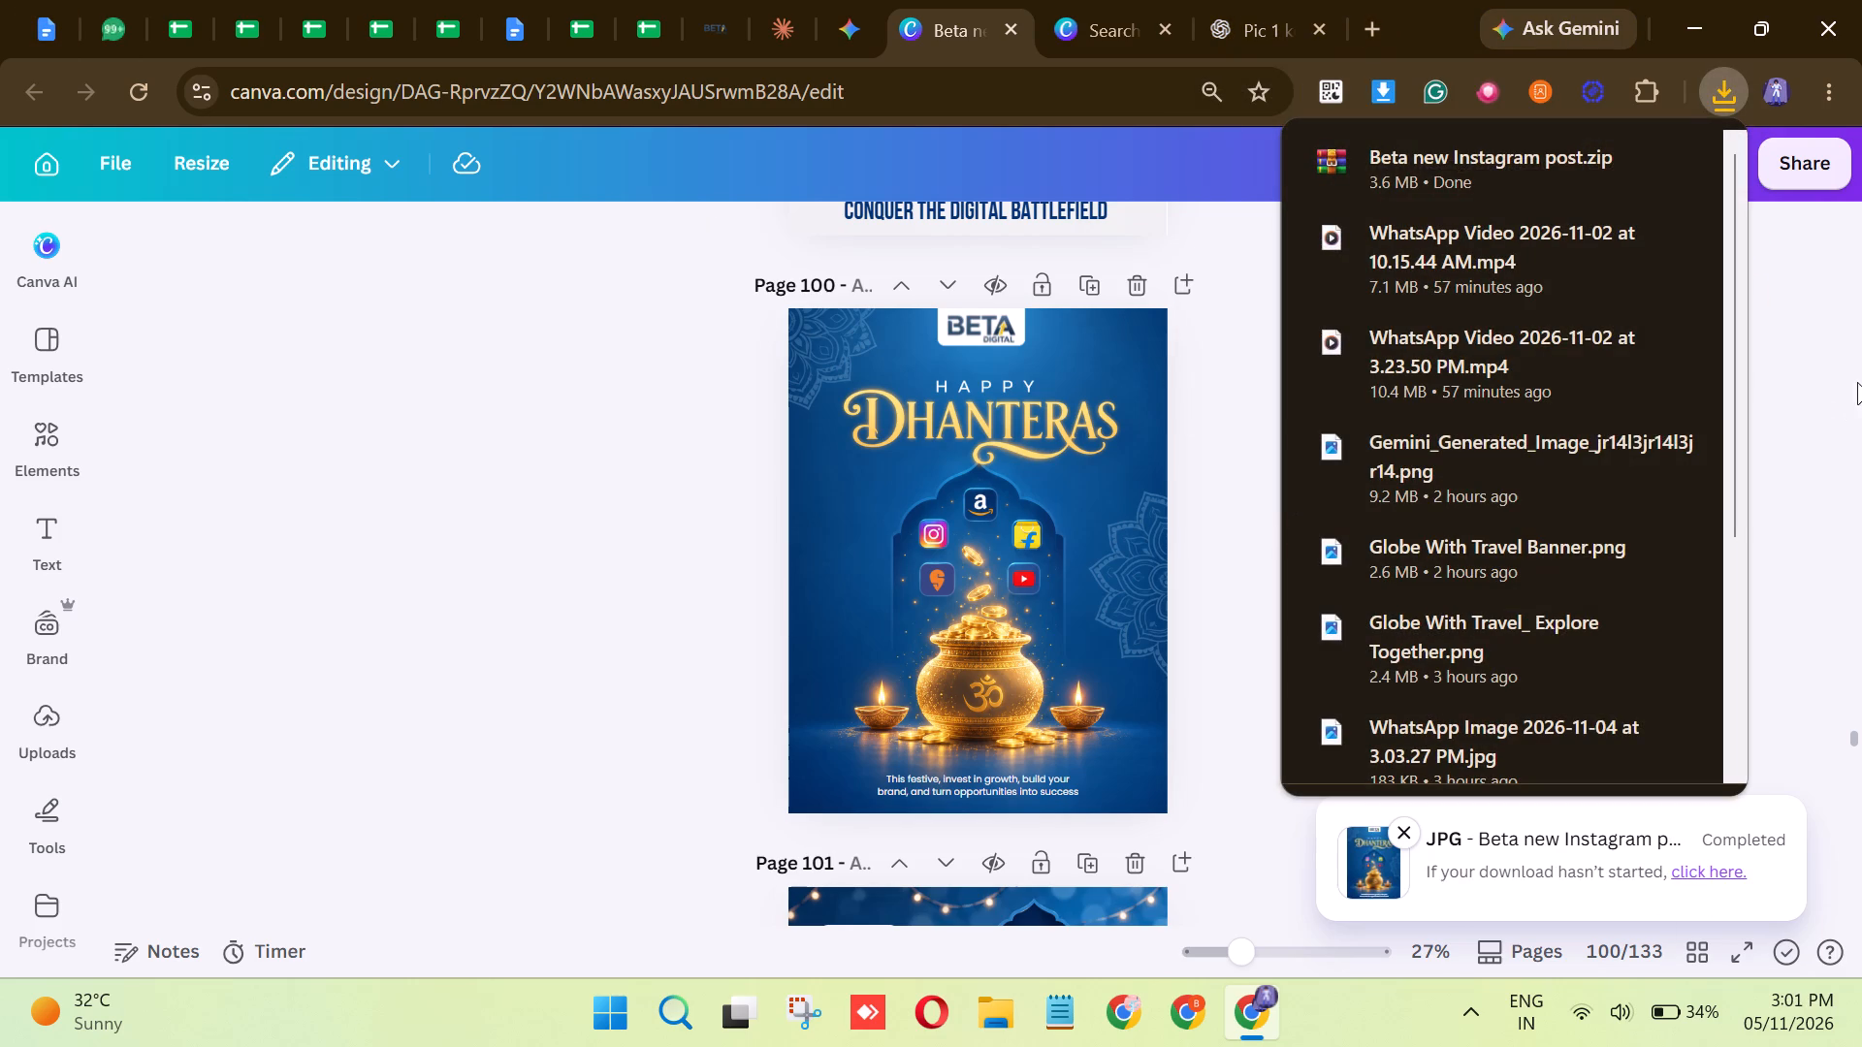
click(1861, 353)
In File Explorer's Downloads folder, extract the Beta new Instagram post archive into a folder using WinRAR, and close the window.
key(super+e)
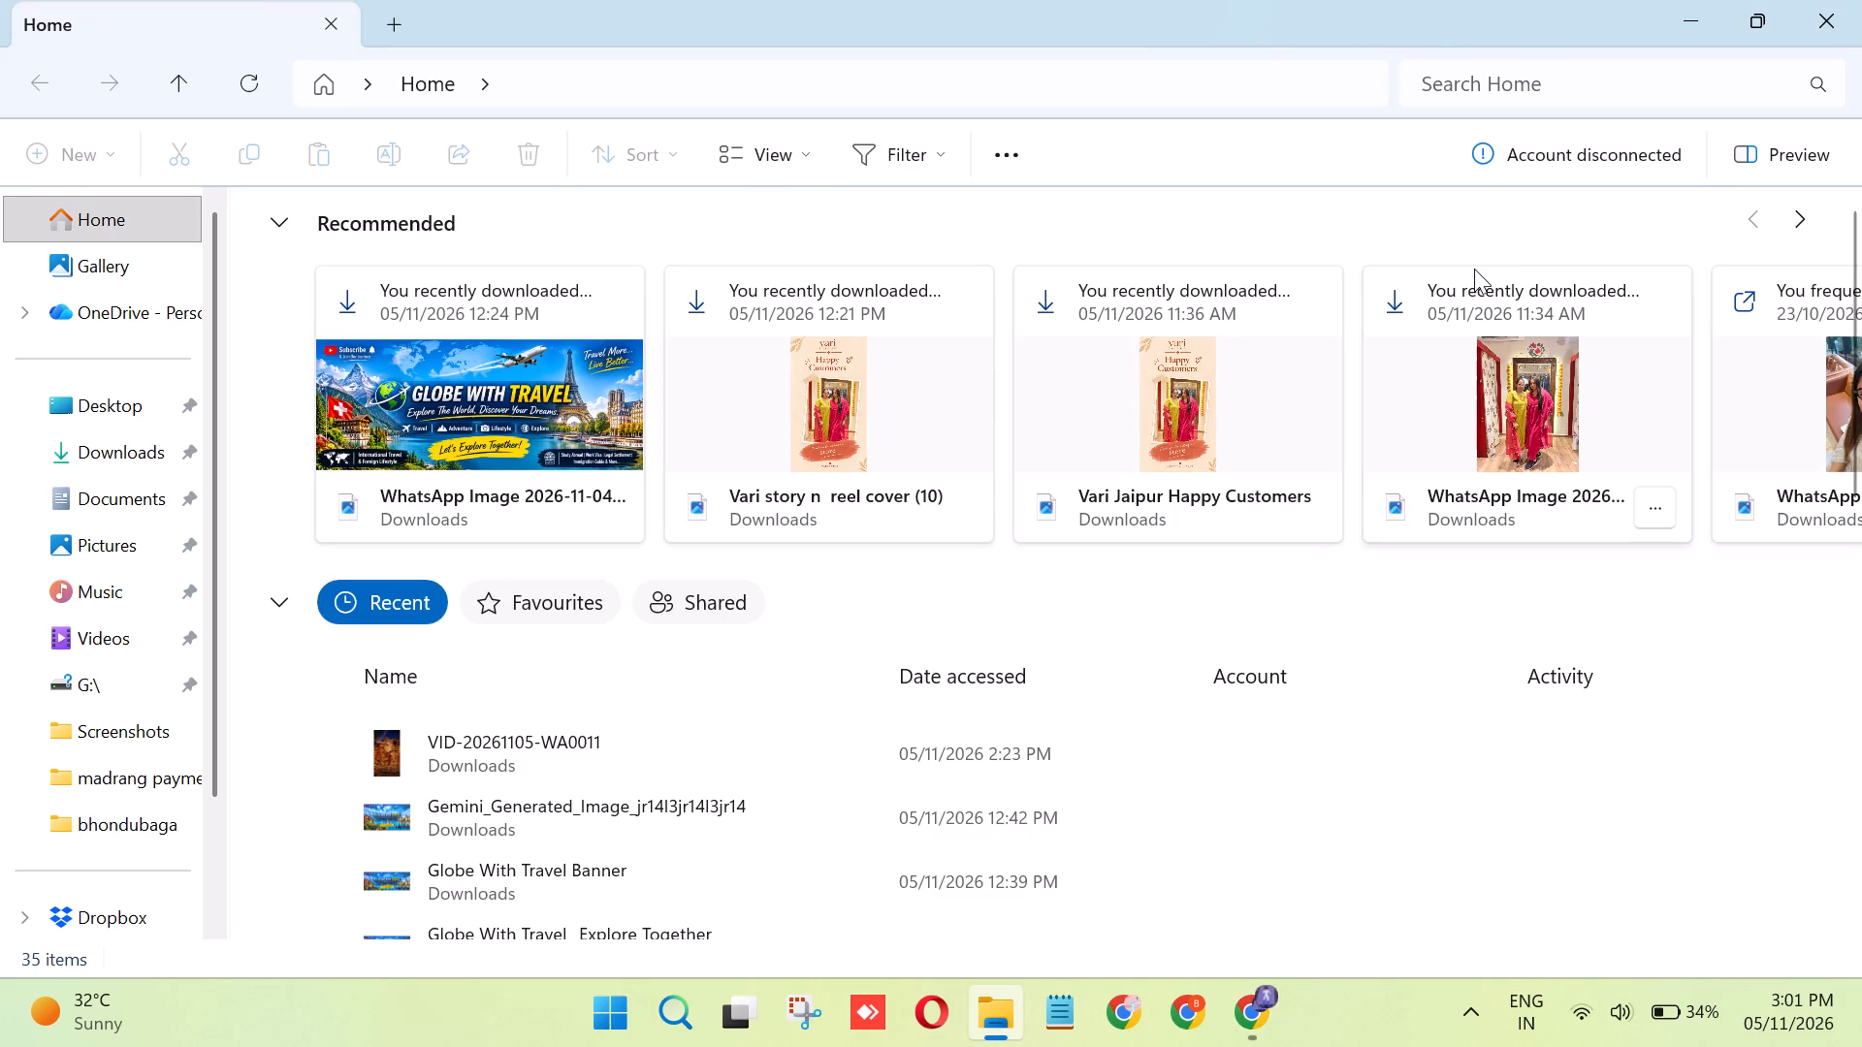
click(130, 463)
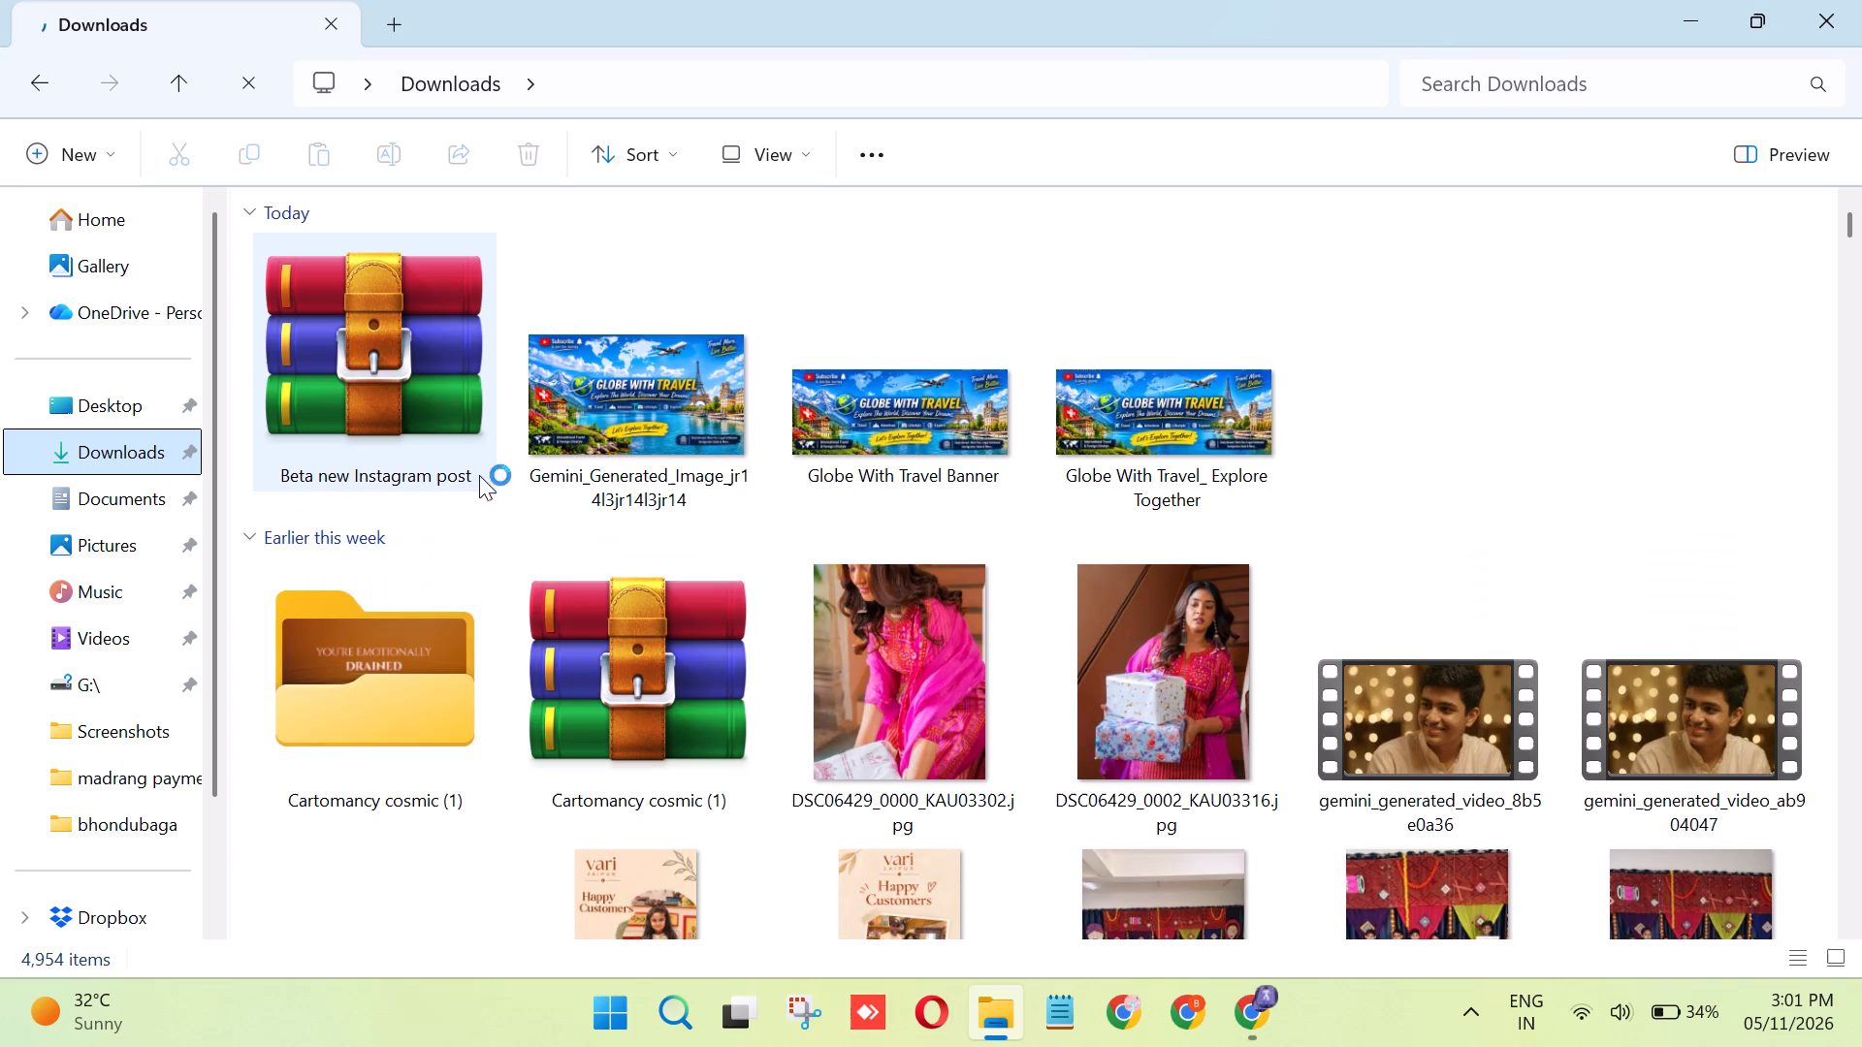
right_click(424, 401)
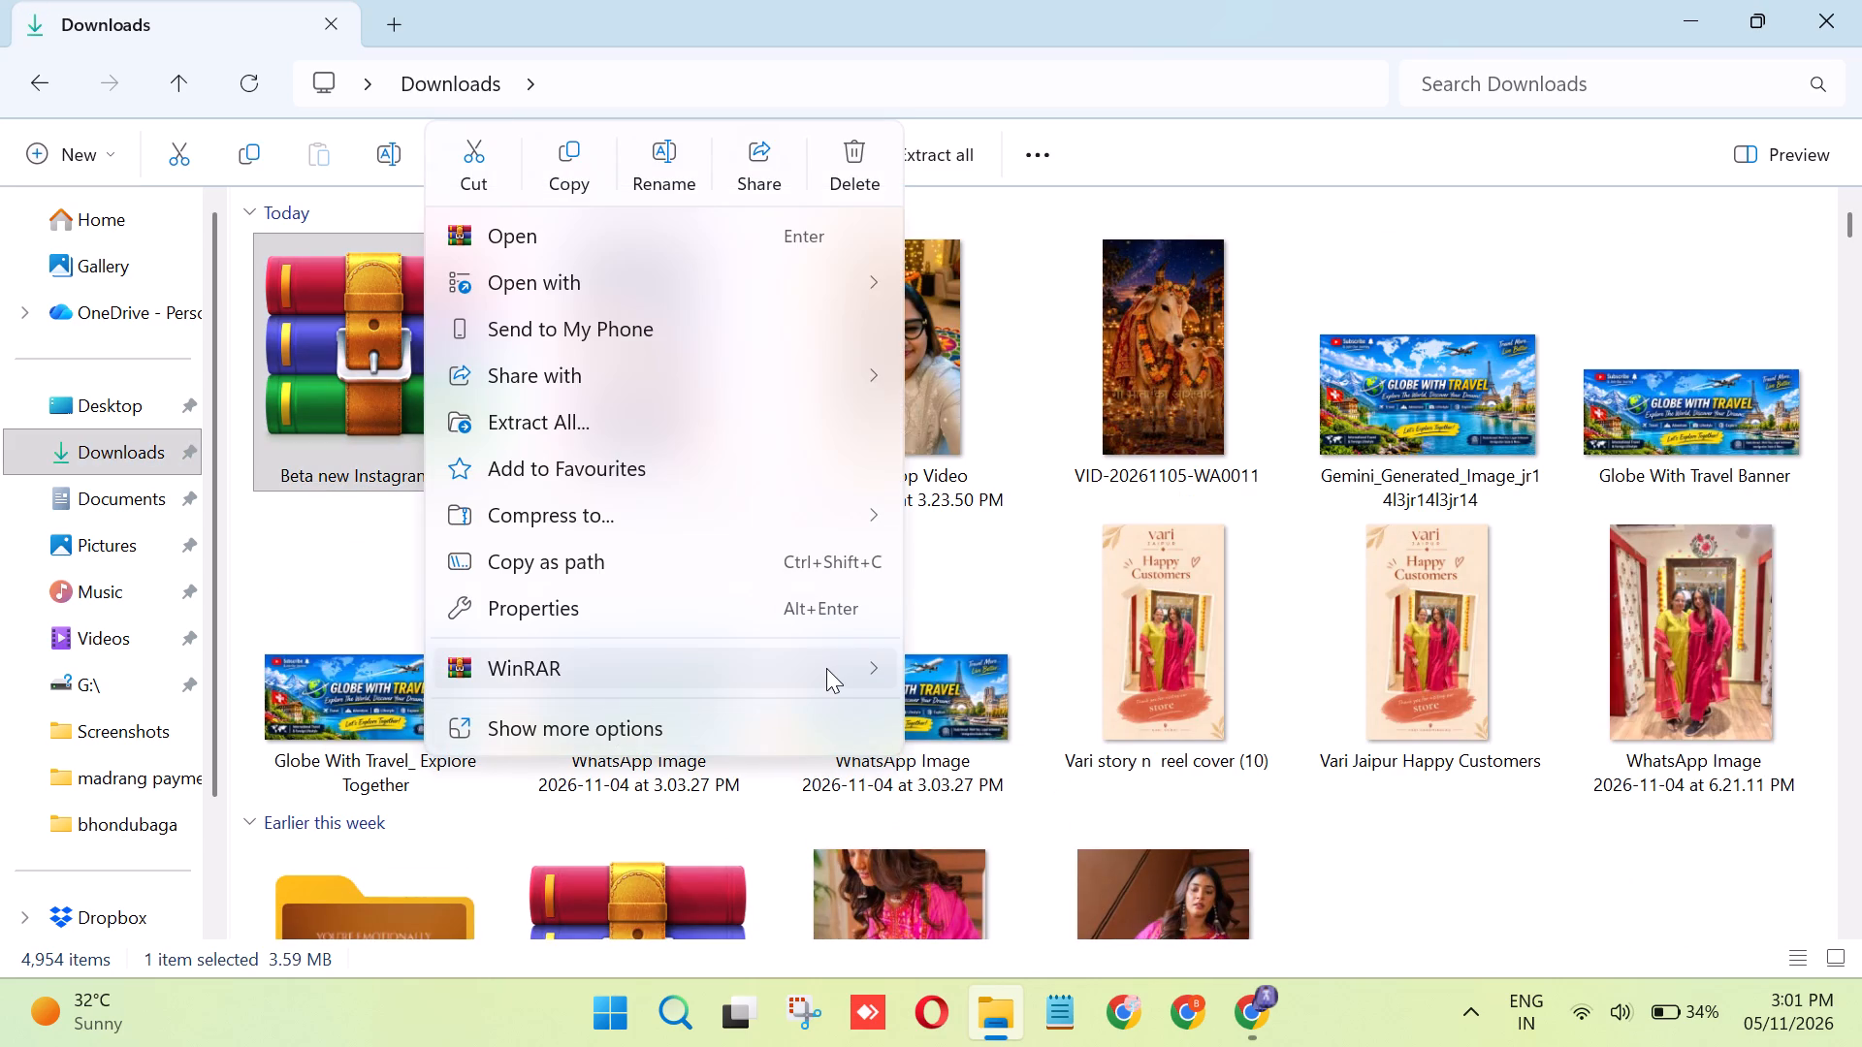
click(1036, 717)
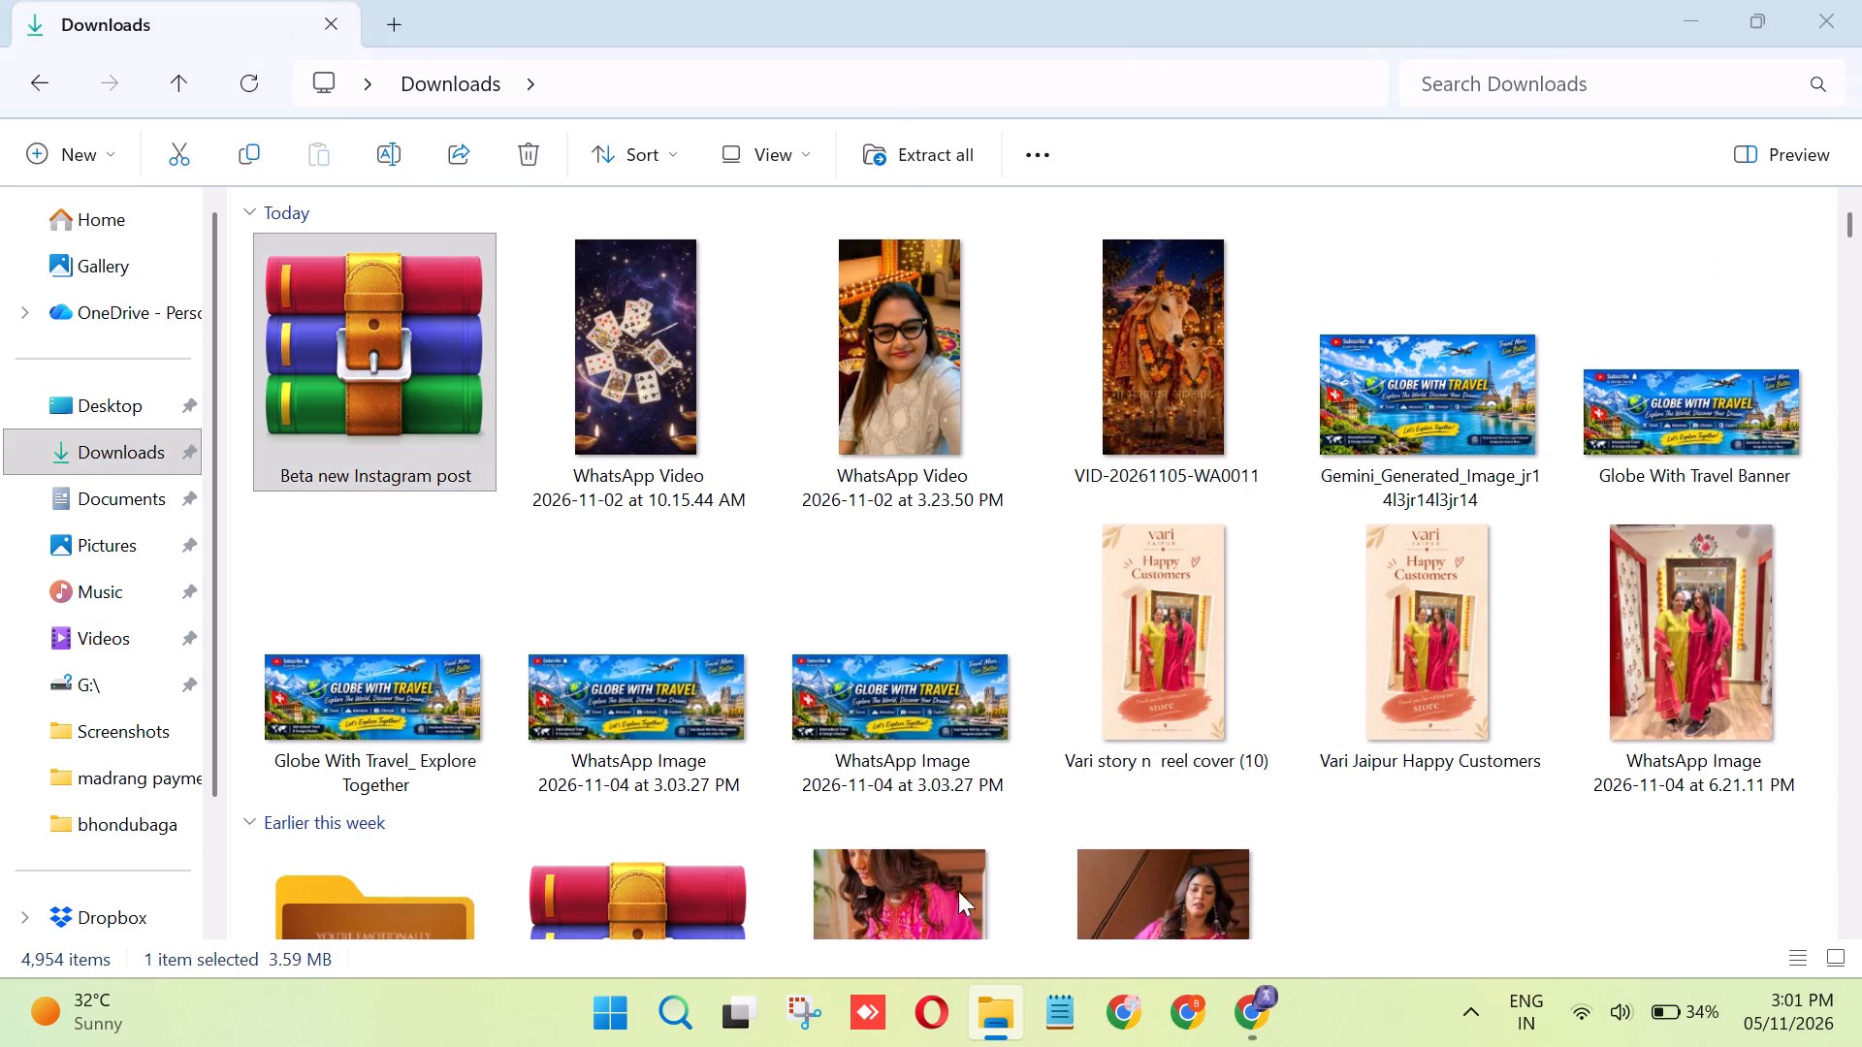
click(1006, 828)
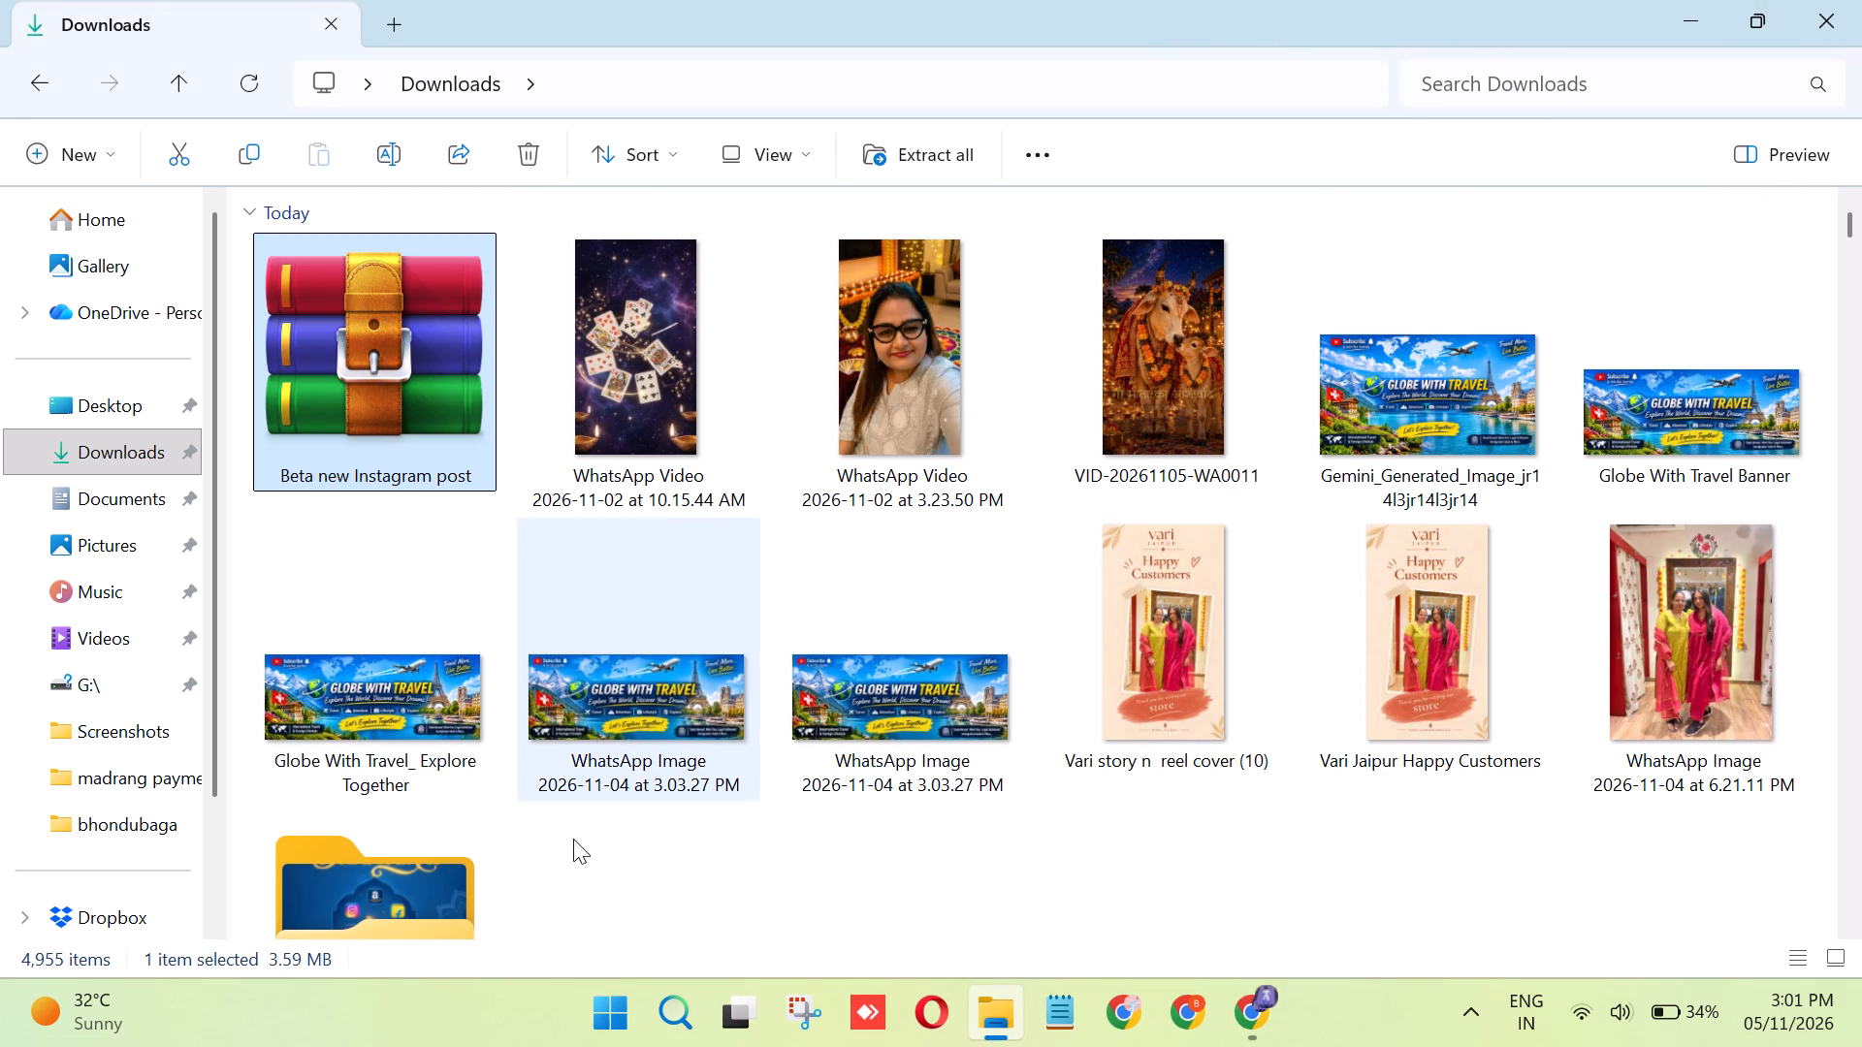
click(1861, 0)
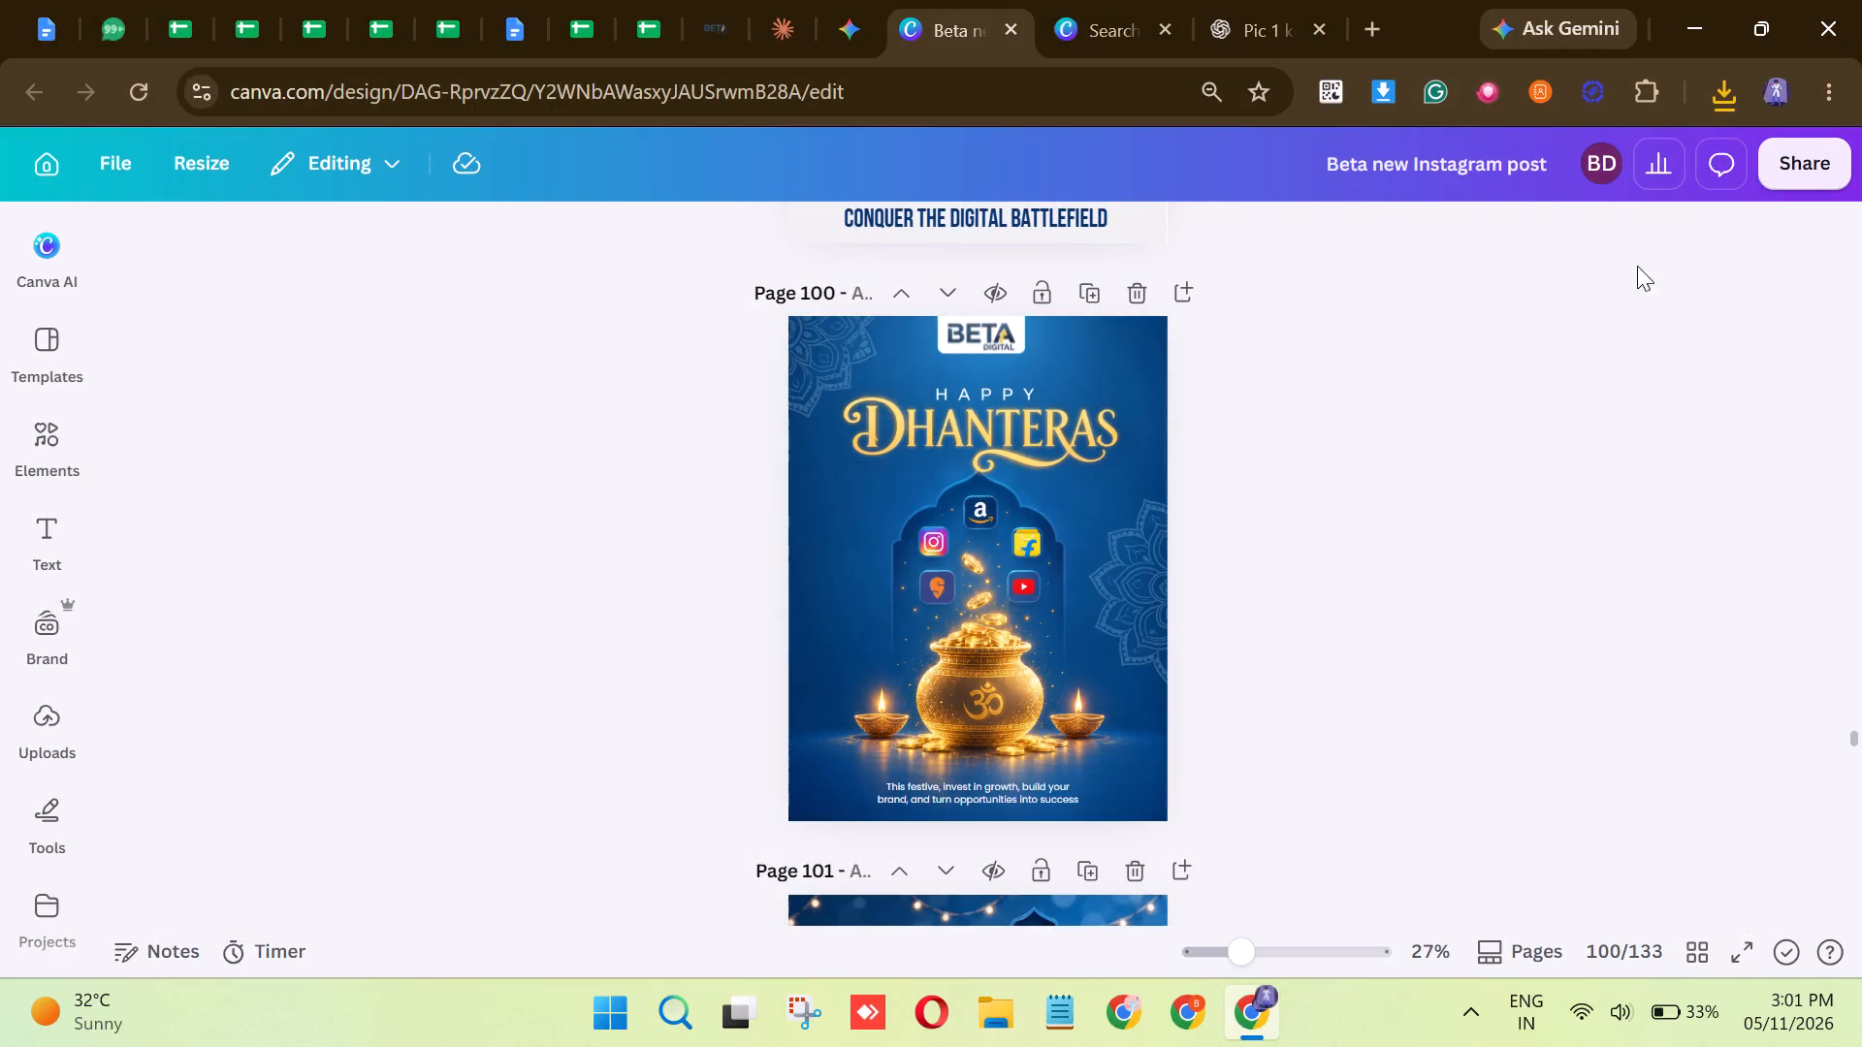
Open the browser's profile list and browse the available profiles to switch to another one.
click(1783, 84)
scroll(1594, 679, down, 3)
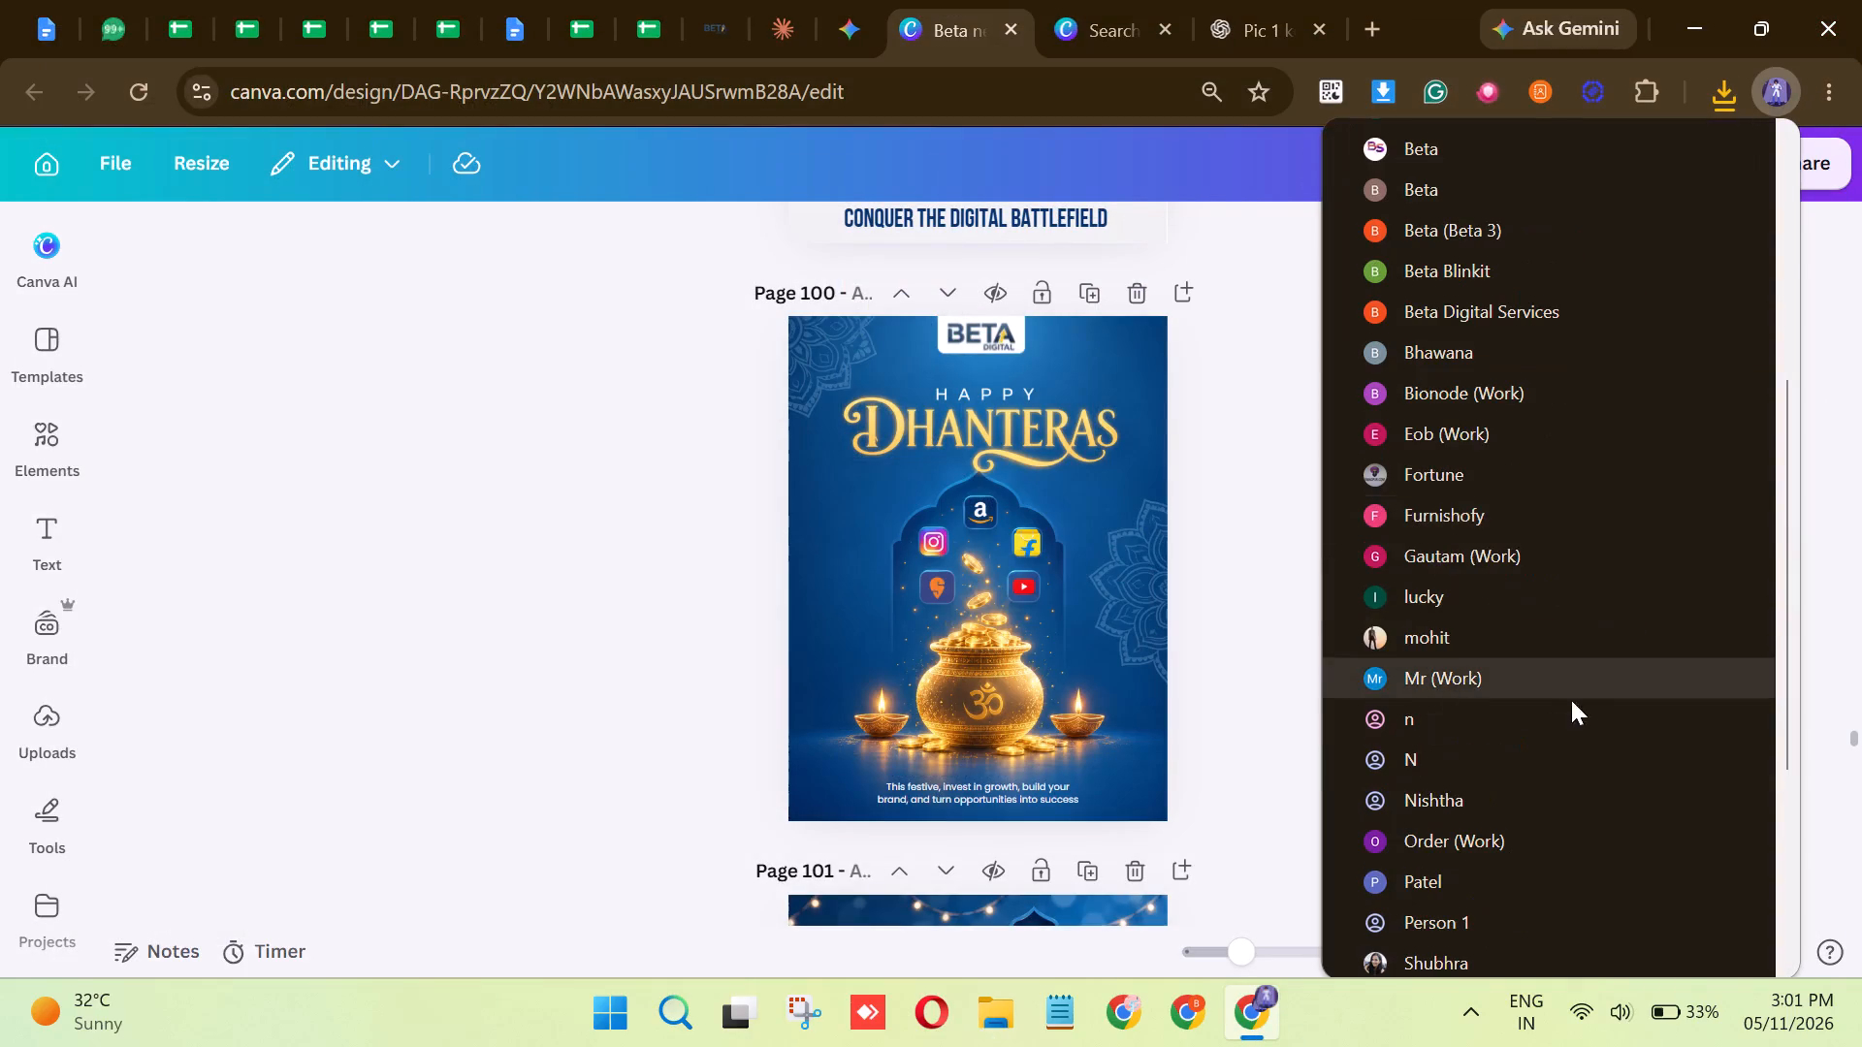
Switch to the browser profile used for Meta Business Suite and bring up its content calendar.
scroll(1501, 652, down, 4)
click(1453, 595)
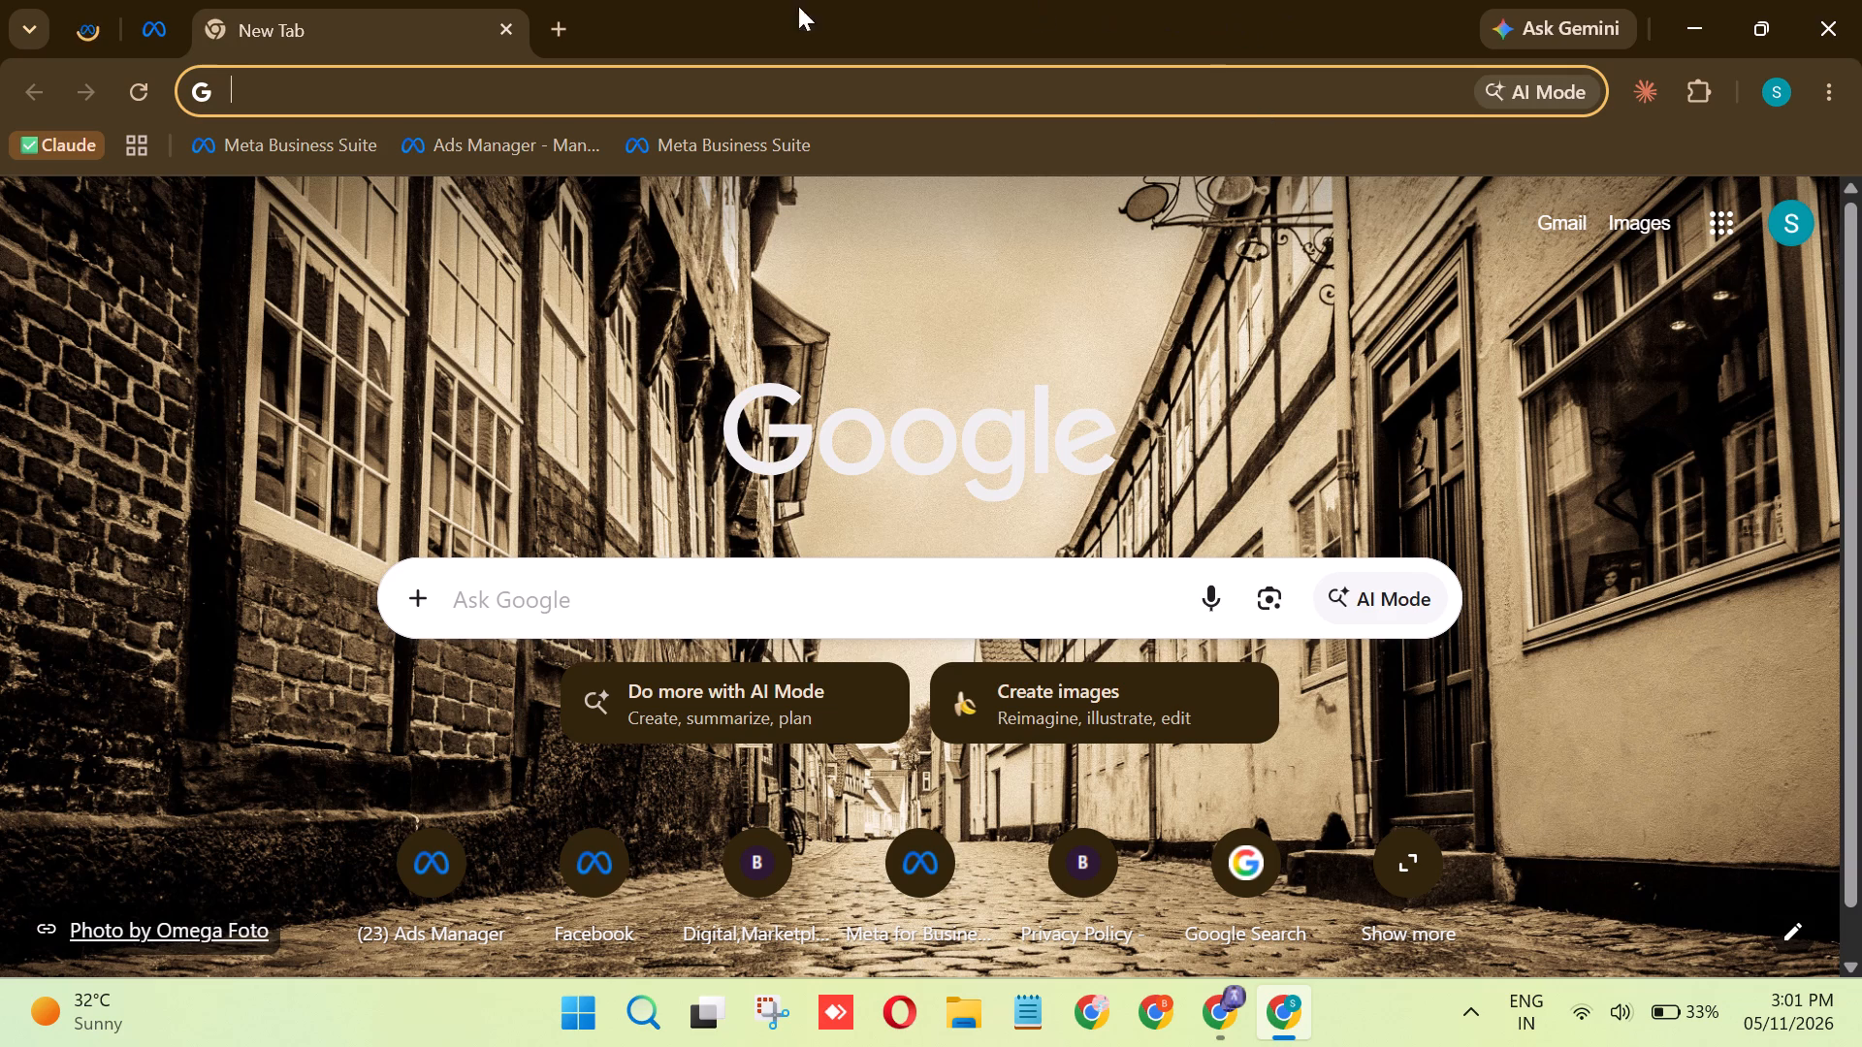
click(109, 22)
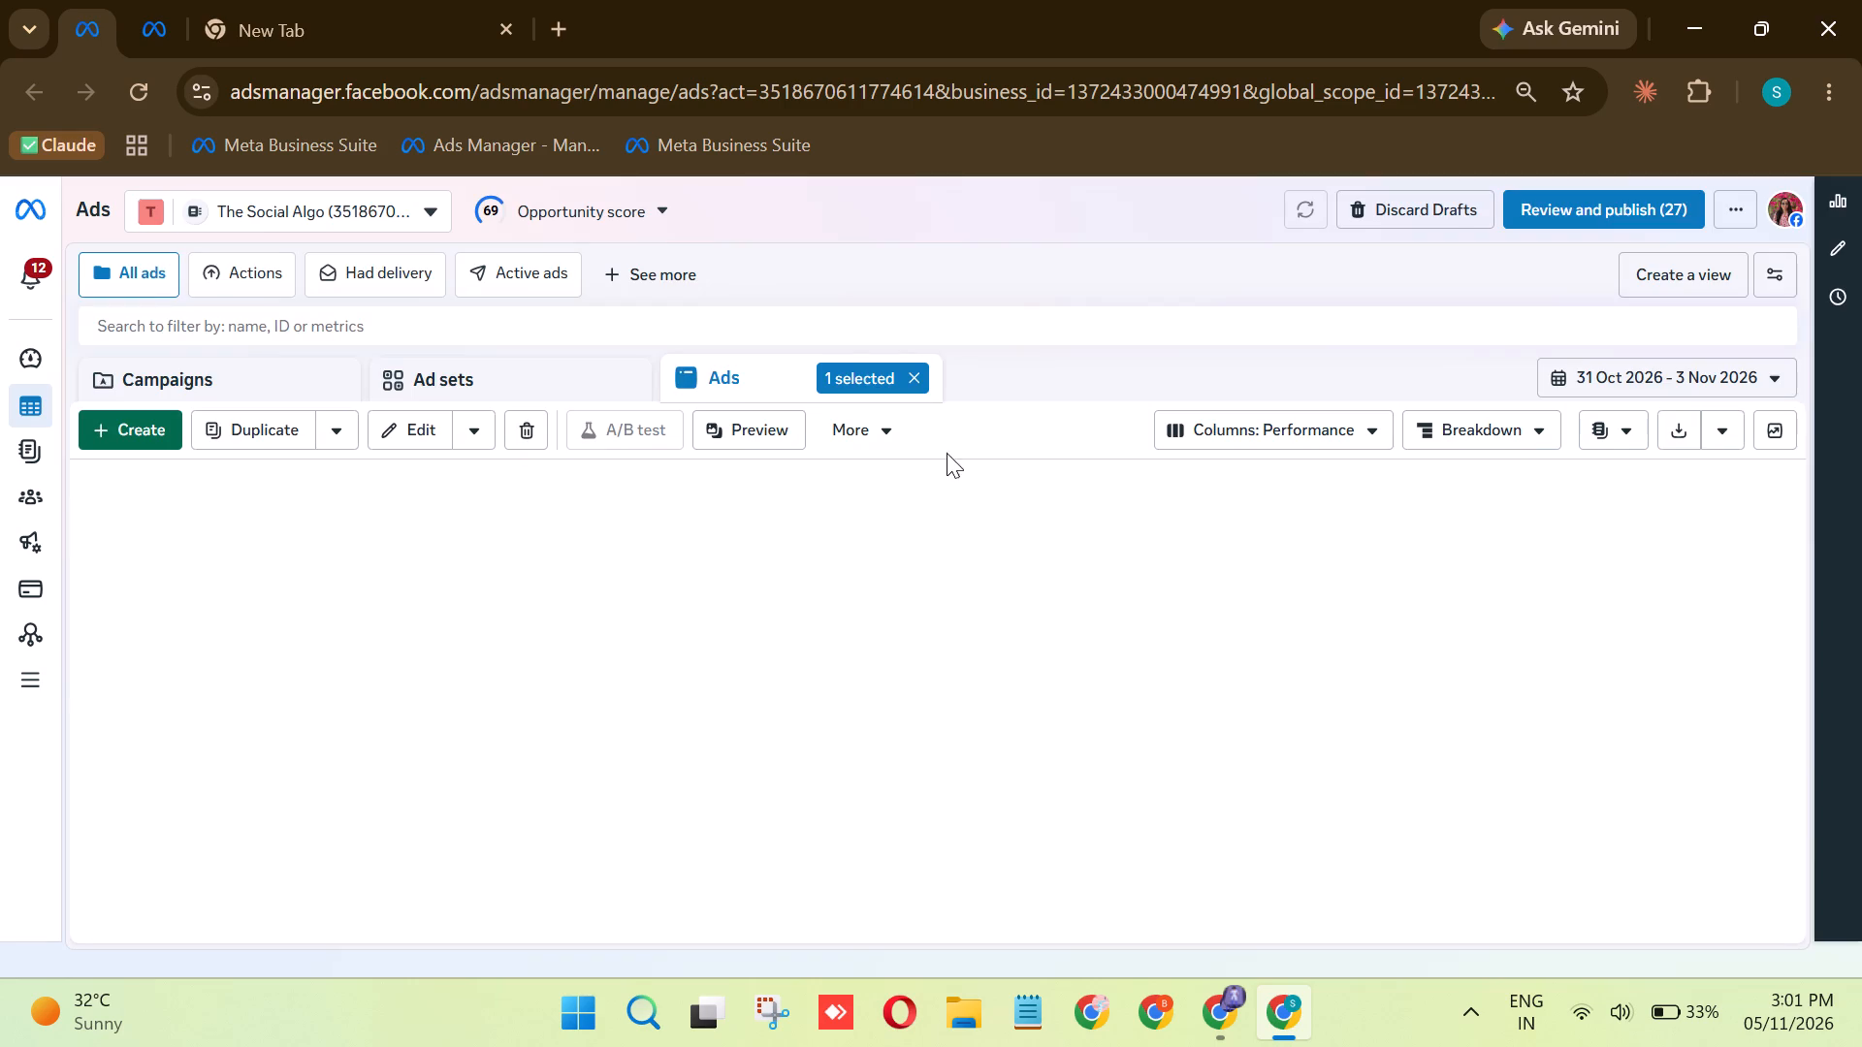
click(168, 0)
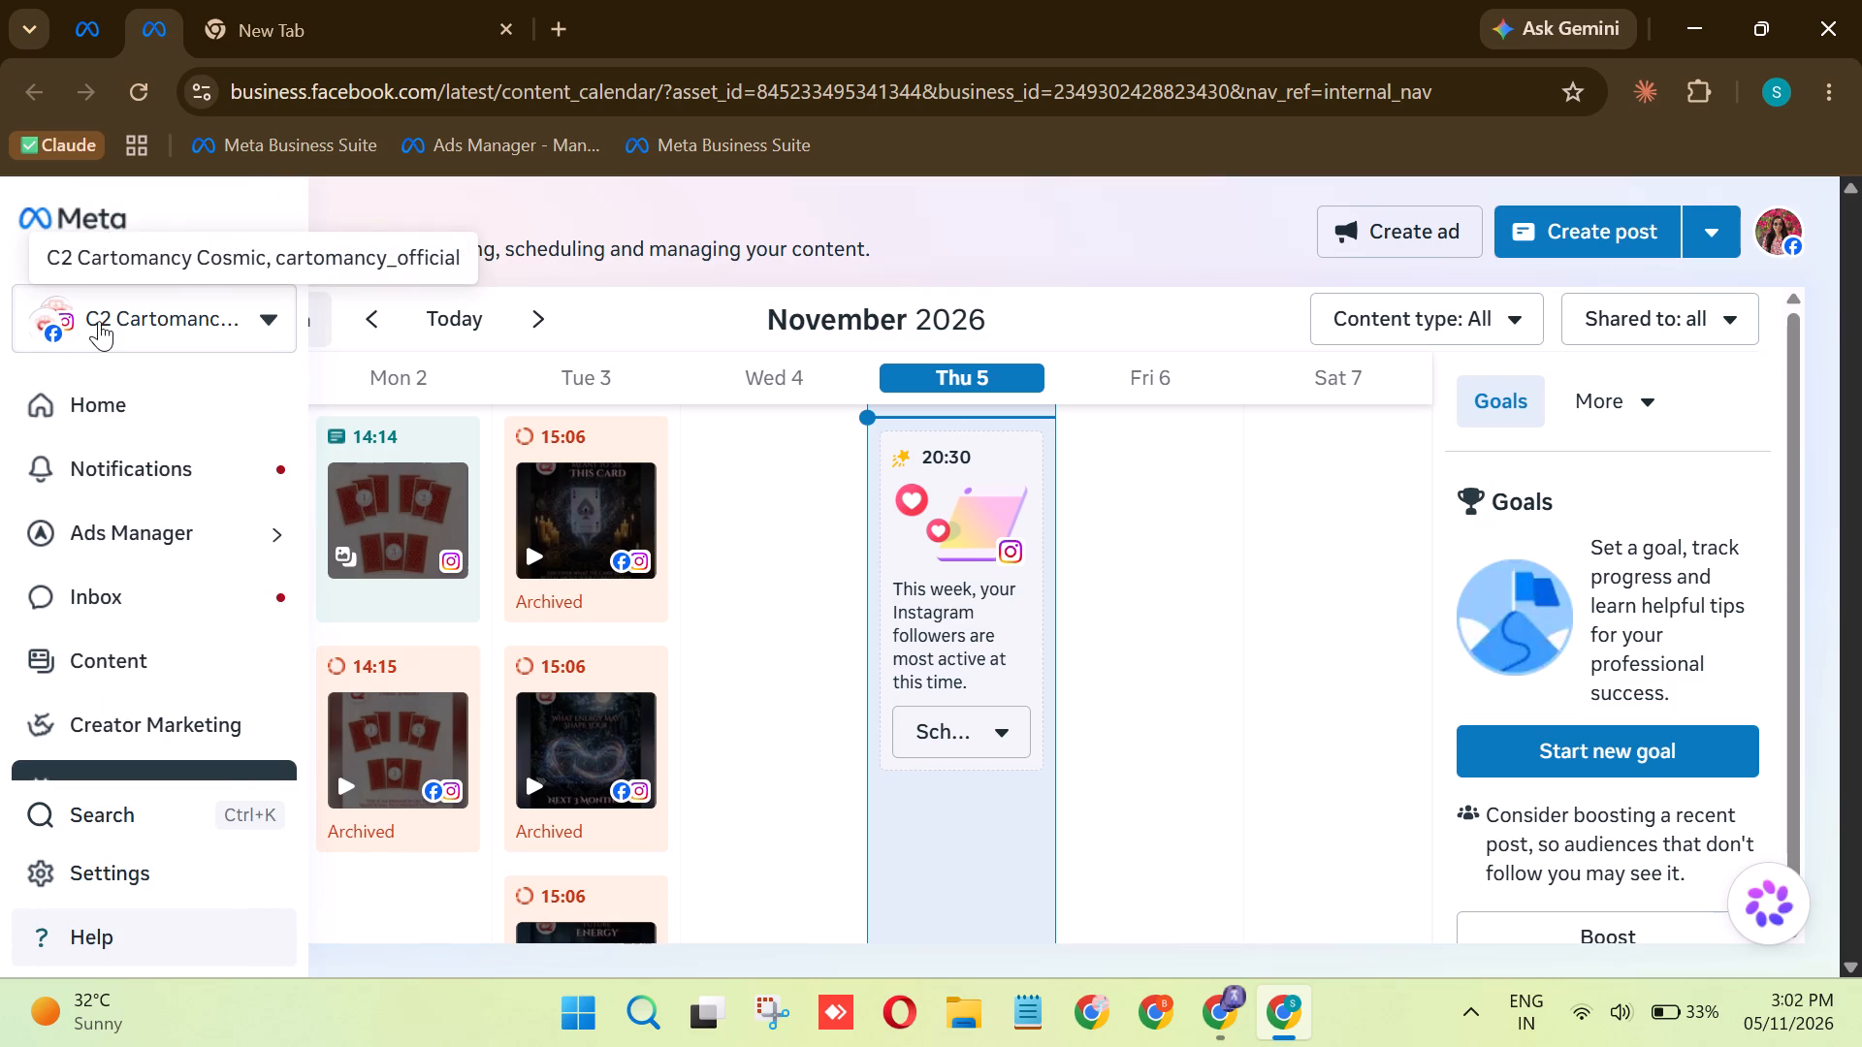
Switch Meta Business Suite to the Beta Digital Services asset in The Social Algo business portfolio.
click(99, 321)
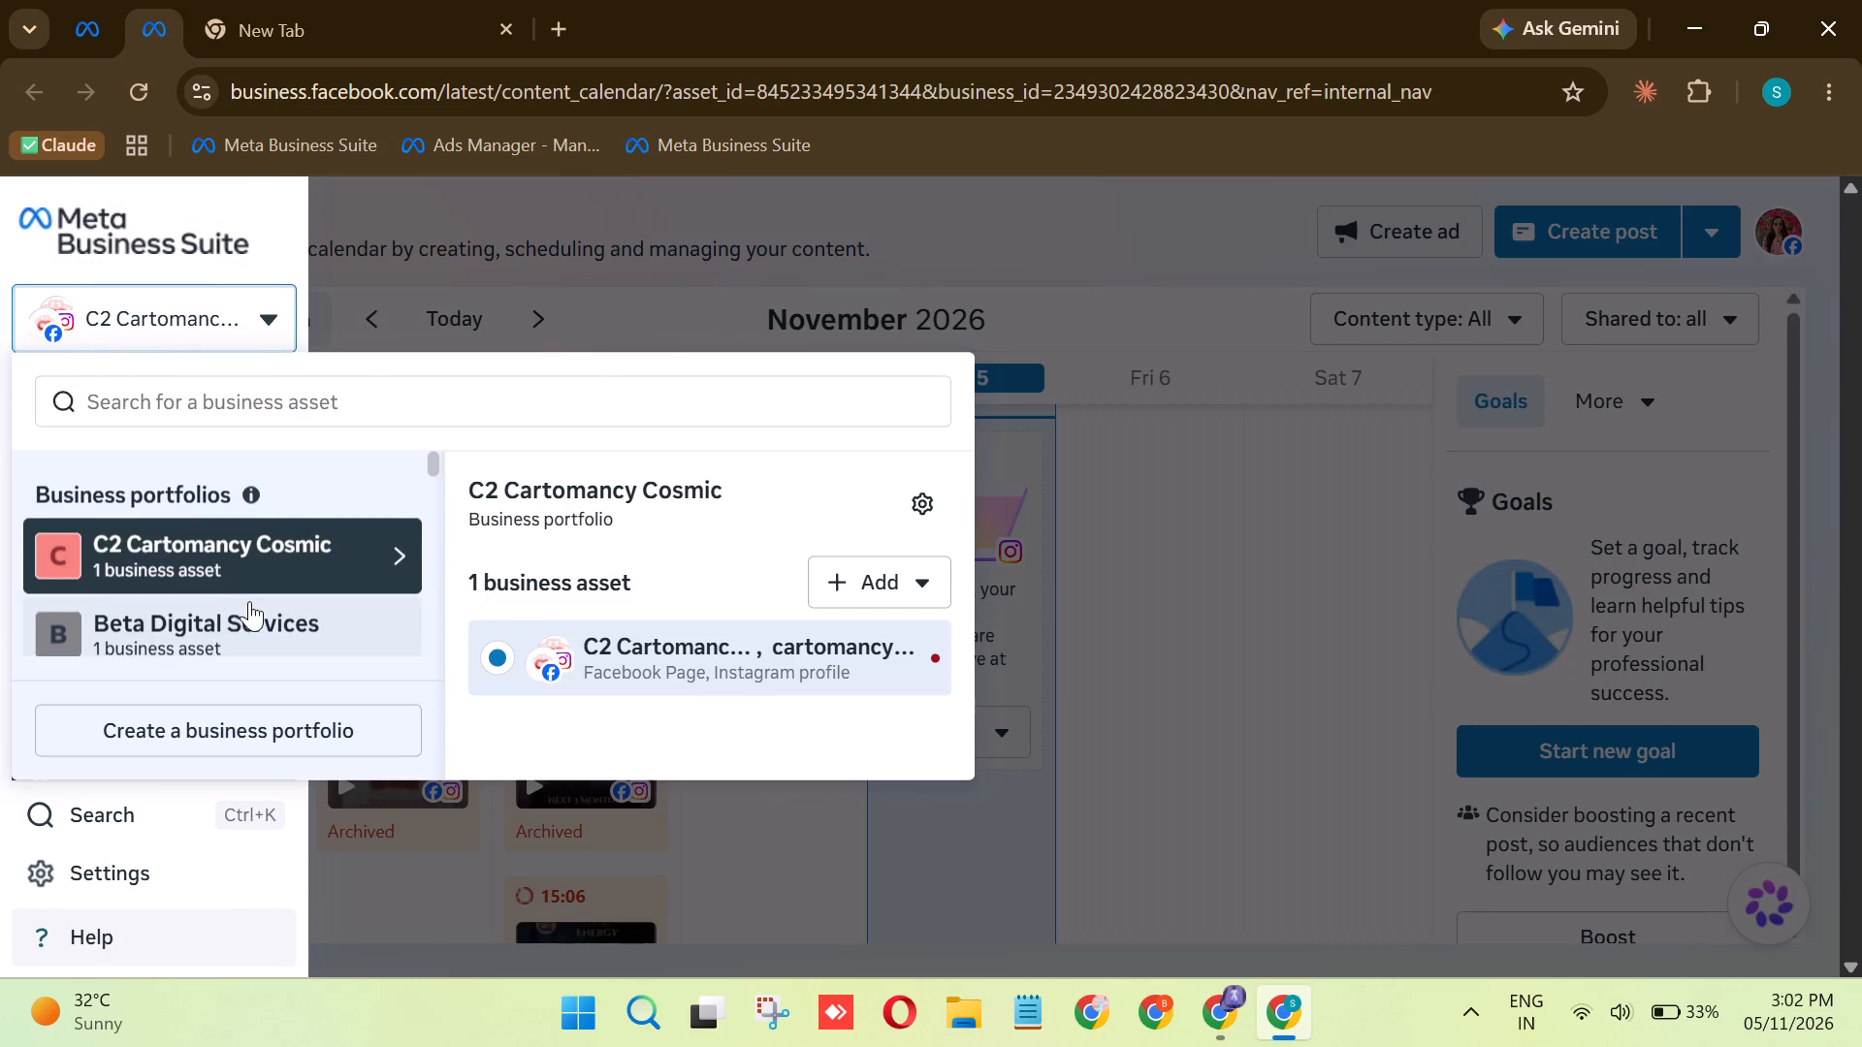
scroll(249, 601, down, 2)
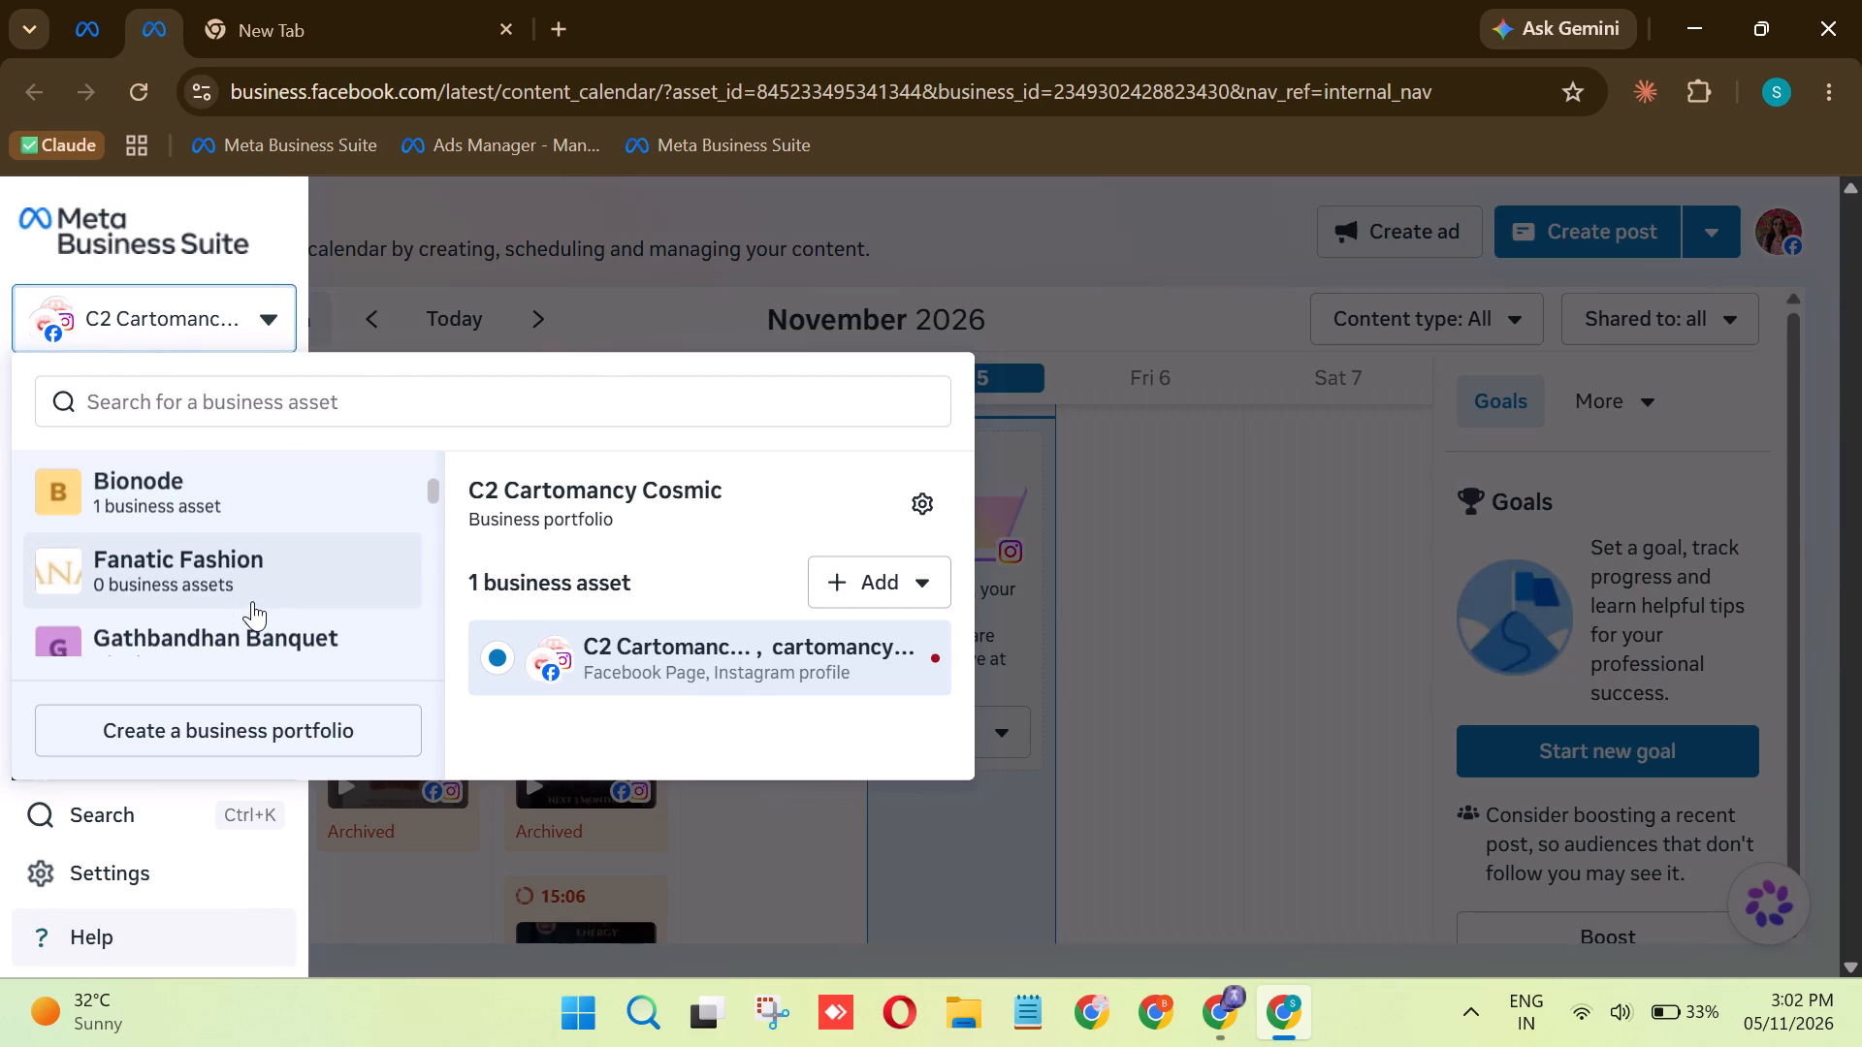
scroll(252, 601, down, 4)
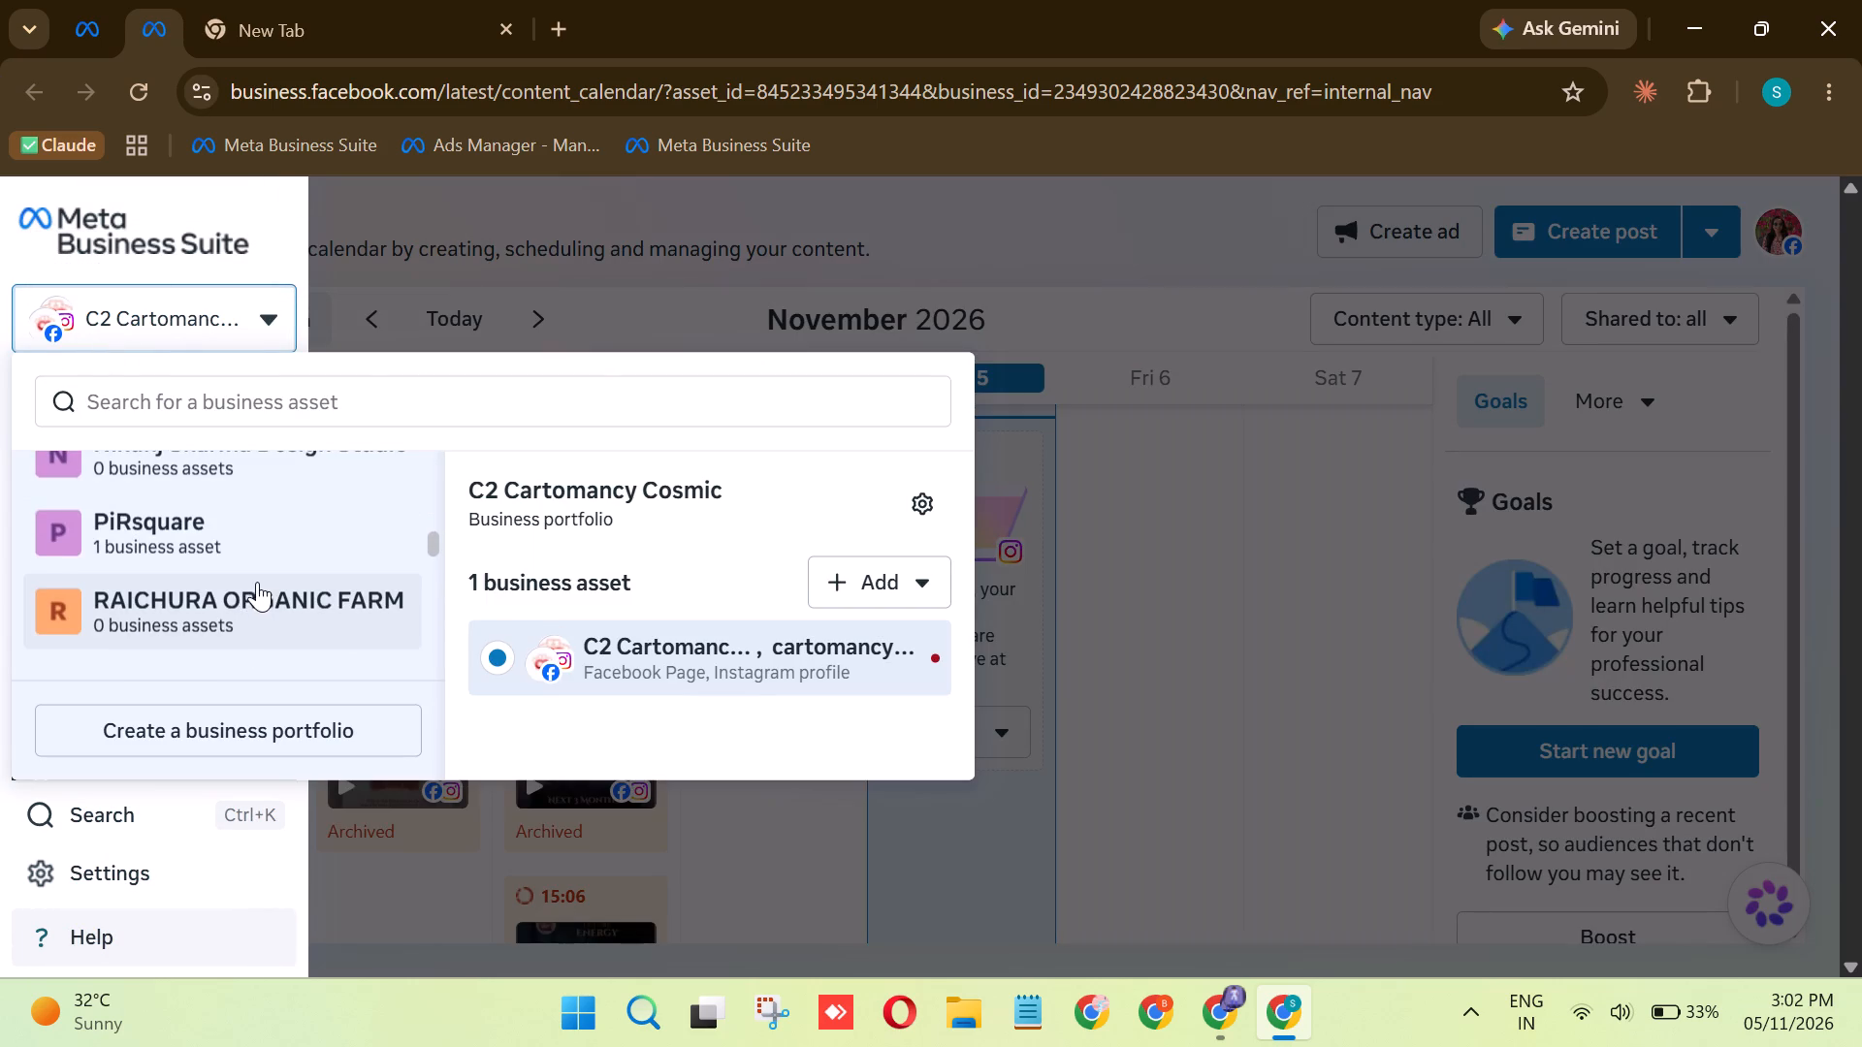
scroll(259, 581, down, 2)
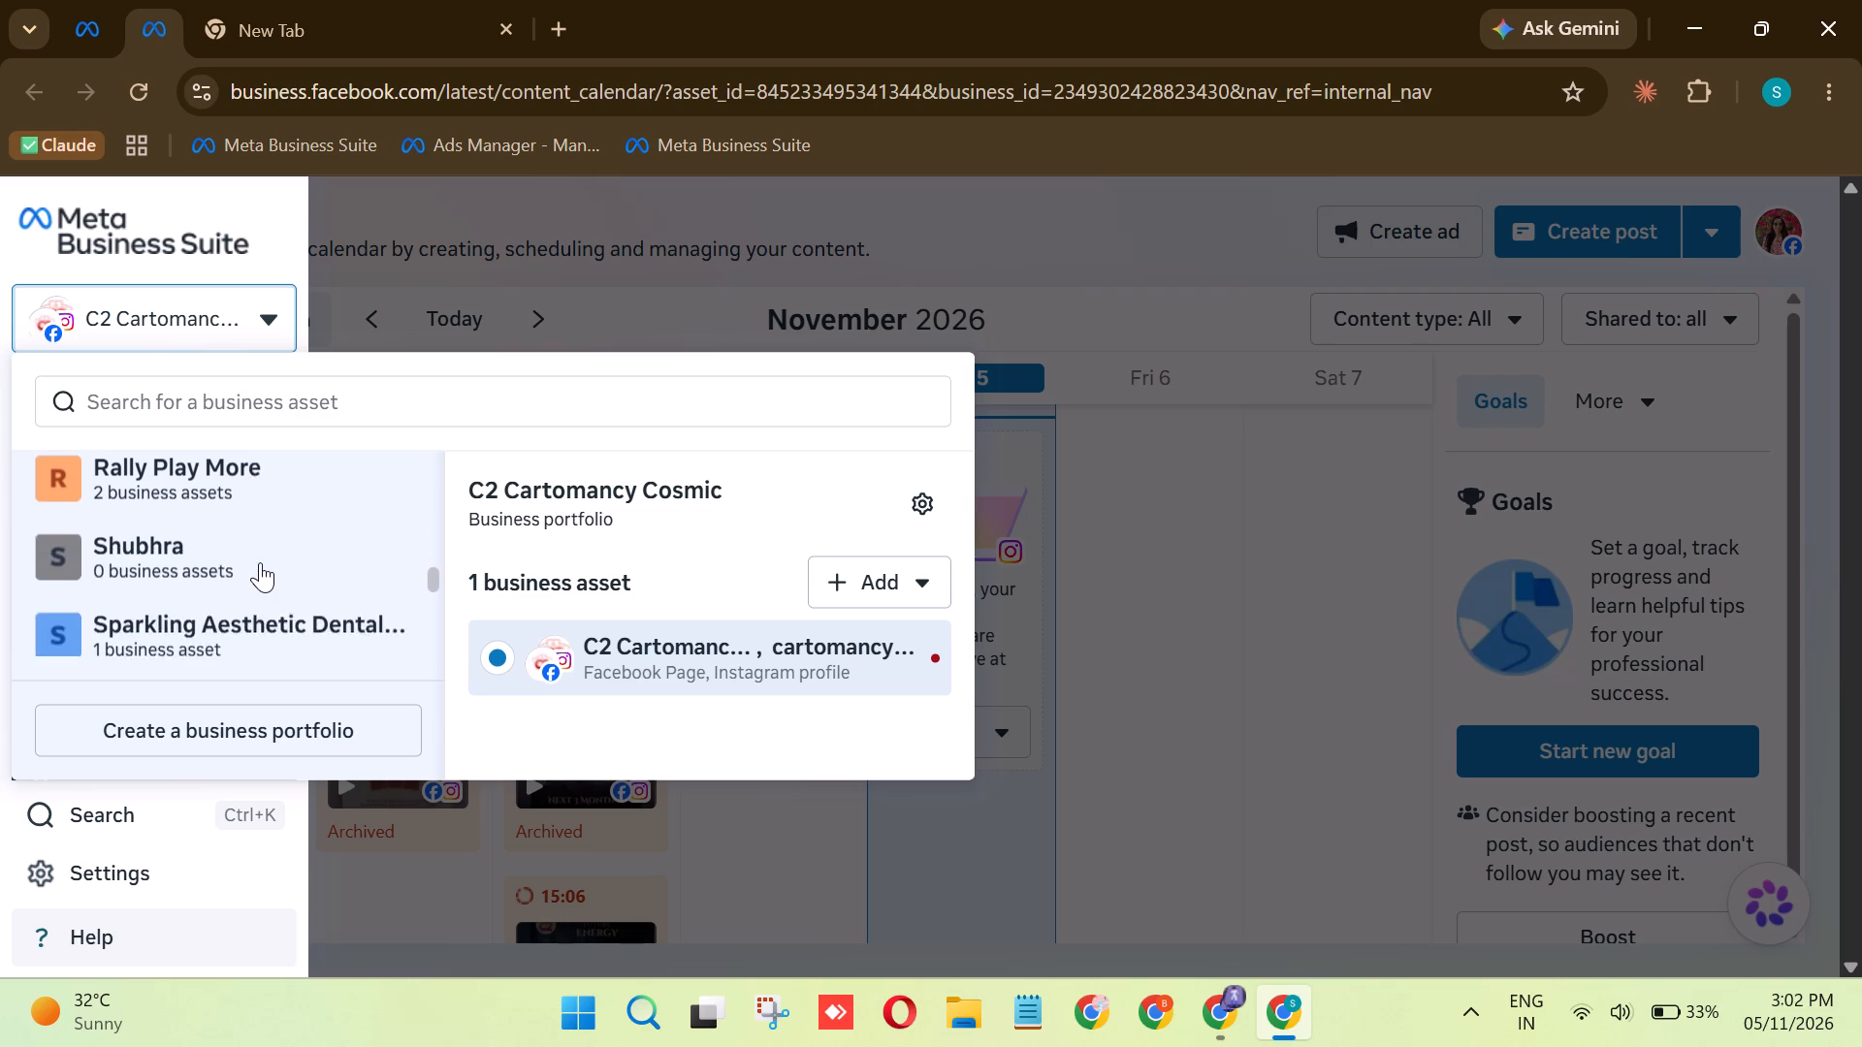
scroll(260, 562, down, 2)
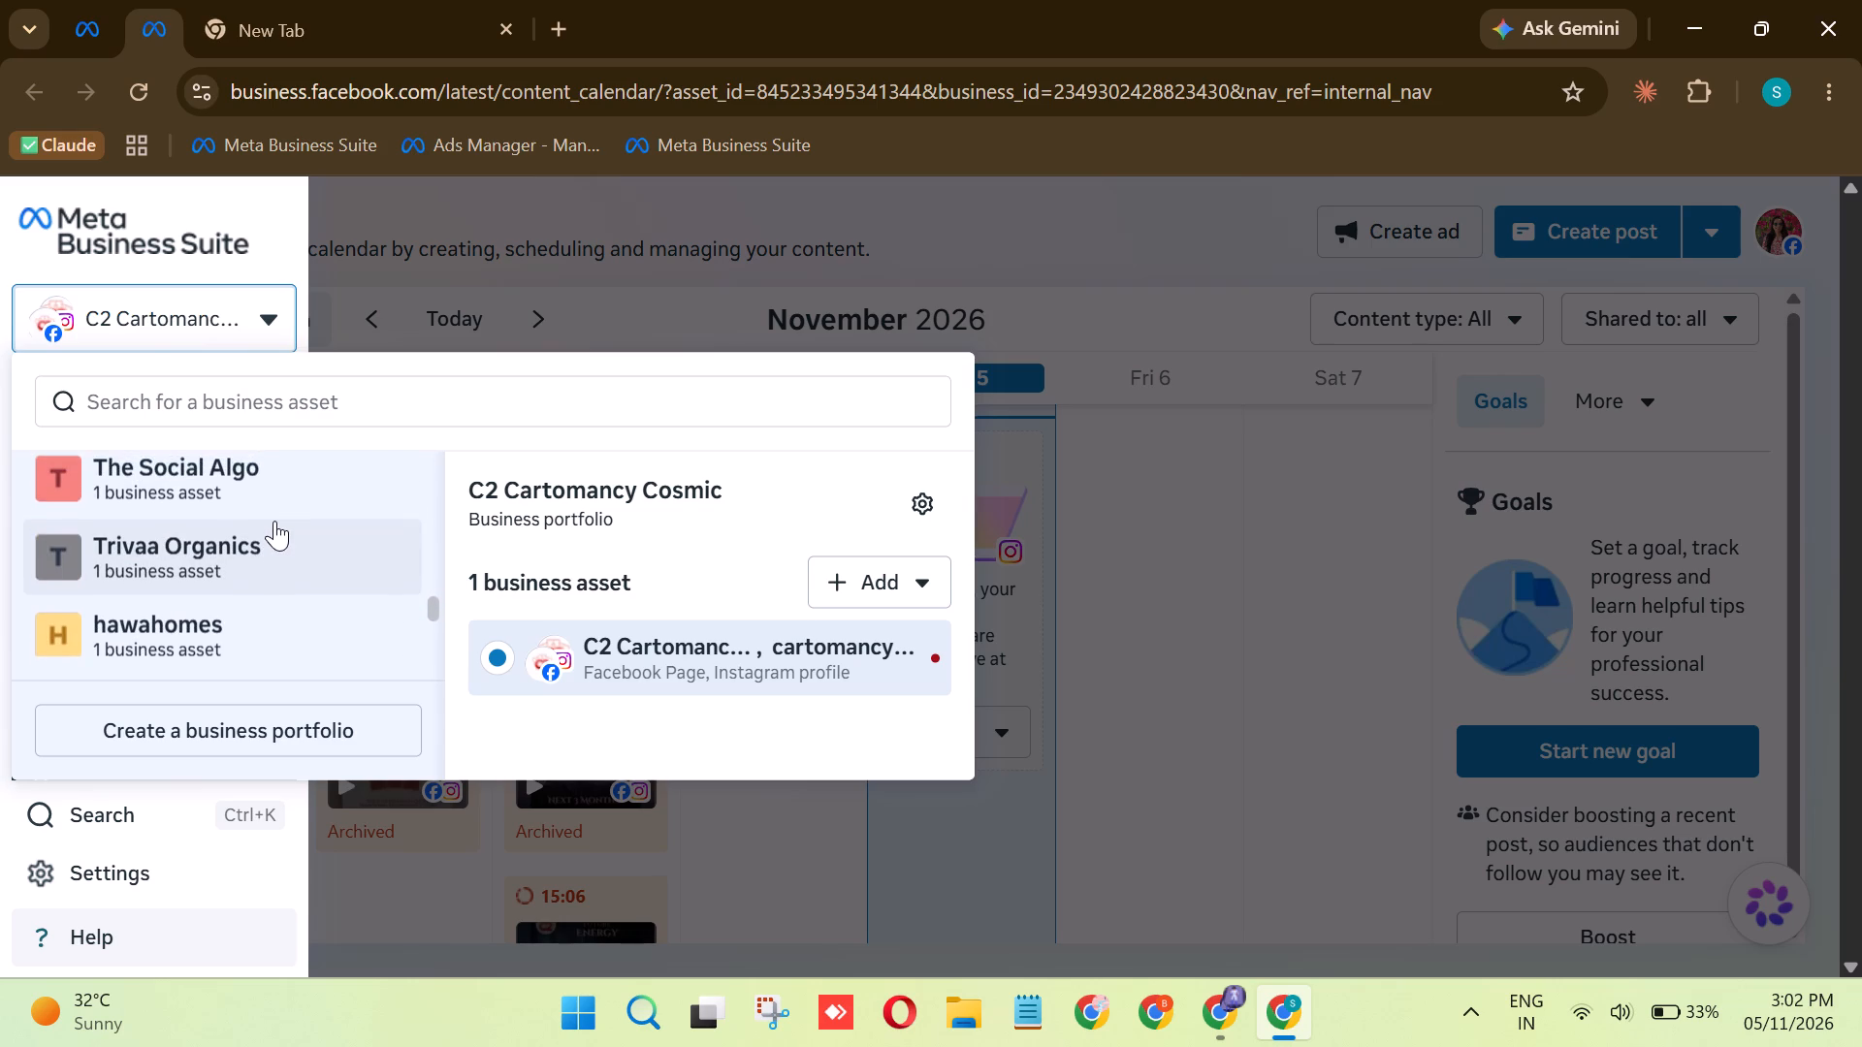
scroll(274, 521, down, 1)
click(277, 506)
click(764, 673)
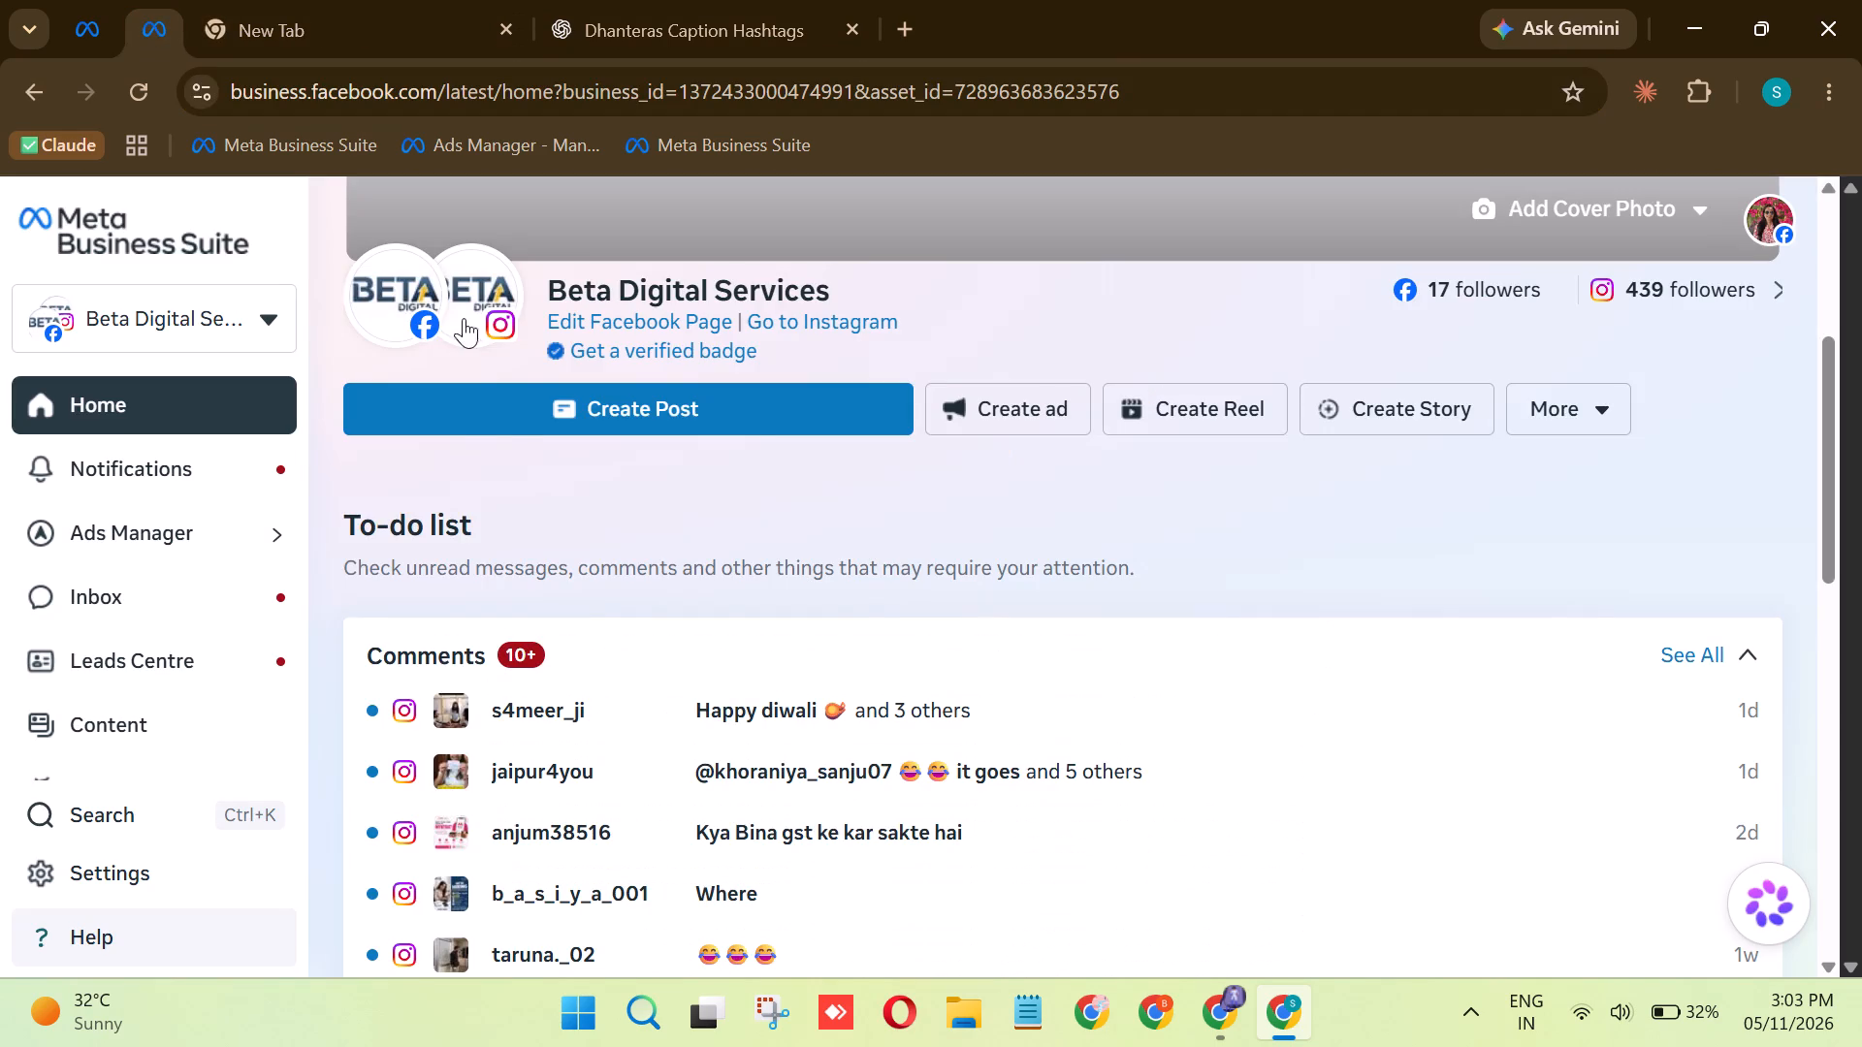
Start a new post for Beta Digital Services and add the Dhanteras image 100 from the Beta new Instagram post folder.
click(716, 401)
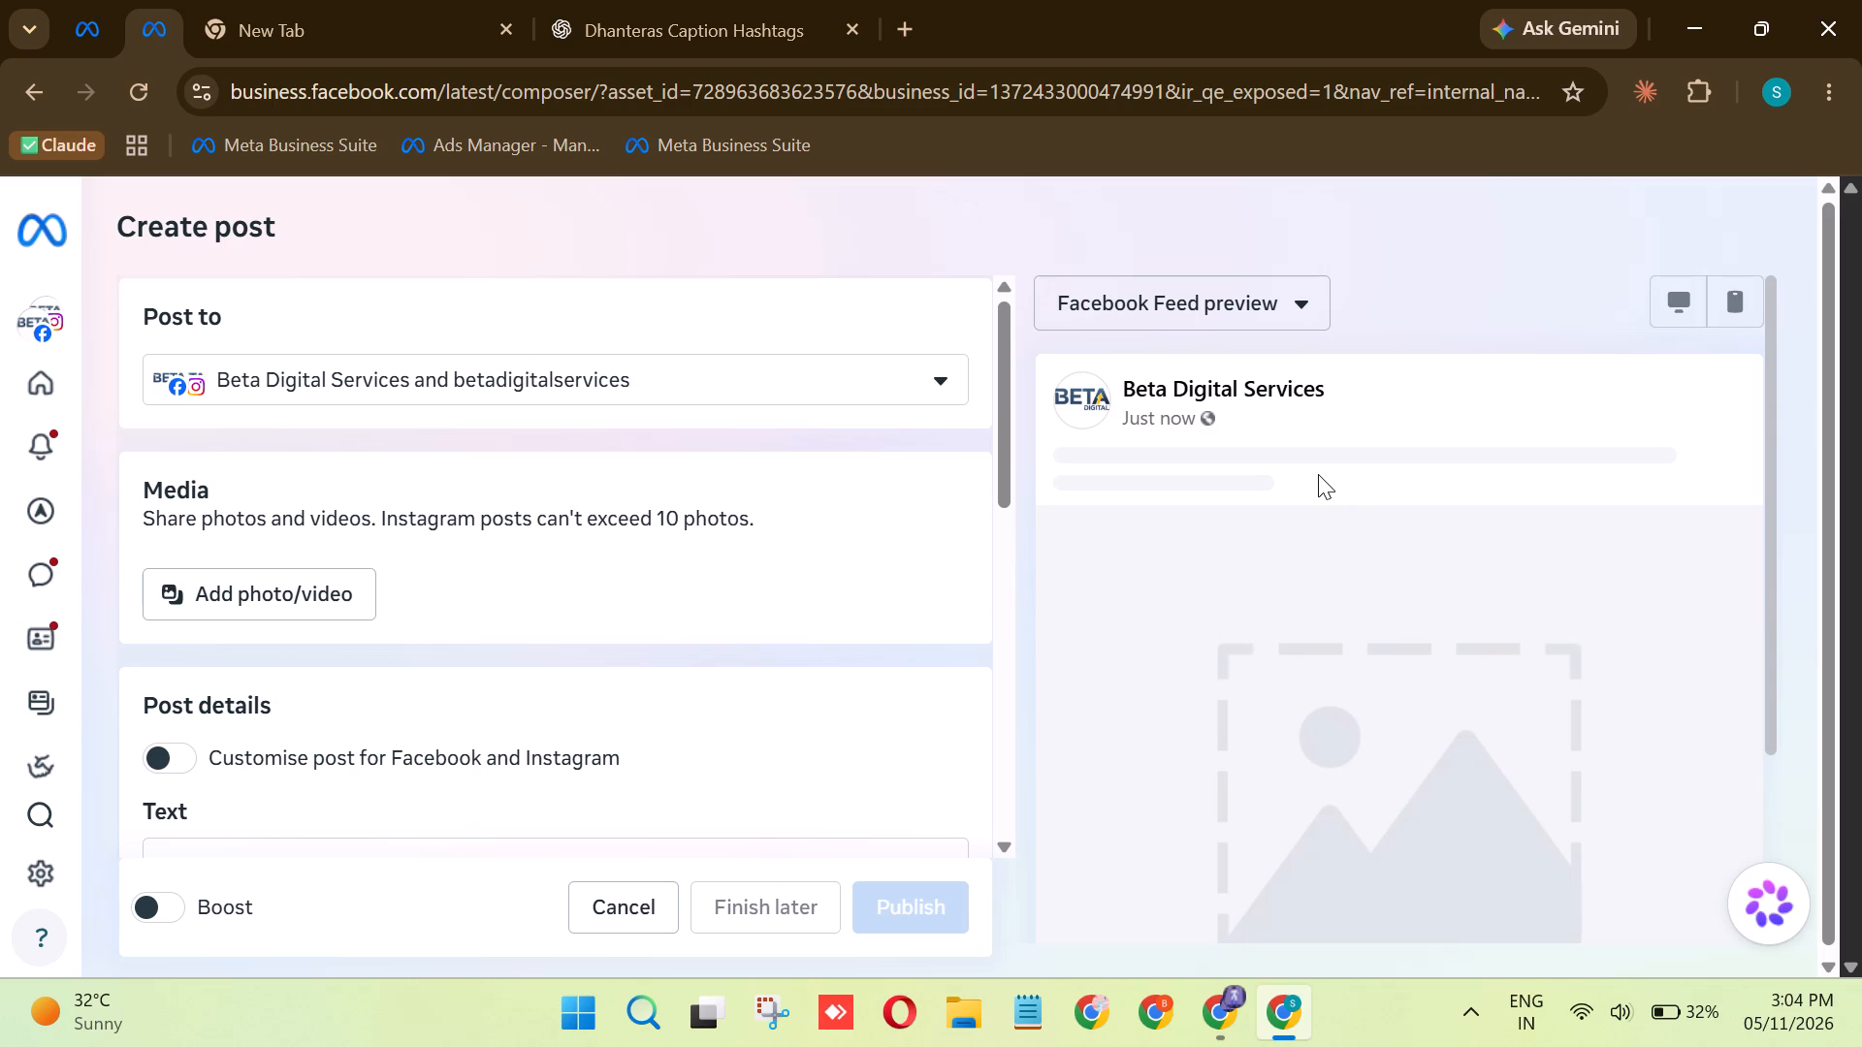
click(305, 605)
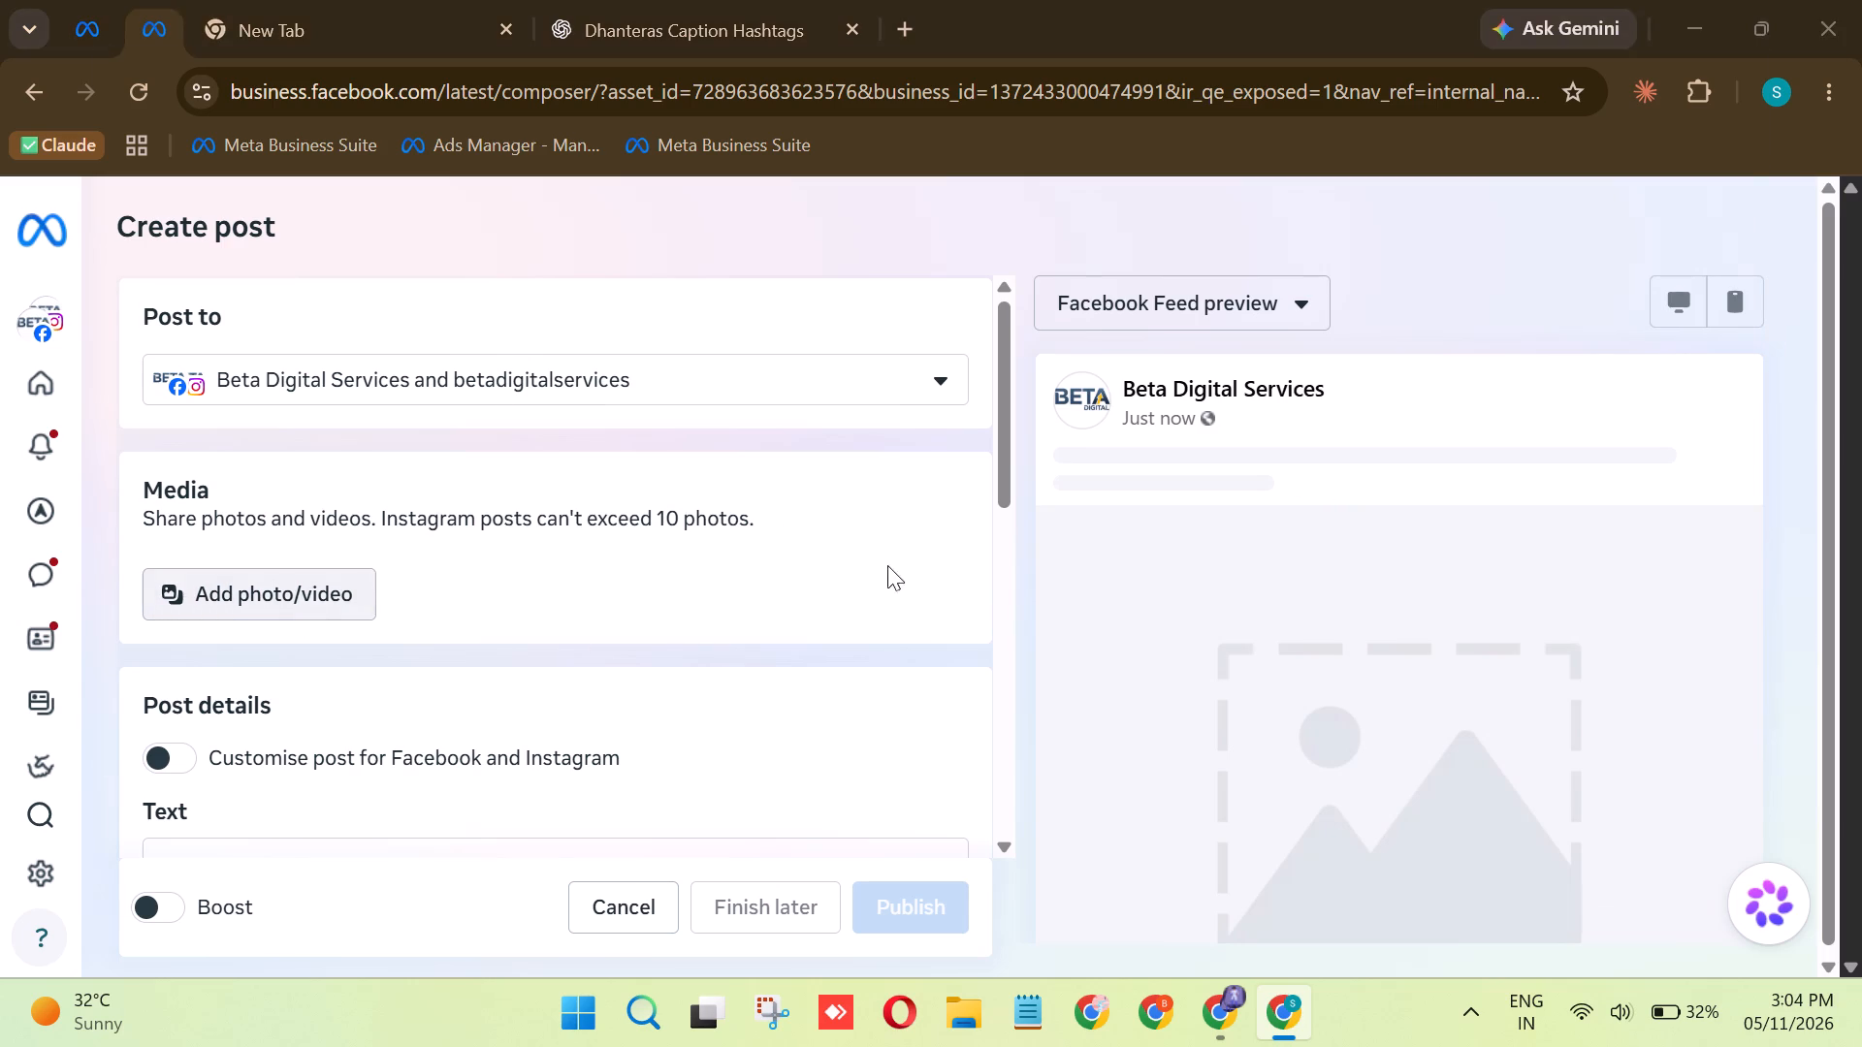
click(372, 369)
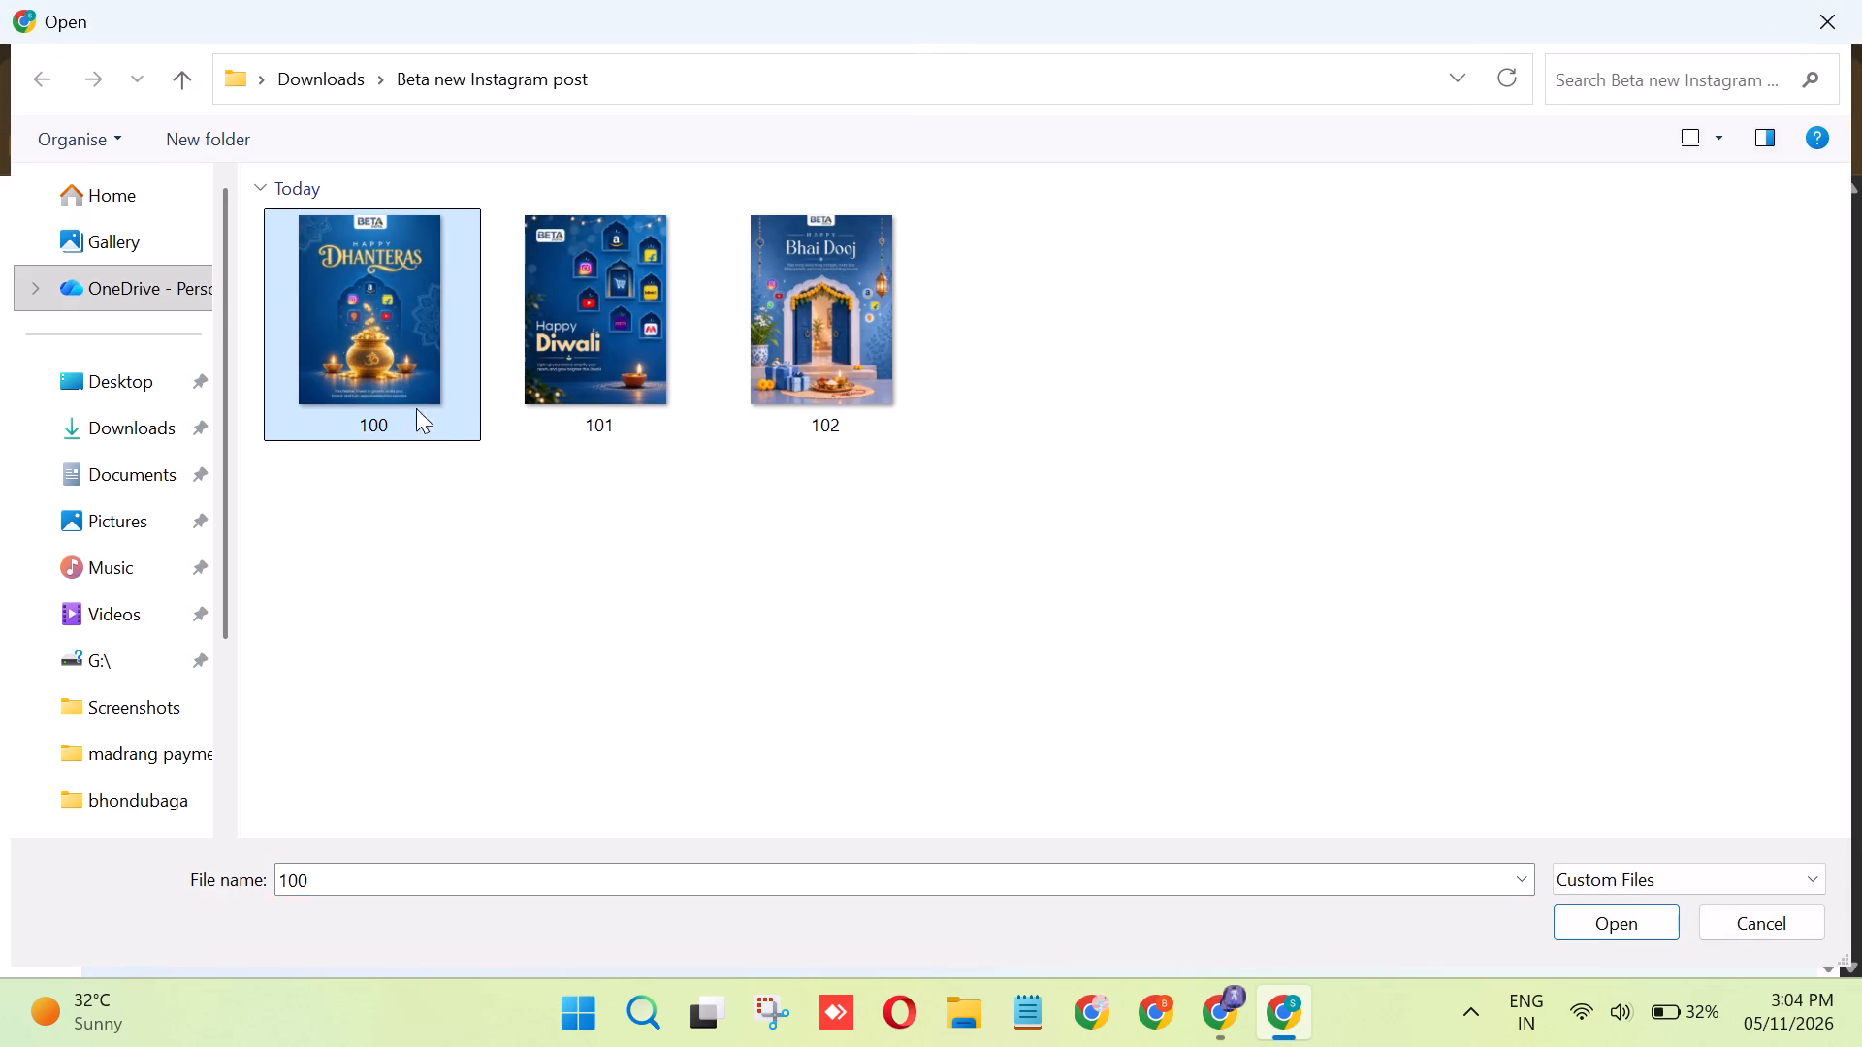
key(Return)
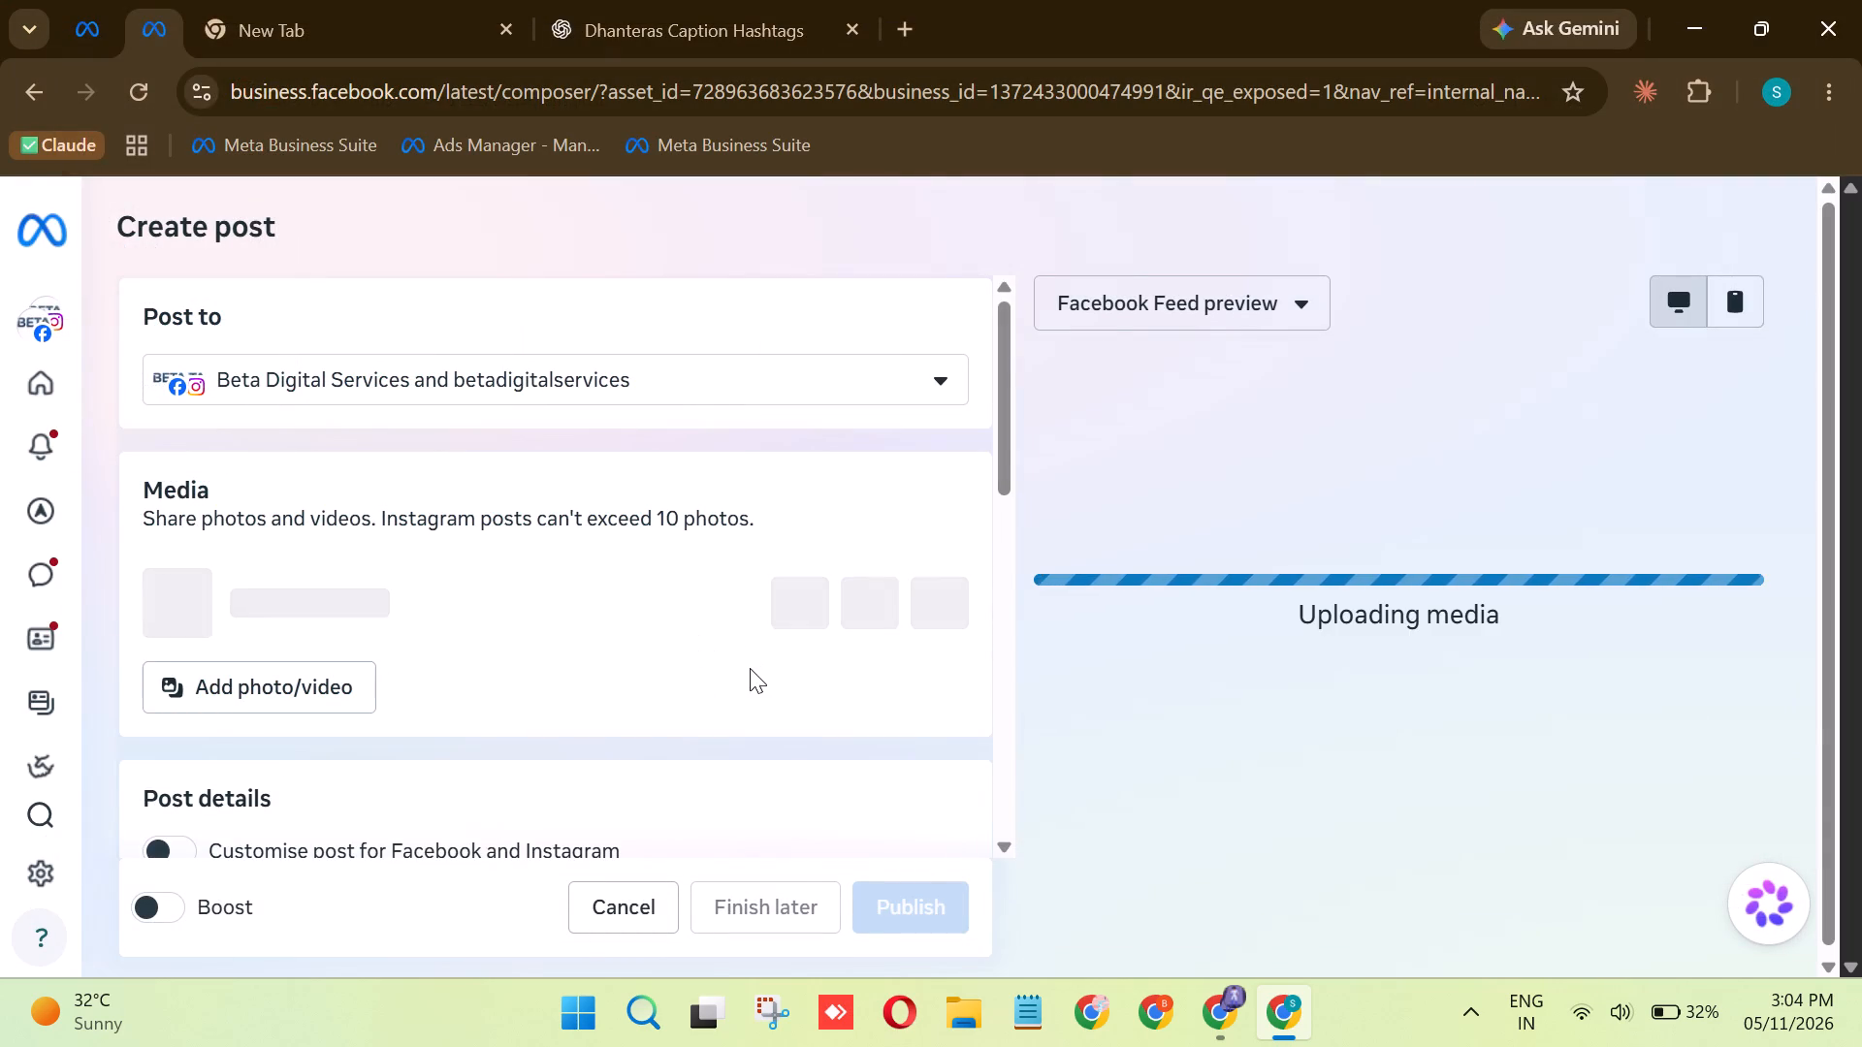
scroll(759, 669, down, 1)
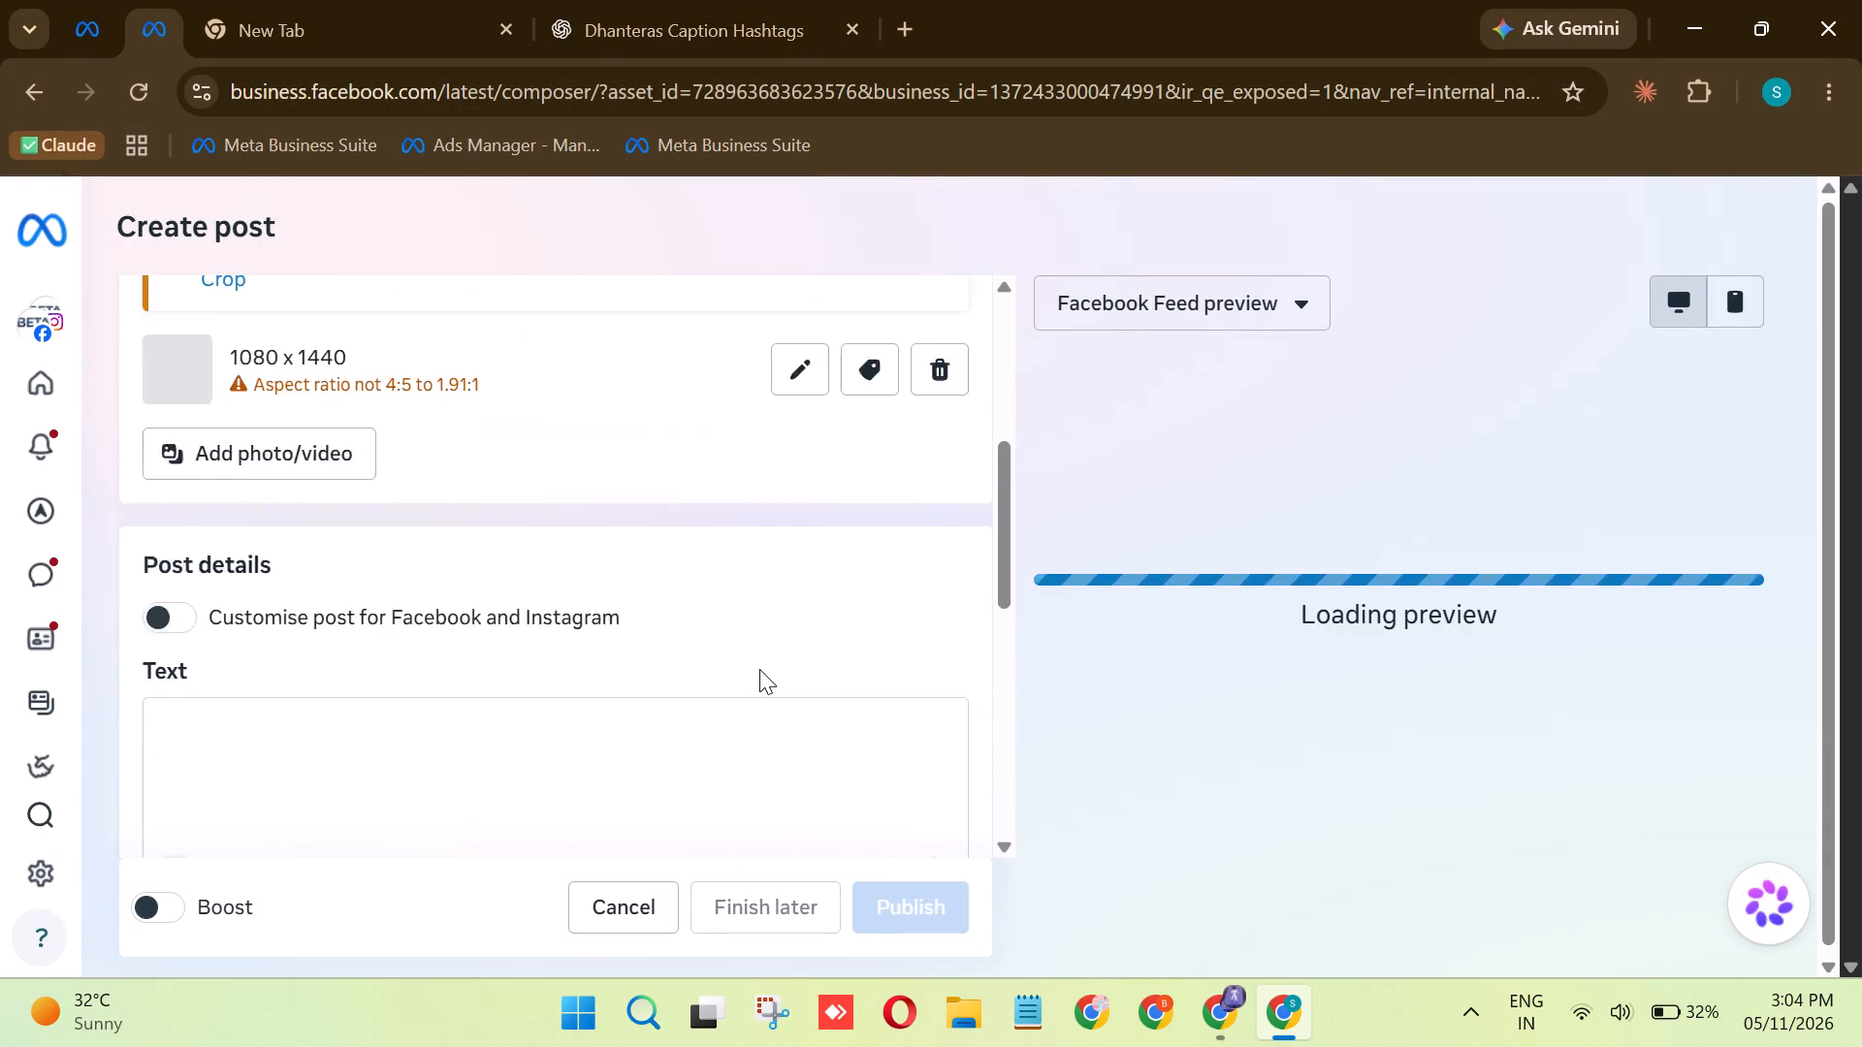
scroll(759, 669, up, 1)
scroll(1259, 754, down, 2)
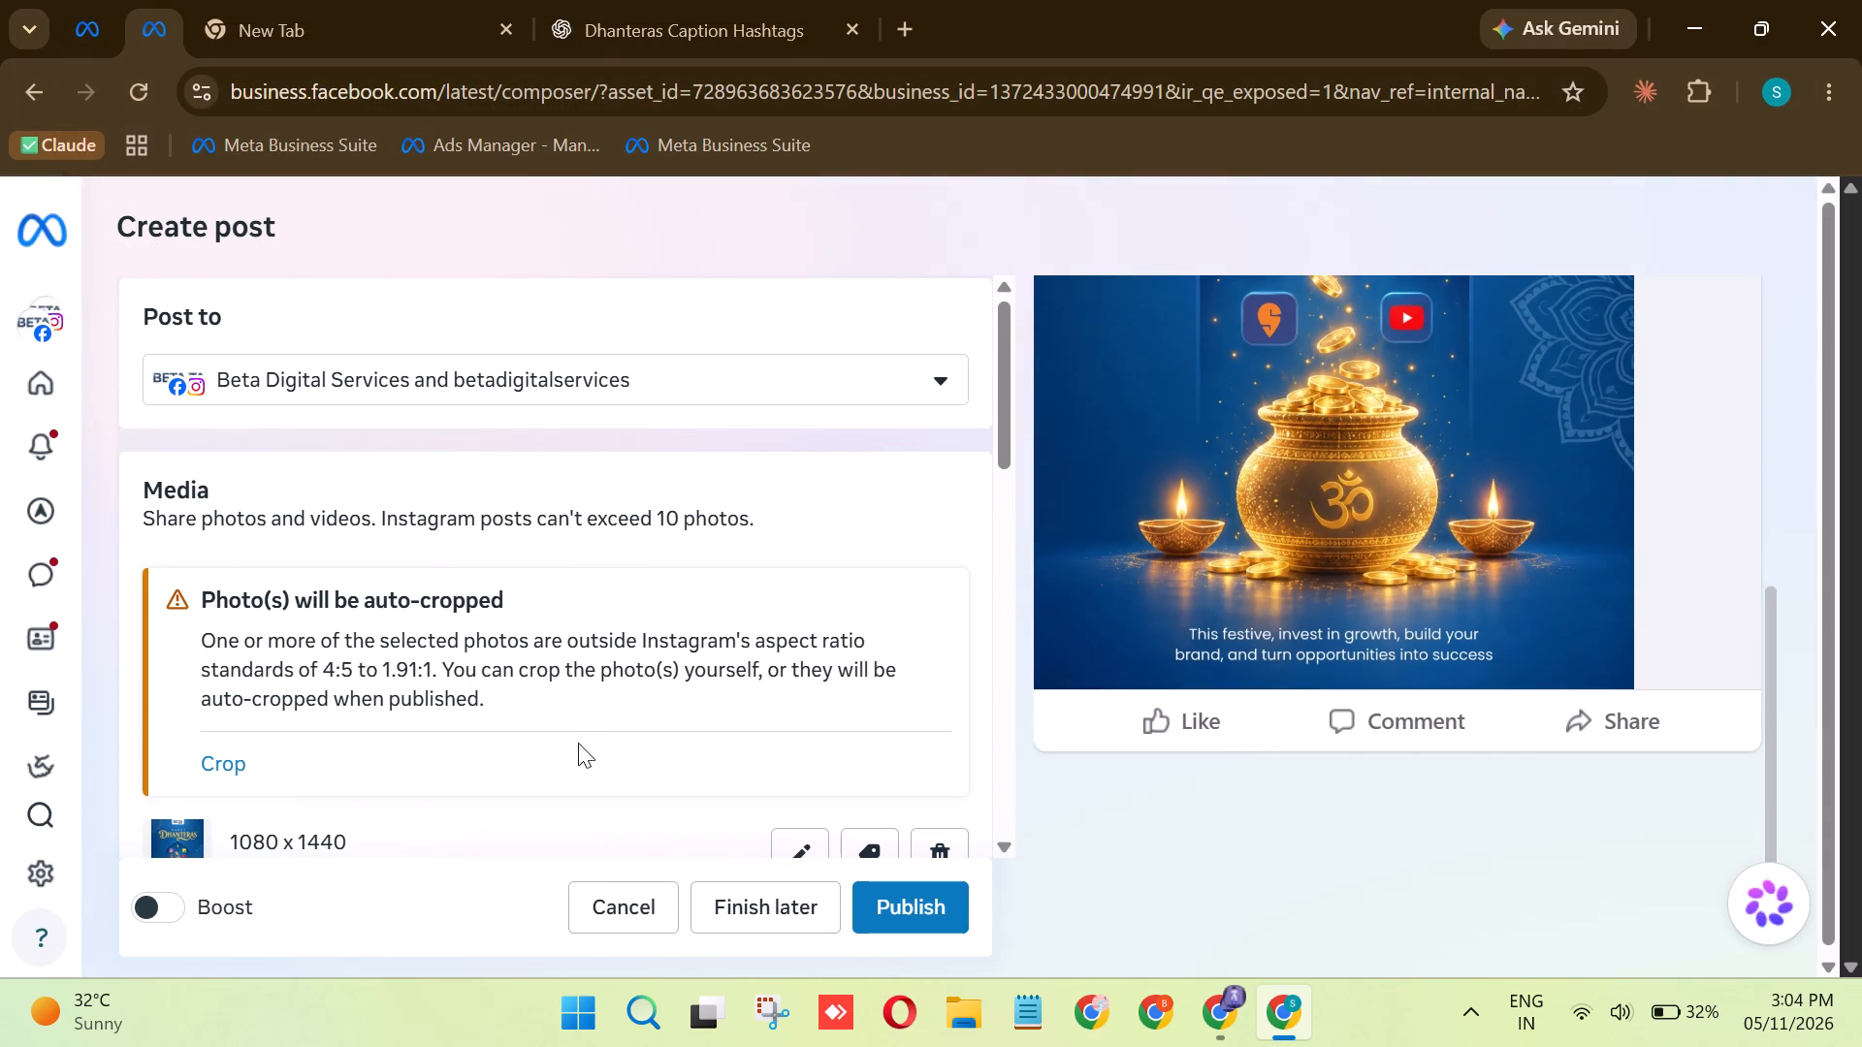
scroll(570, 722, up, 1)
scroll(570, 719, down, 1)
scroll(277, 530, up, 1)
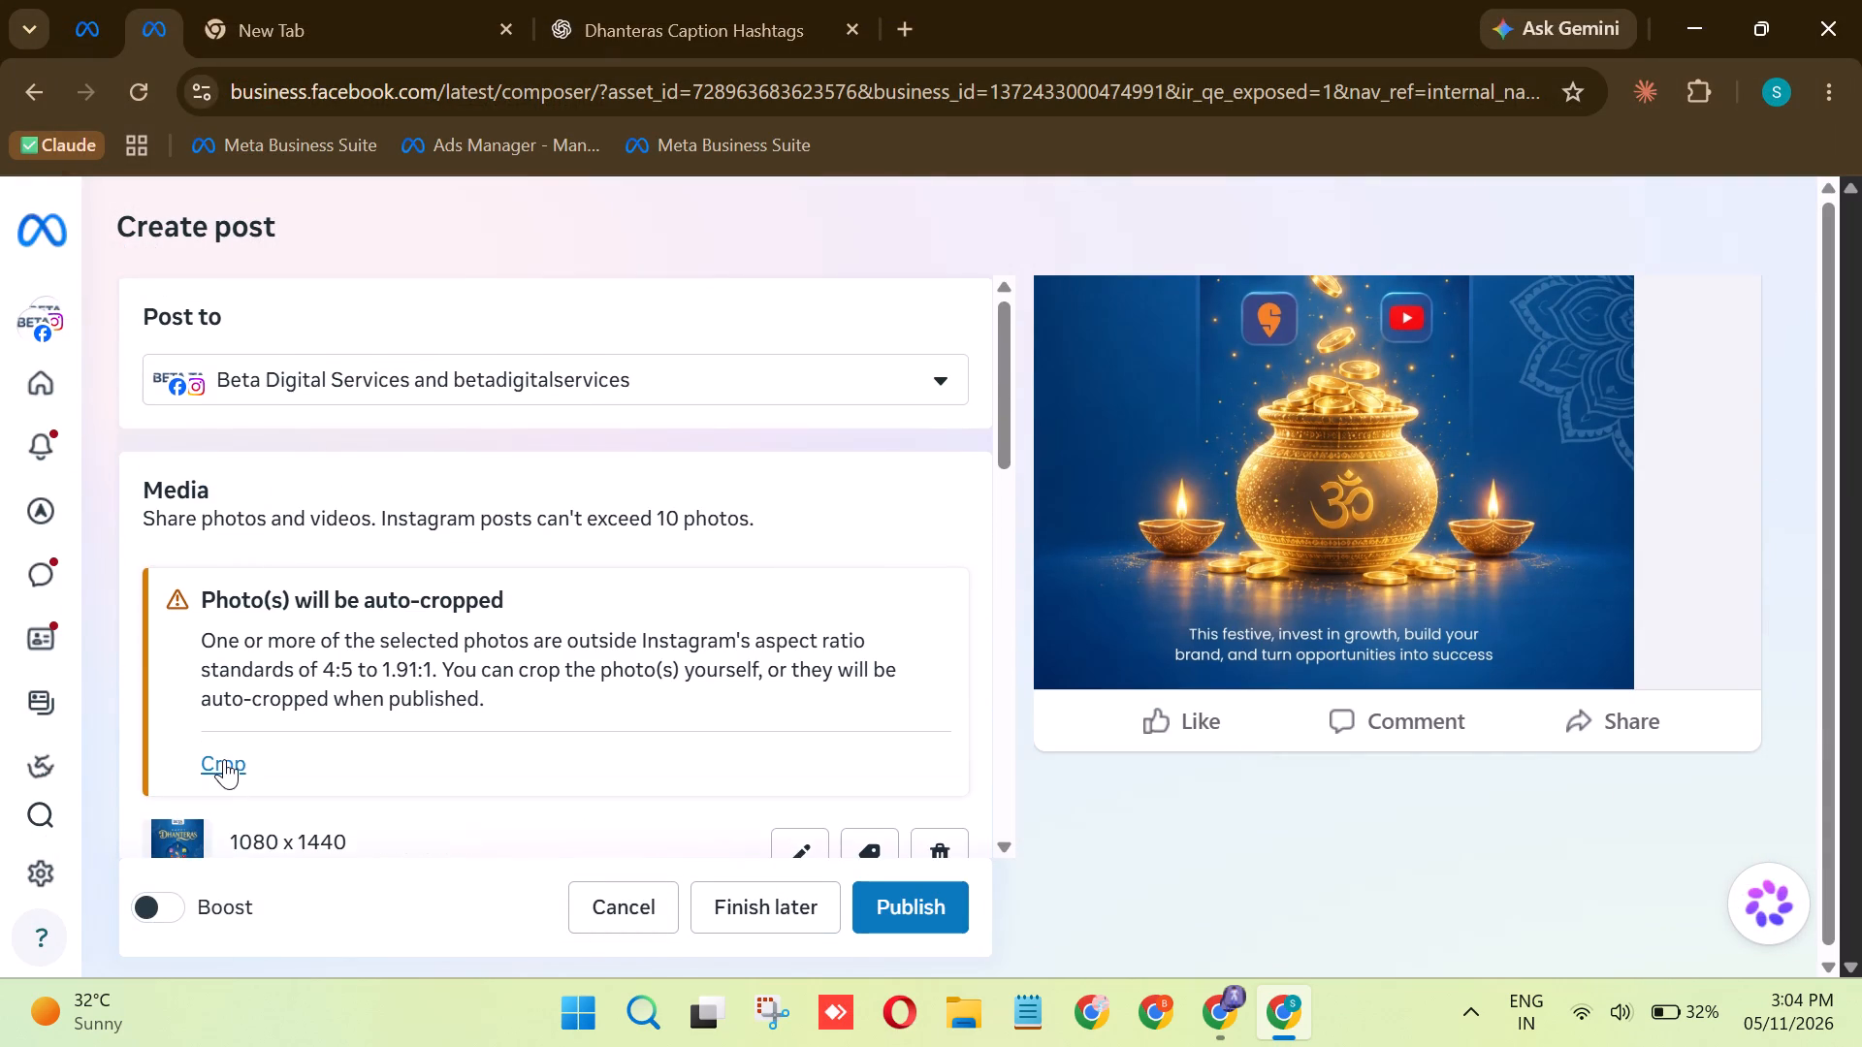
Examine the crop formats offered for the Dhanteras photo in the Meta post, leaving the photo editor without applying any.
click(224, 759)
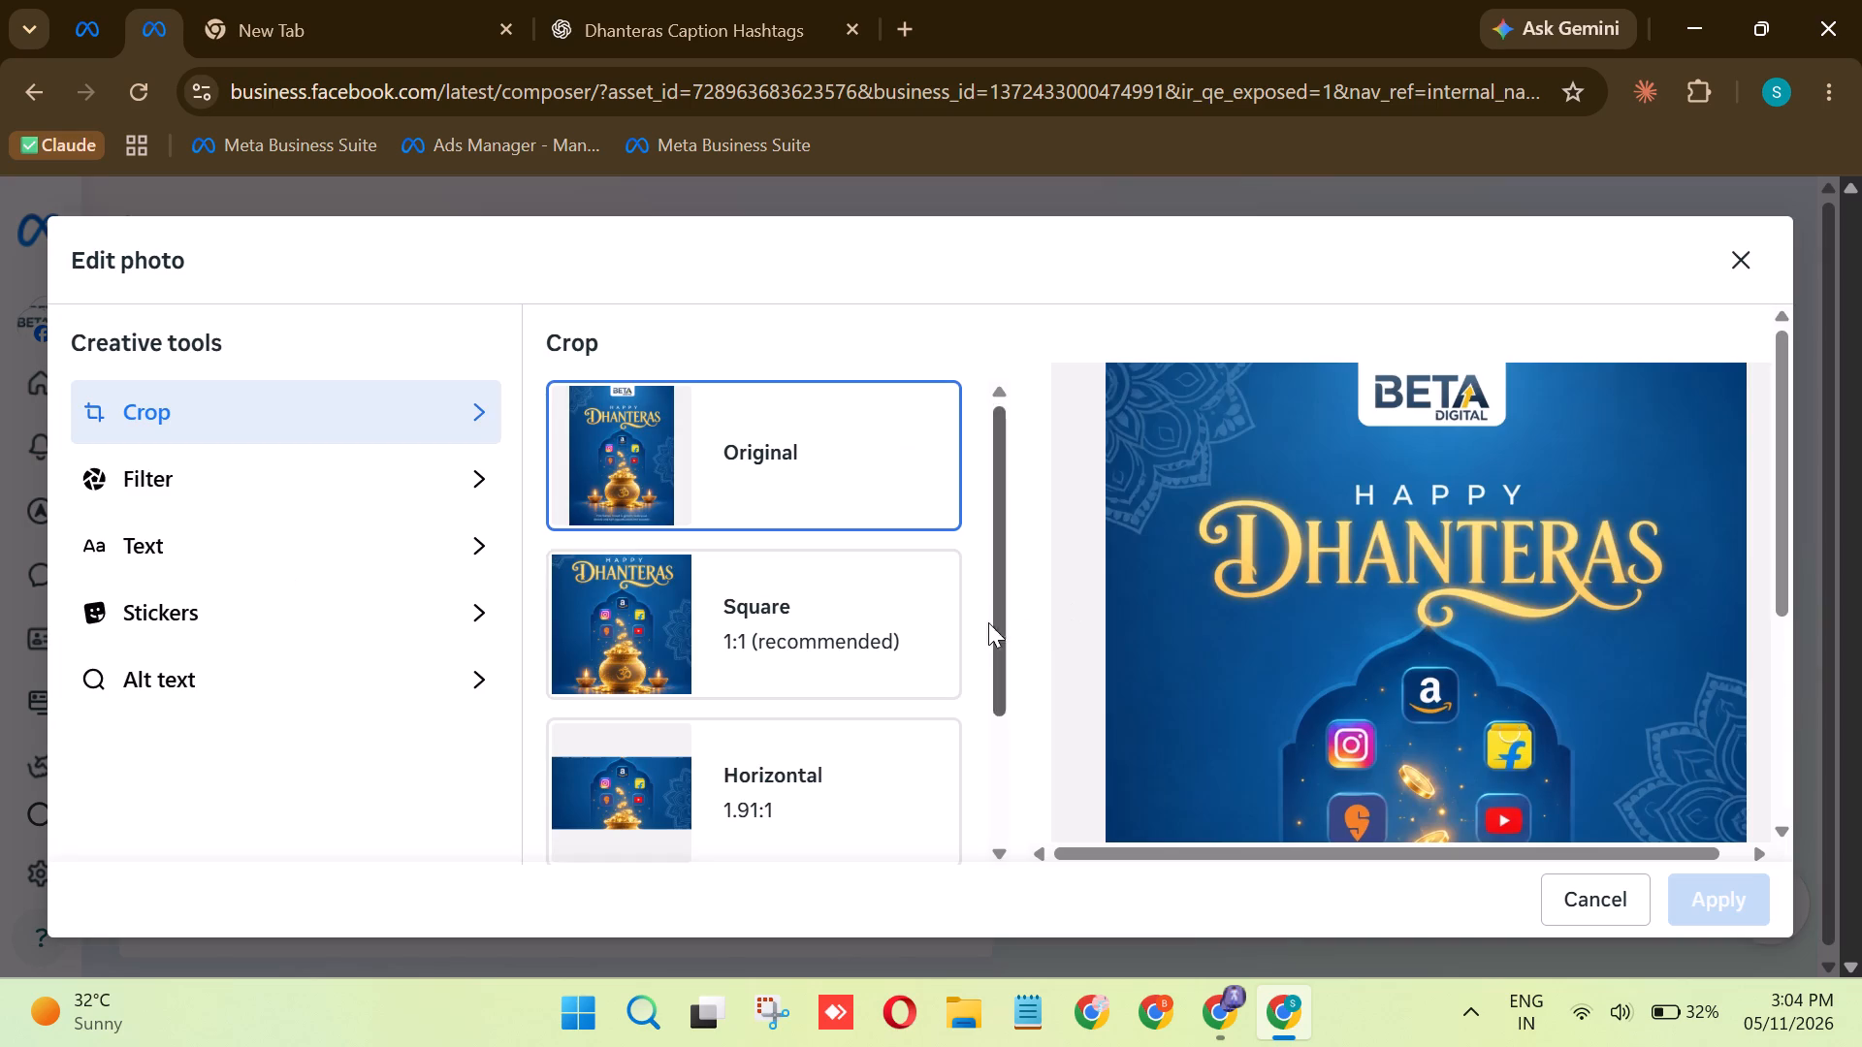
scroll(1292, 619, down, 3)
scroll(1292, 619, up, 2)
scroll(1292, 619, down, 2)
scroll(1292, 619, up, 2)
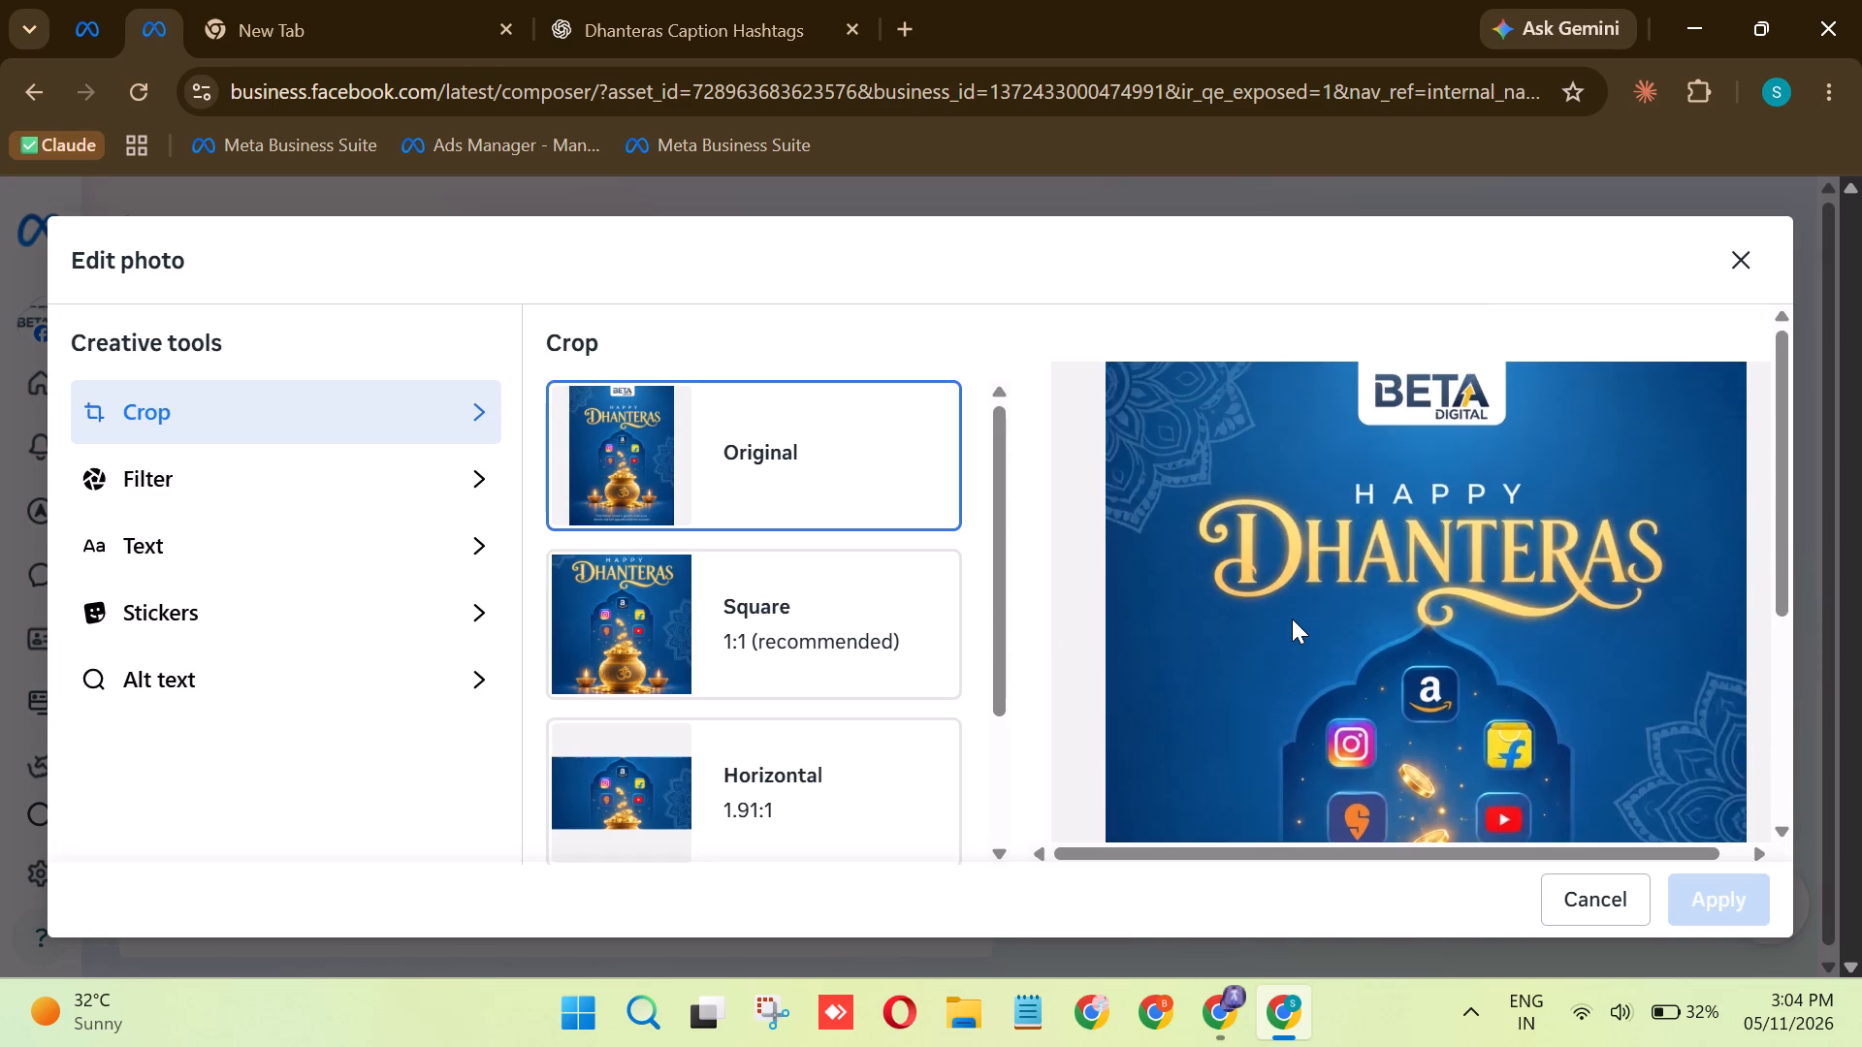
scroll(1292, 619, down, 4)
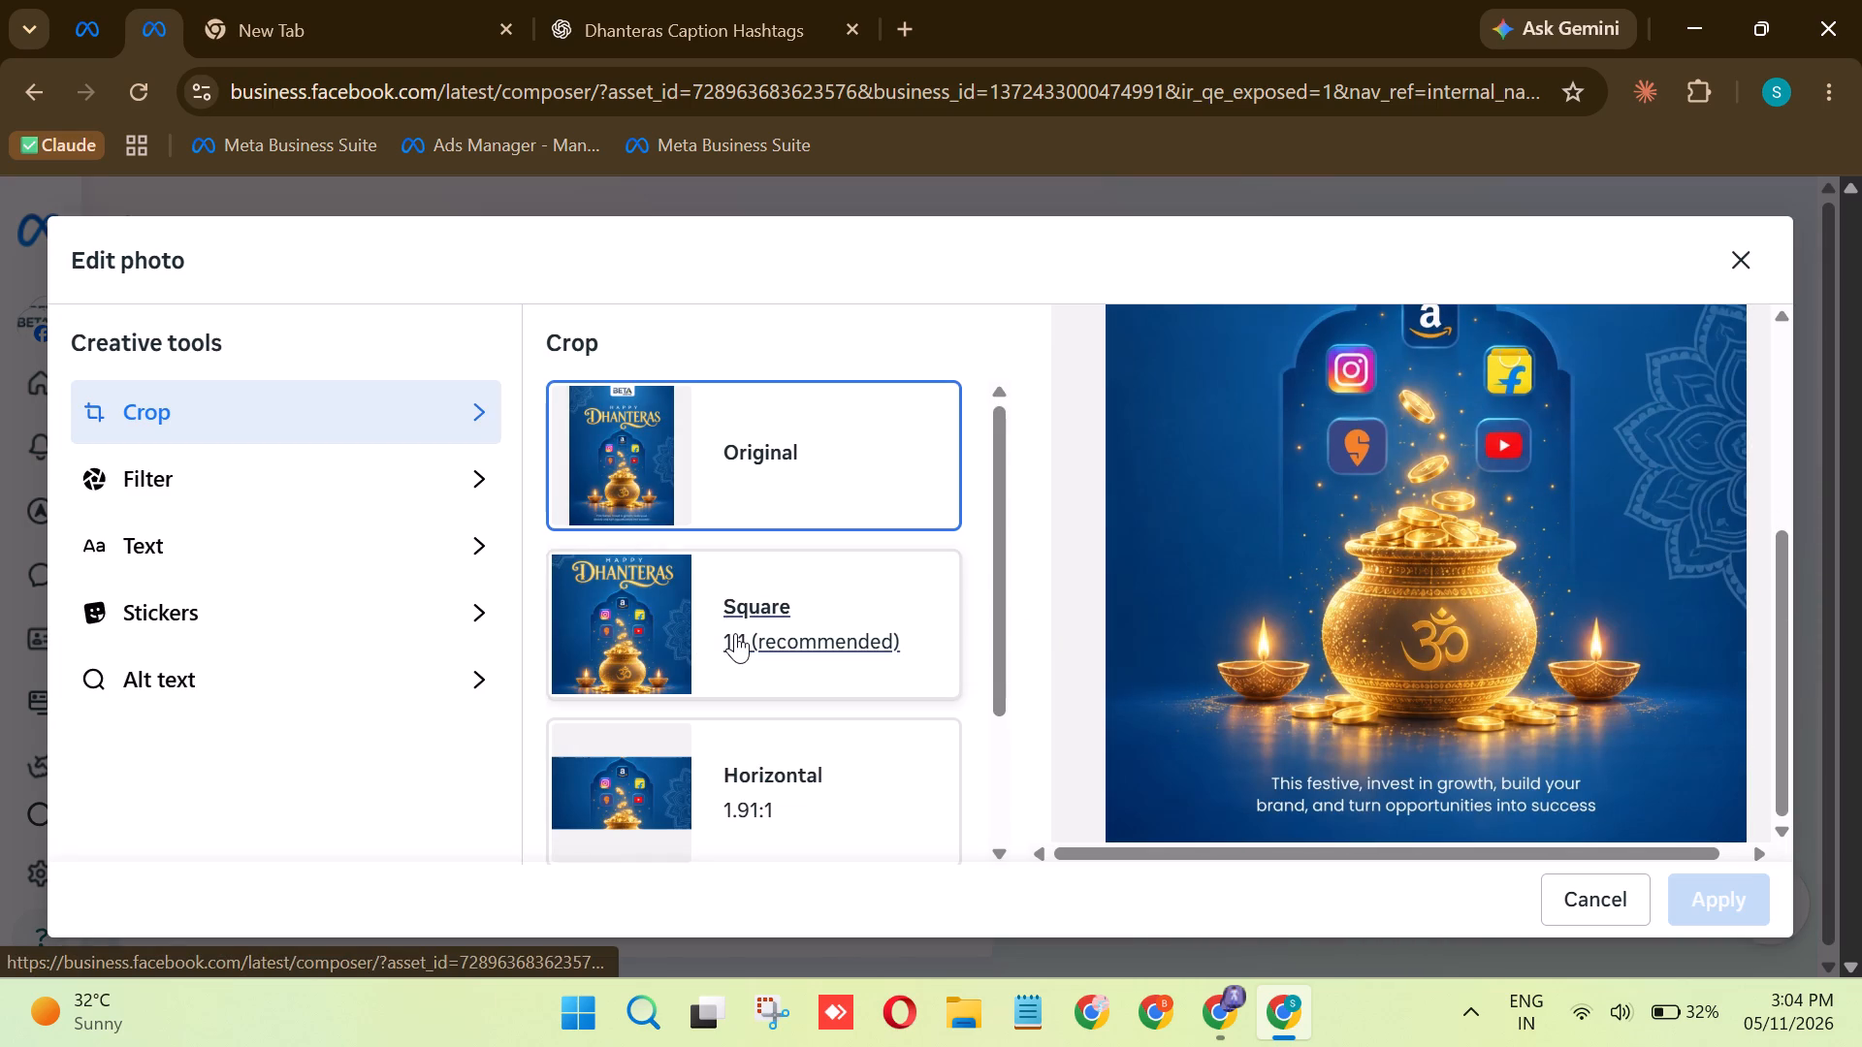
scroll(735, 633, down, 3)
scroll(735, 633, up, 1)
scroll(735, 633, down, 2)
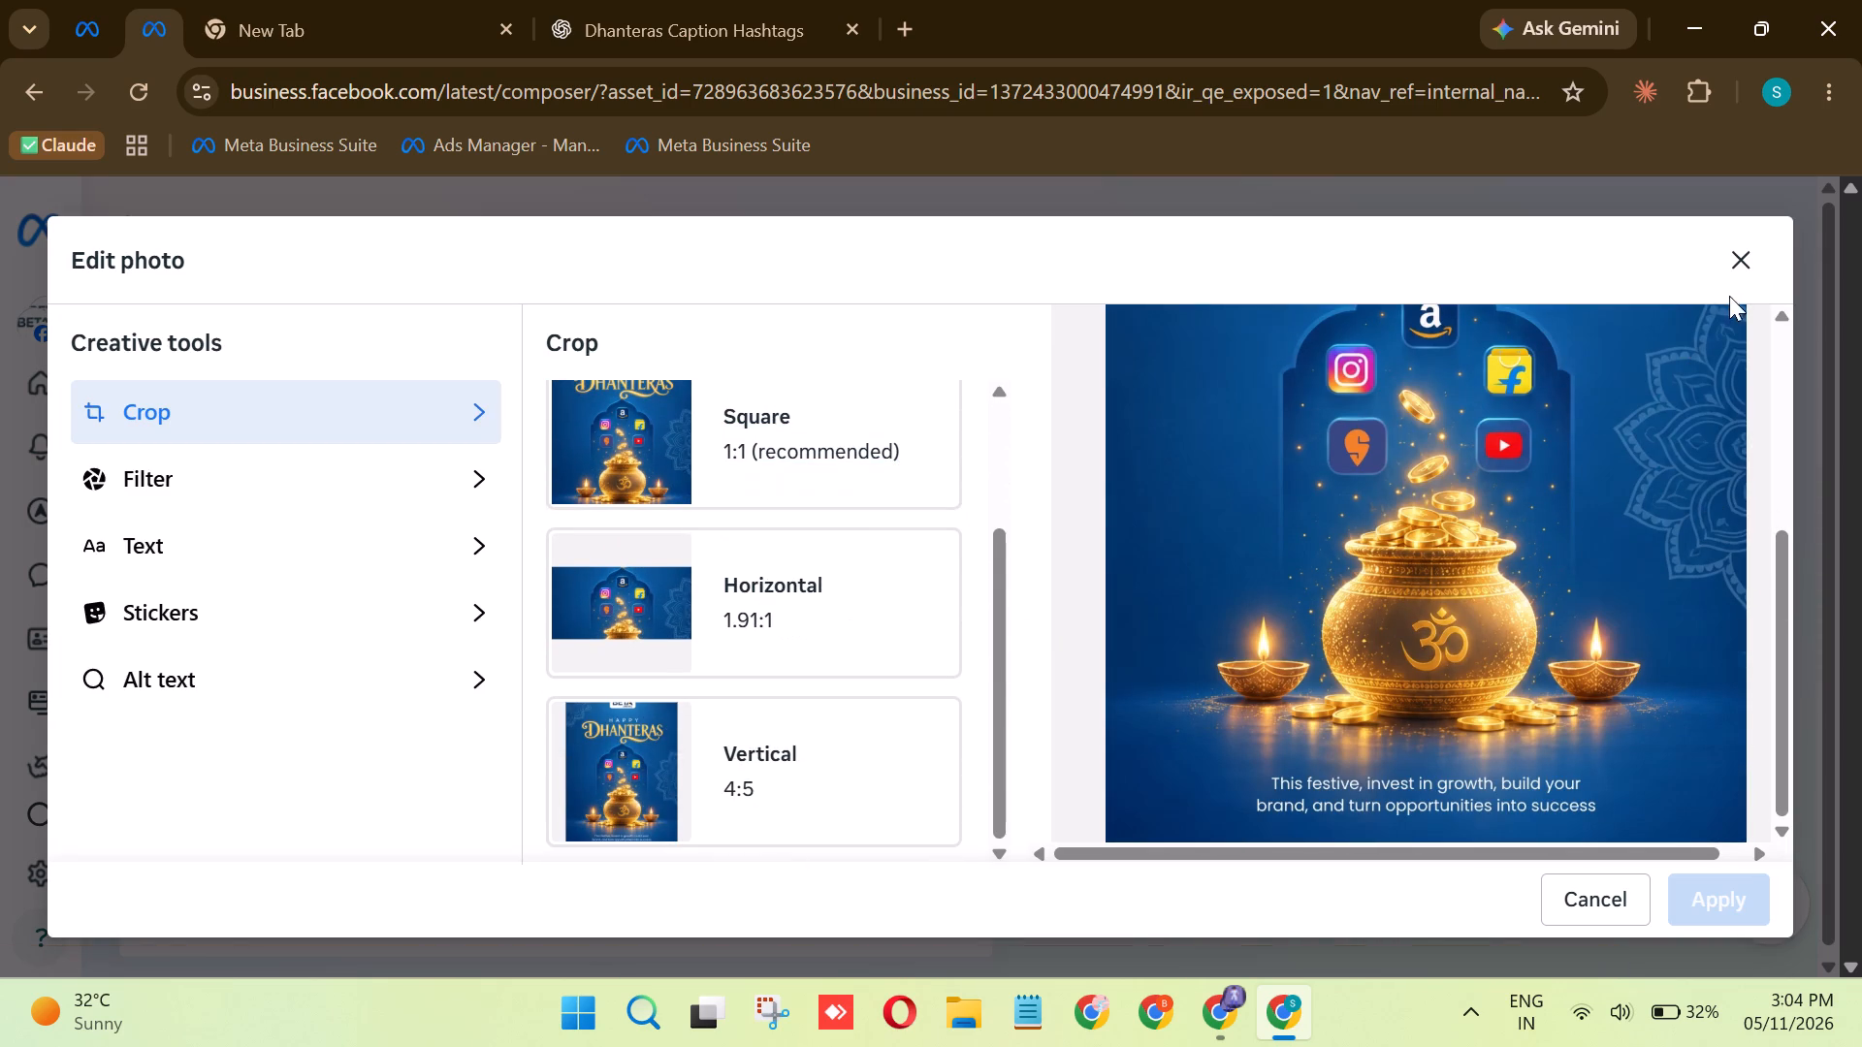
click(1728, 263)
Paste the copied Dhanteras caption and hashtags into the post text, dismissing the hashtag suggestions.
scroll(673, 605, down, 2)
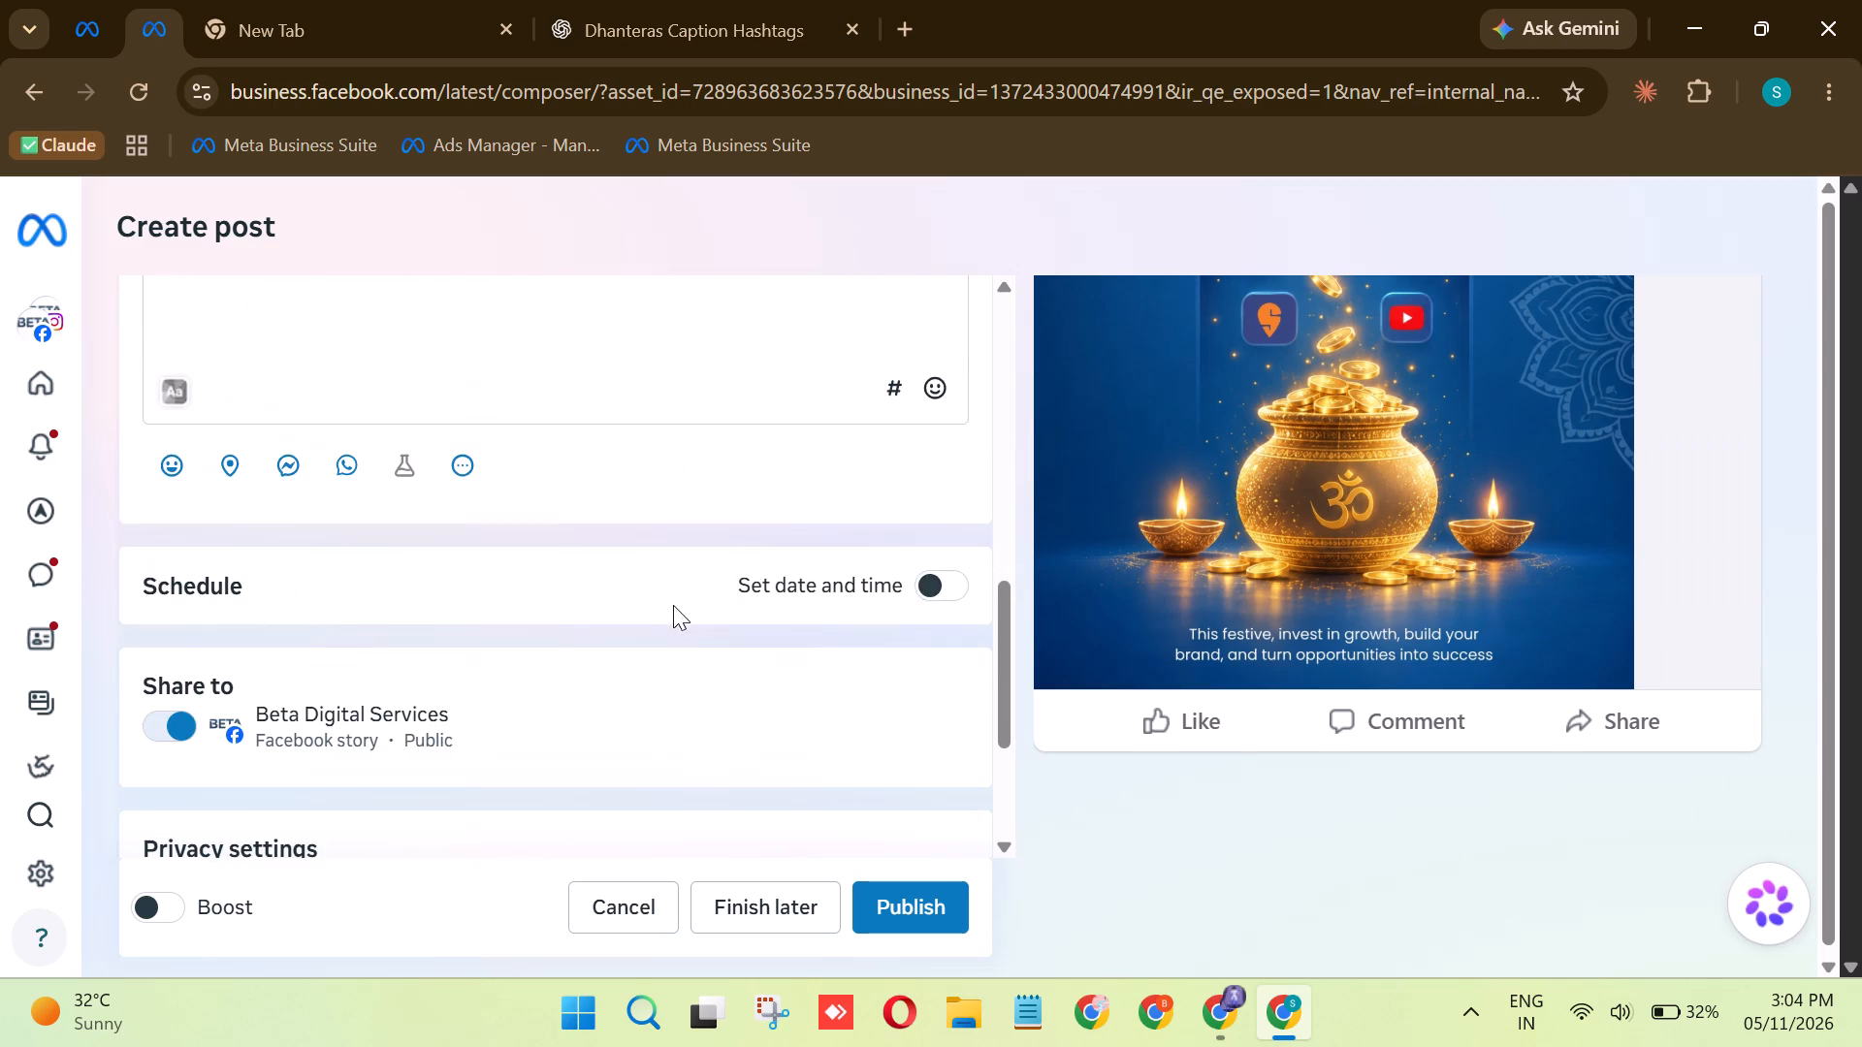
scroll(534, 565, up, 1)
click(312, 730)
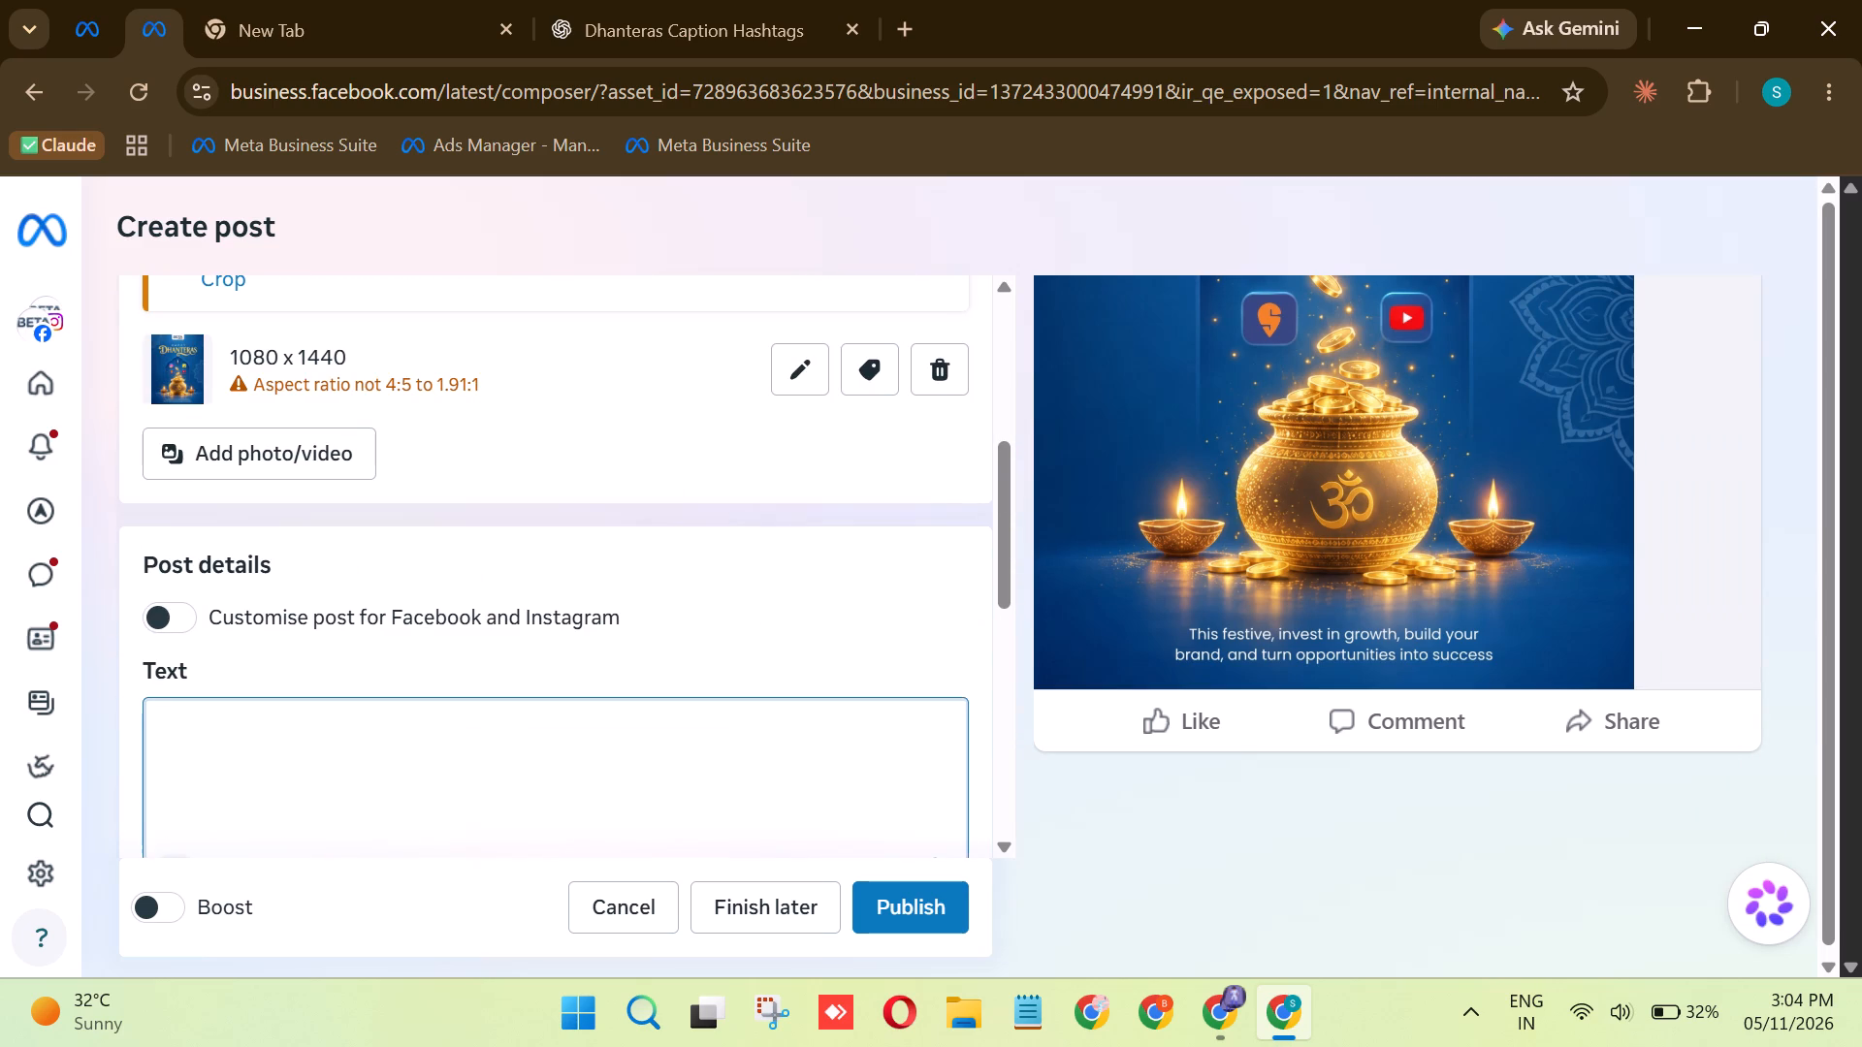
key(ctrl+v)
scroll(694, 684, down, 3)
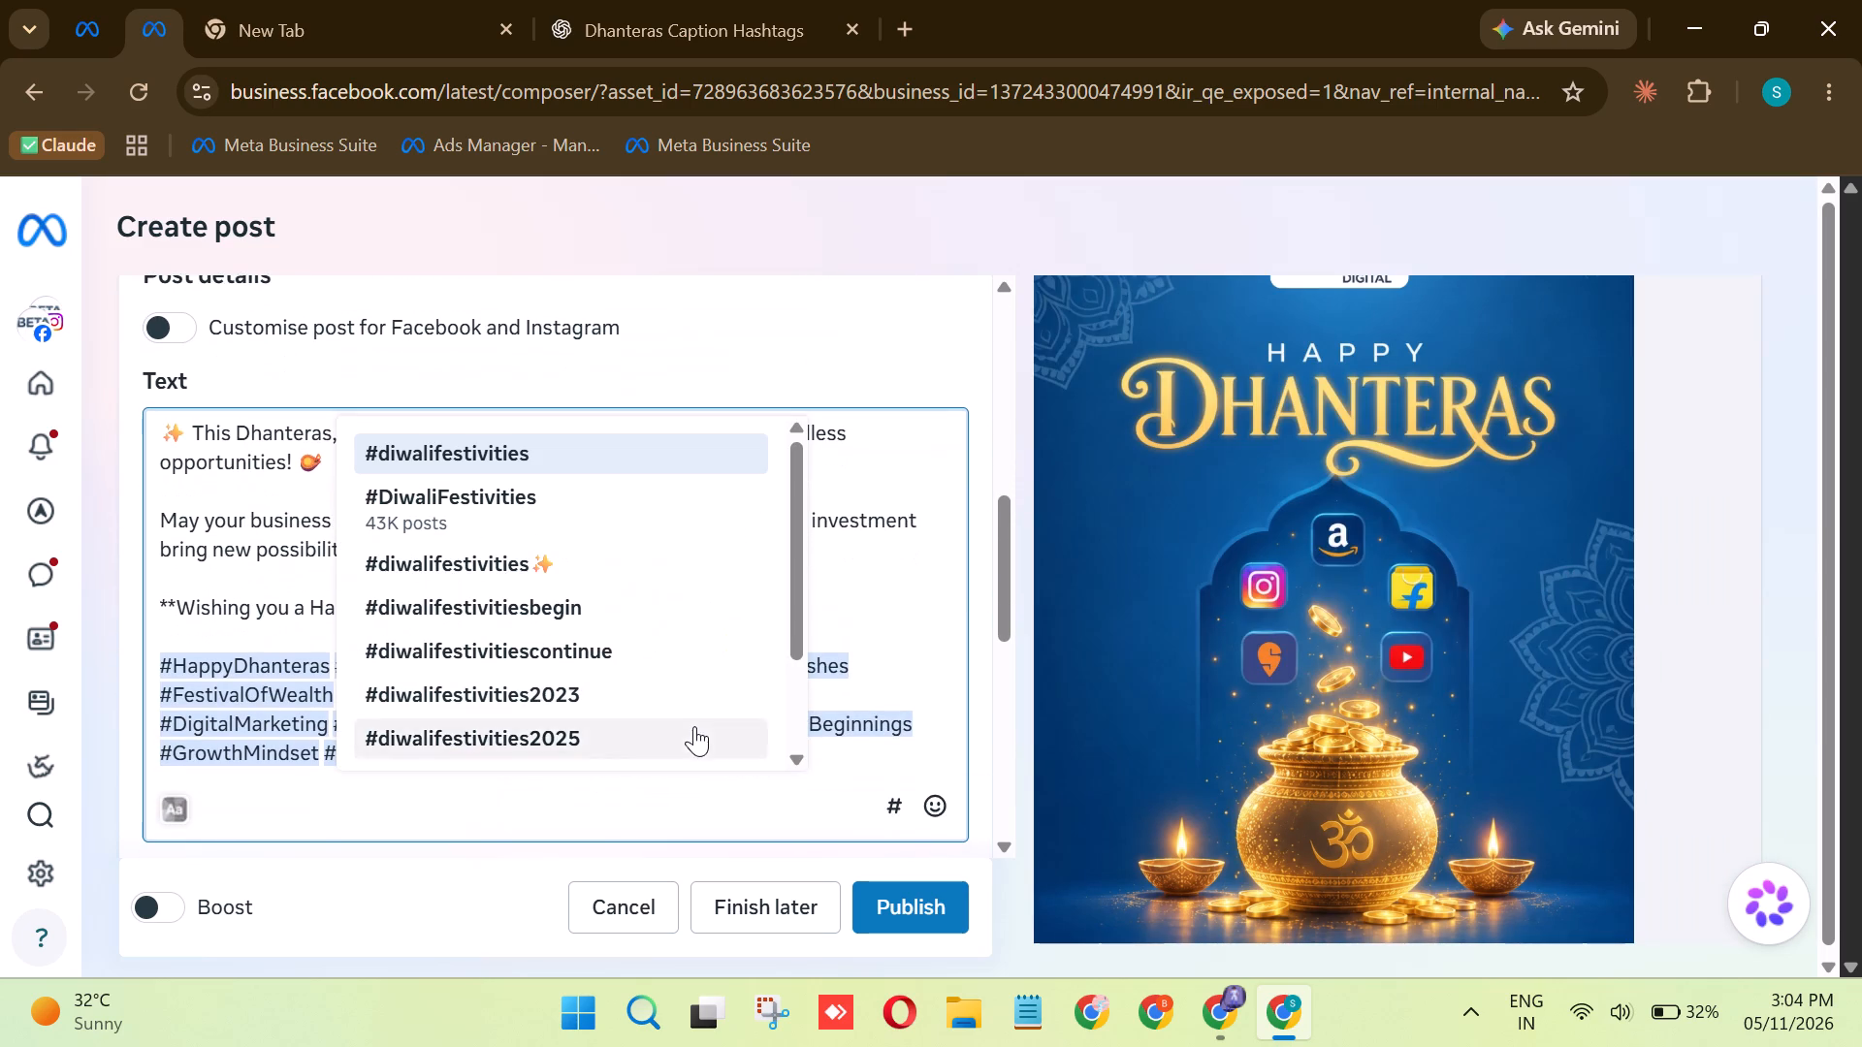
click(866, 750)
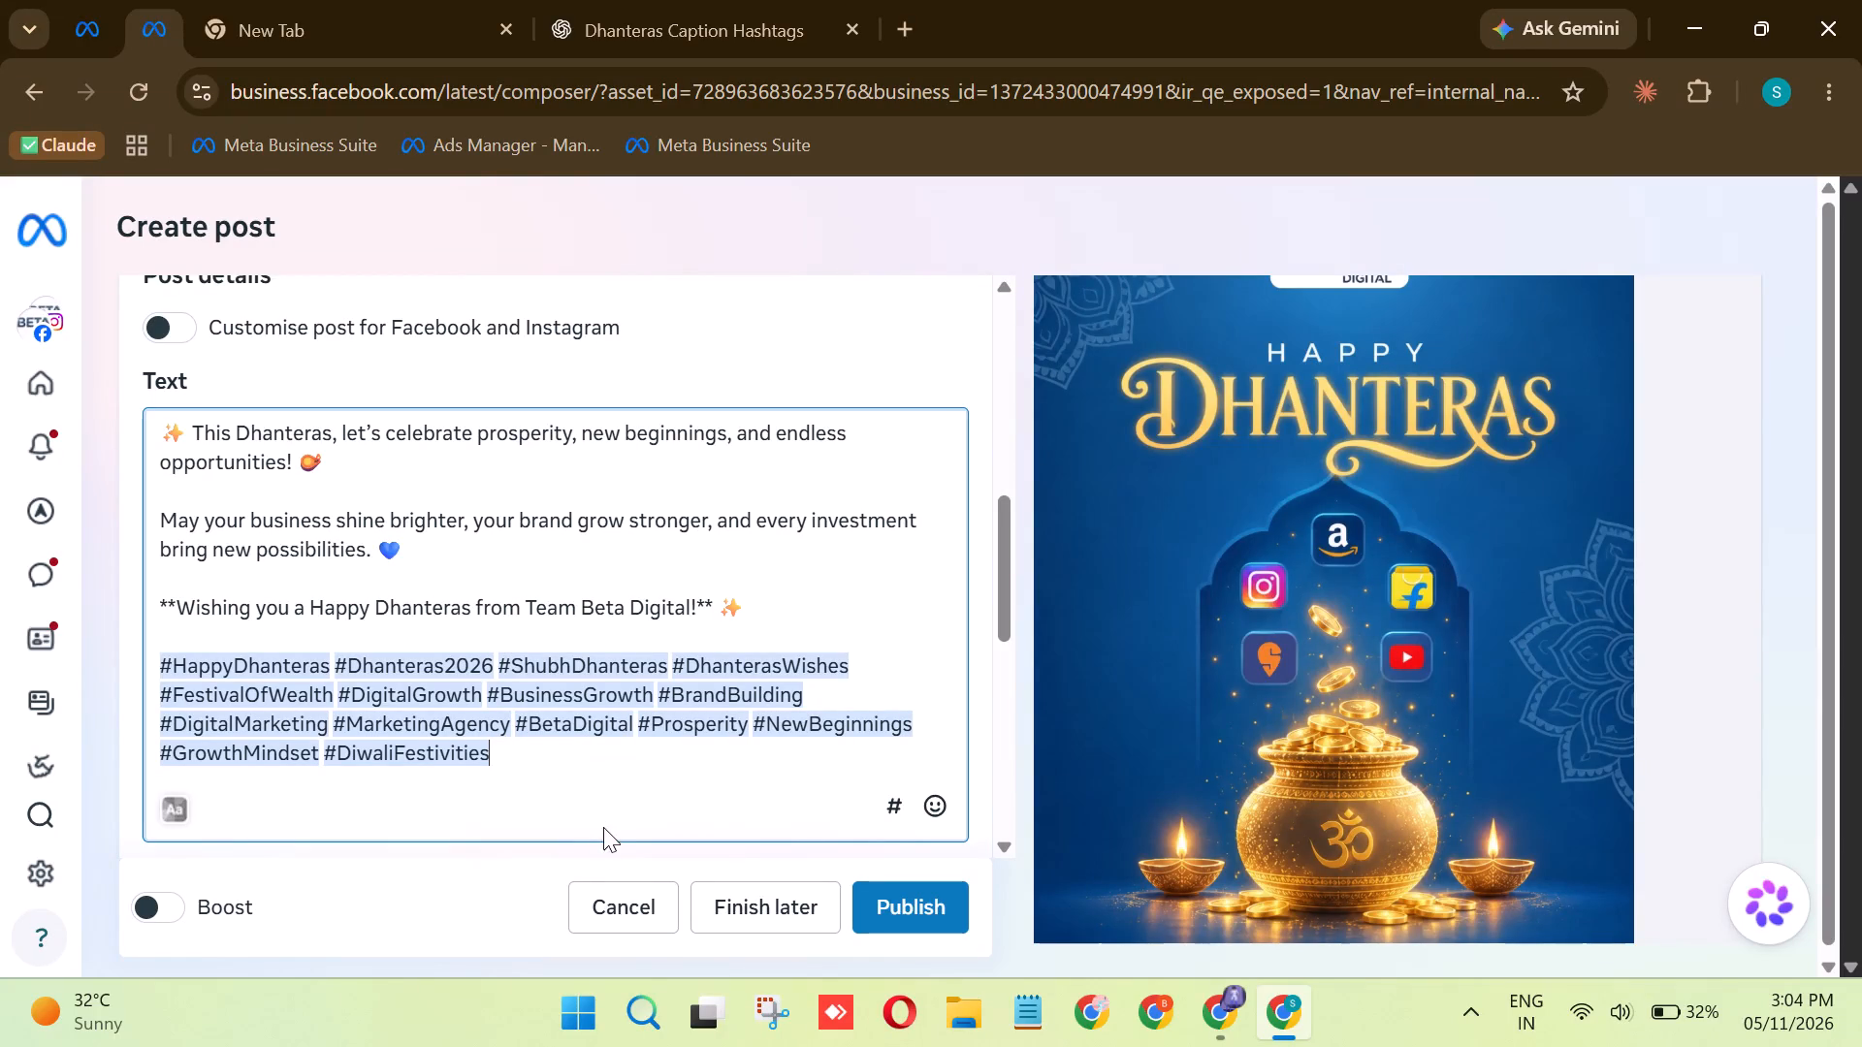
Delete the hashtags at the end of the post text from #DiwaliFestivities back through #FestivalOfWealth, keeping those up to #DhanterasWishes.
drag(627, 774, 348, 705)
click(534, 761)
key(BackSpace)
key(BackSpace)
key(BackSpace)
key(BackSpace)
key(BackSpace)
key(BackSpace)
key(BackSpace)
key(BackSpace)
key(BackSpace)
key(BackSpace)
key(BackSpace)
key(BackSpace)
key(BackSpace)
key(BackSpace)
key(BackSpace)
key(BackSpace)
key(BackSpace)
key(BackSpace)
key(BackSpace)
key(BackSpace)
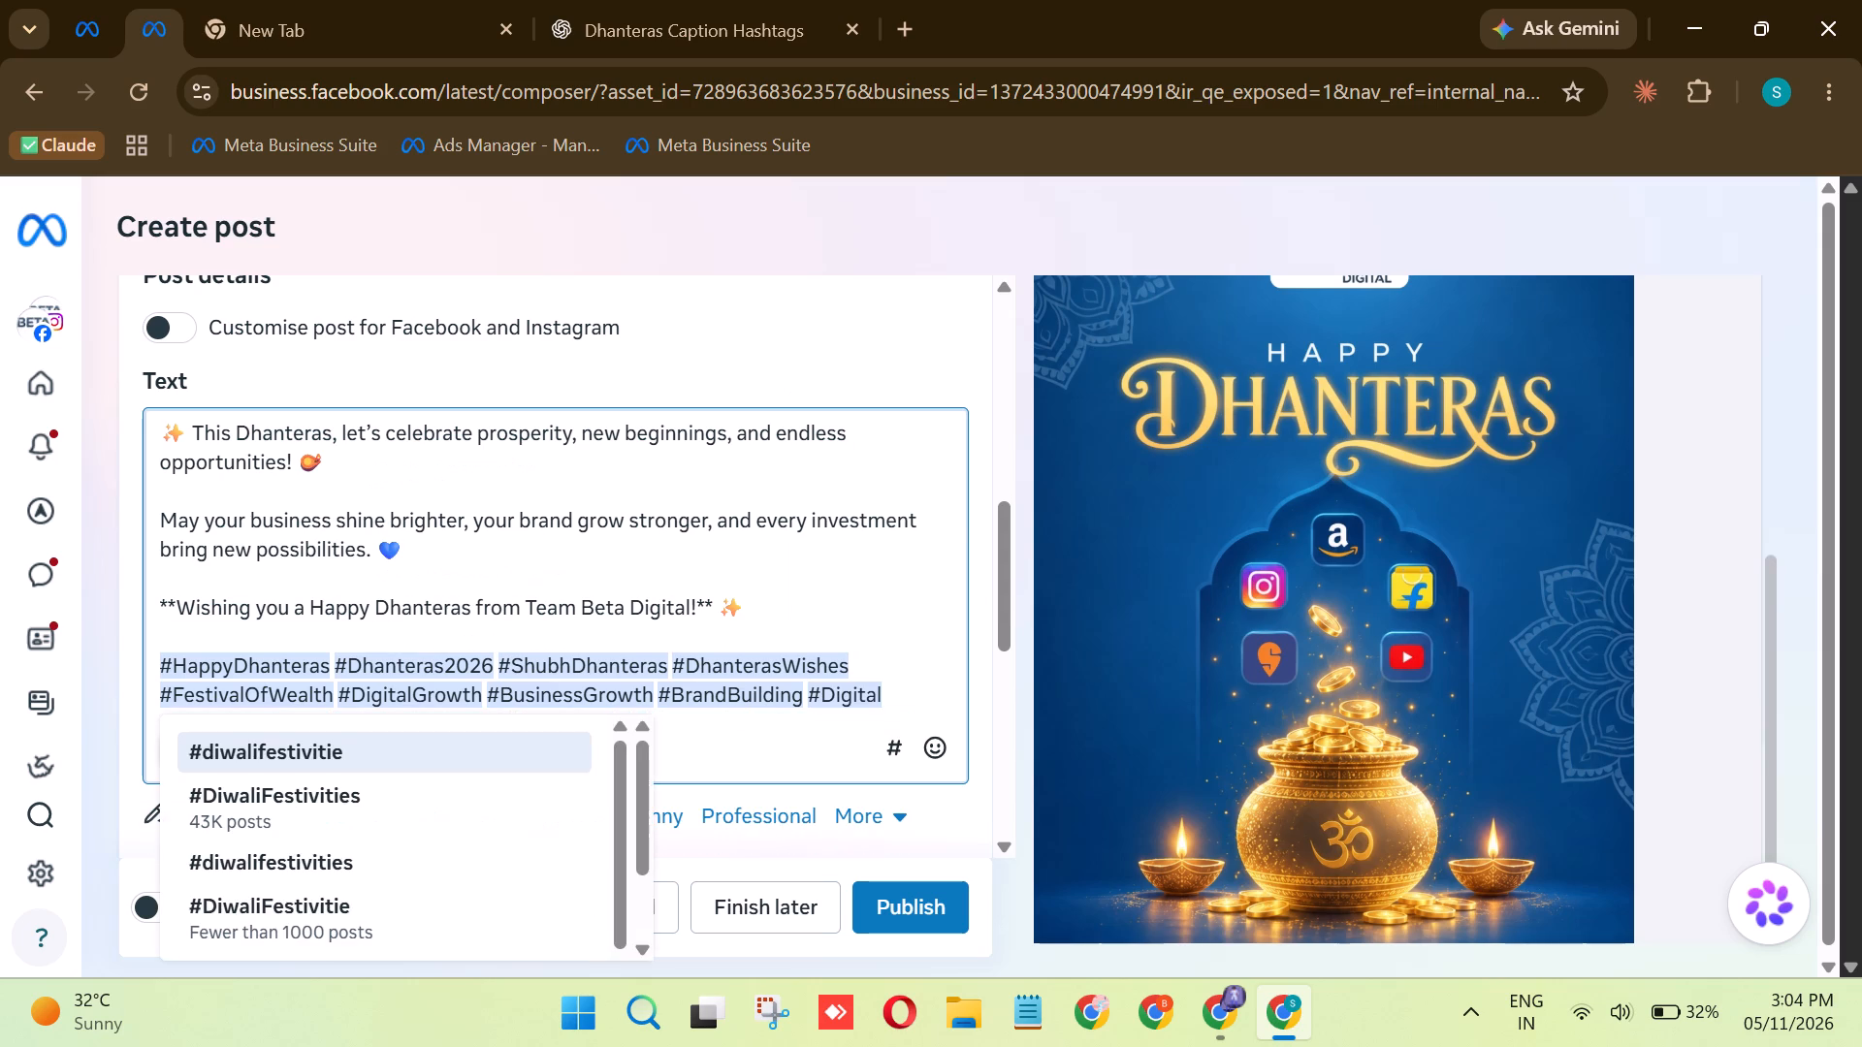
key(BackSpace)
key(BackSpace)
key(BackSpace)
key(BackSpace)
key(BackSpace)
key(BackSpace)
key(BackSpace)
key(BackSpace)
key(BackSpace)
key(BackSpace)
key(BackSpace)
key(BackSpace)
key(BackSpace)
key(BackSpace)
key(BackSpace)
key(BackSpace)
key(BackSpace)
key(BackSpace)
key(BackSpace)
key(BackSpace)
key(BackSpace)
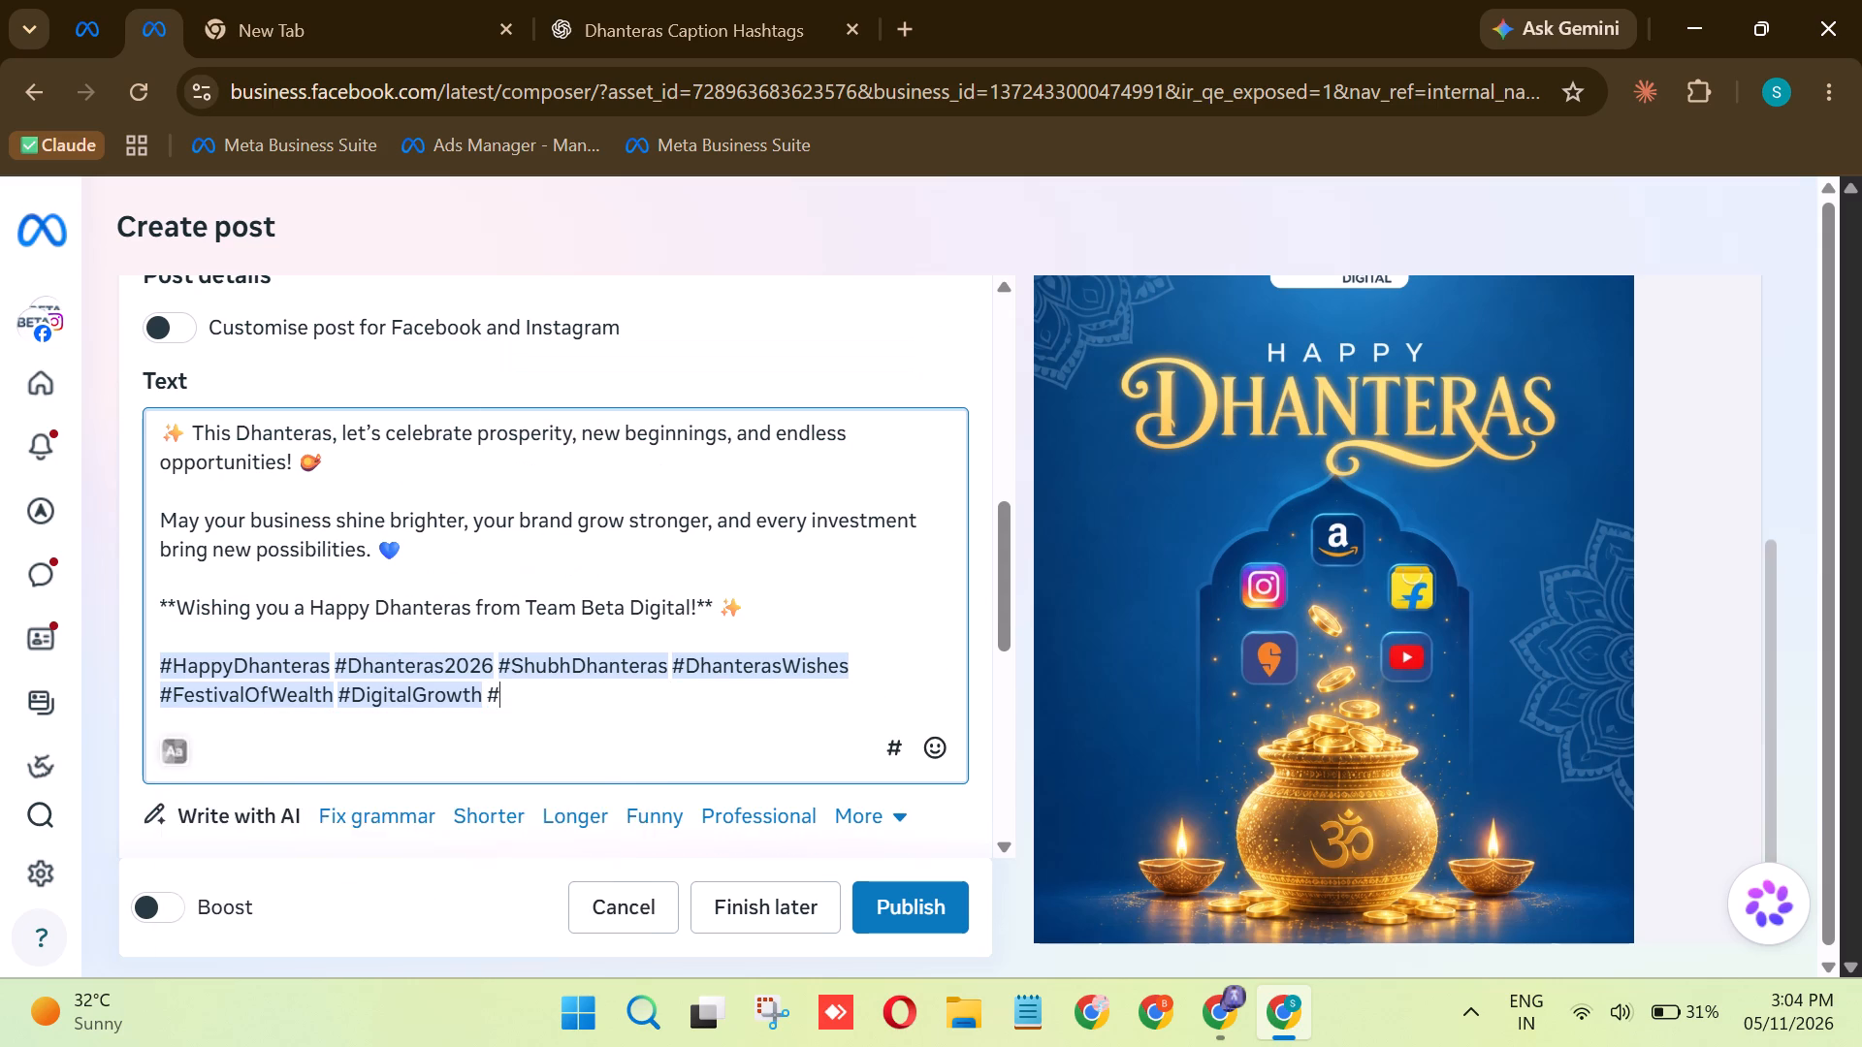
key(BackSpace)
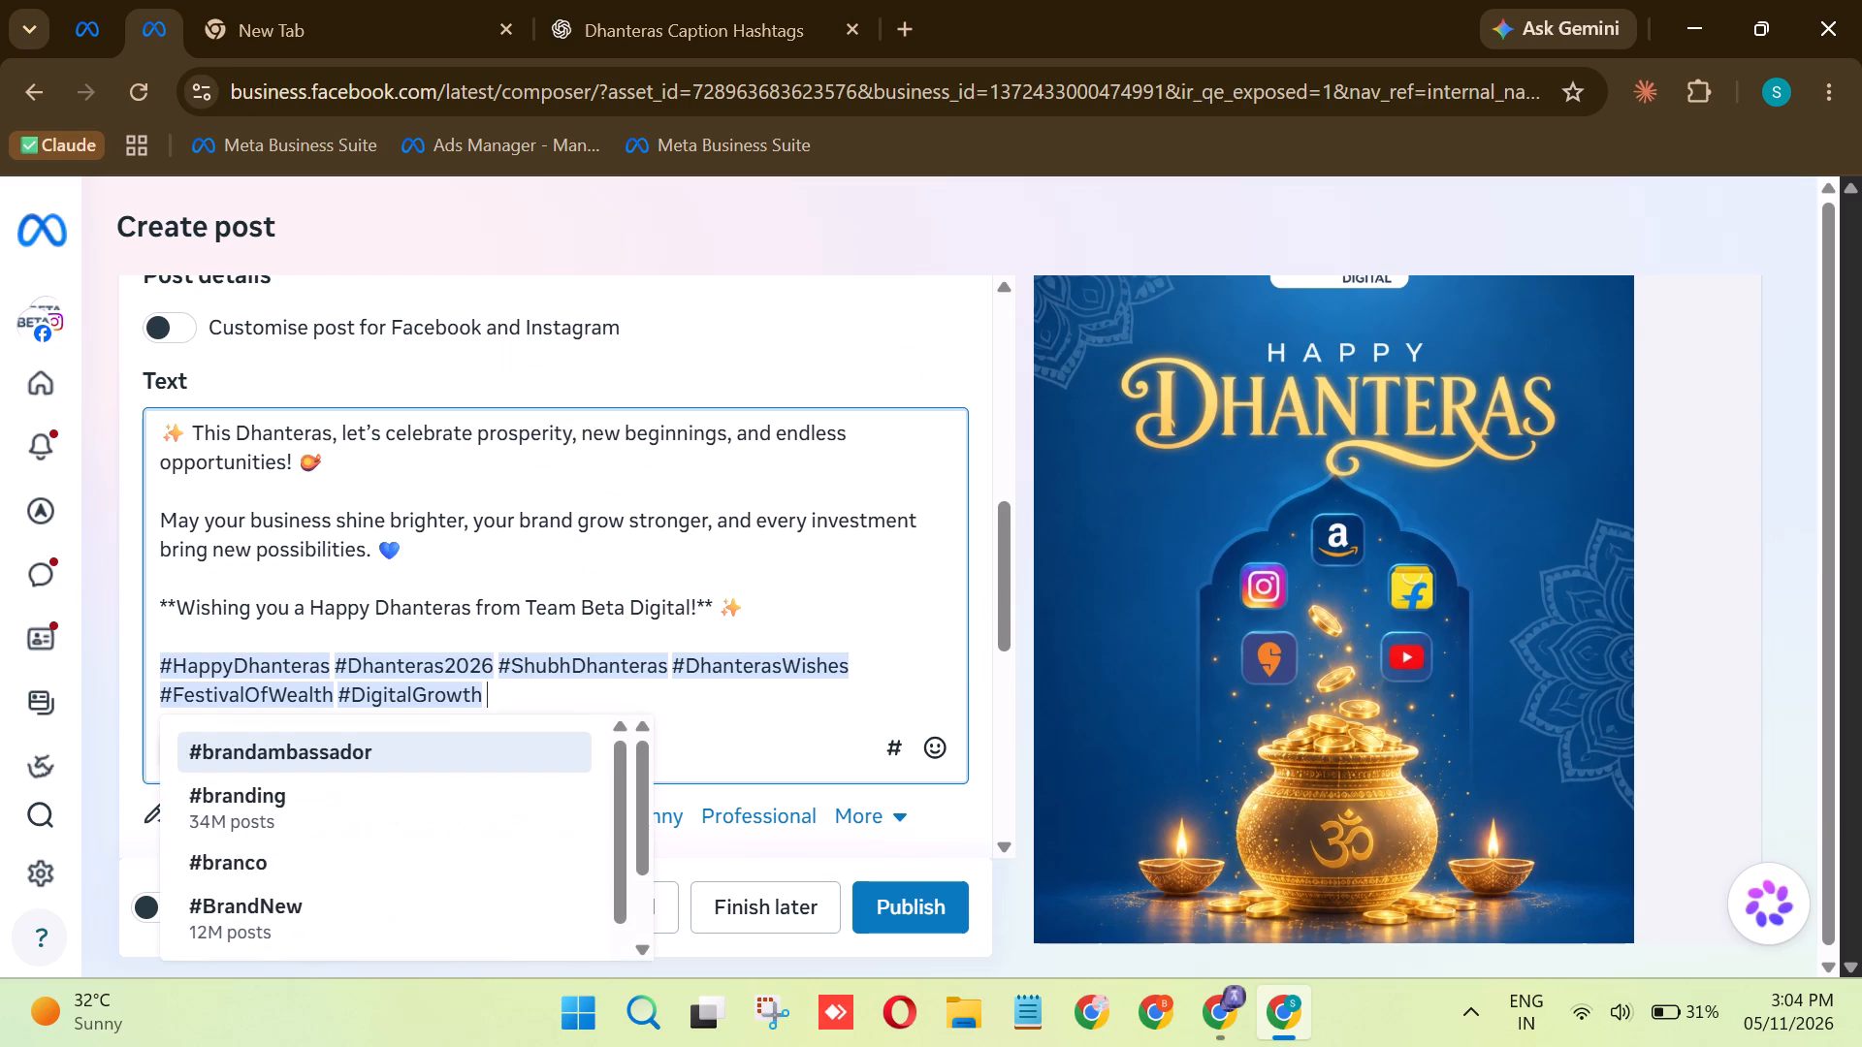
key(BackSpace)
key(BackSpace)
key(BackSpace)
key(BackSpace)
key(BackSpace)
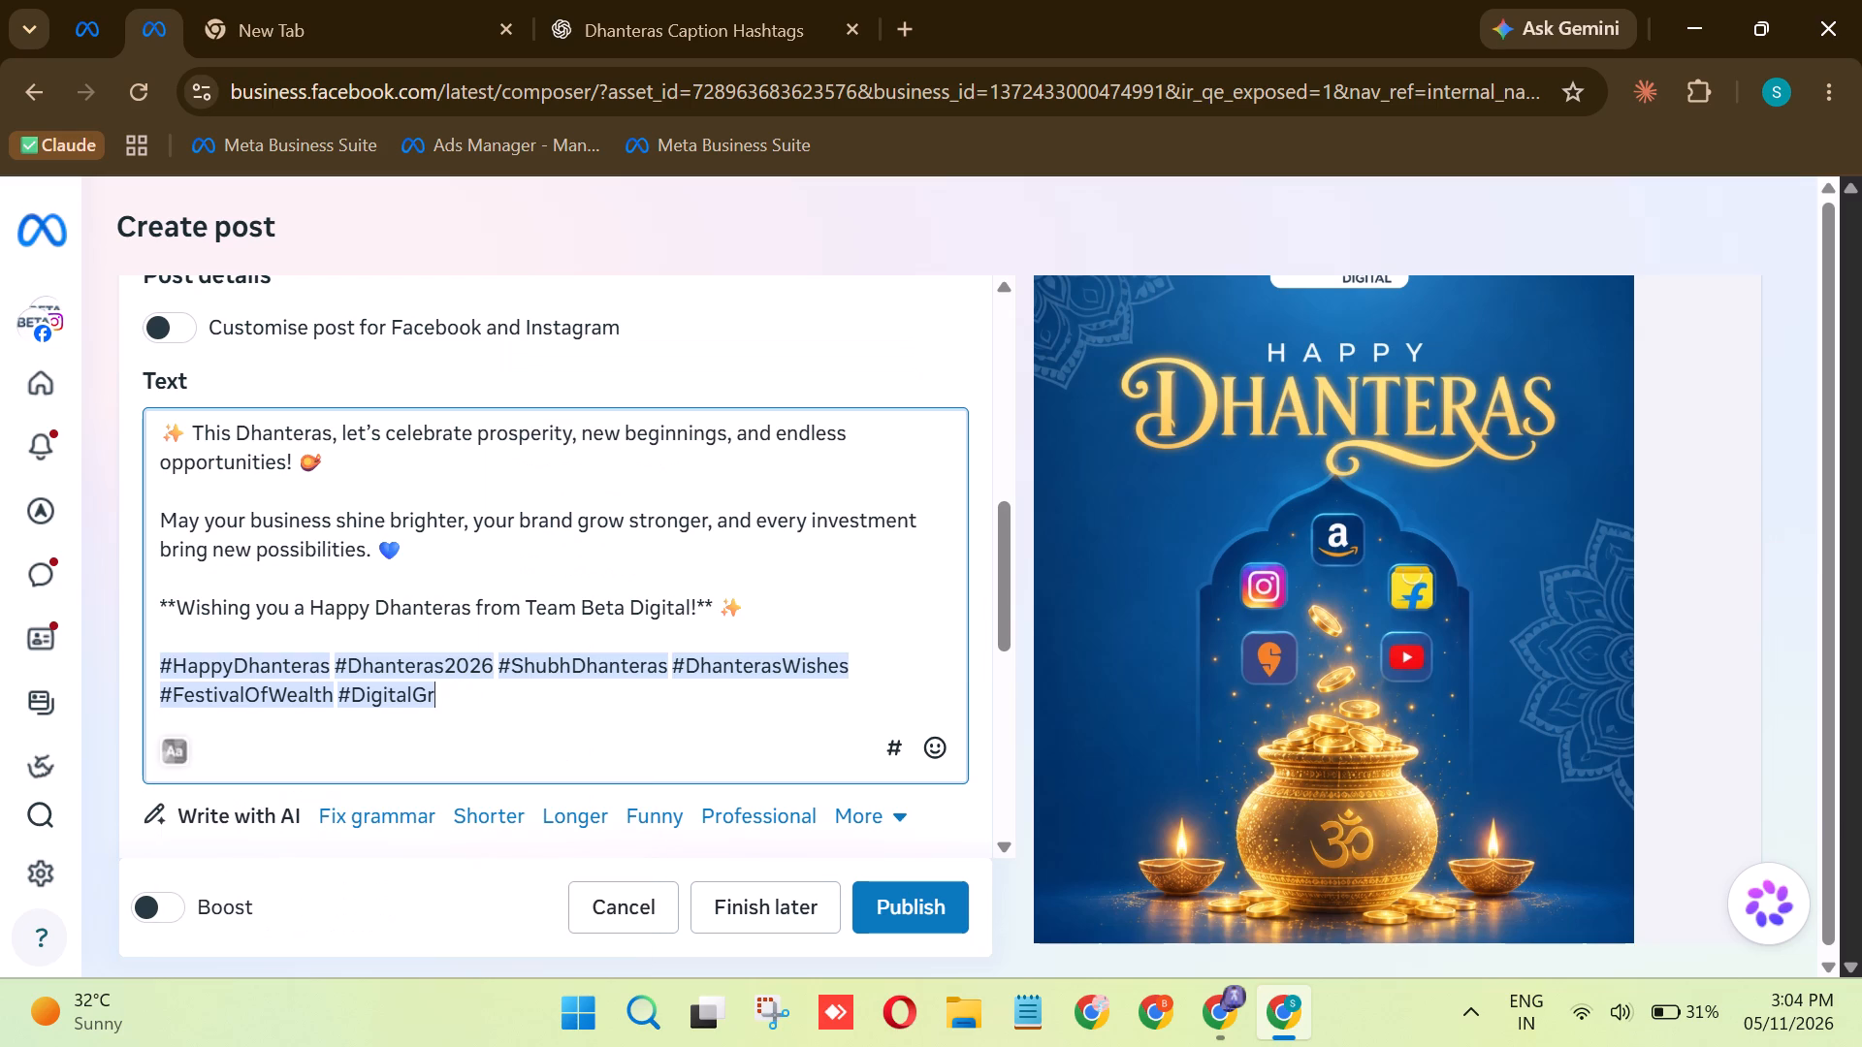
key(BackSpace)
key(BackSpace)
key(BackSpace)
key(BackSpace)
key(BackSpace)
key(BackSpace)
key(BackSpace)
key(BackSpace)
key(BackSpace)
key(BackSpace)
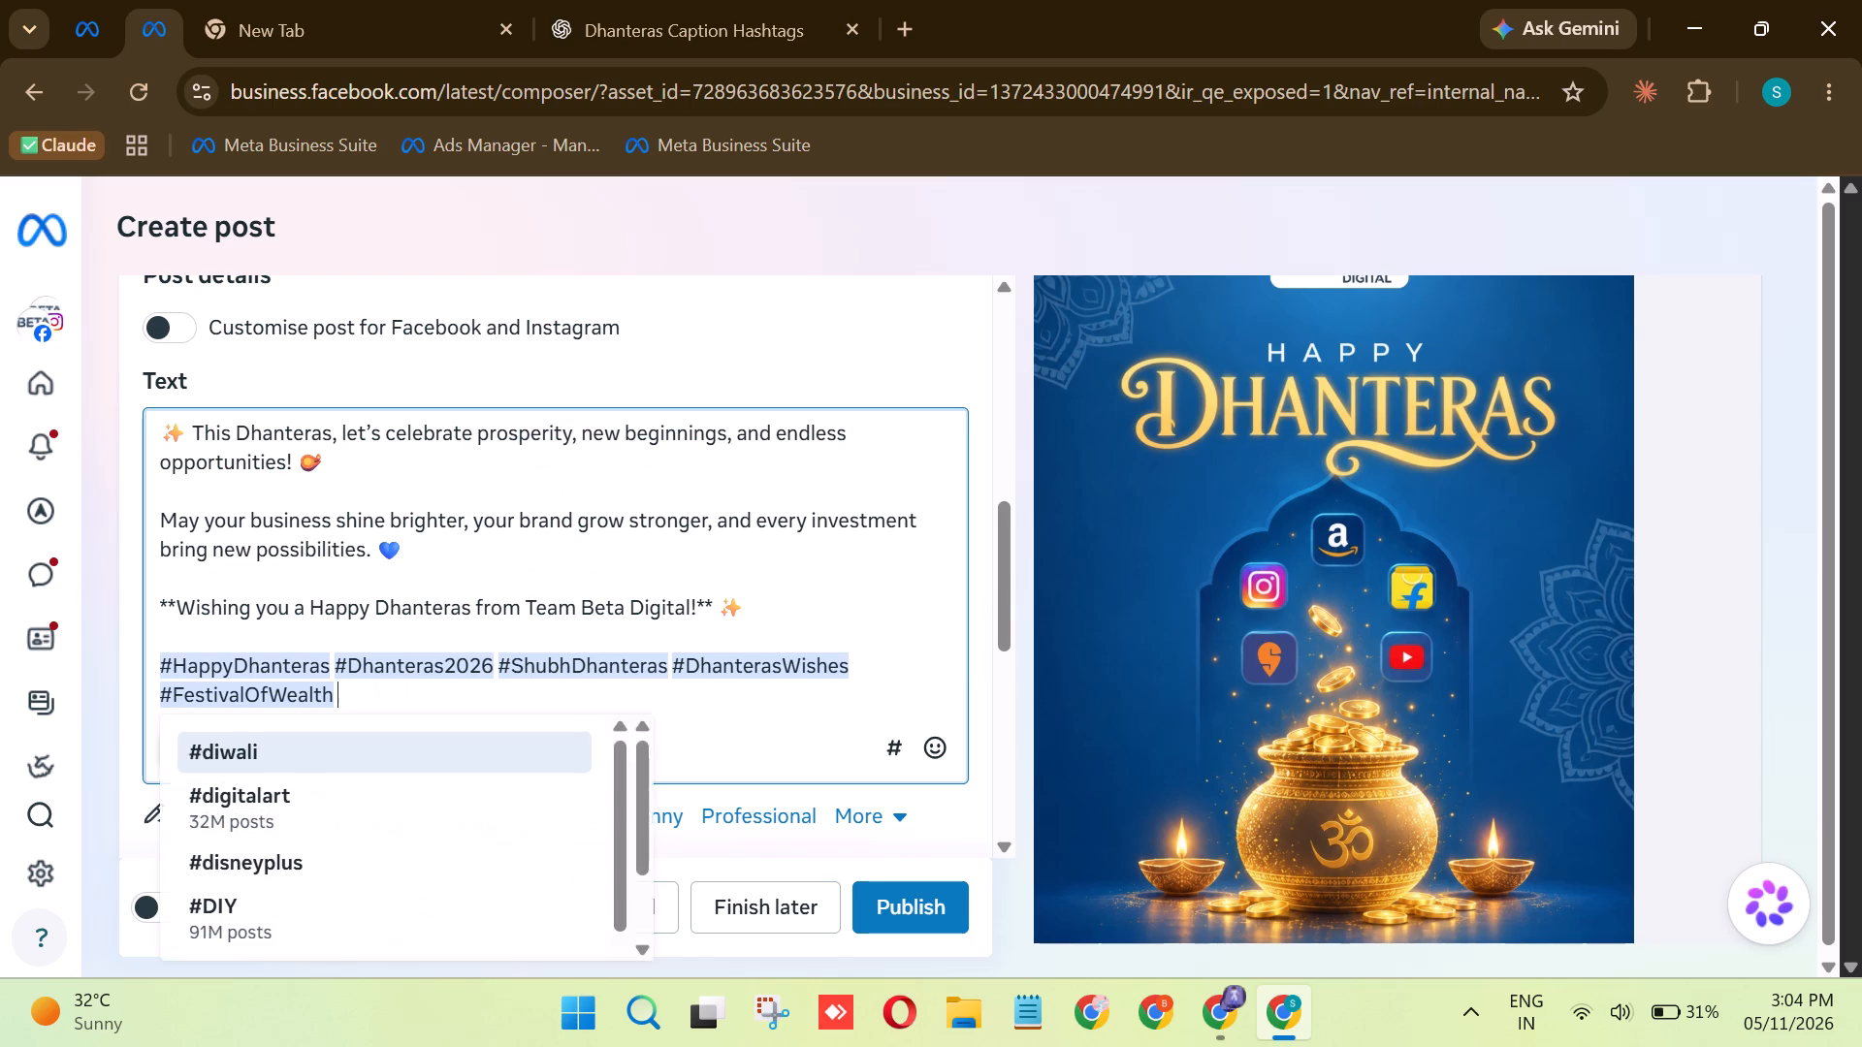
key(BackSpace)
key(BackSpace)
key(BackSpace)
key(BackSpace)
key(BackSpace)
key(BackSpace)
key(BackSpace)
key(BackSpace)
key(BackSpace)
key(BackSpace)
key(BackSpace)
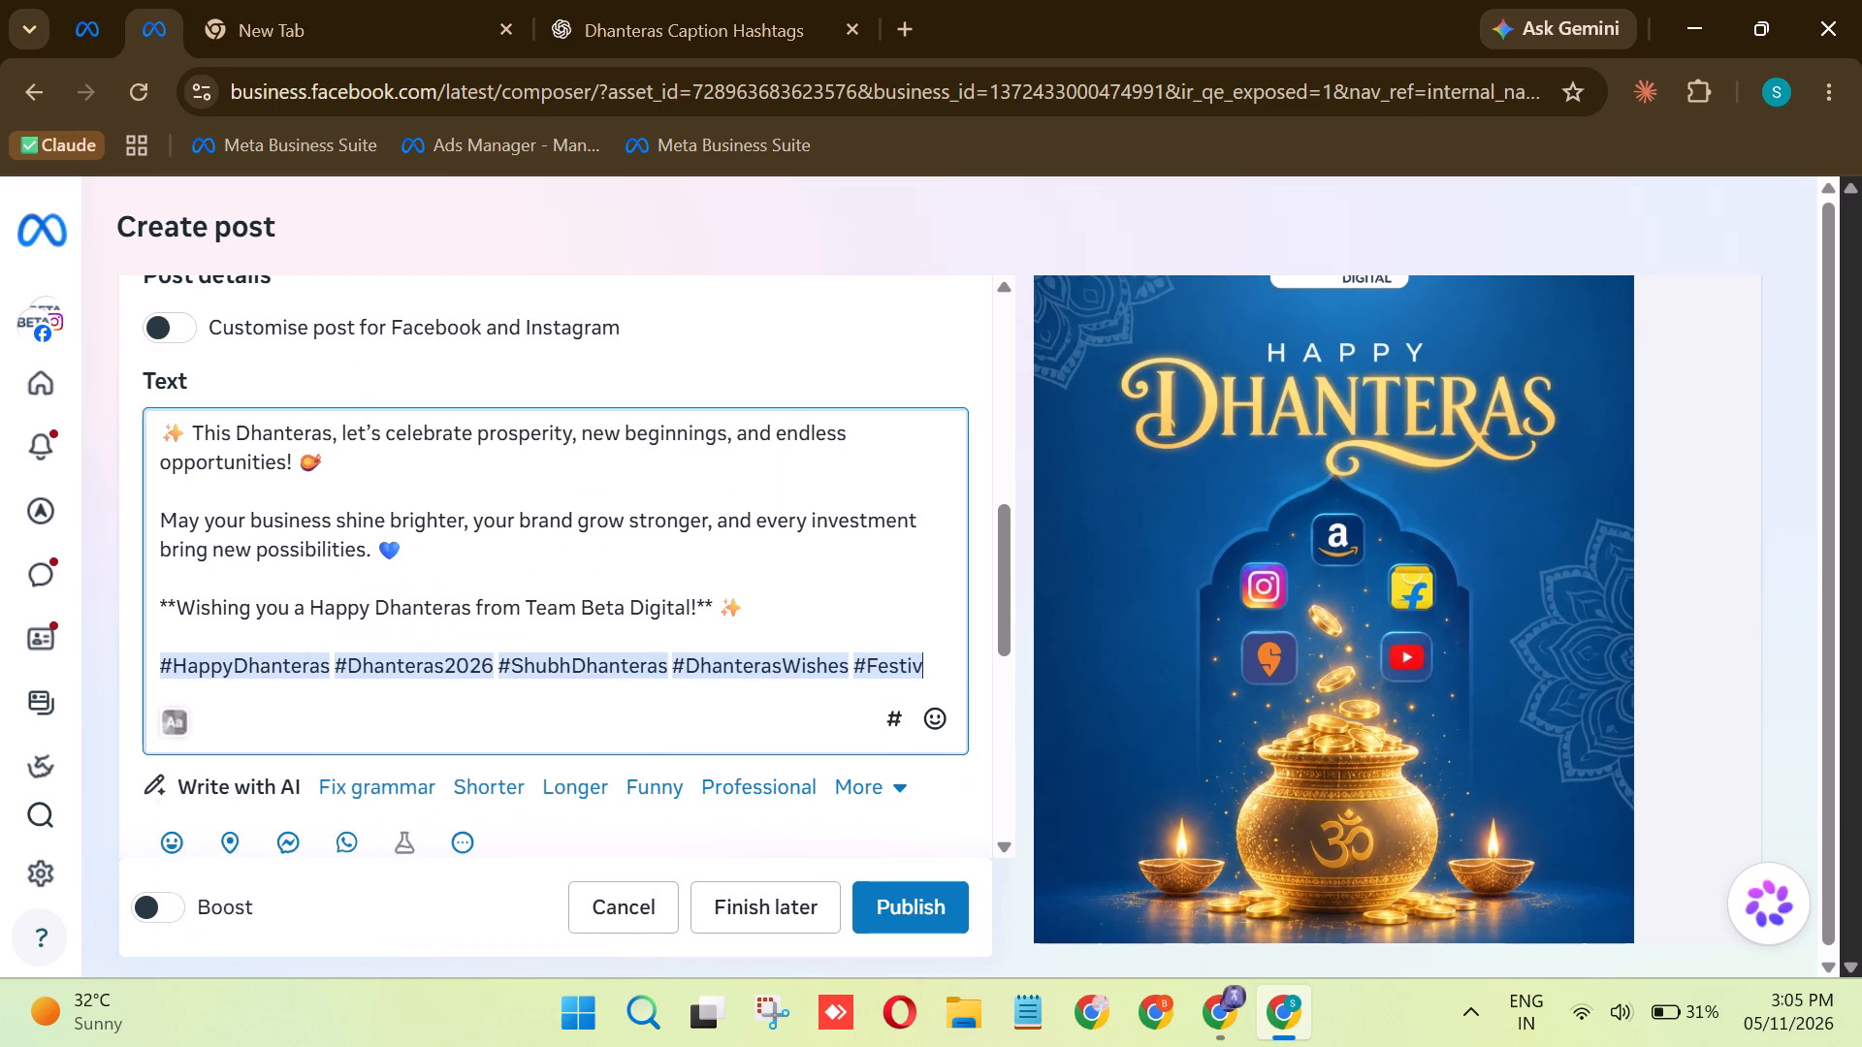
key(BackSpace)
key(BackSpace)
key(BackSpace)
key(BackSpace)
key(BackSpace)
key(BackSpace)
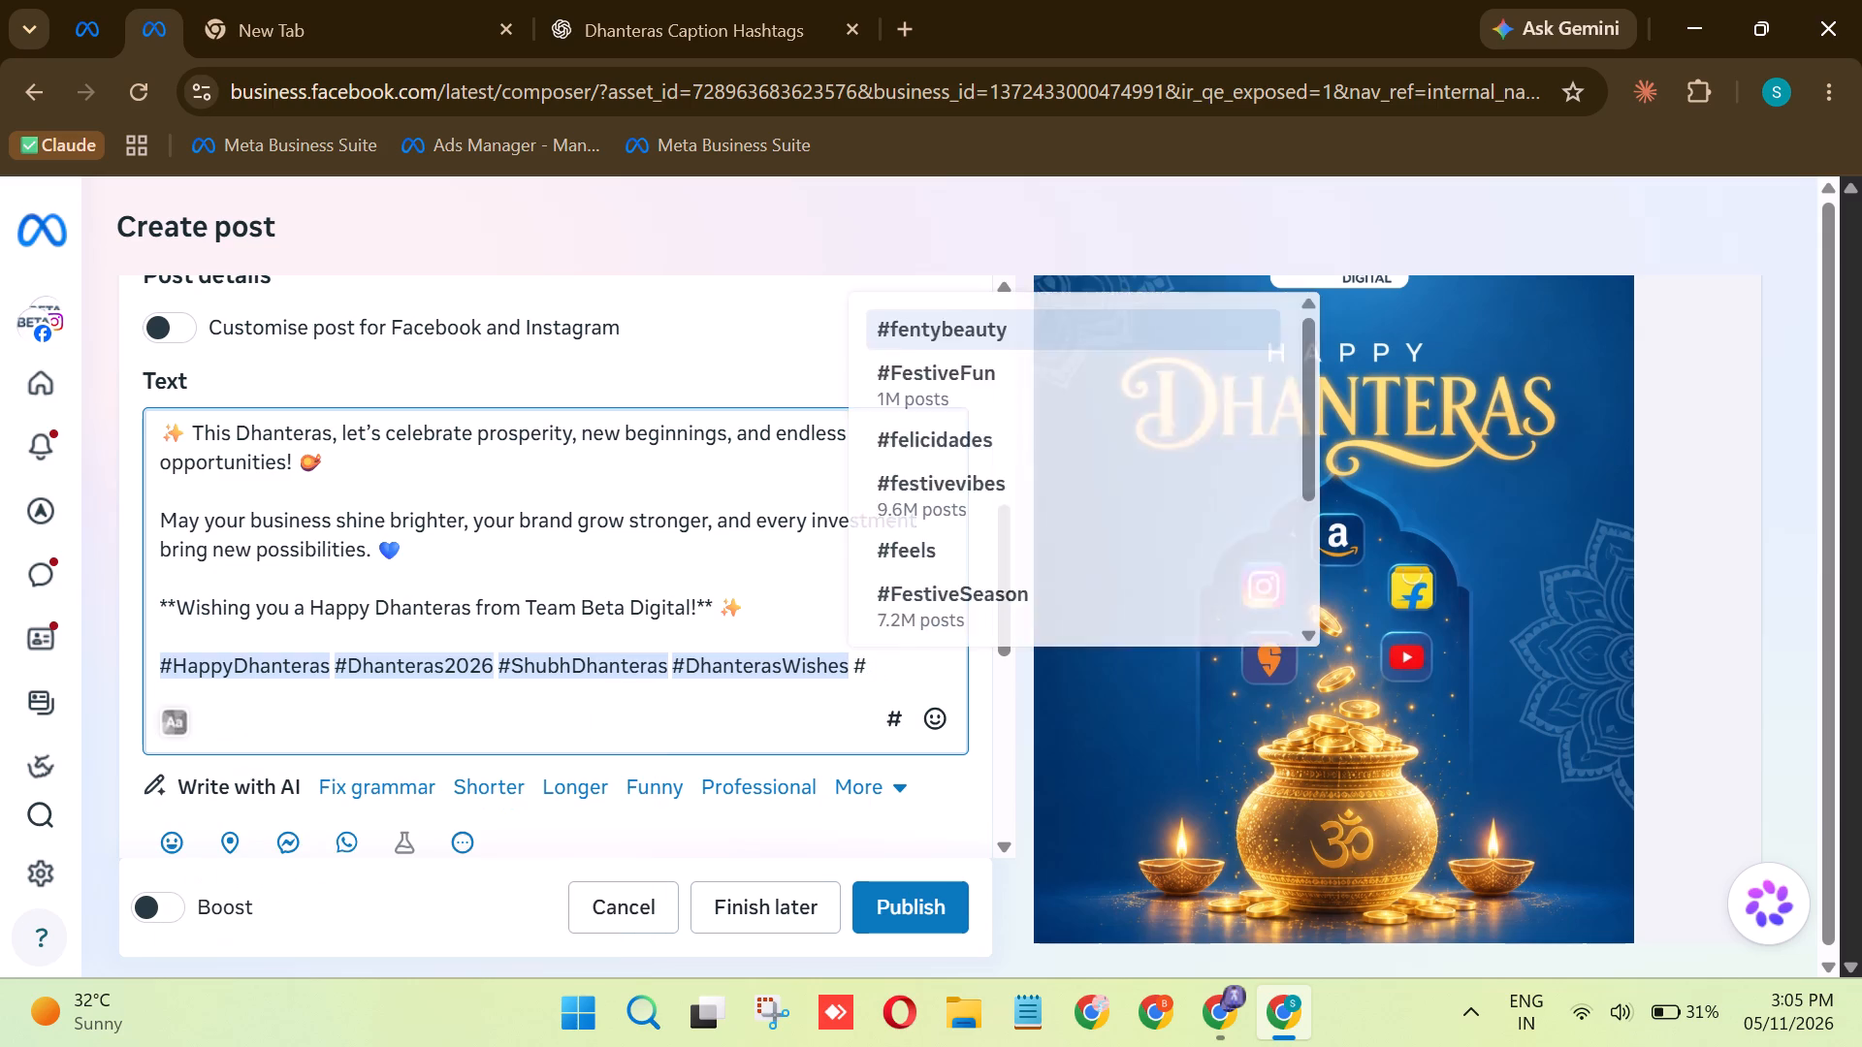
Add the suggested hashtag #betadigitalservices after #DhanterasWishes by entering "betadigital".
text(beta)
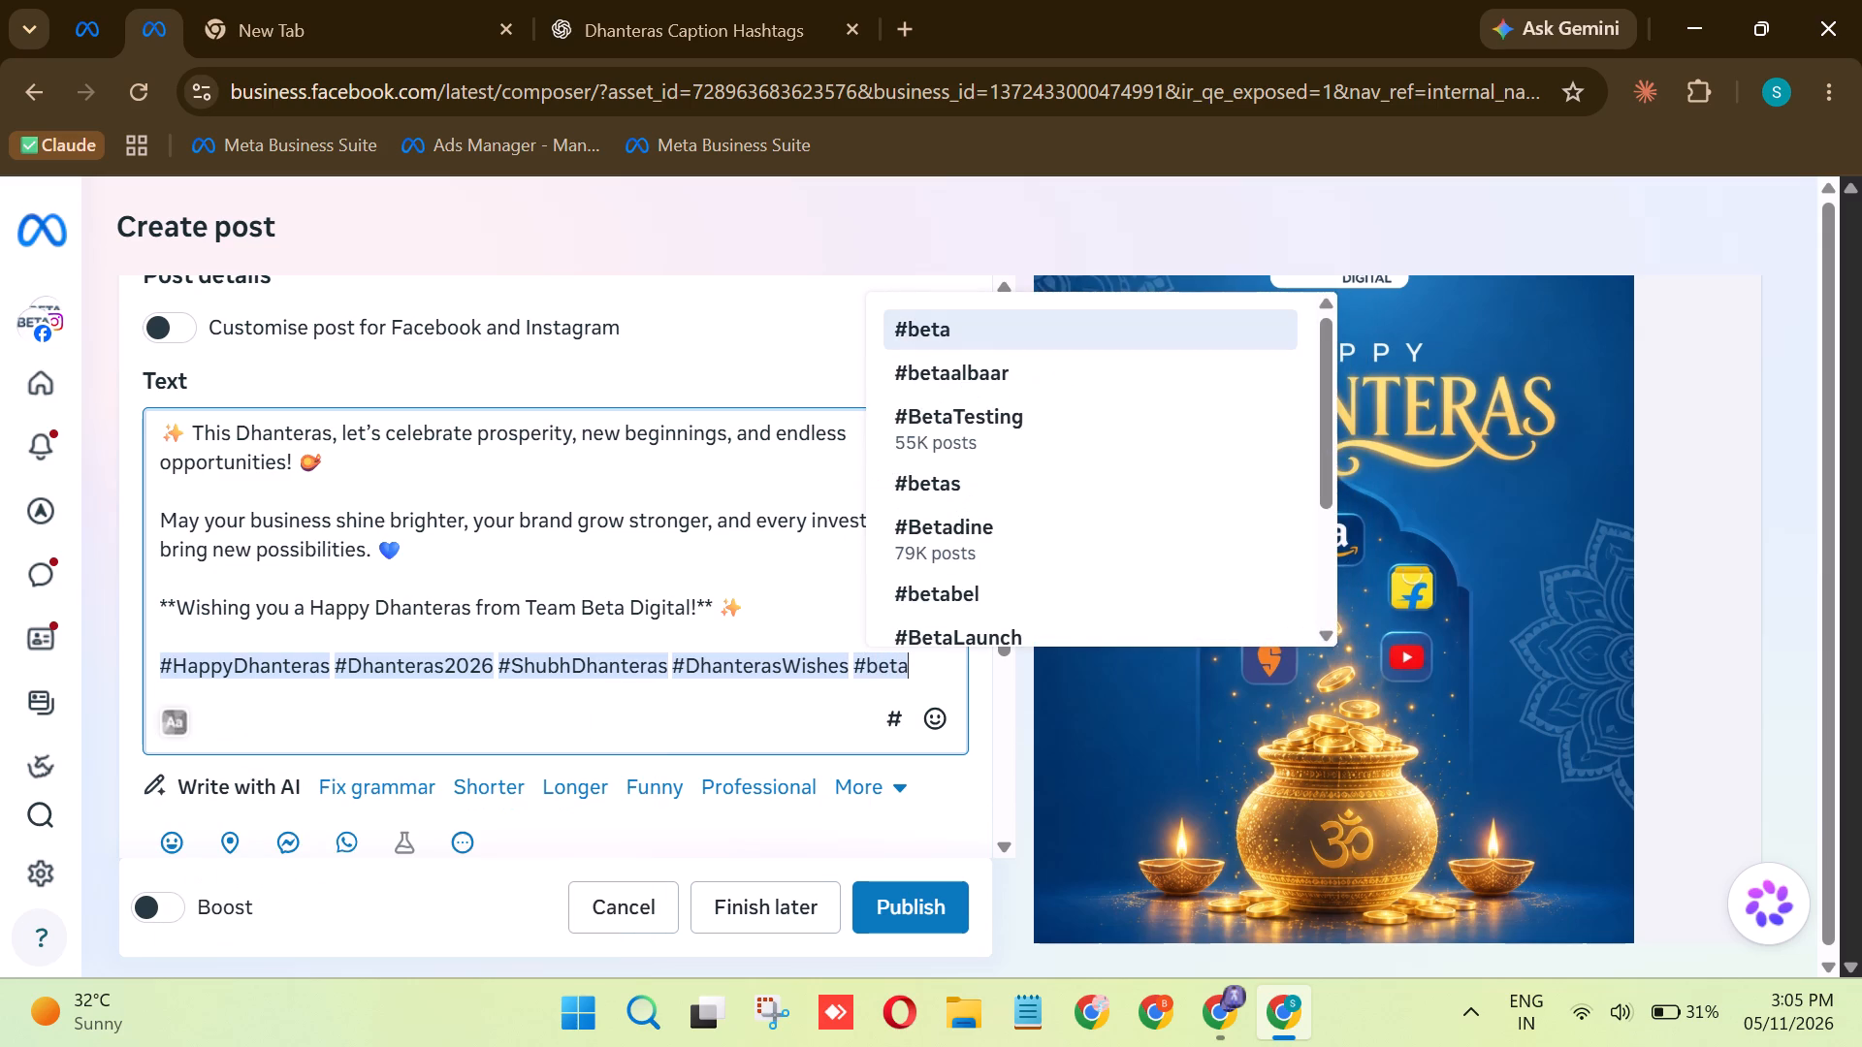
text(di)
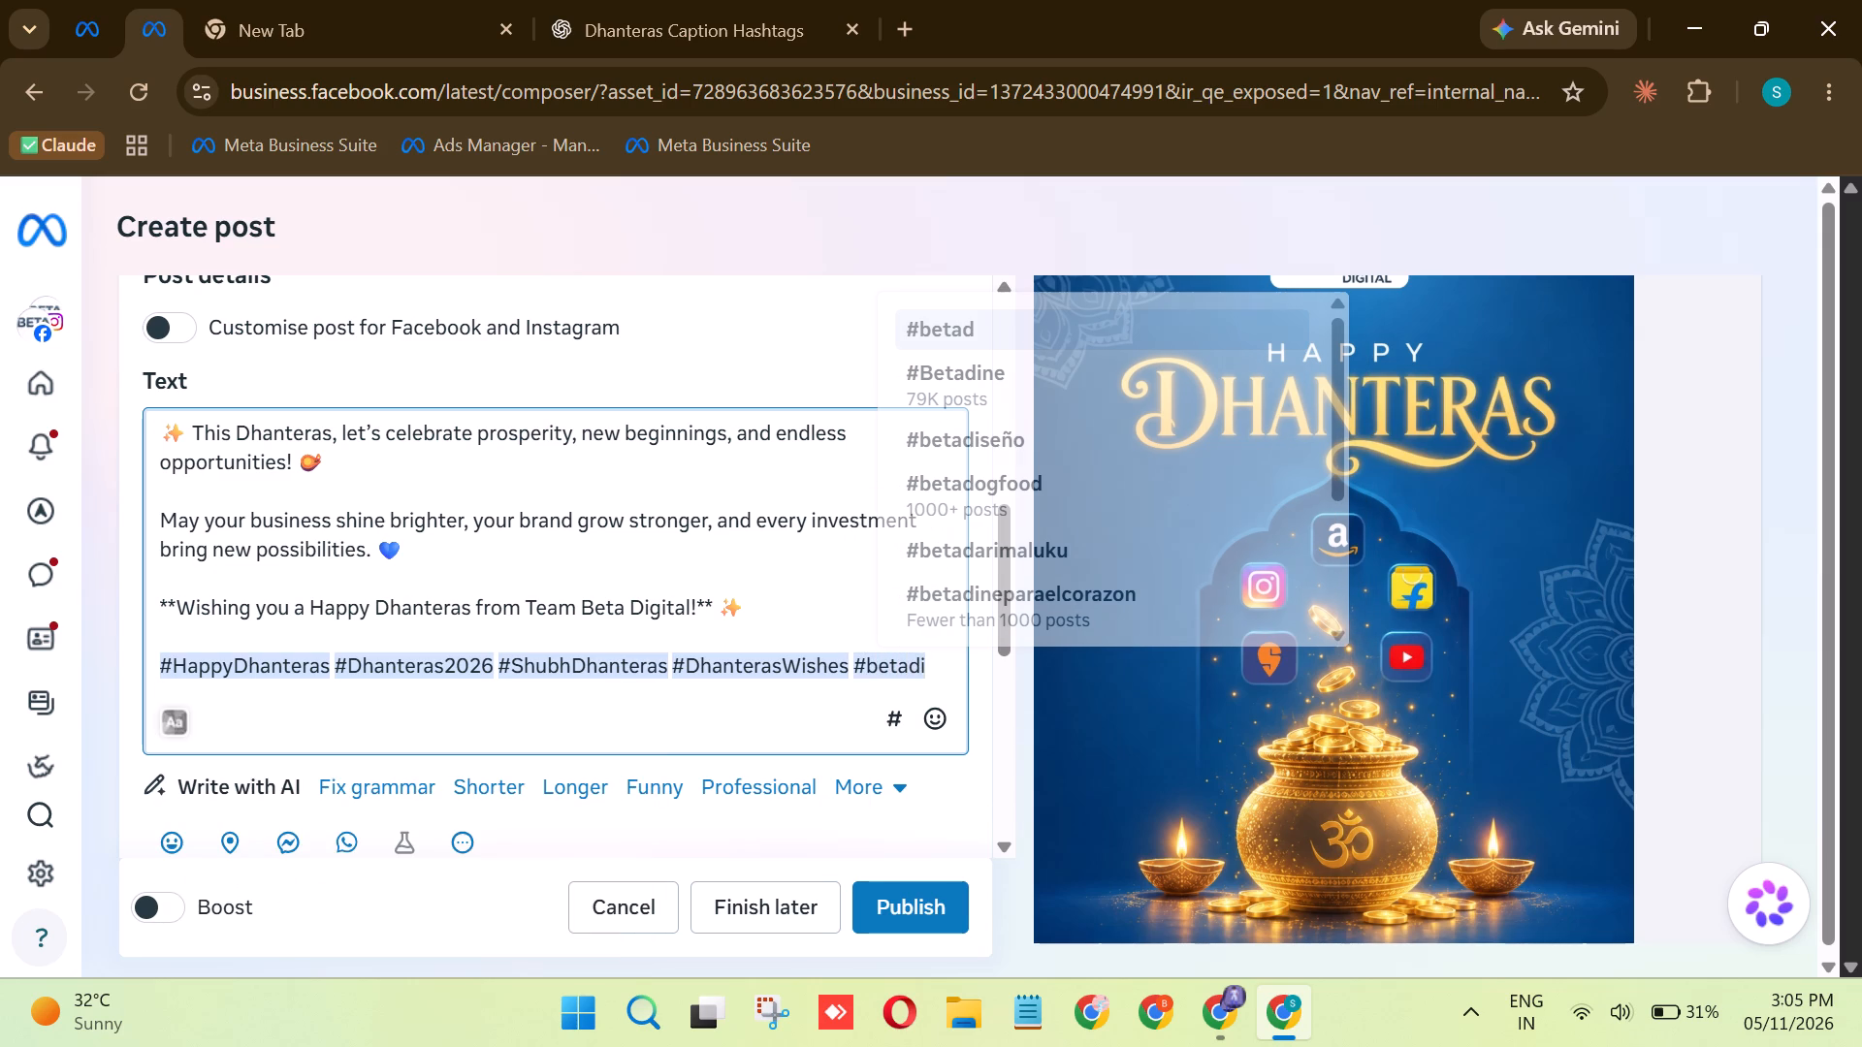
text(gi)
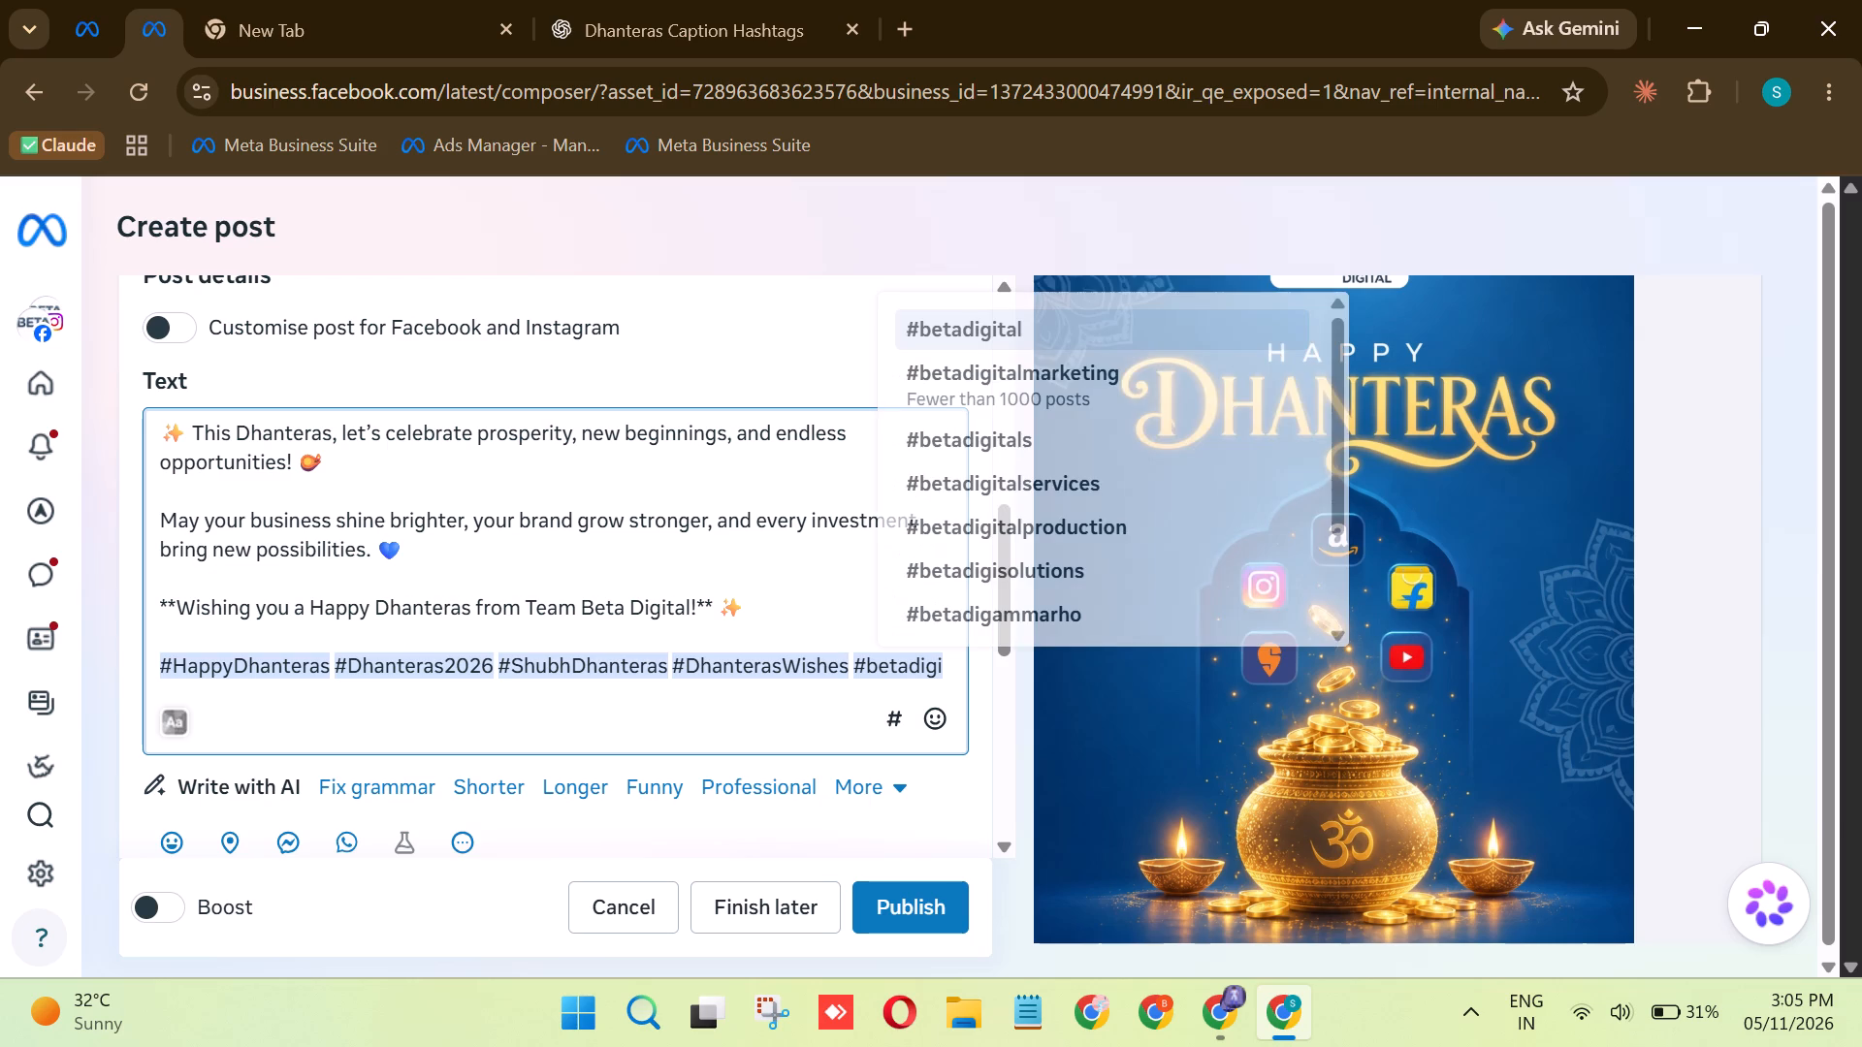
text(tal)
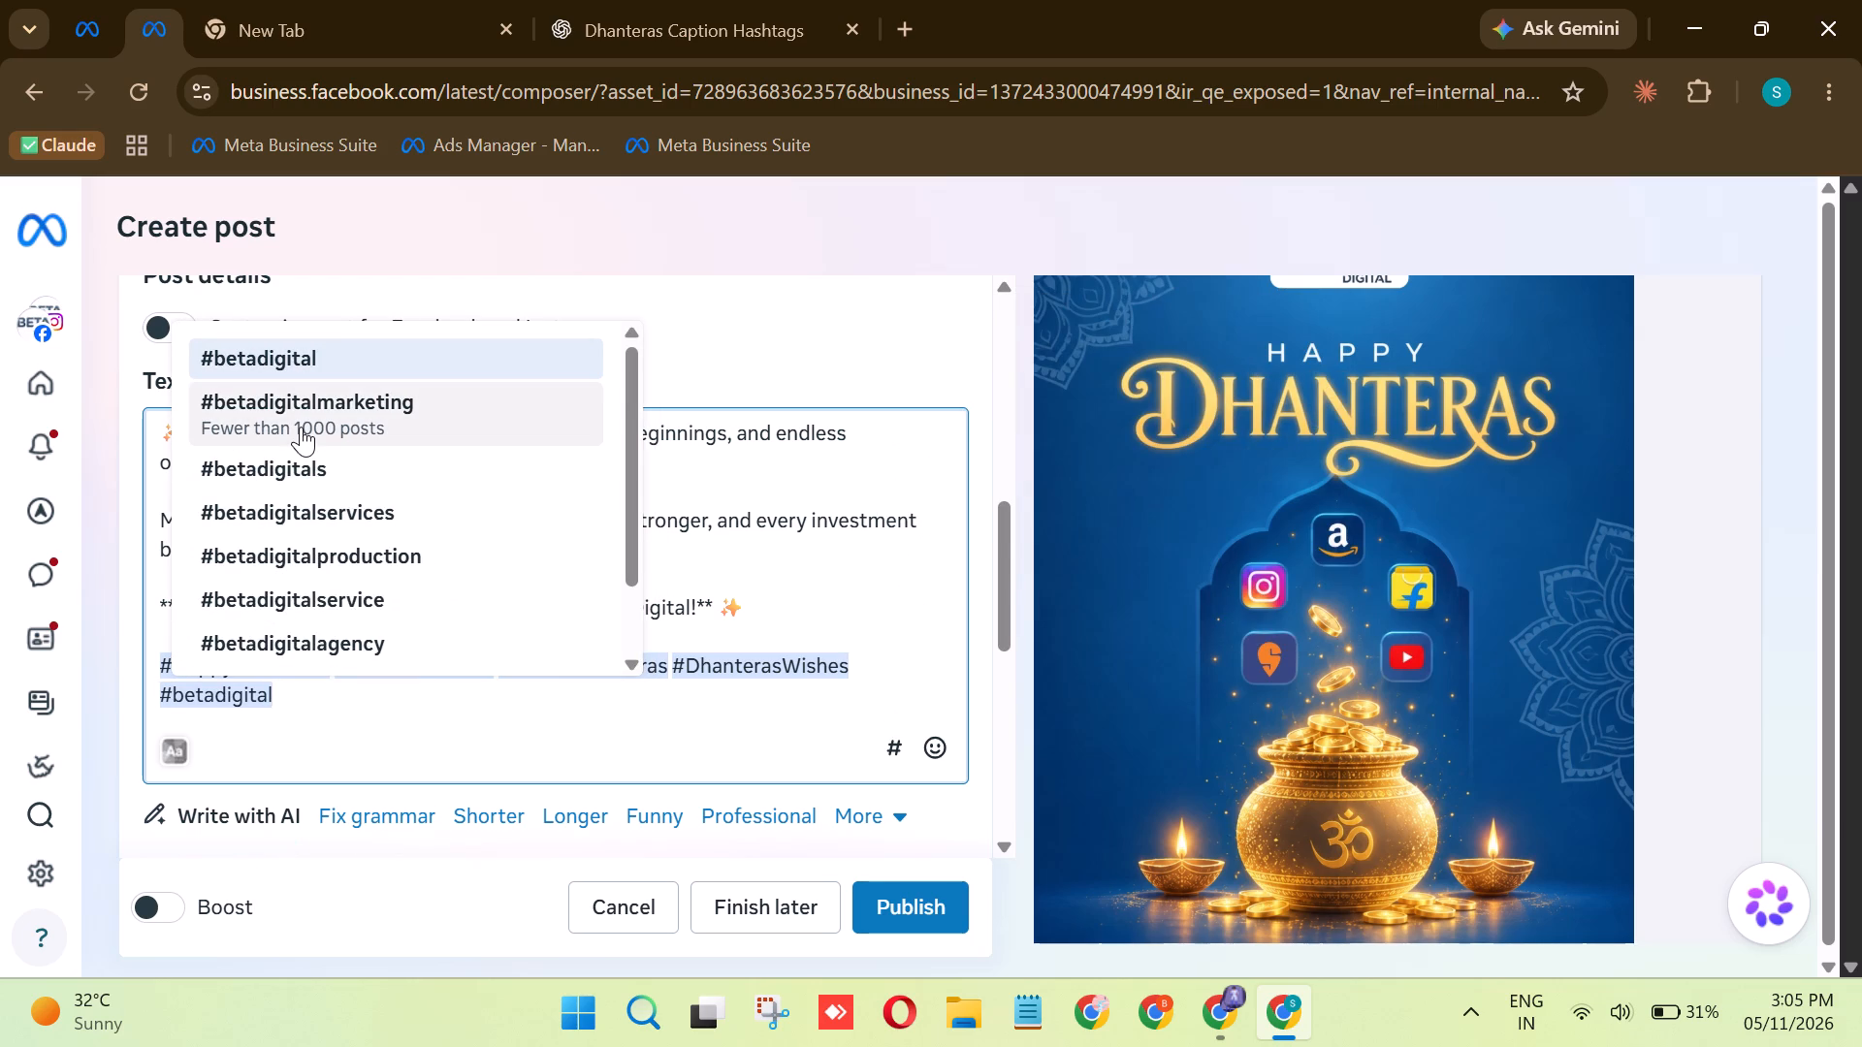
click(367, 515)
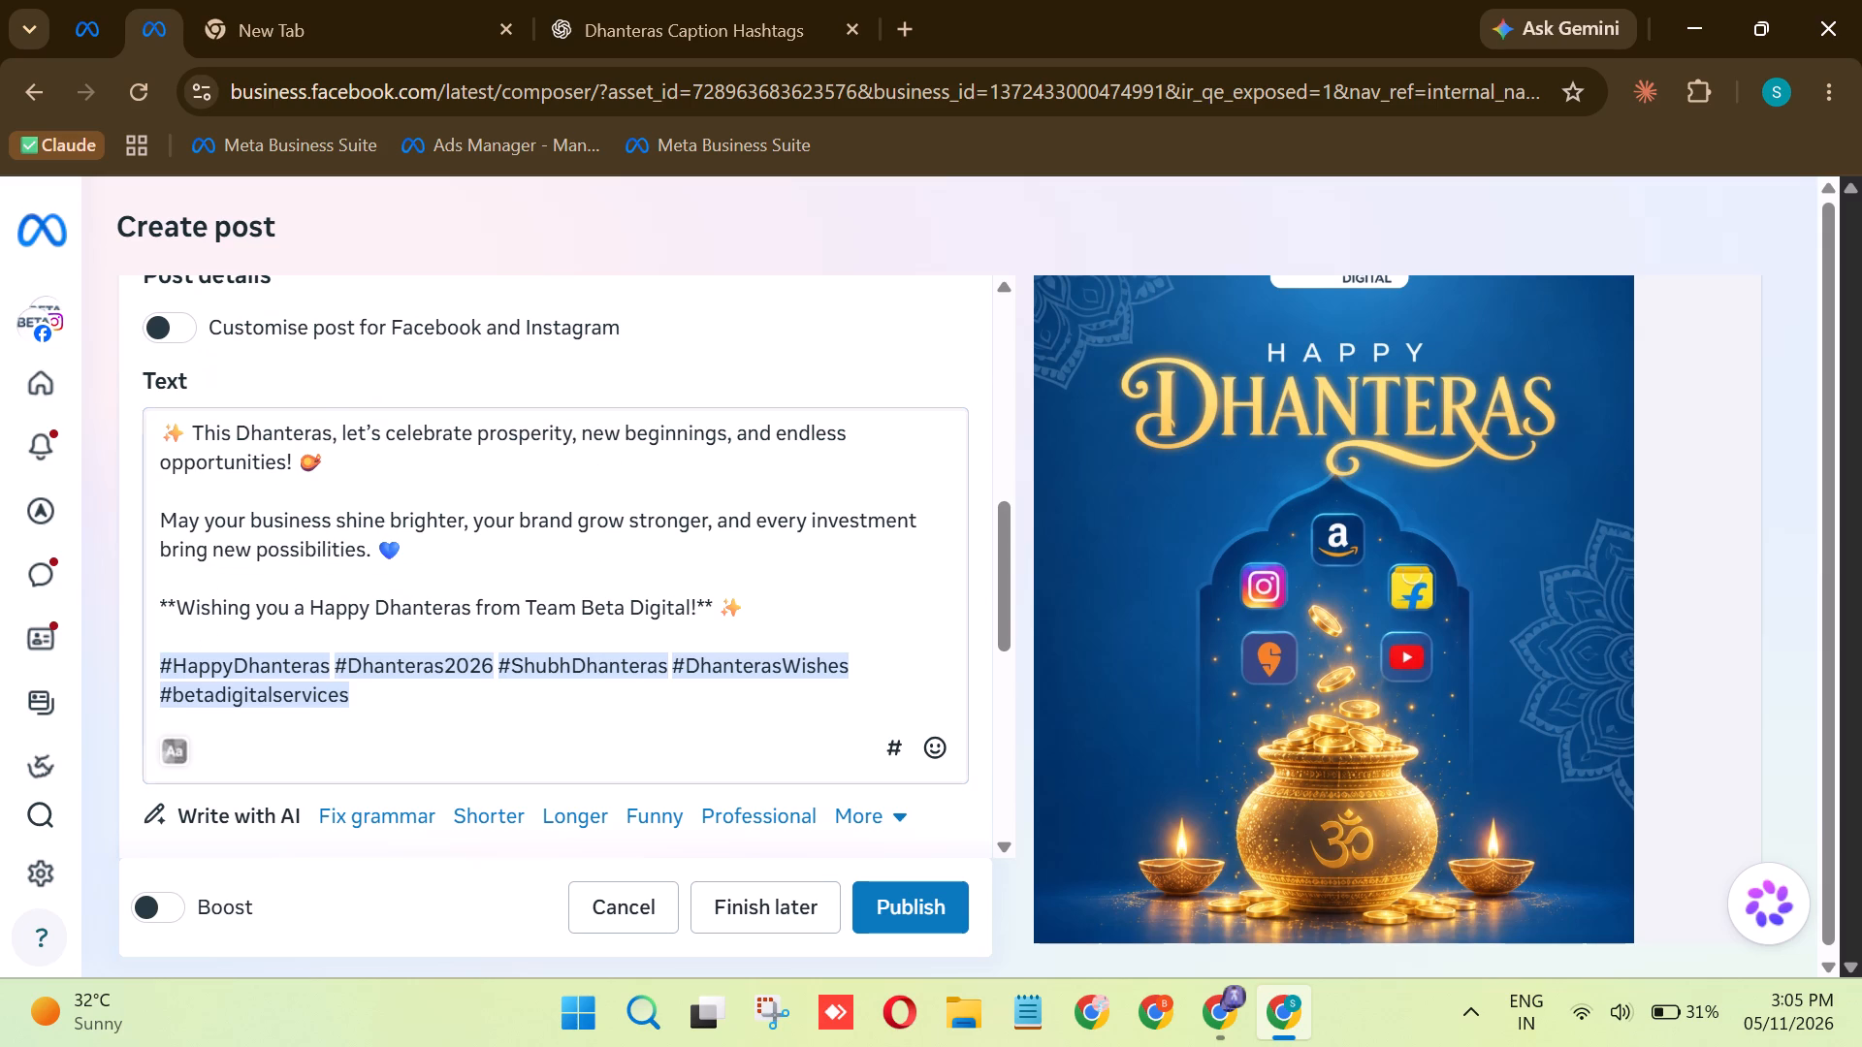
Change the hashtag #DhanterasWishes to all lowercase, #dhanteraswishes.
click(798, 664)
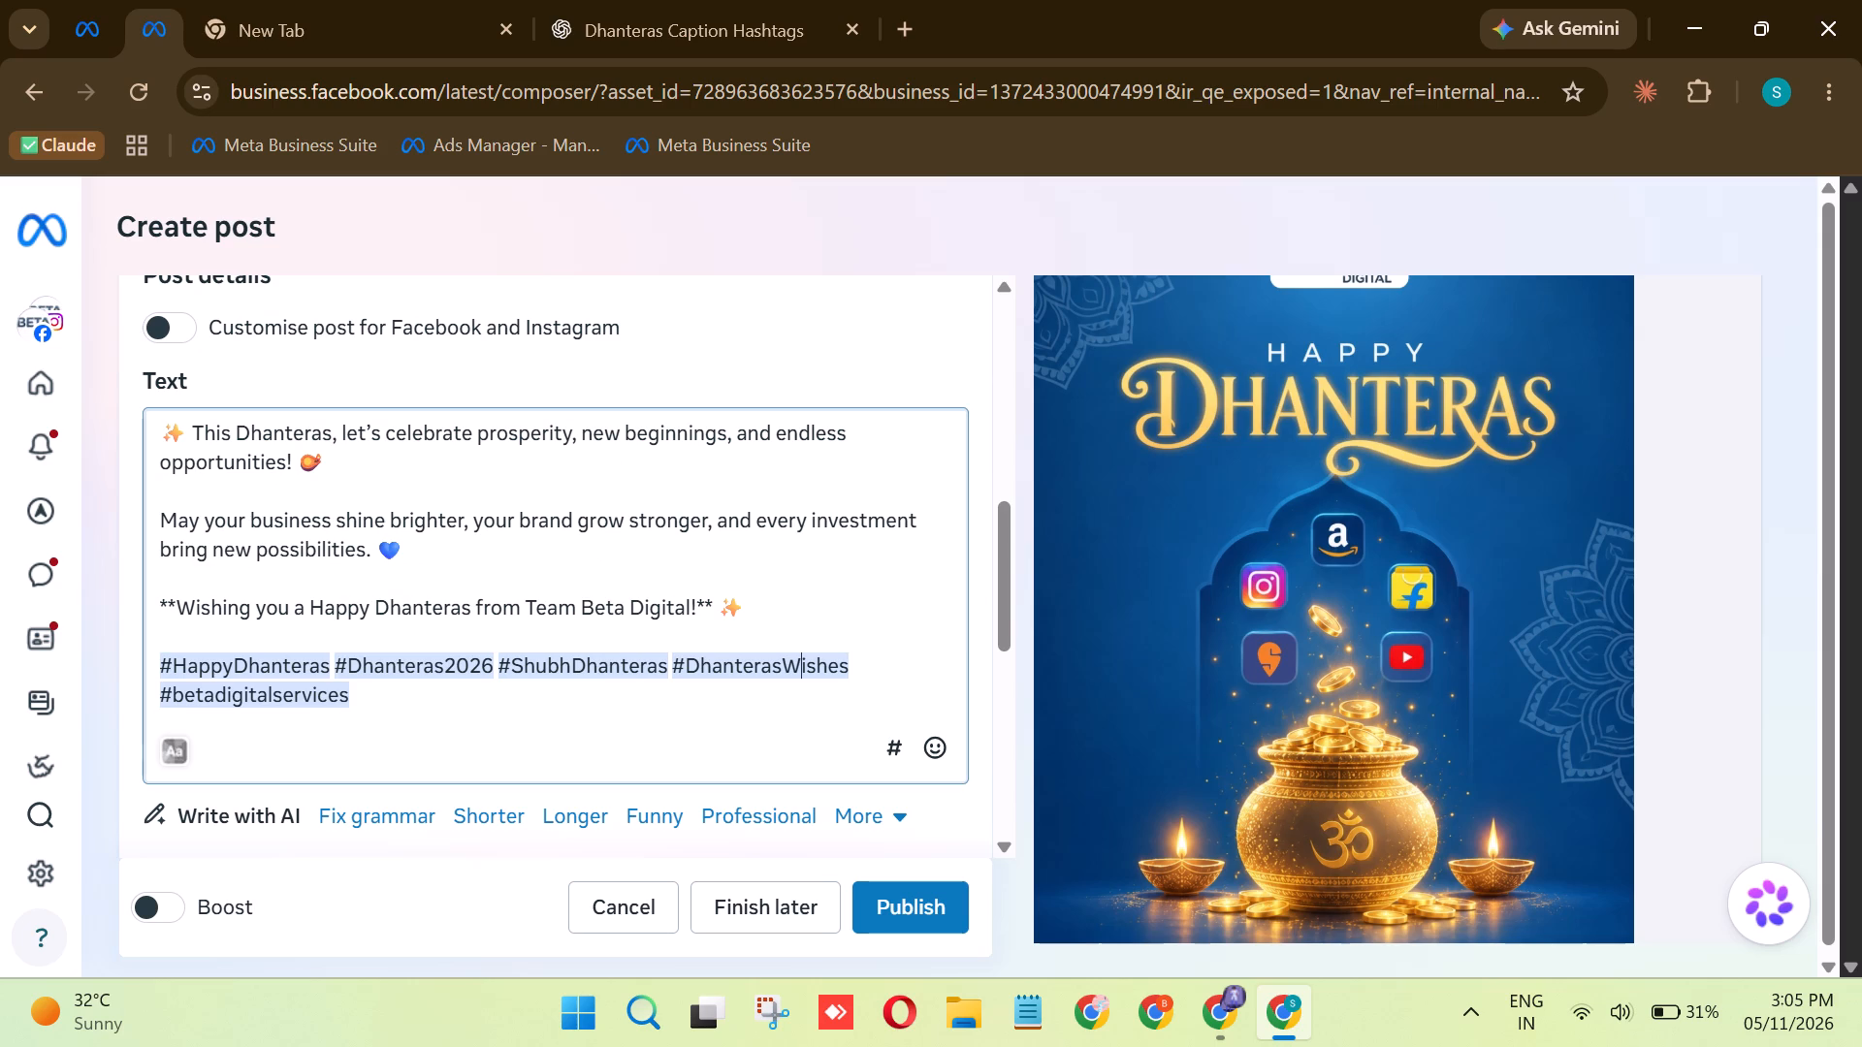
key(BackSpace)
key(w)
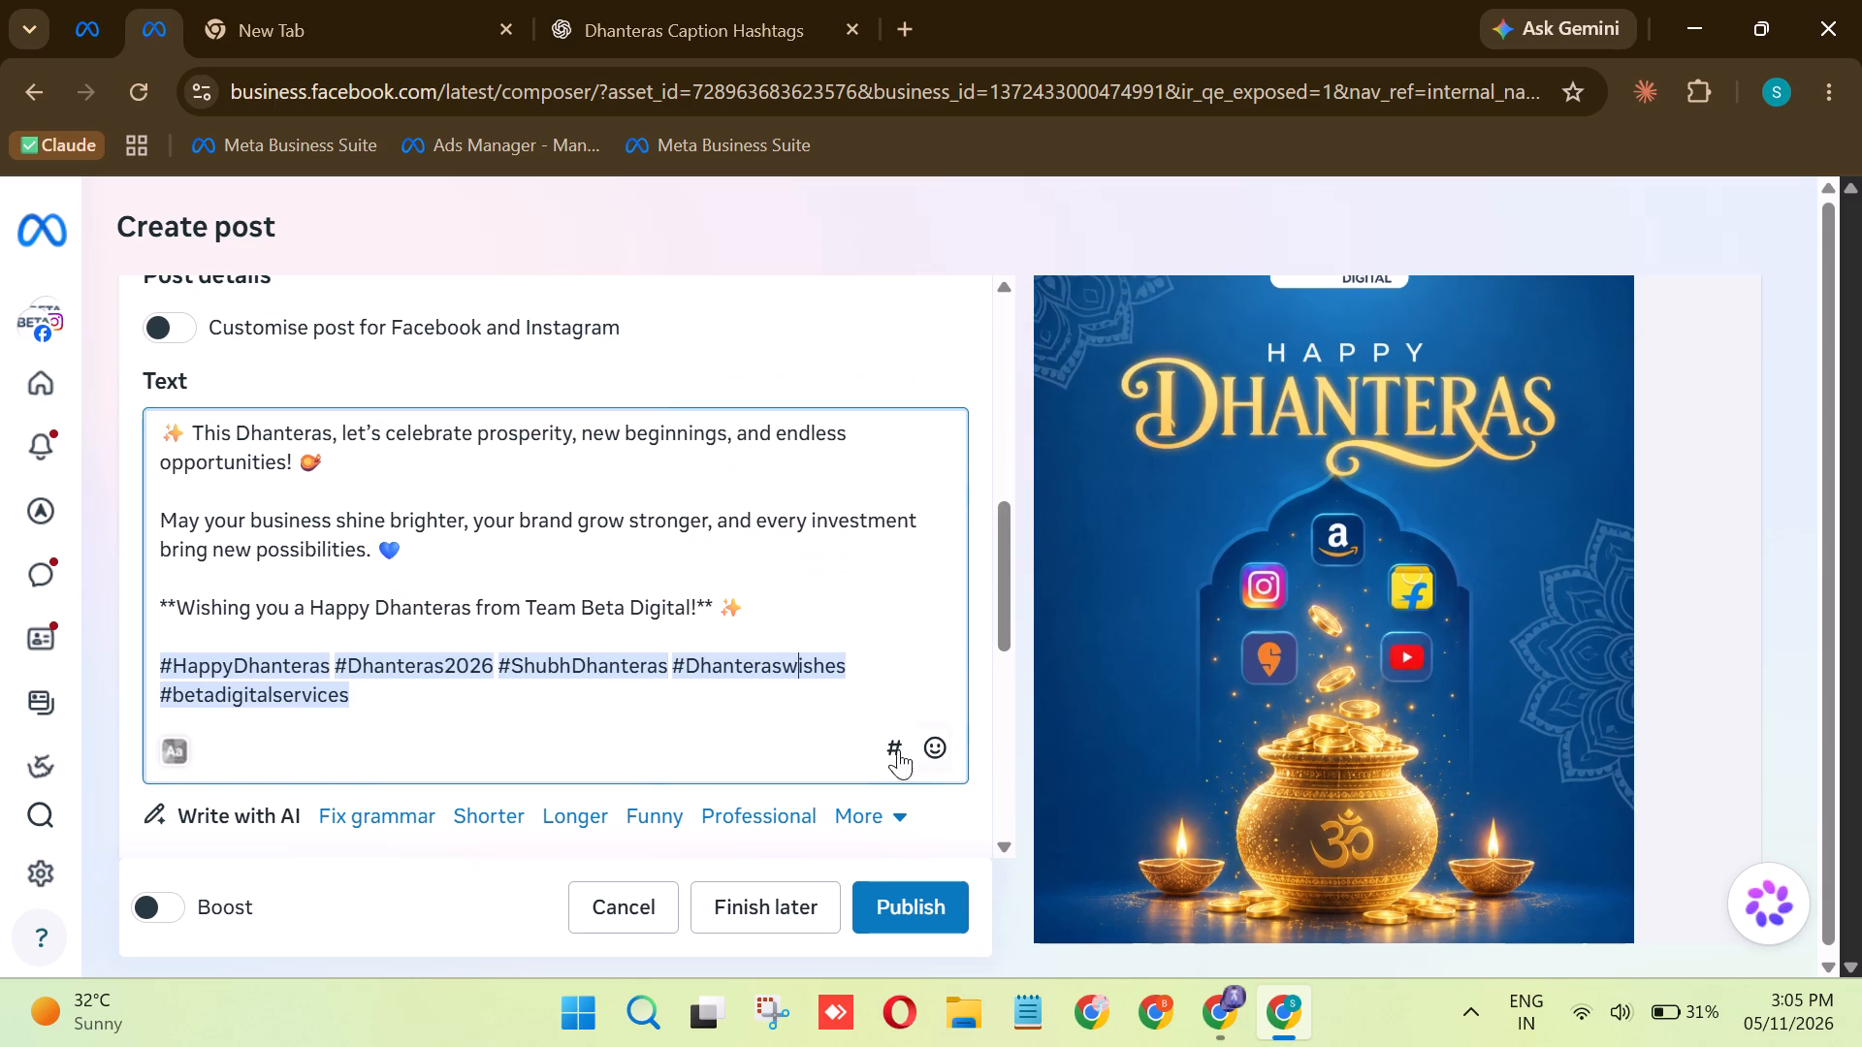
key(Left)
key(Left)
key(Left)
key(Left)
key(Left)
key(Left)
key(Left)
key(Left)
key(Left)
key(BackSpace)
key(d)
Change the hashtag #ShubhDhanteras to all lowercase, #shubhdhanteras.
key(Left)
key(Left)
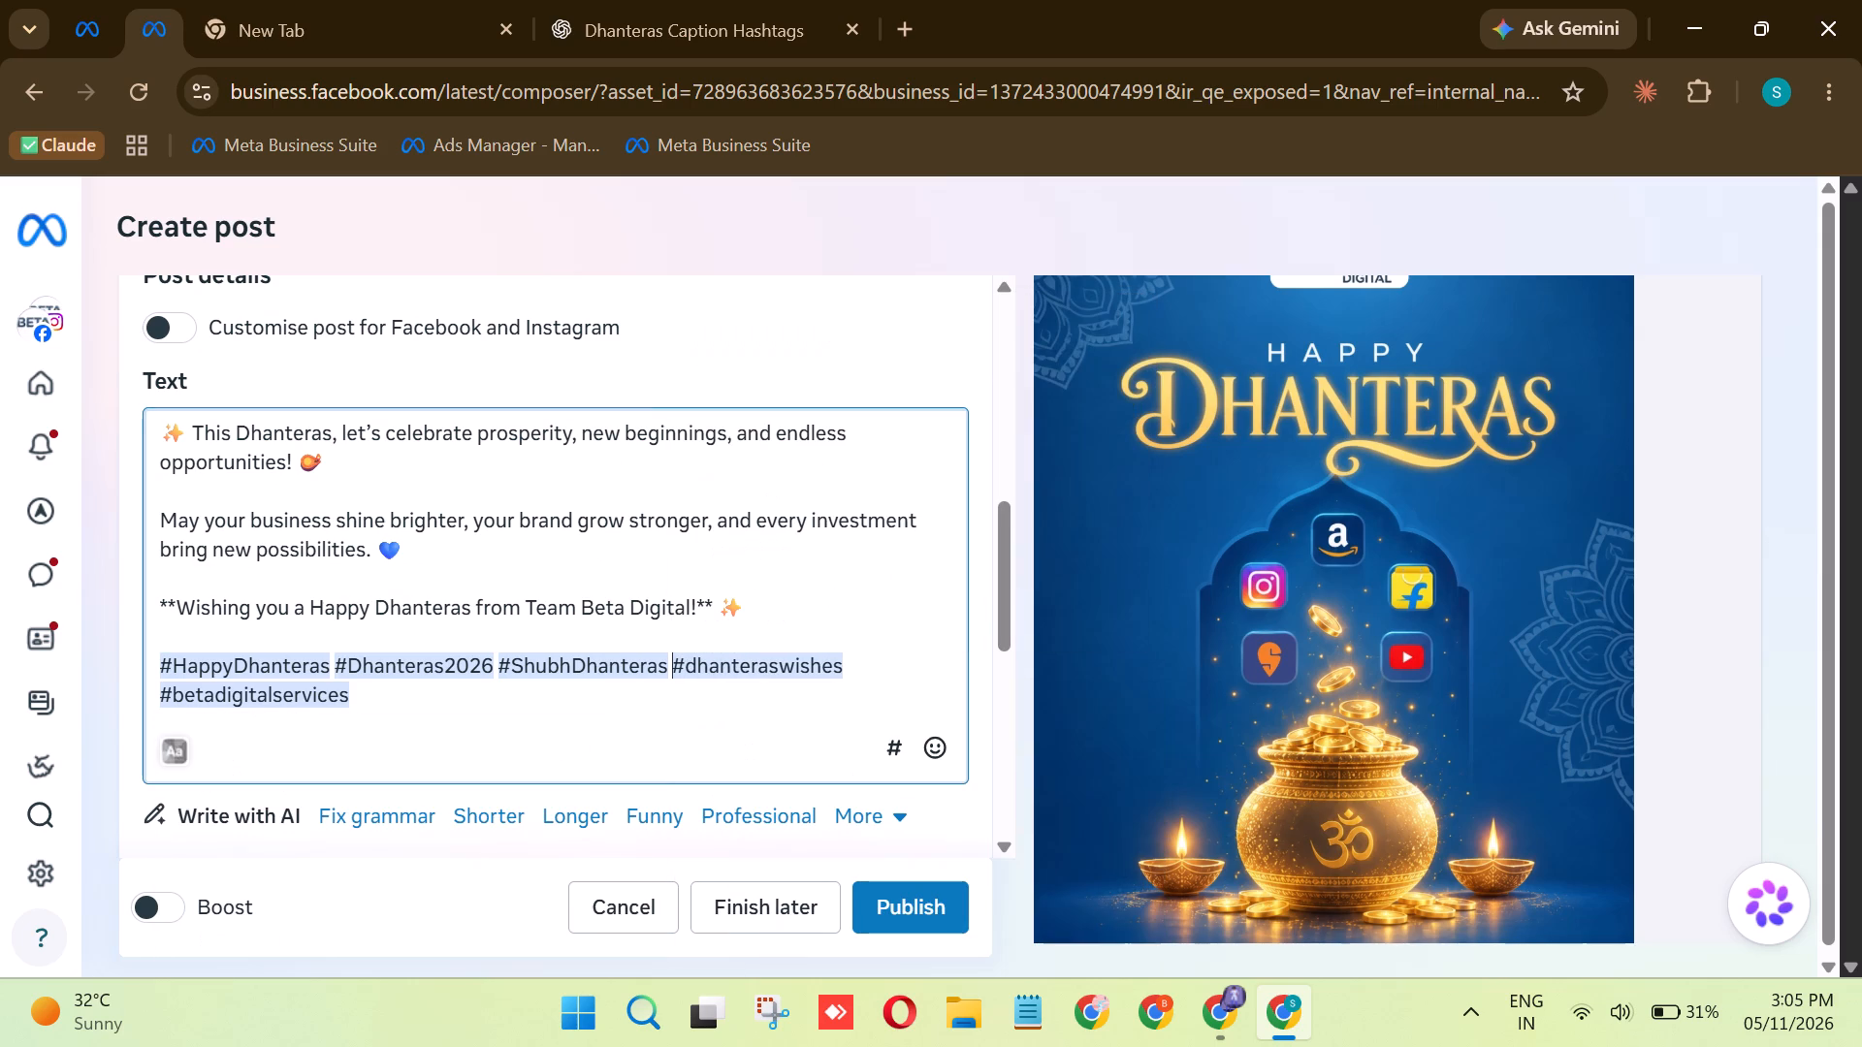
key(Left)
key(Left)
key(Left)
key(Left)
key(Left)
key(Left)
key(Left)
key(Left)
key(Left)
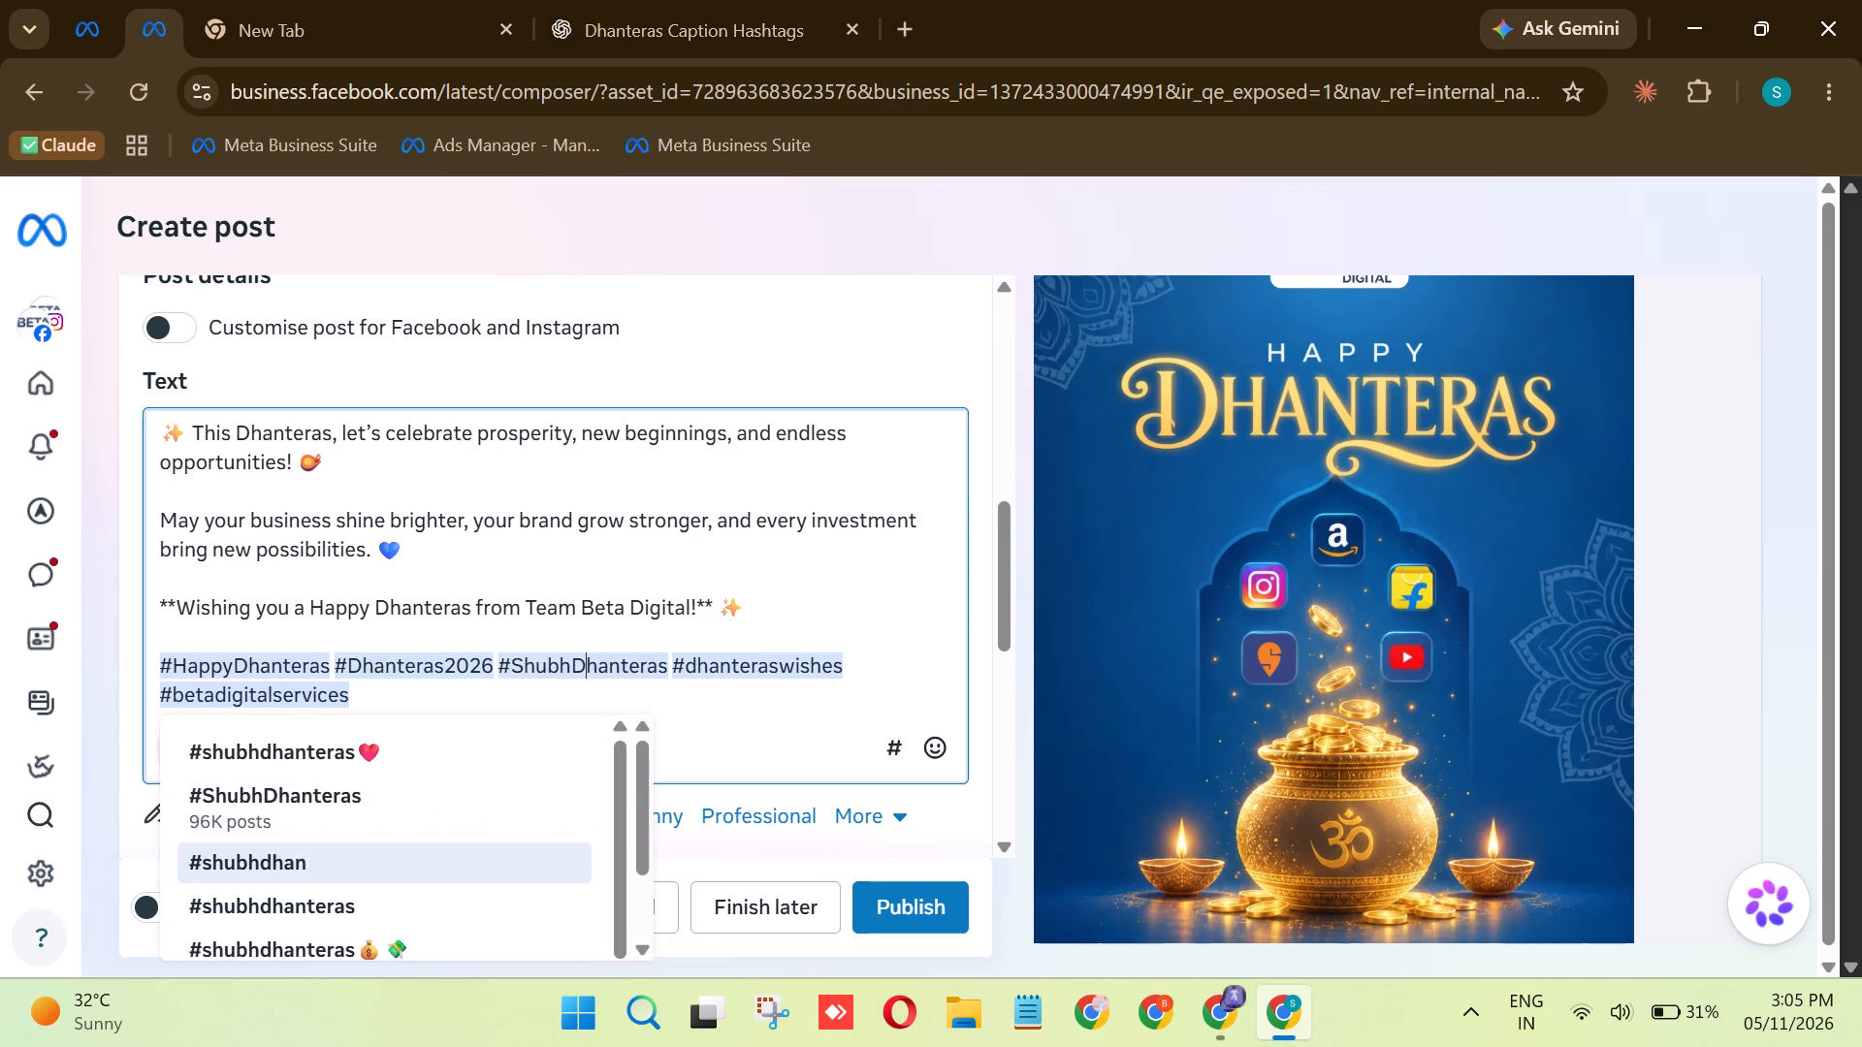
key(BackSpace)
key(d)
key(Left)
key(Left)
key(Left)
key(Left)
key(Left)
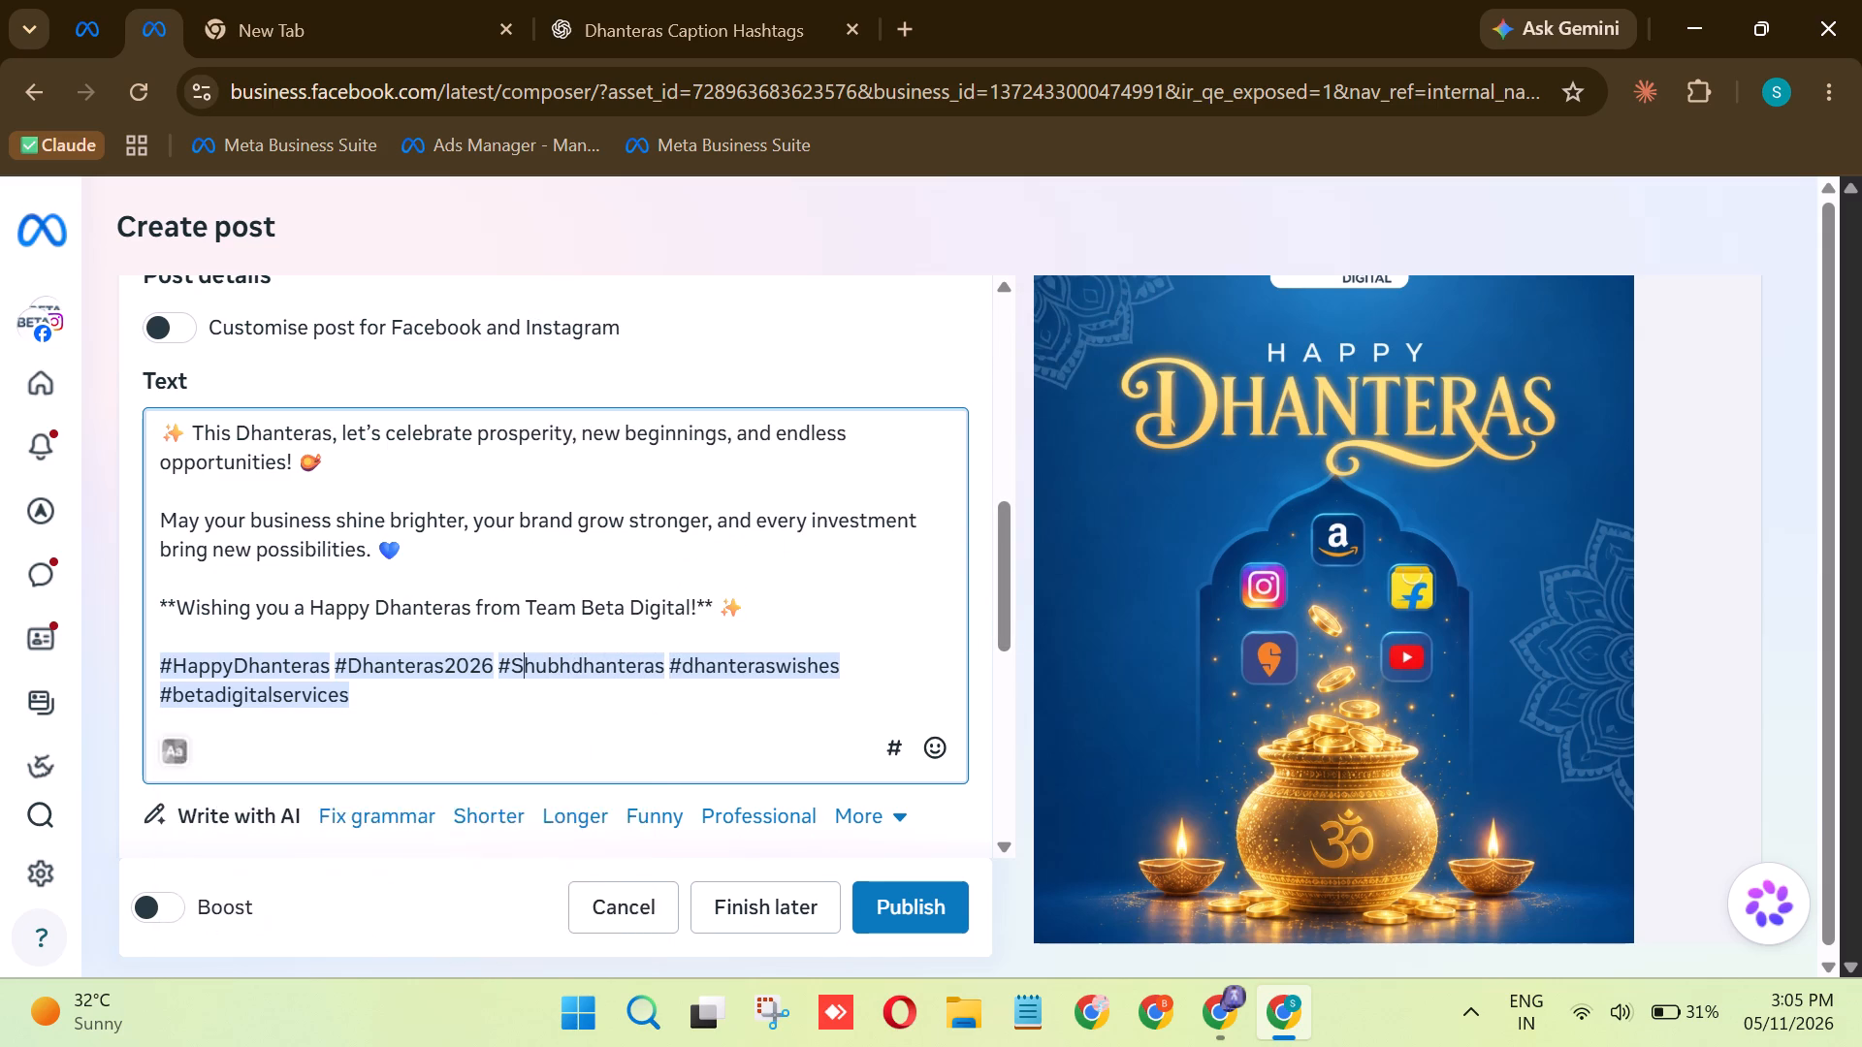
key(BackSpace)
key(s)
Change the hashtag #Dhanteras2026 to all lowercase, #dhanteras2026.
key(Left)
key(Left)
key(Left)
key(Left)
key(Left)
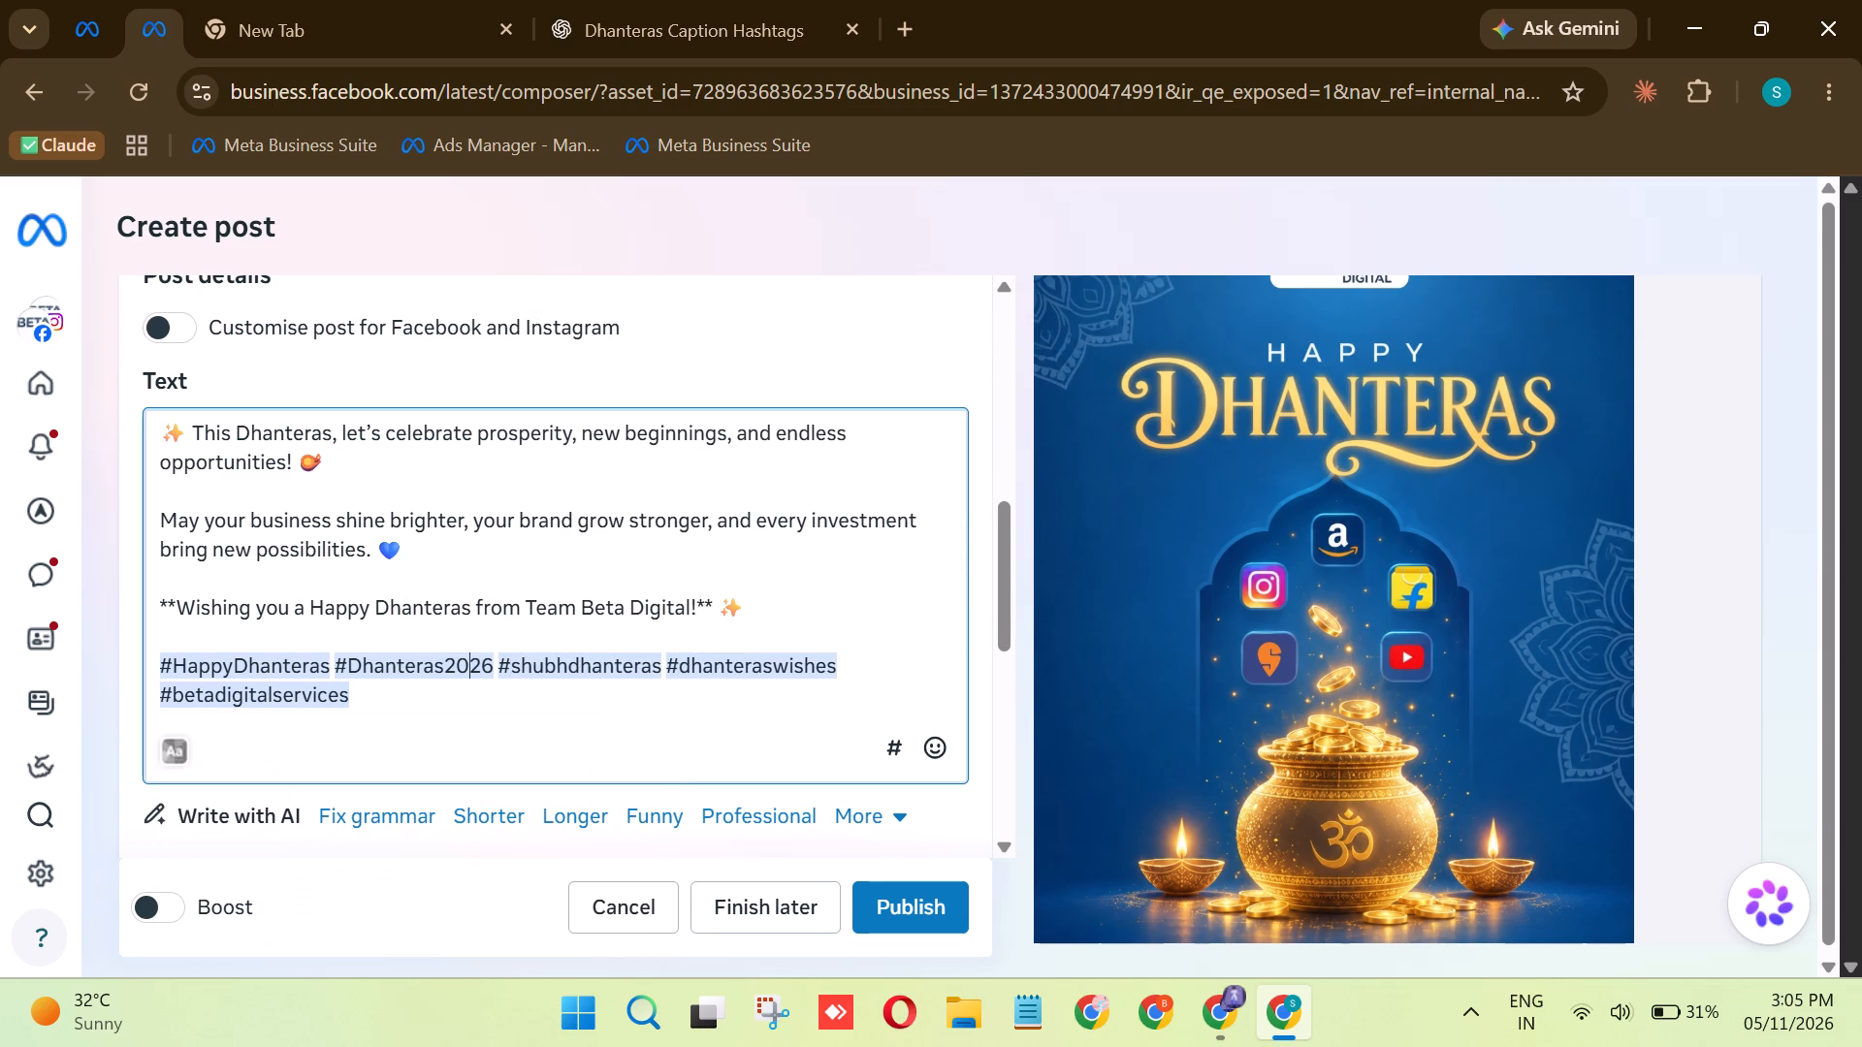
key(Left)
key(Left)
key(Left)
key(Left)
key(Left)
key(Left)
key(Left)
key(Left)
key(Left)
key(Left)
key(Left)
key(Right)
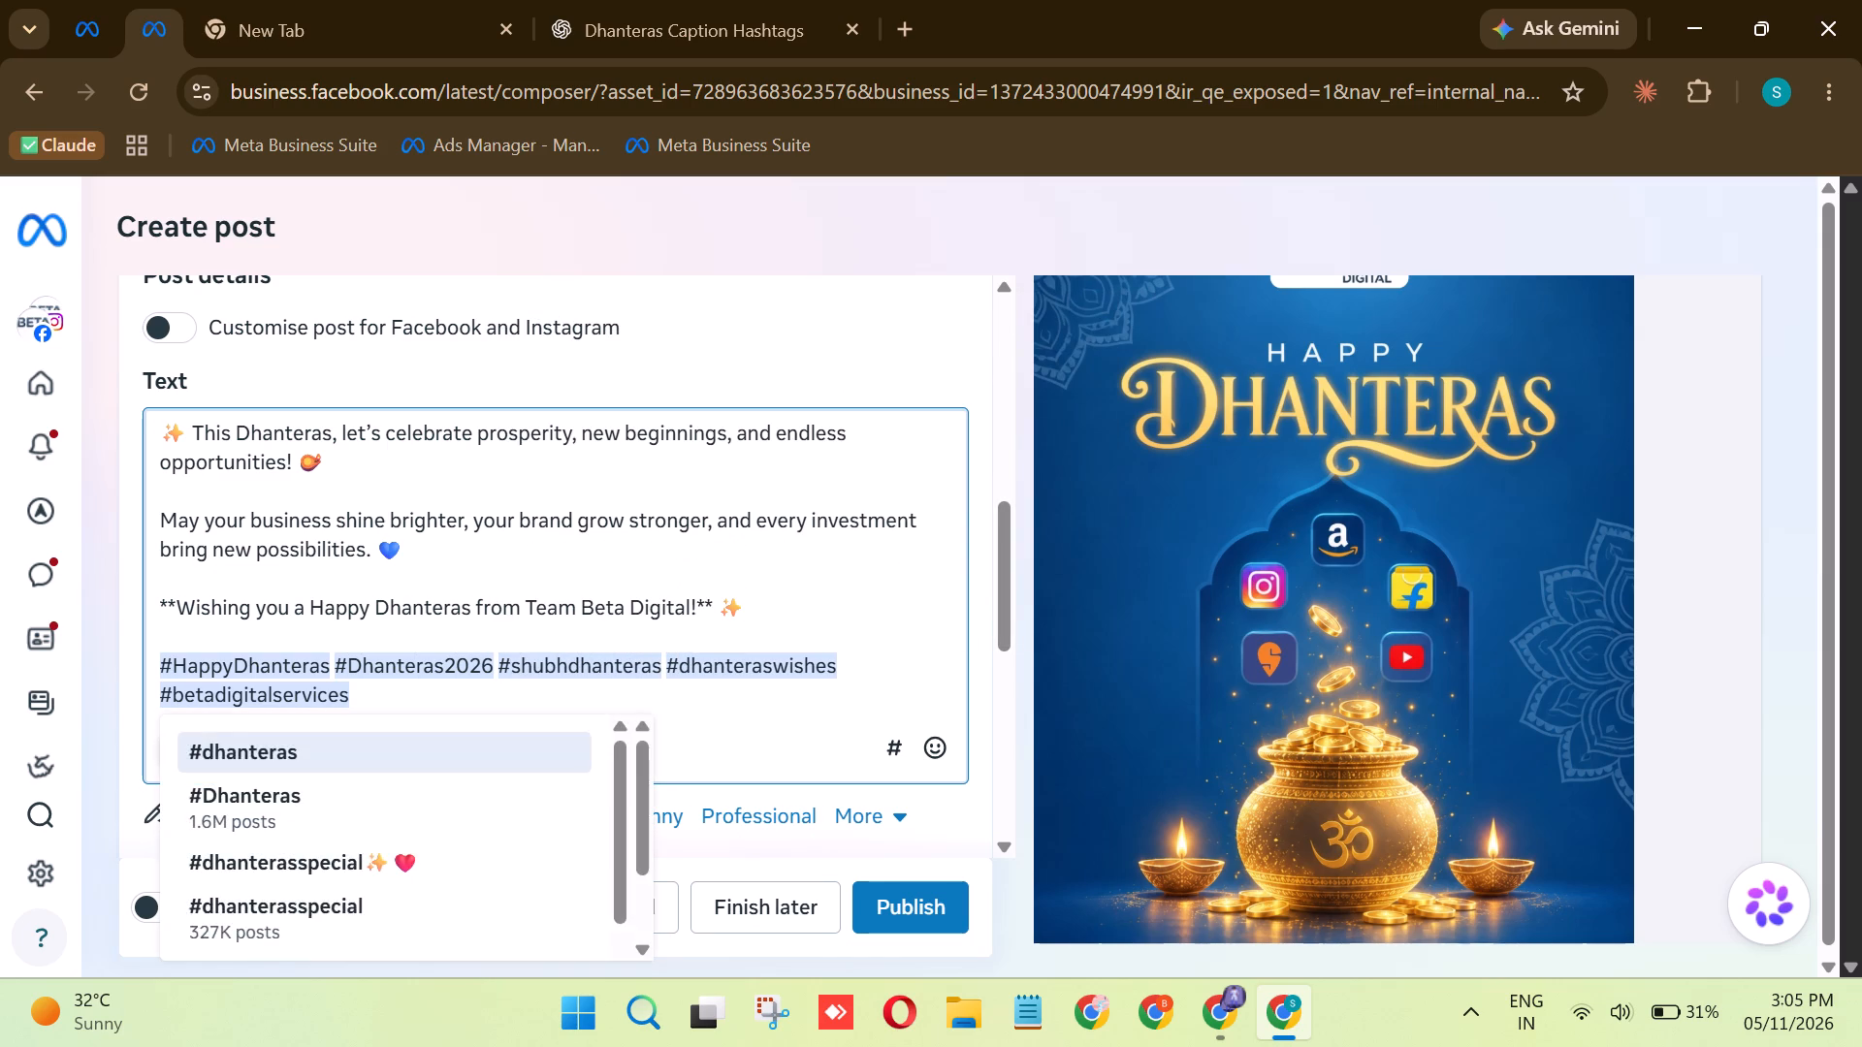
key(BackSpace)
key(d)
Change the hashtag #HappyDhanteras to all lowercase, #happydhanteras.
key(Left)
key(Left)
key(Left)
key(Left)
key(Left)
key(Left)
key(Left)
key(Left)
key(Left)
key(Left)
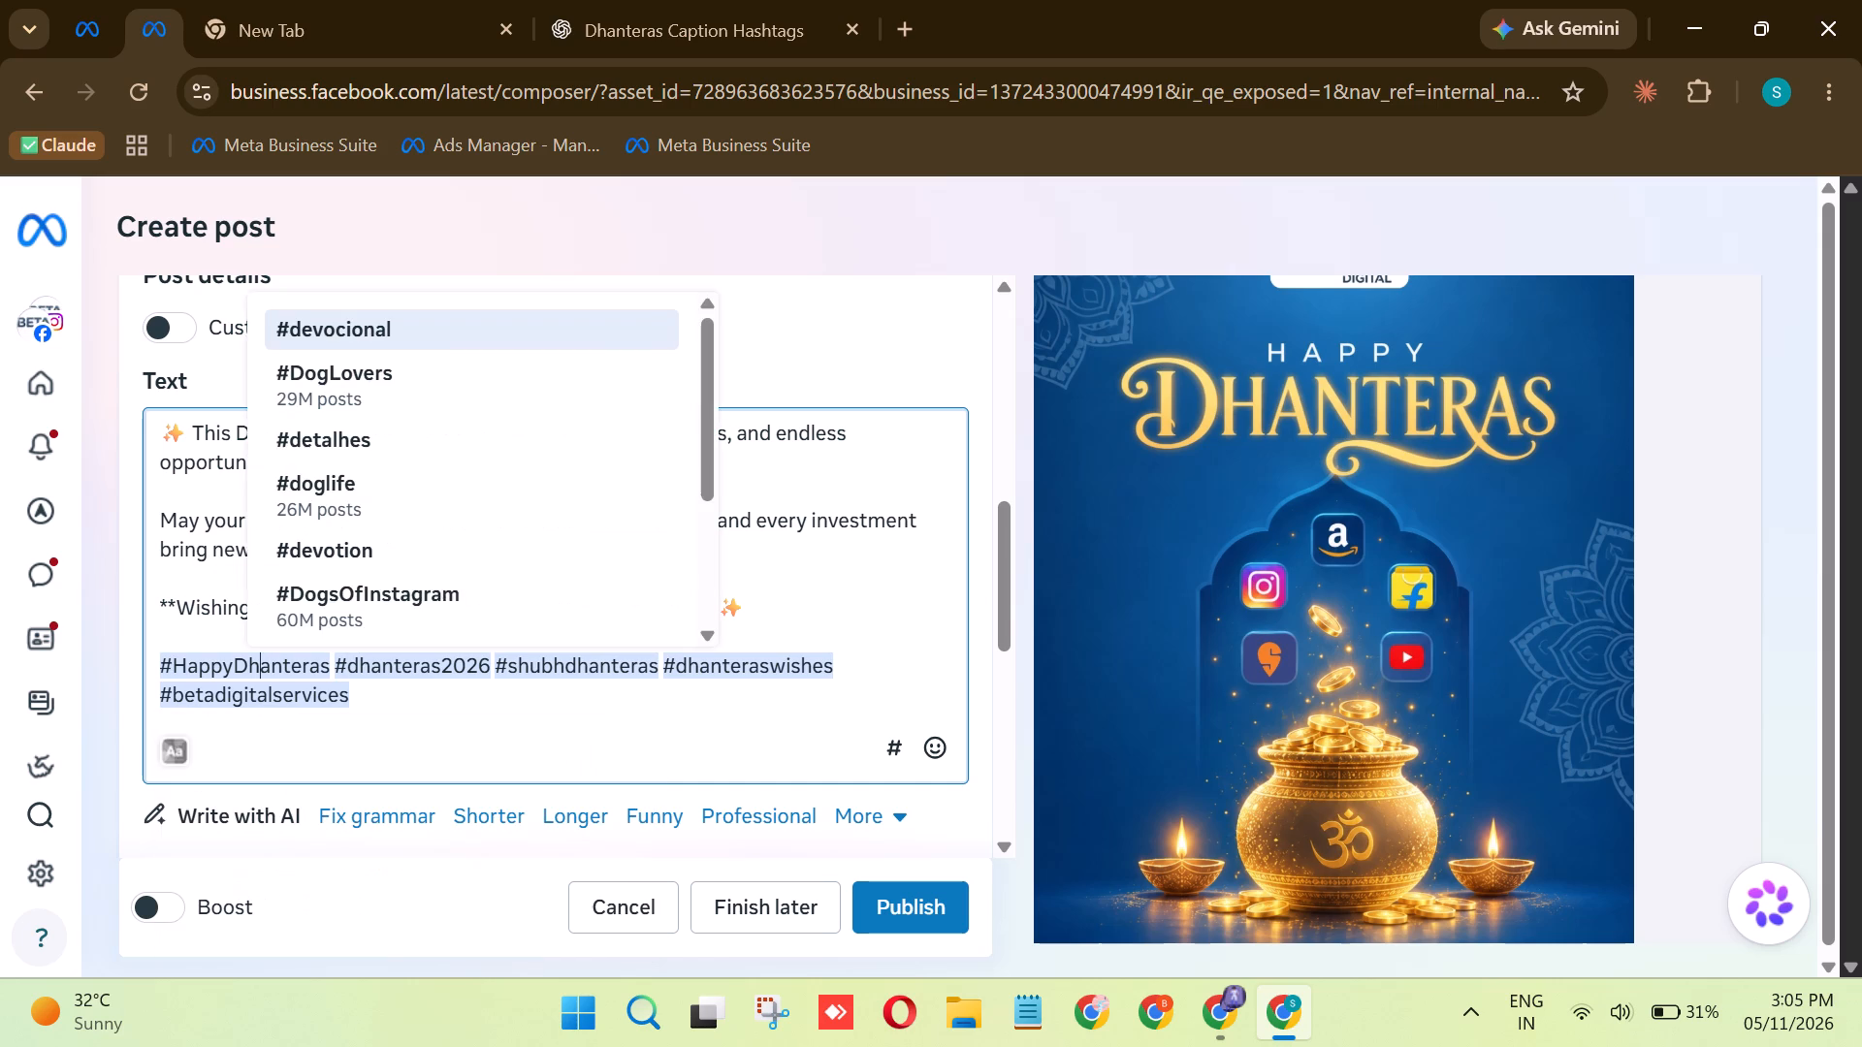
key(Left)
key(BackSpace)
key(d)
key(Left)
key(Left)
key(Left)
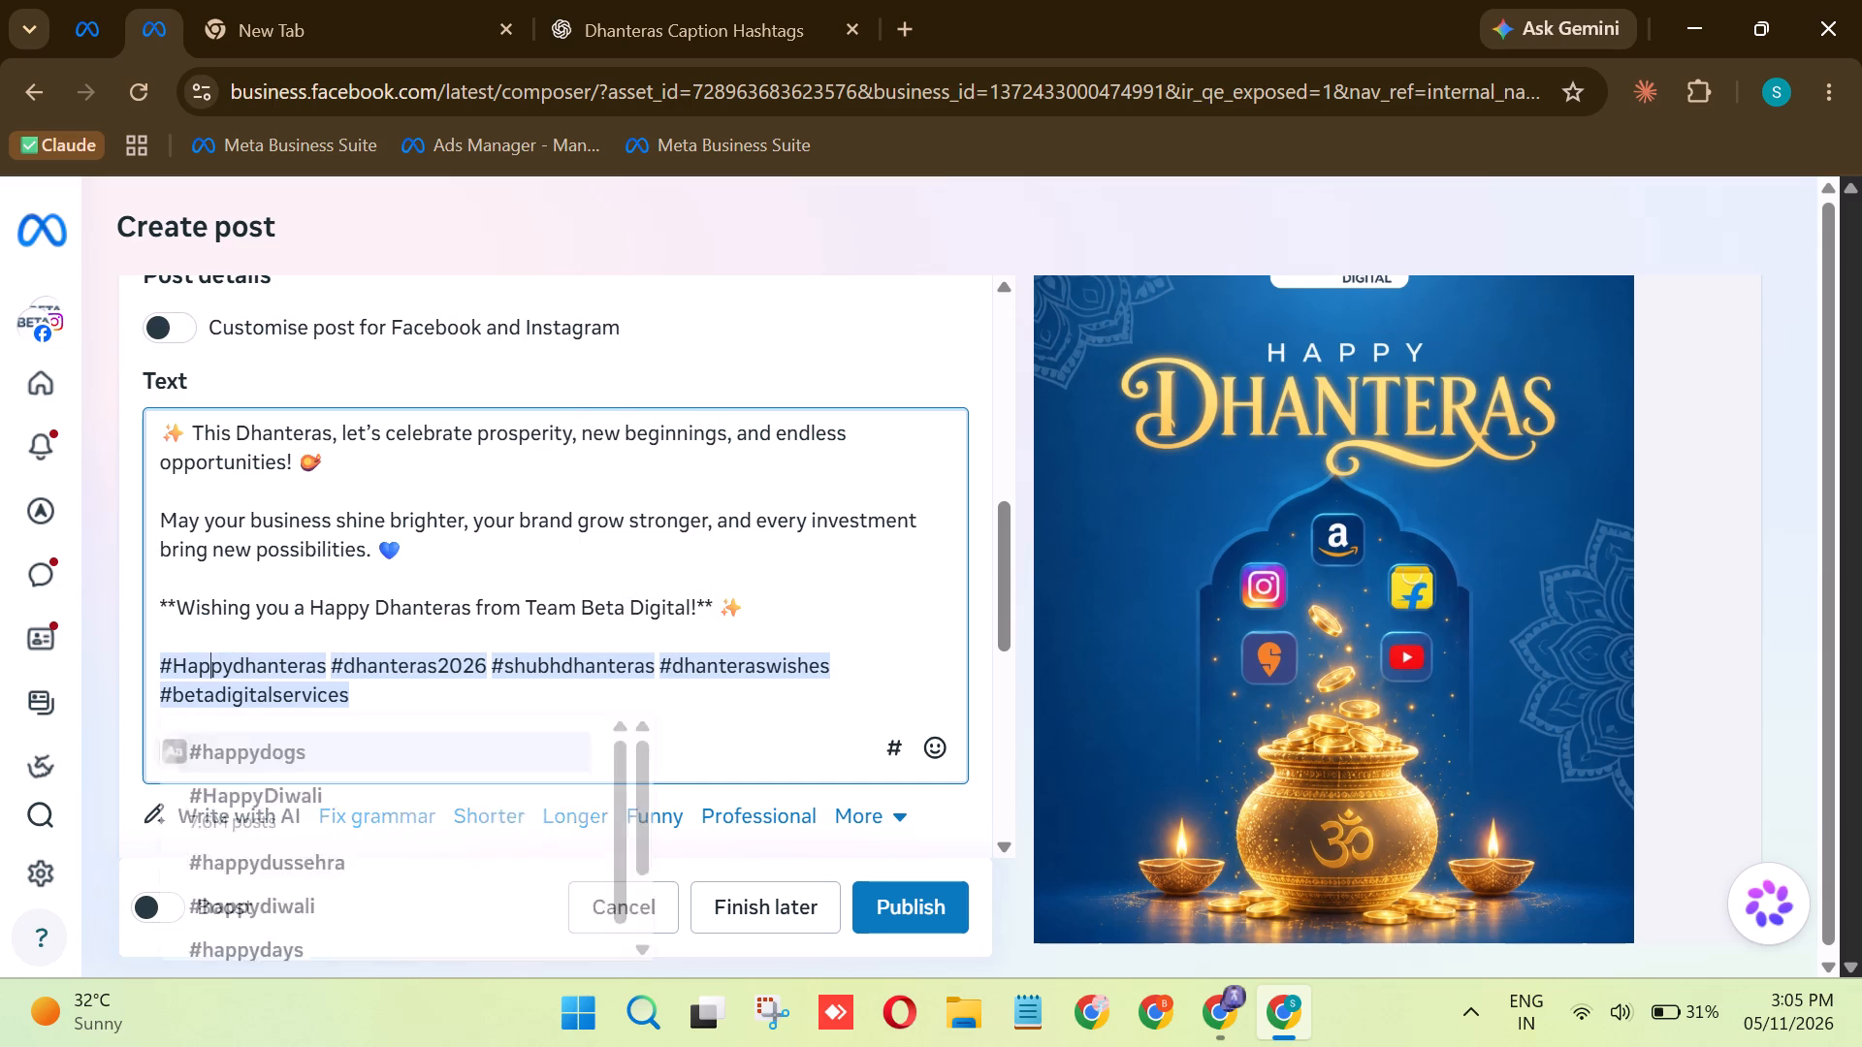
key(Left)
key(Left)
key(BackSpace)
key(h)
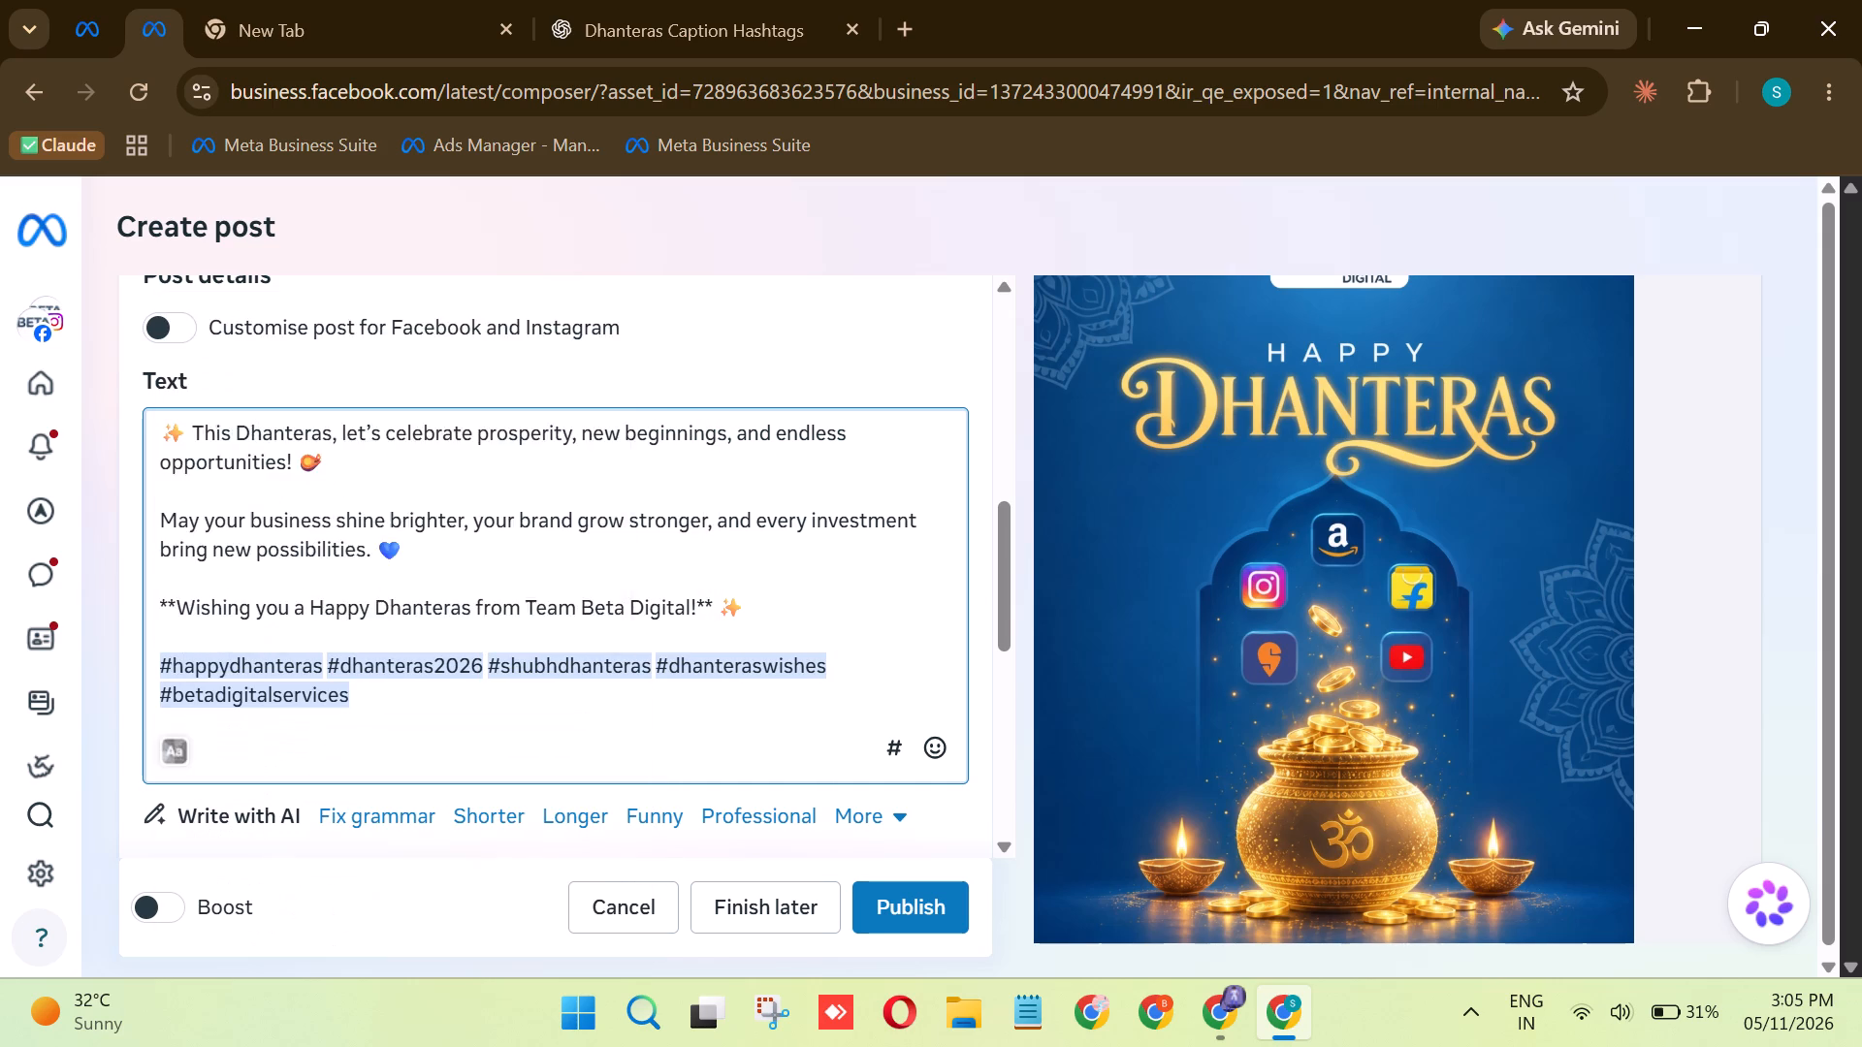
Copy the entire Dhanteras caption together with its hashtags from the post text.
click(809, 683)
drag(610, 727, 211, 557)
drag(211, 557, 174, 413)
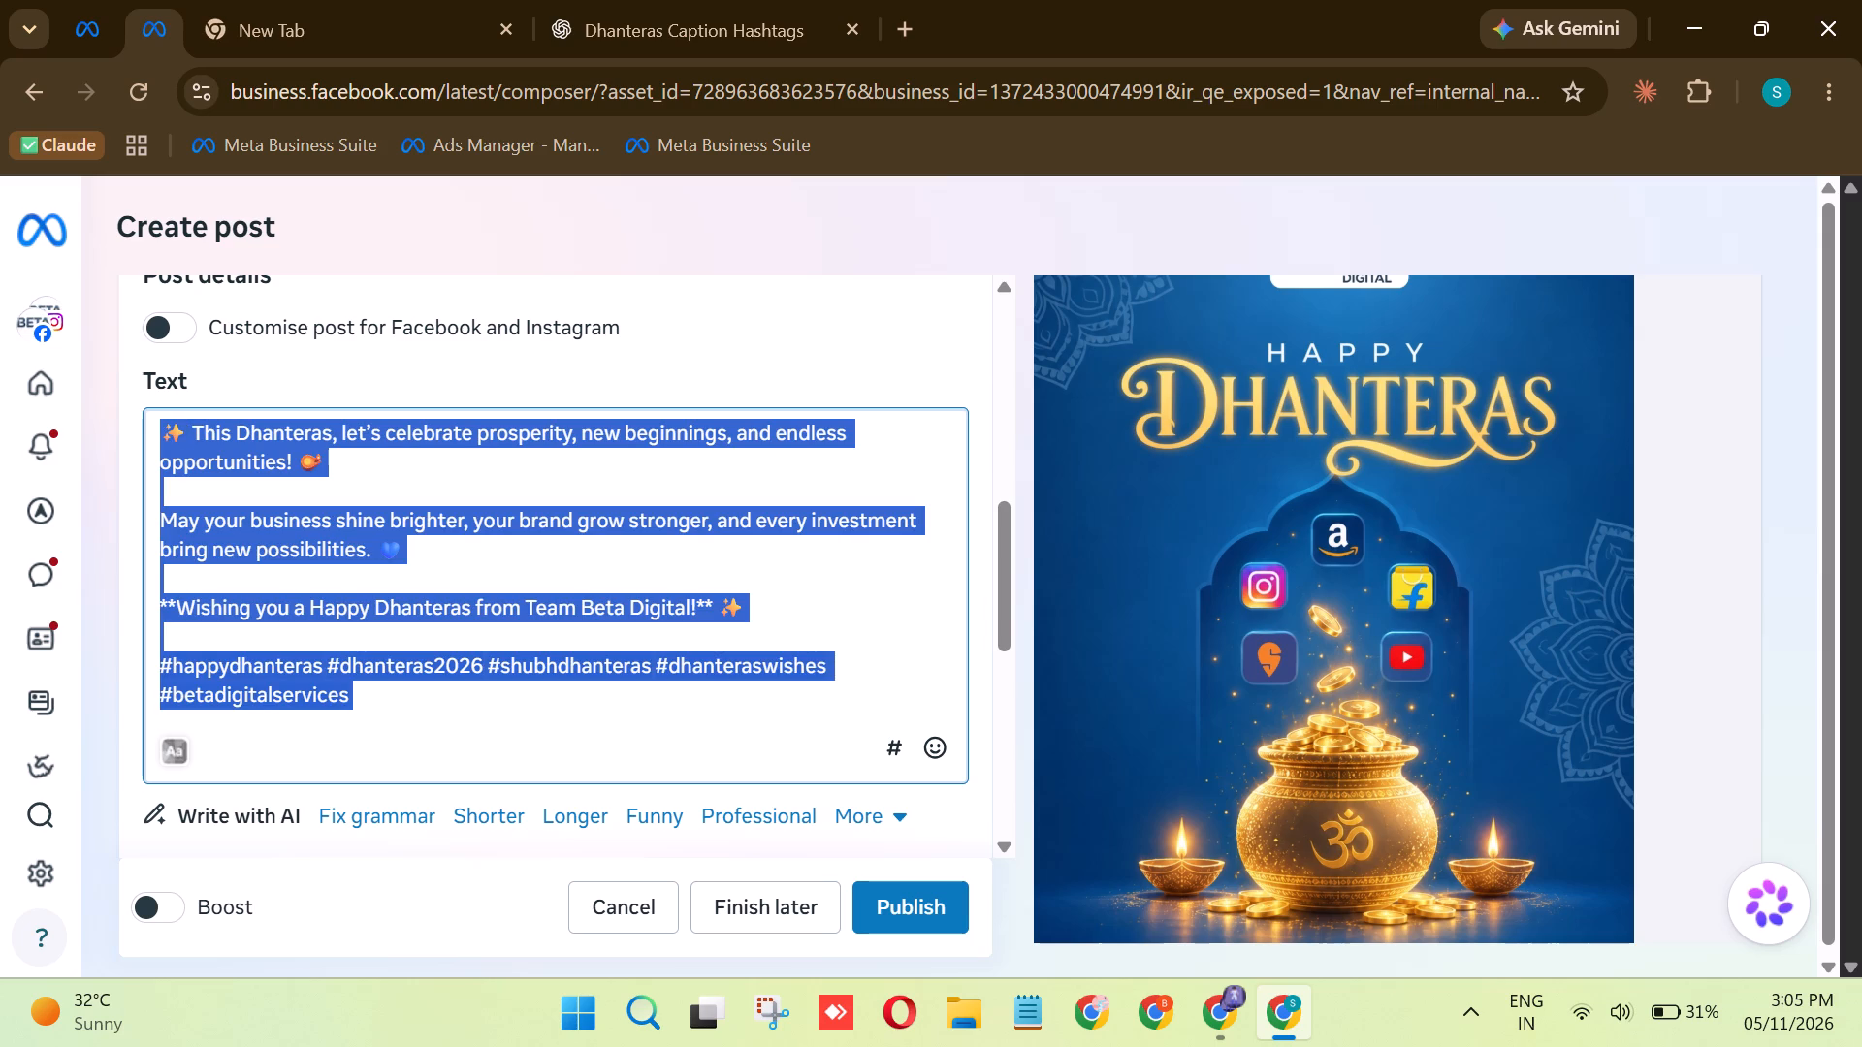
key(ctrl+c)
Remove the double asterisks around the caption line "Wishing you a Happy Dhanteras from Team Beta Digital!", starting with the closing pair.
click(695, 590)
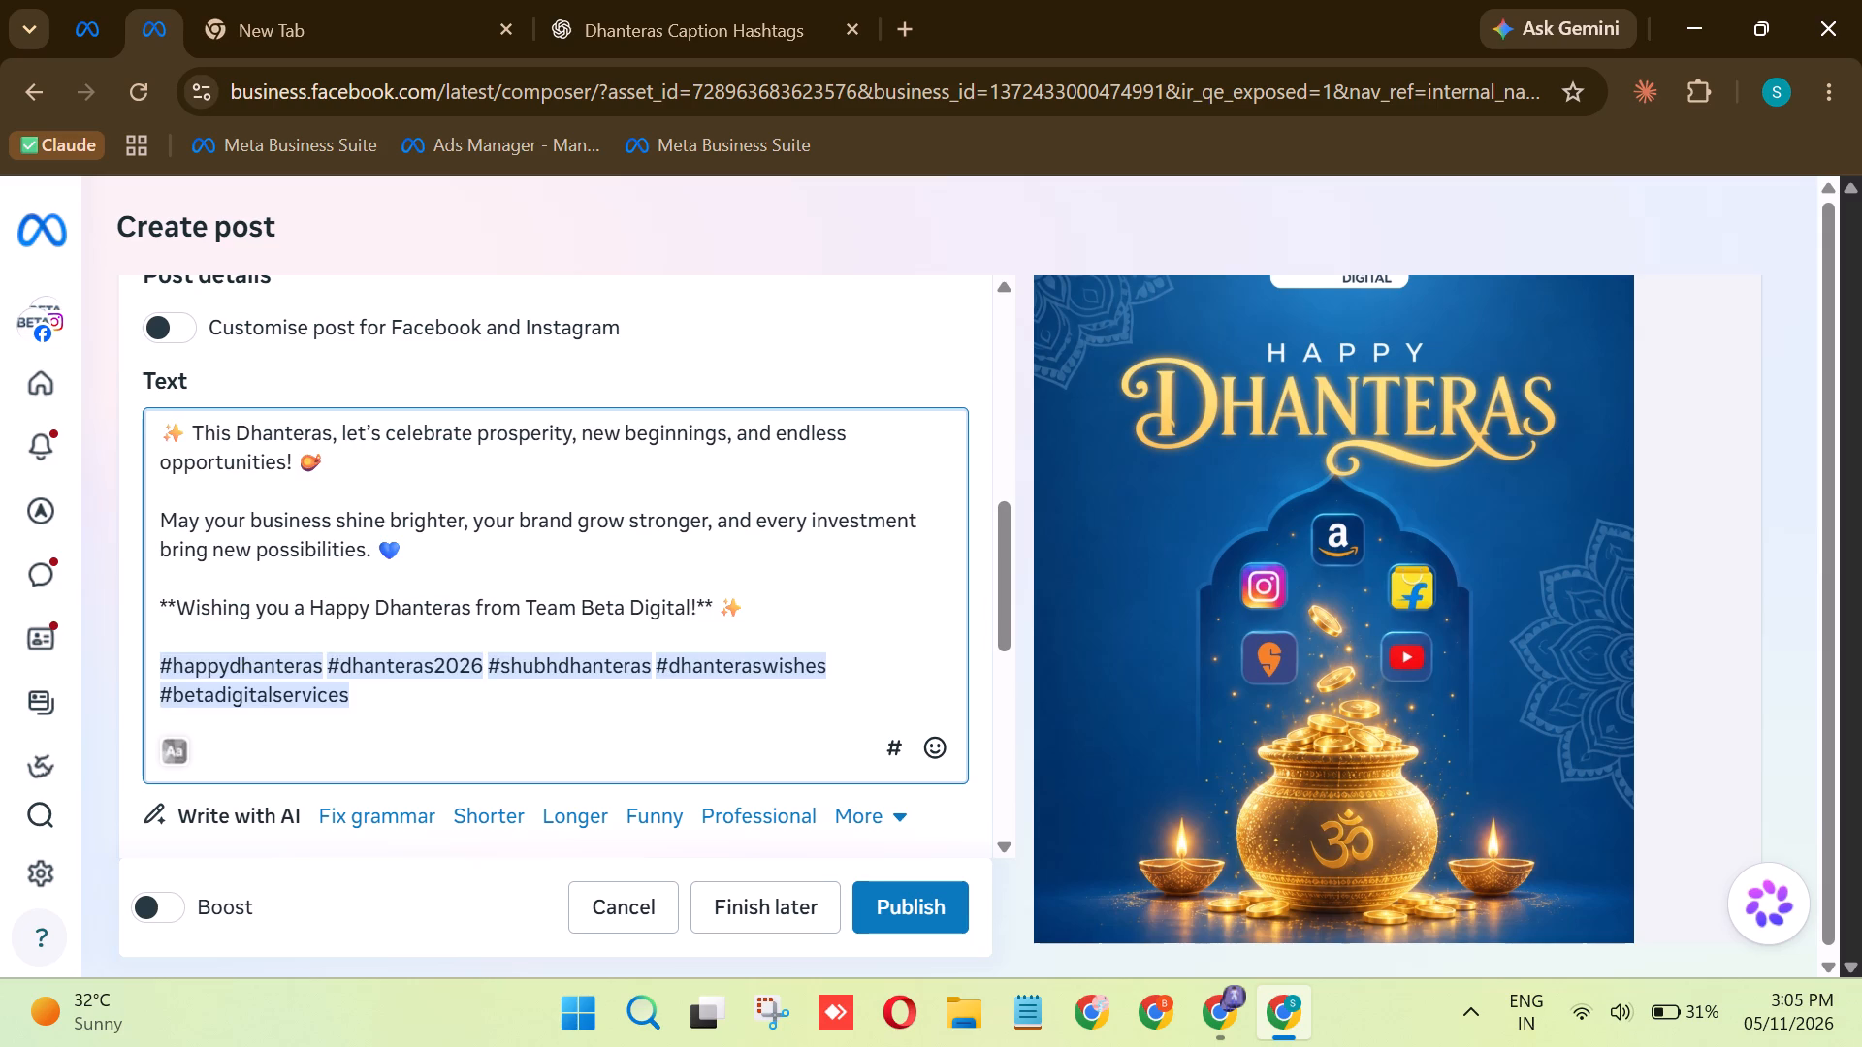
click(715, 601)
key(BackSpace)
key(BackSpace)
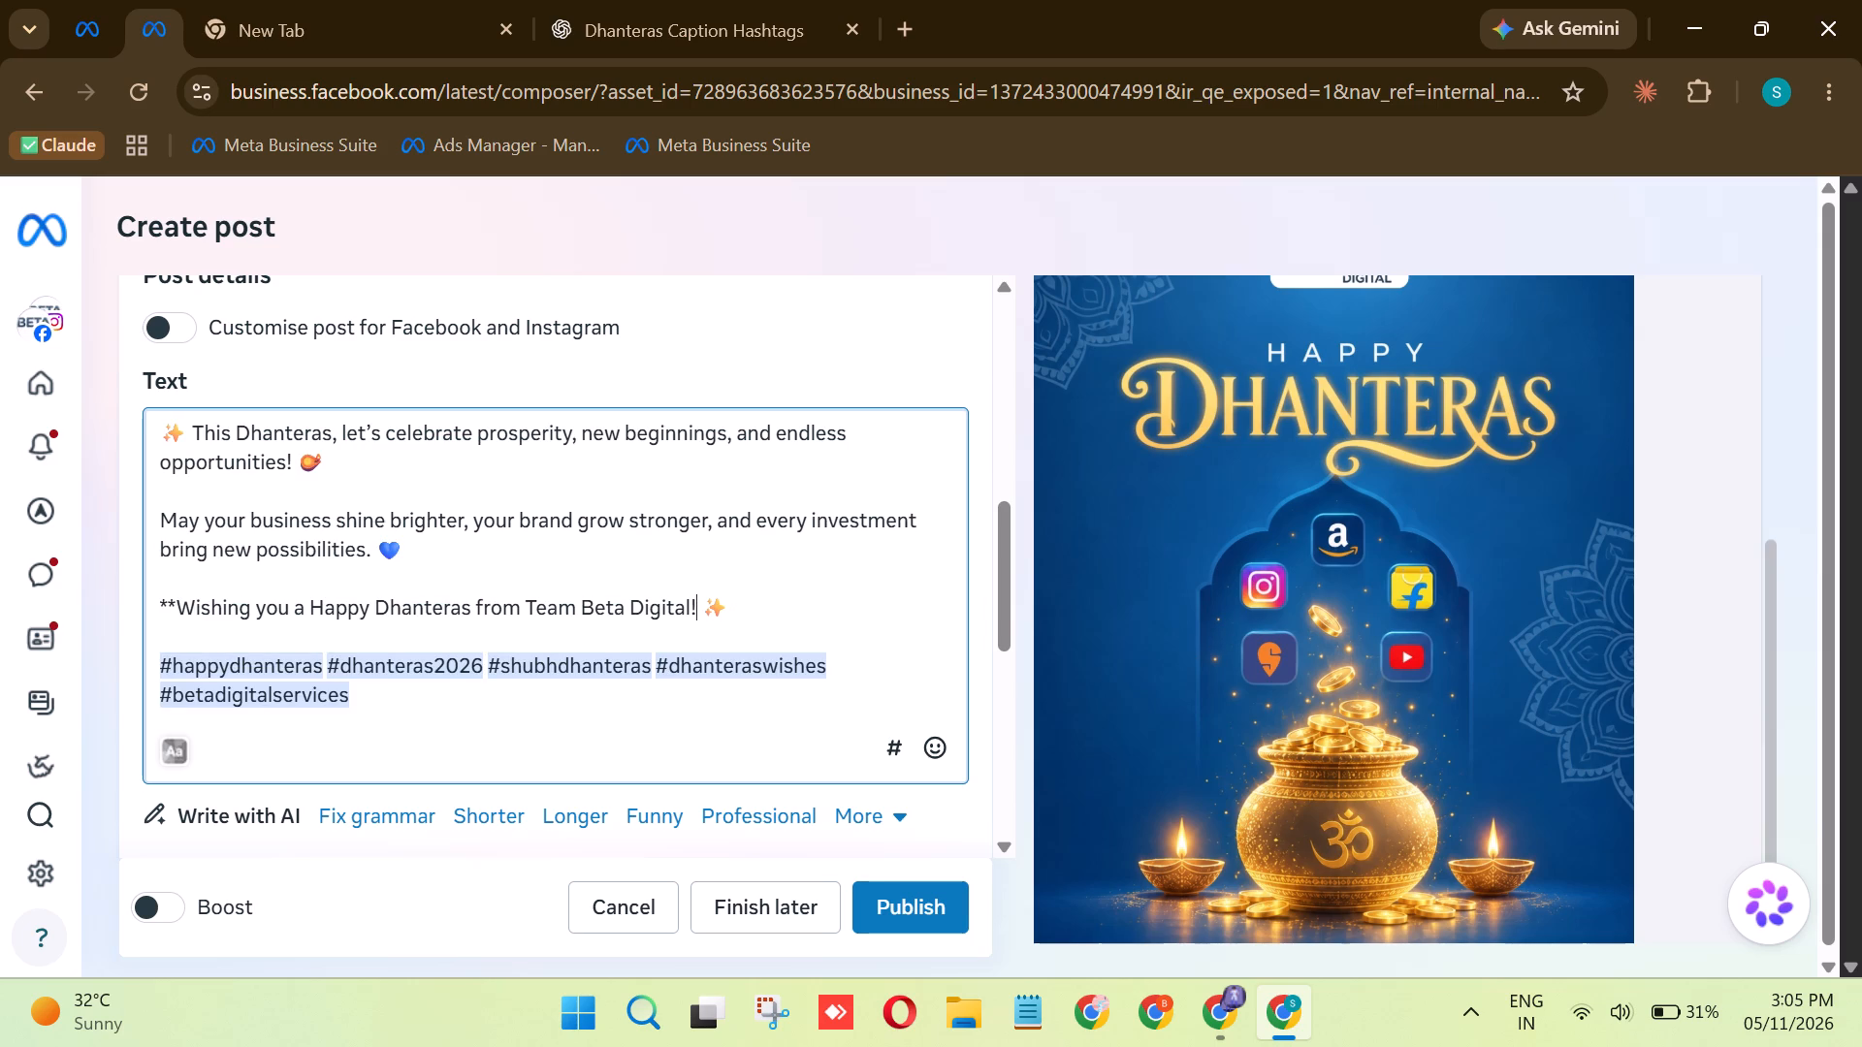
key(Up)
key(Up)
Delete the blue heart emoji and the full stop after "bring new possibilities" in the caption.
key(BackSpace)
key(BackSpace)
key(BackSpace)
Delete the sparkles emoji and the space before "This Dhanteras" at the start of the caption.
key(Up)
key(Up)
key(Up)
key(Up)
key(Left)
key(Left)
key(Left)
key(Left)
key(Left)
key(Left)
key(Left)
key(Left)
key(Left)
key(Left)
key(Left)
key(Left)
key(Left)
key(Left)
key(Left)
key(Left)
key(Left)
key(Left)
key(Left)
key(BackSpace)
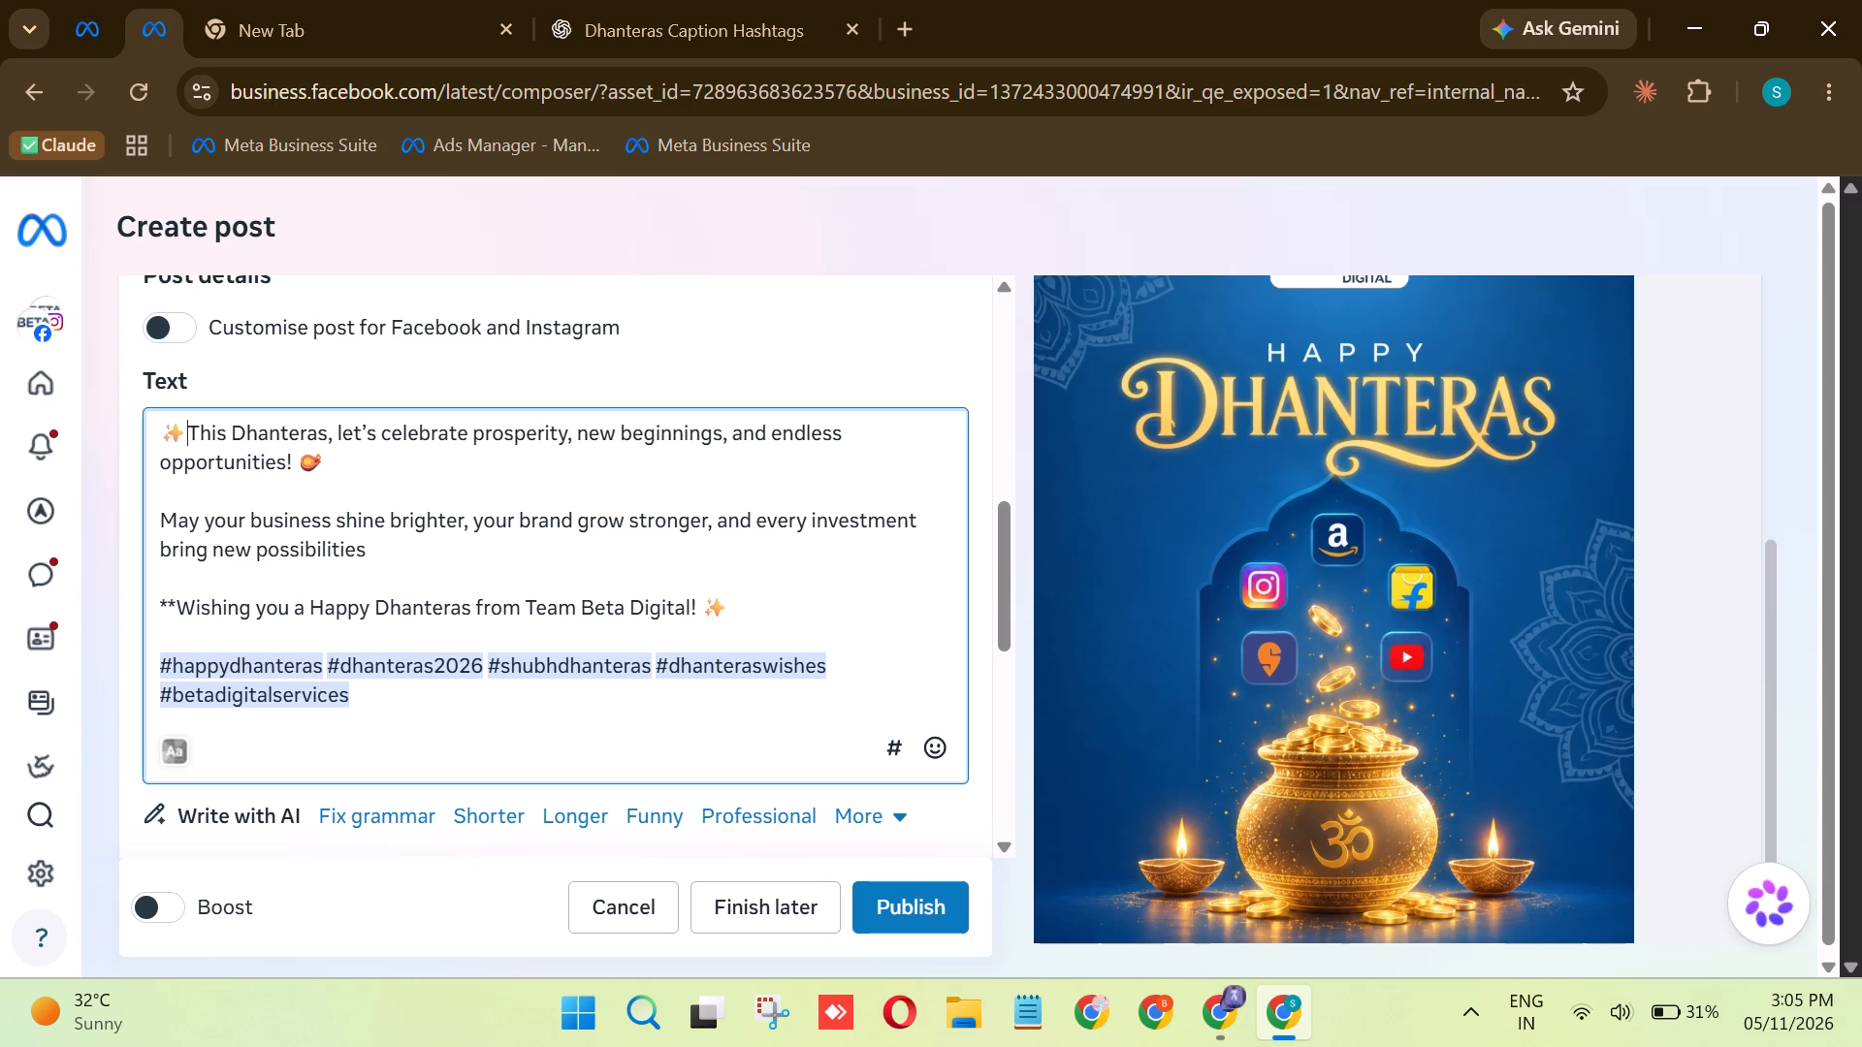
key(BackSpace)
key(BackSpace)
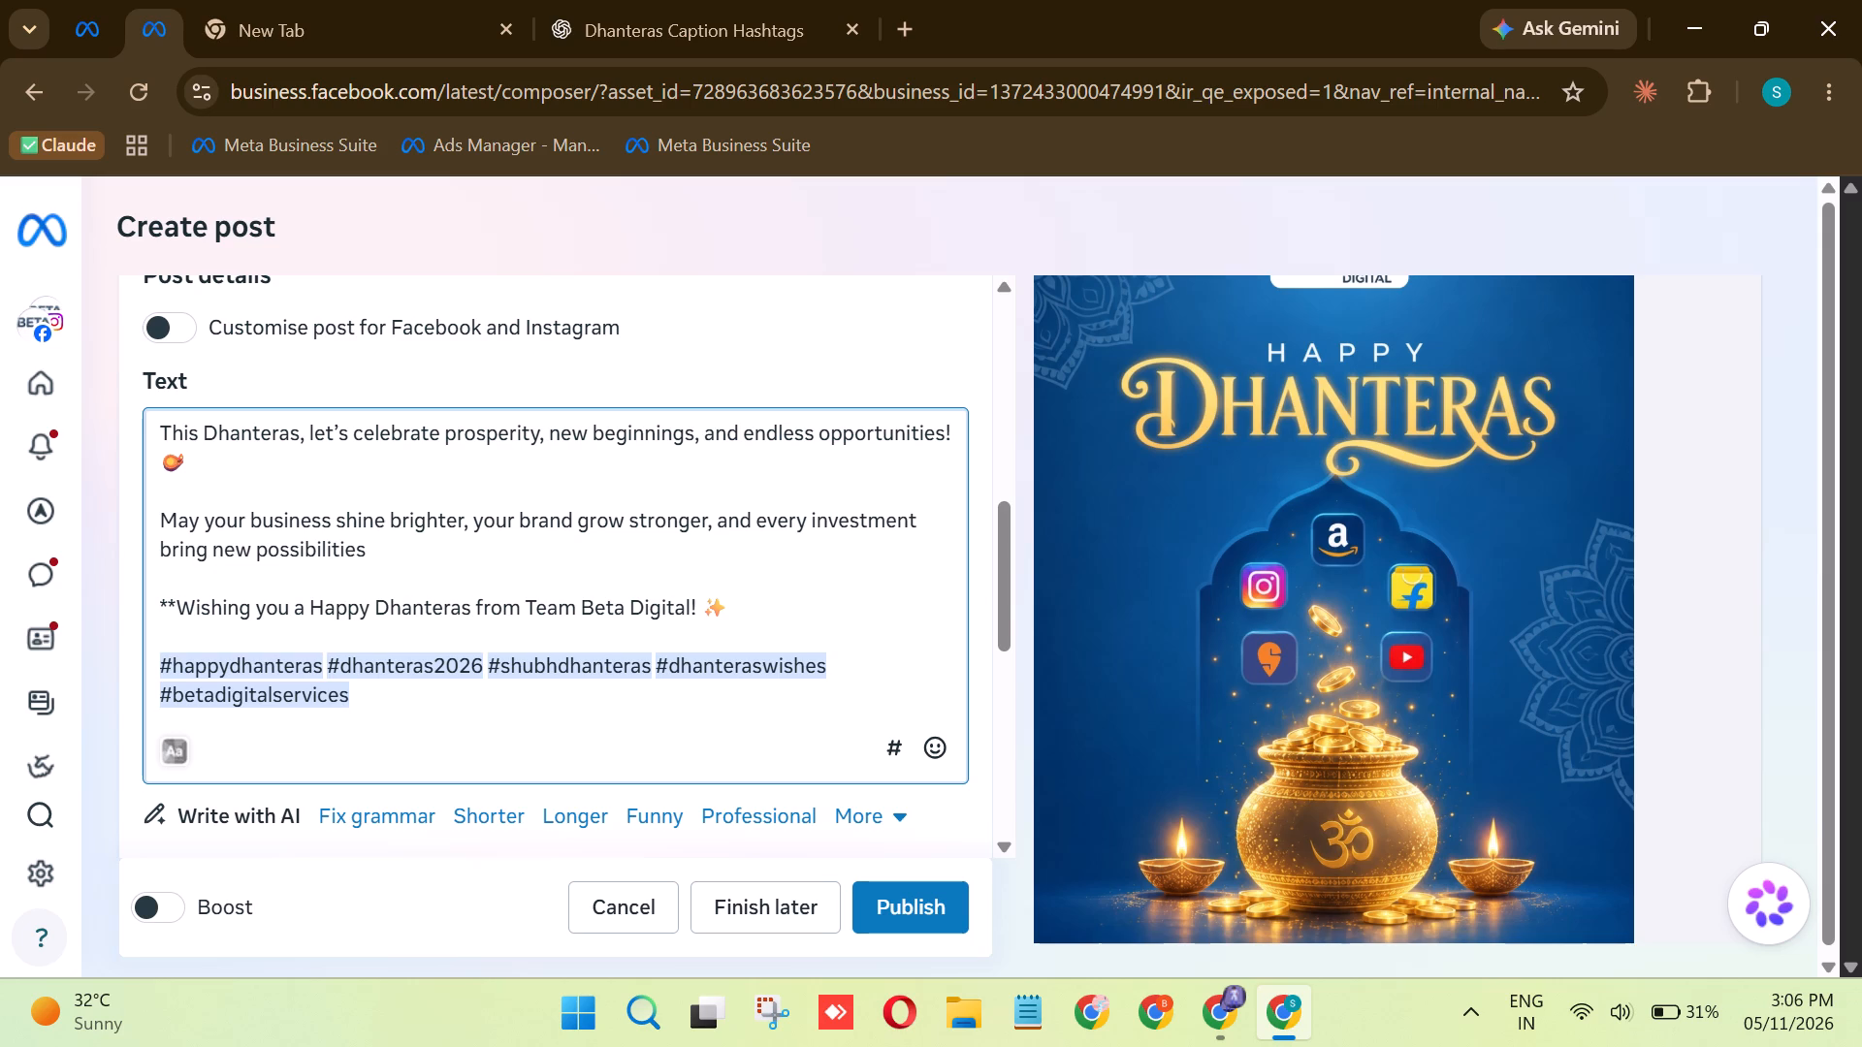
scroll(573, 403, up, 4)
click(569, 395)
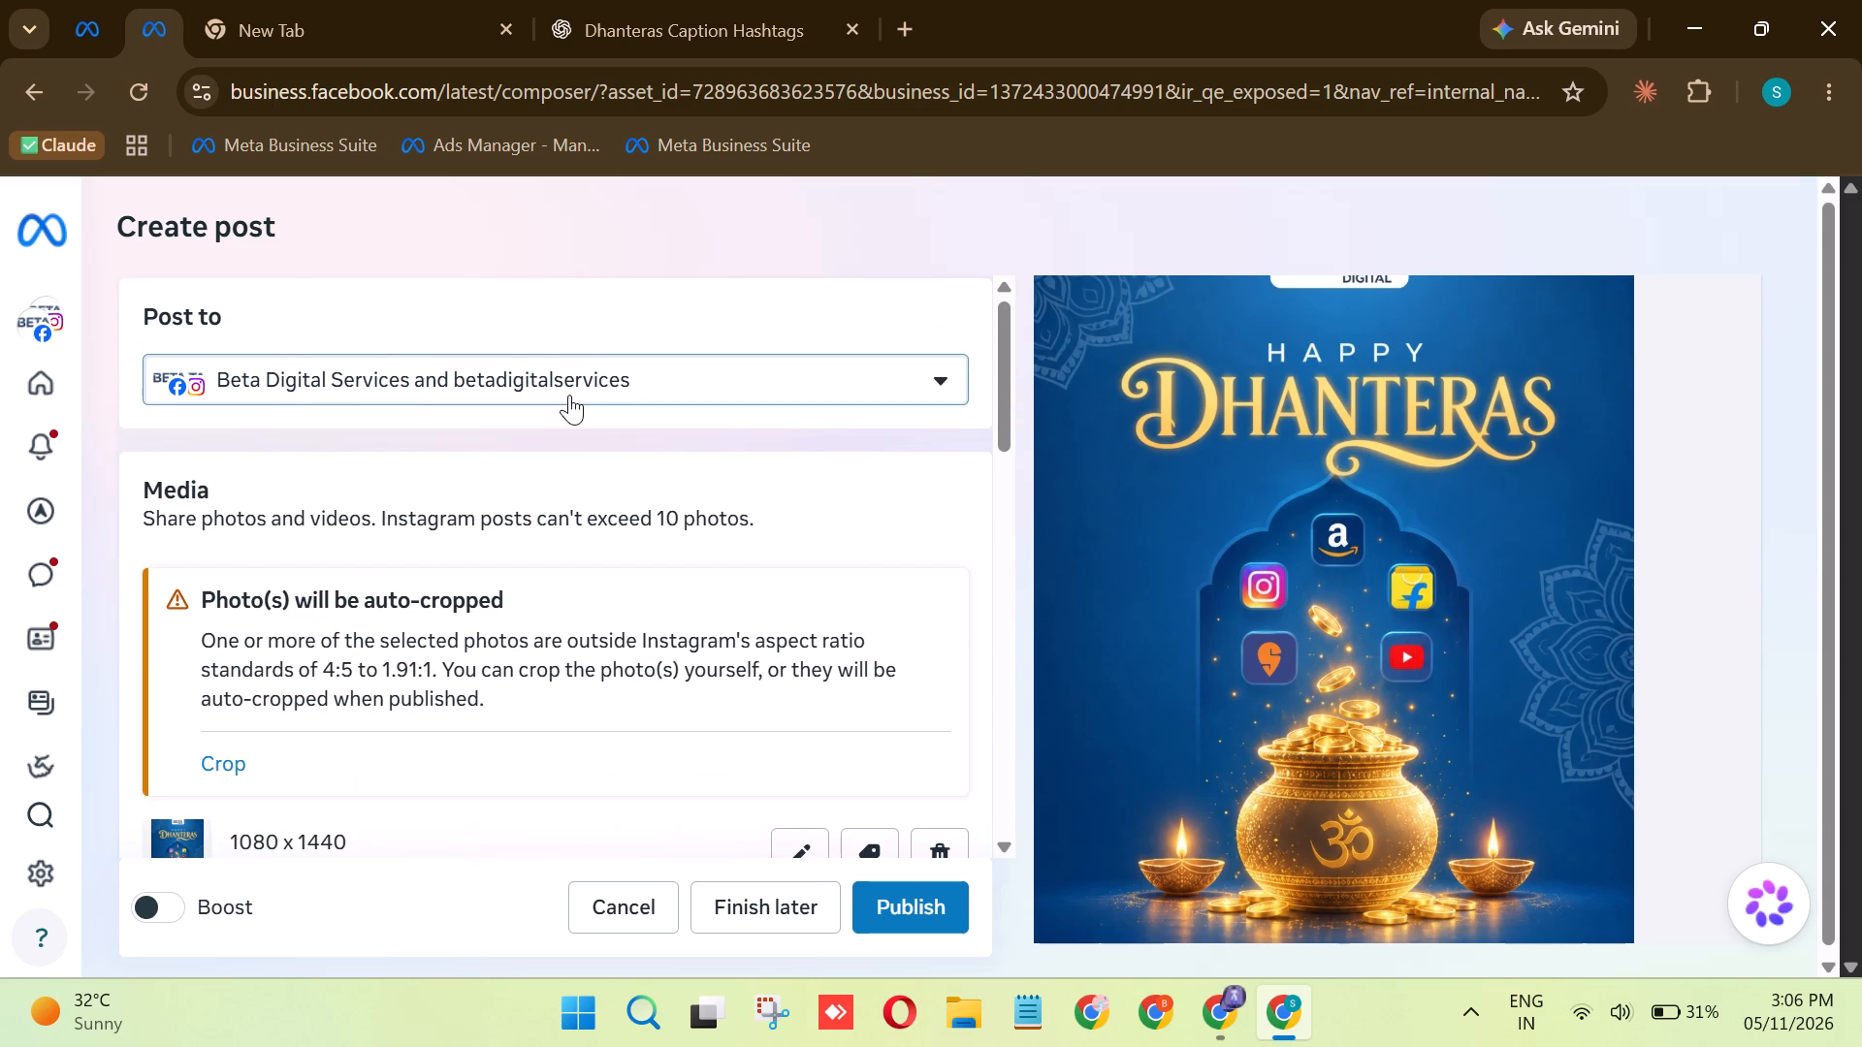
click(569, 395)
Turn on scheduling for the post and set both the Facebook and Instagram dates to 6 November 2026.
scroll(646, 509, down, 10)
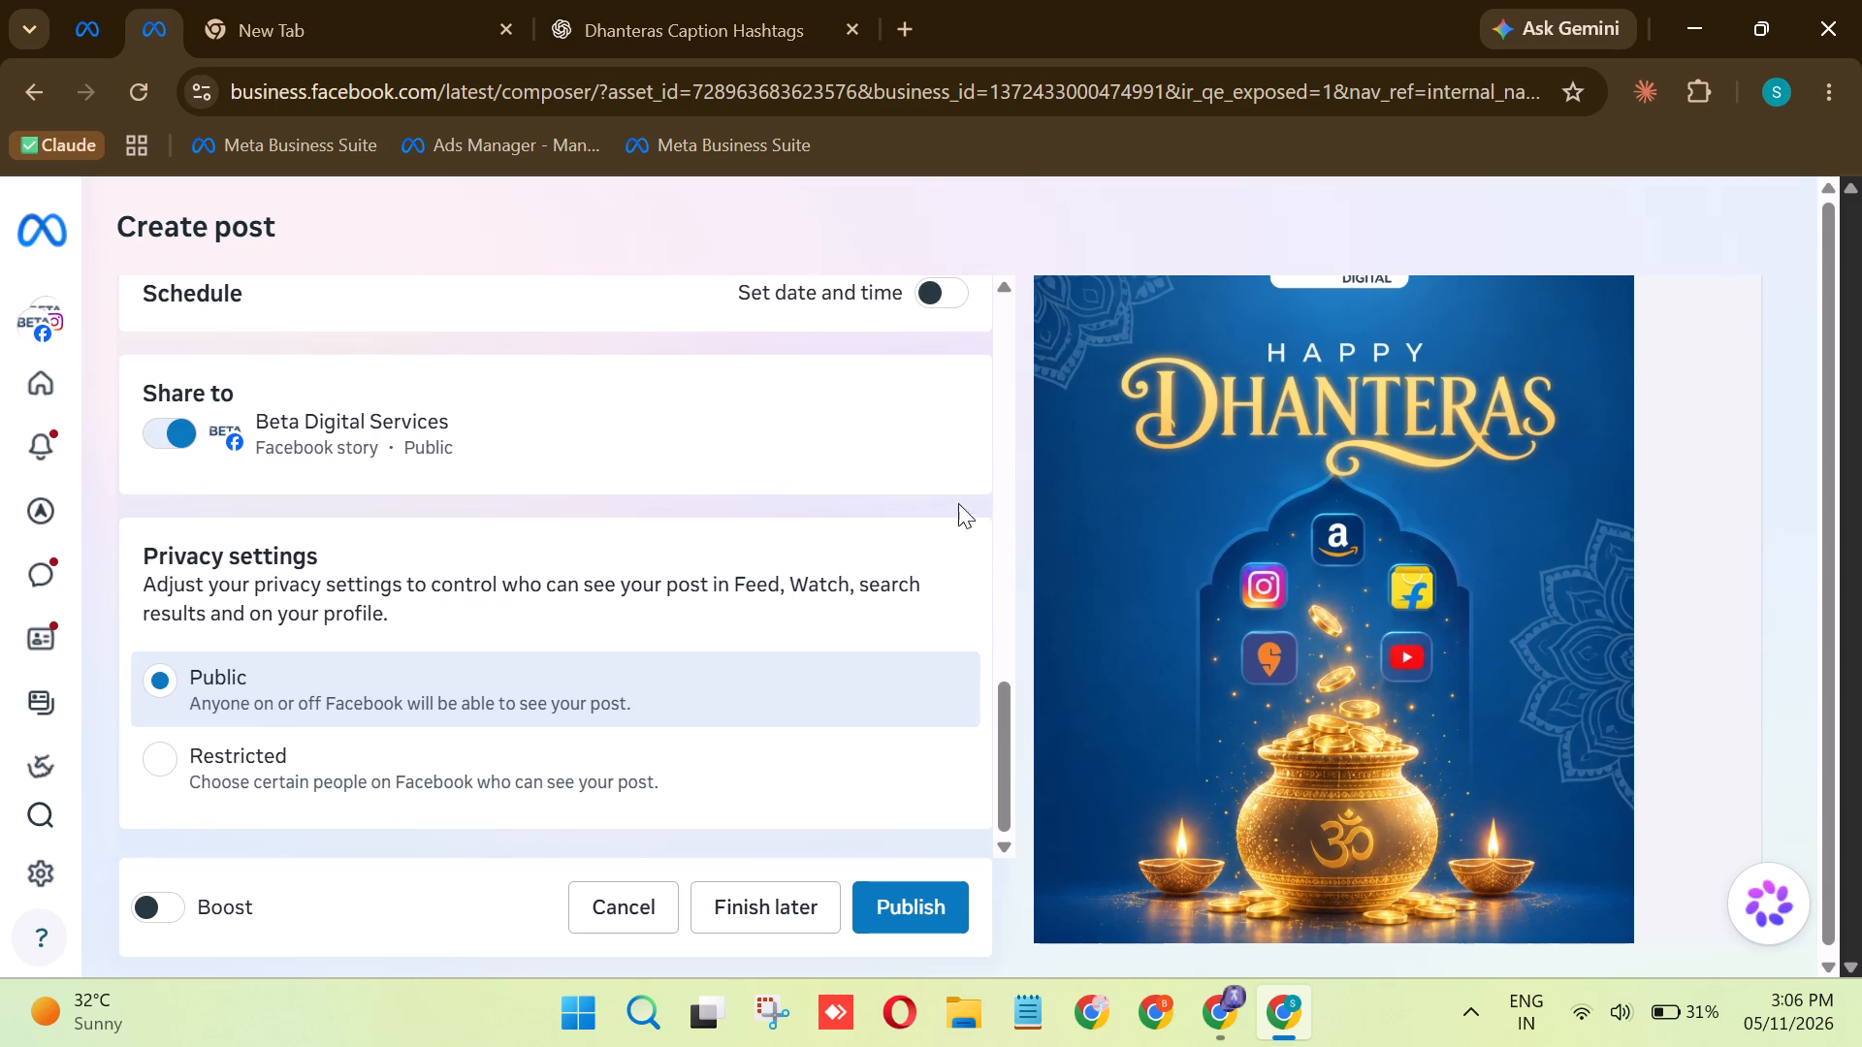
click(941, 295)
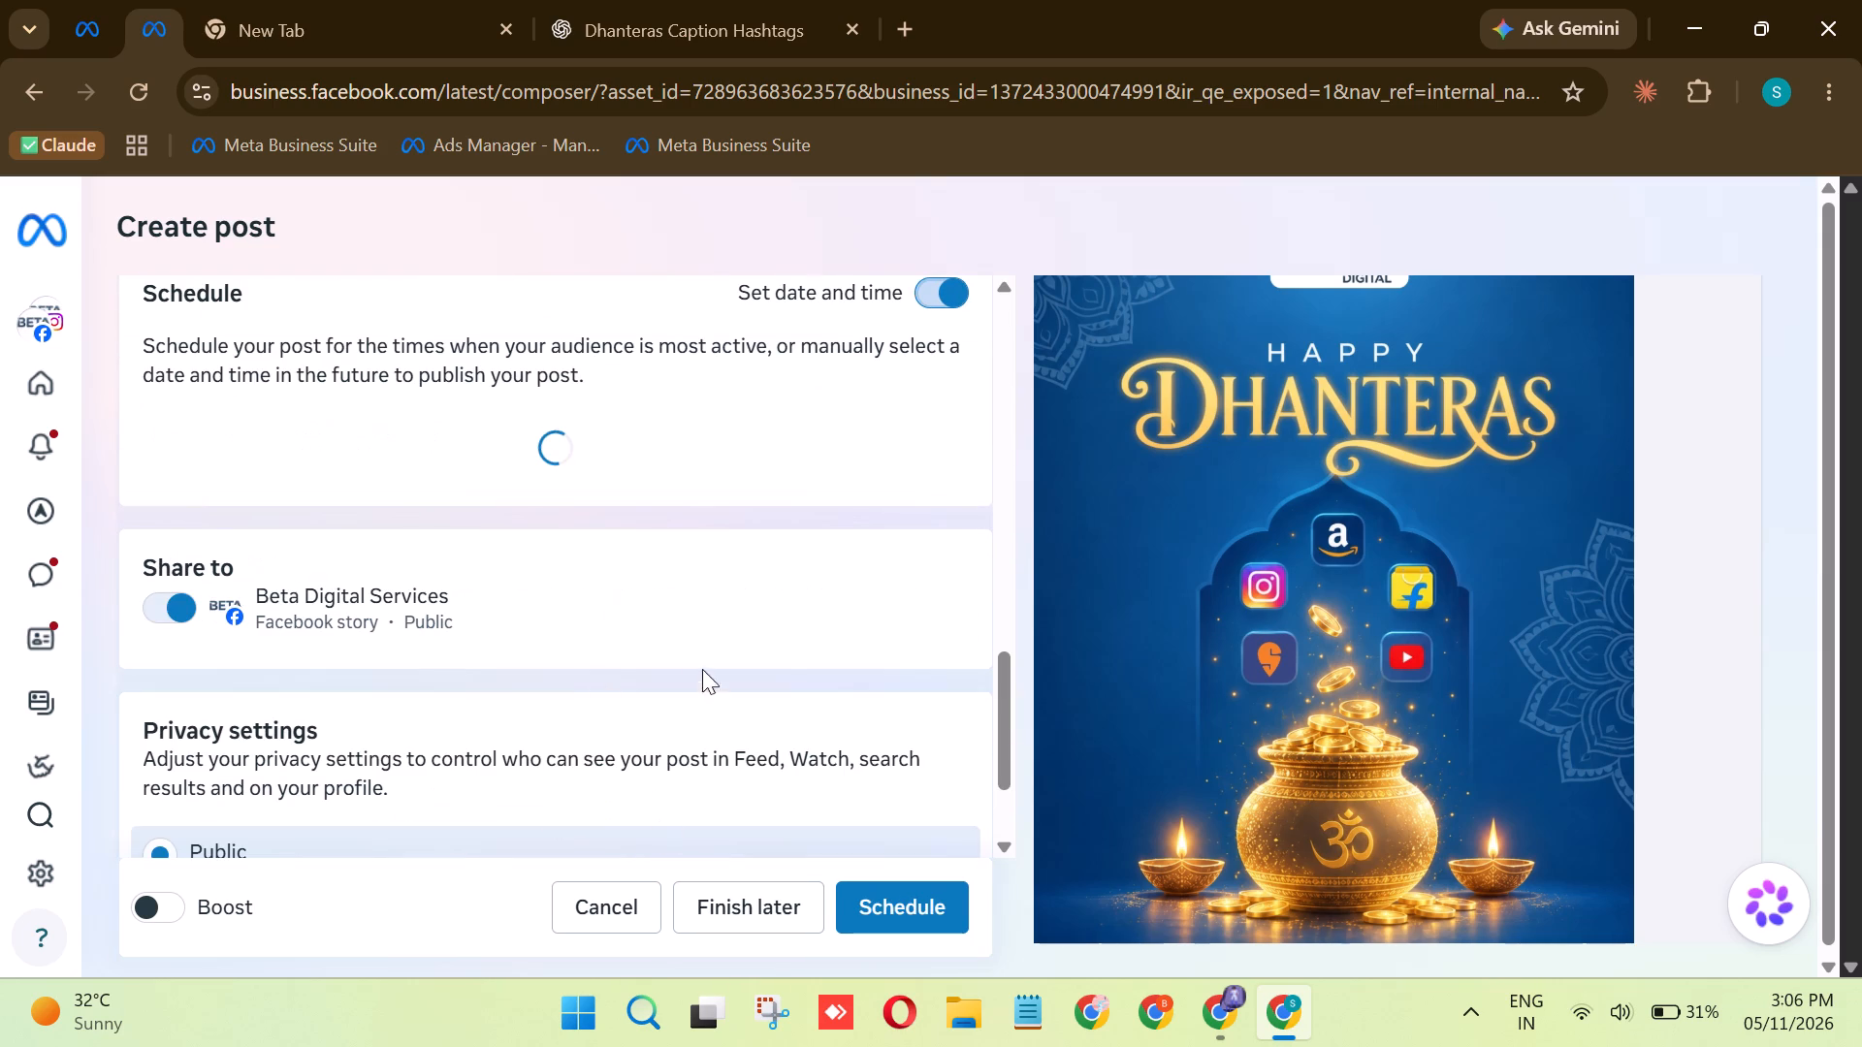
click(228, 479)
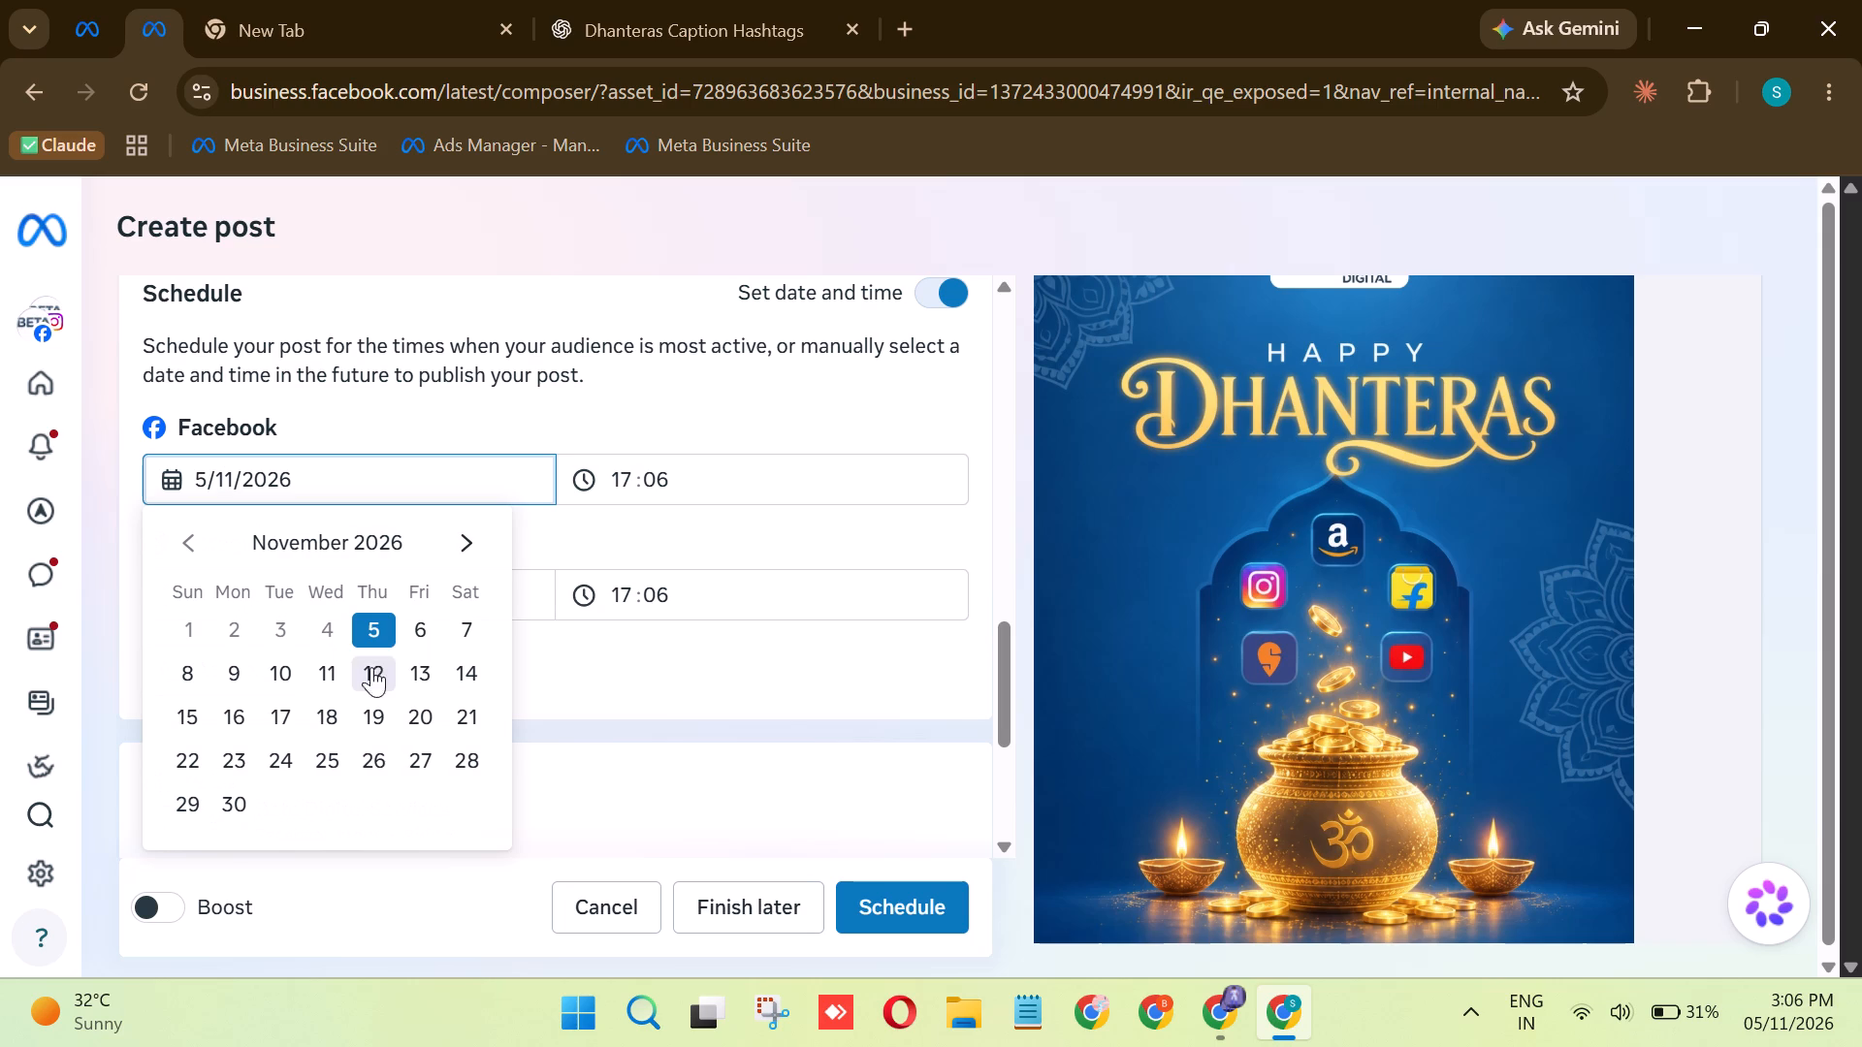
click(418, 646)
click(264, 603)
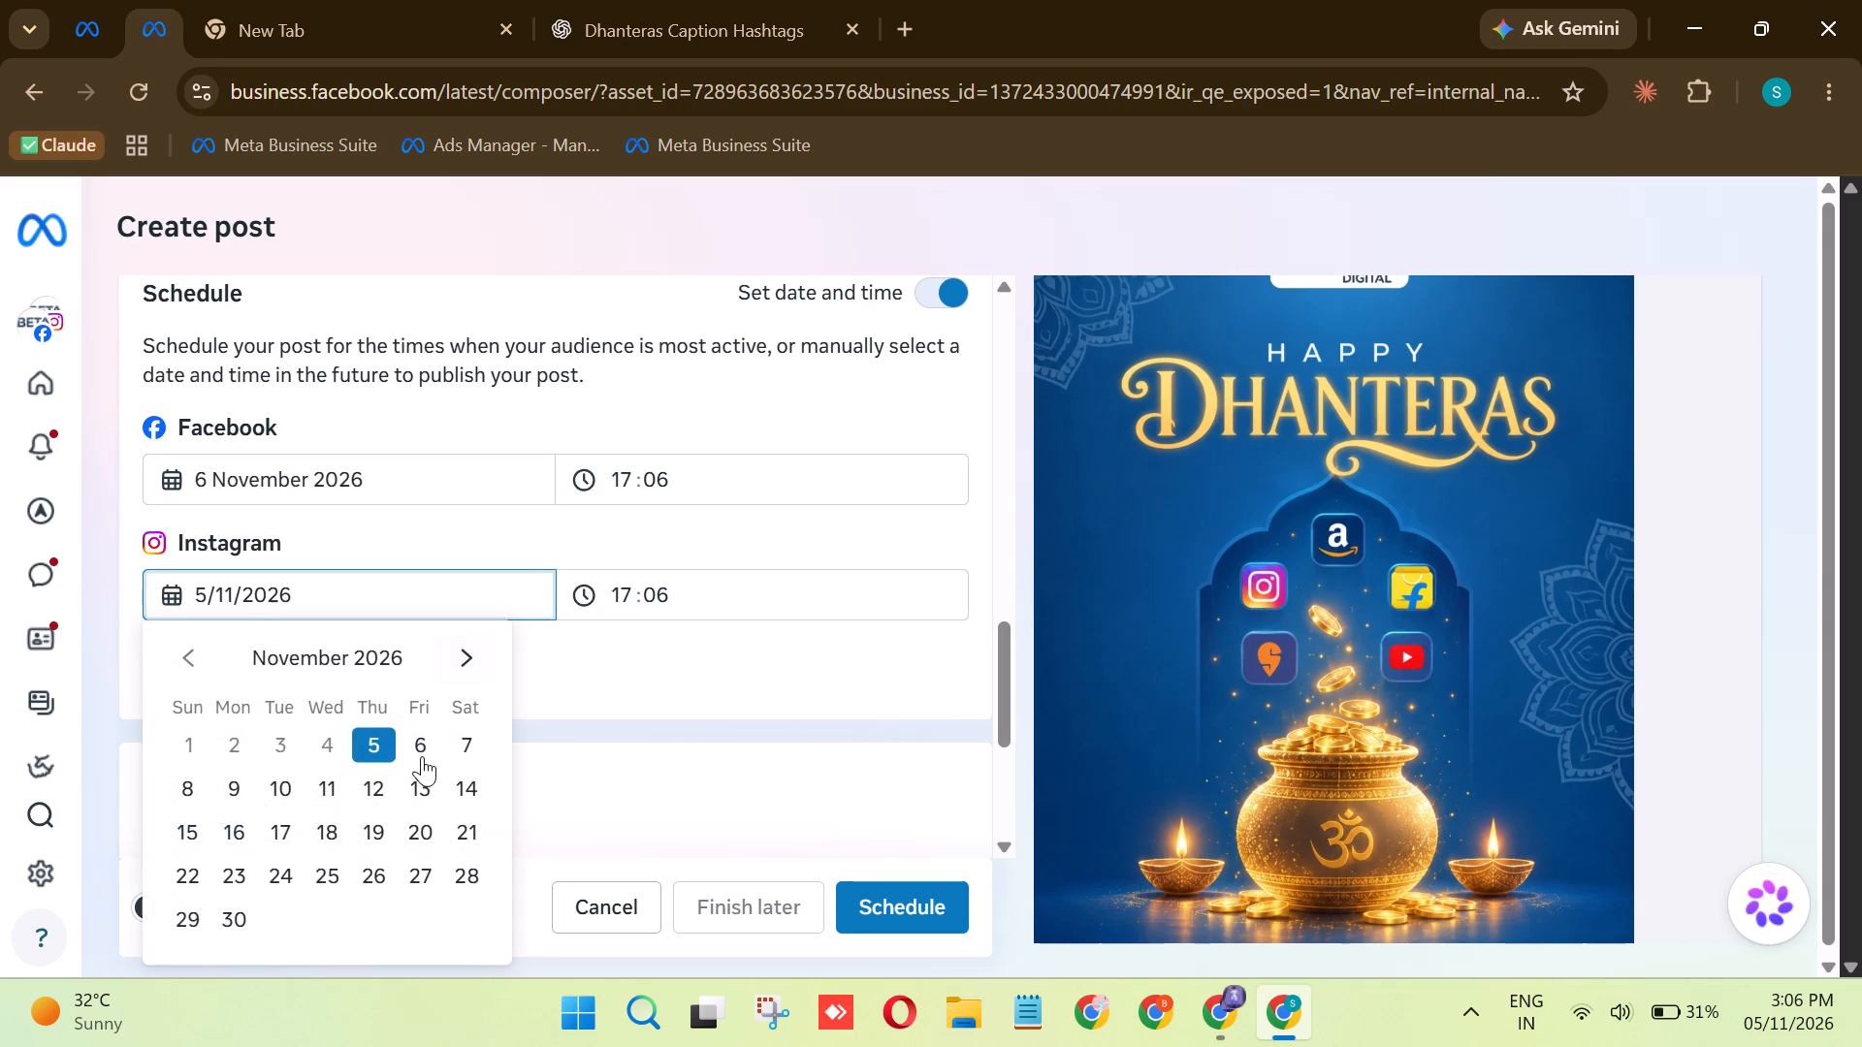
click(422, 754)
Set the Facebook publishing time to 06:00.
click(626, 492)
key(BackSpace)
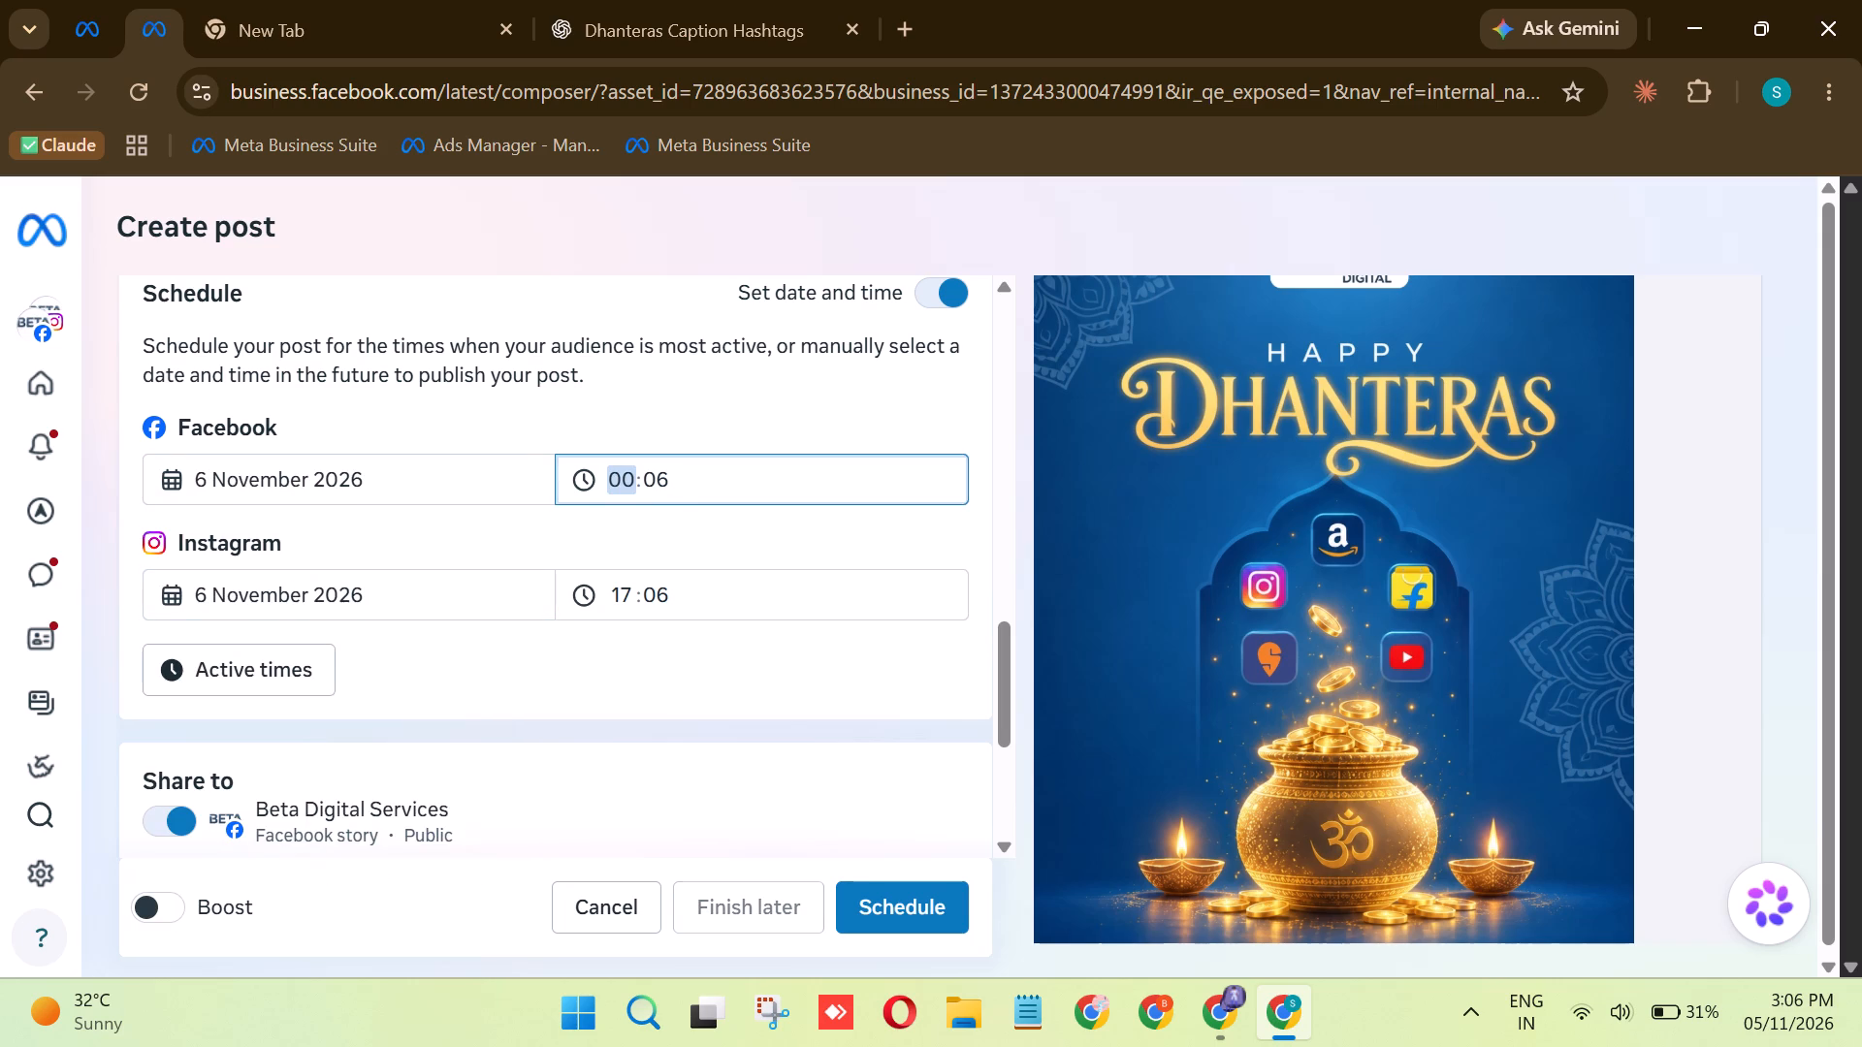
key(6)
click(682, 479)
click(682, 479)
click(658, 484)
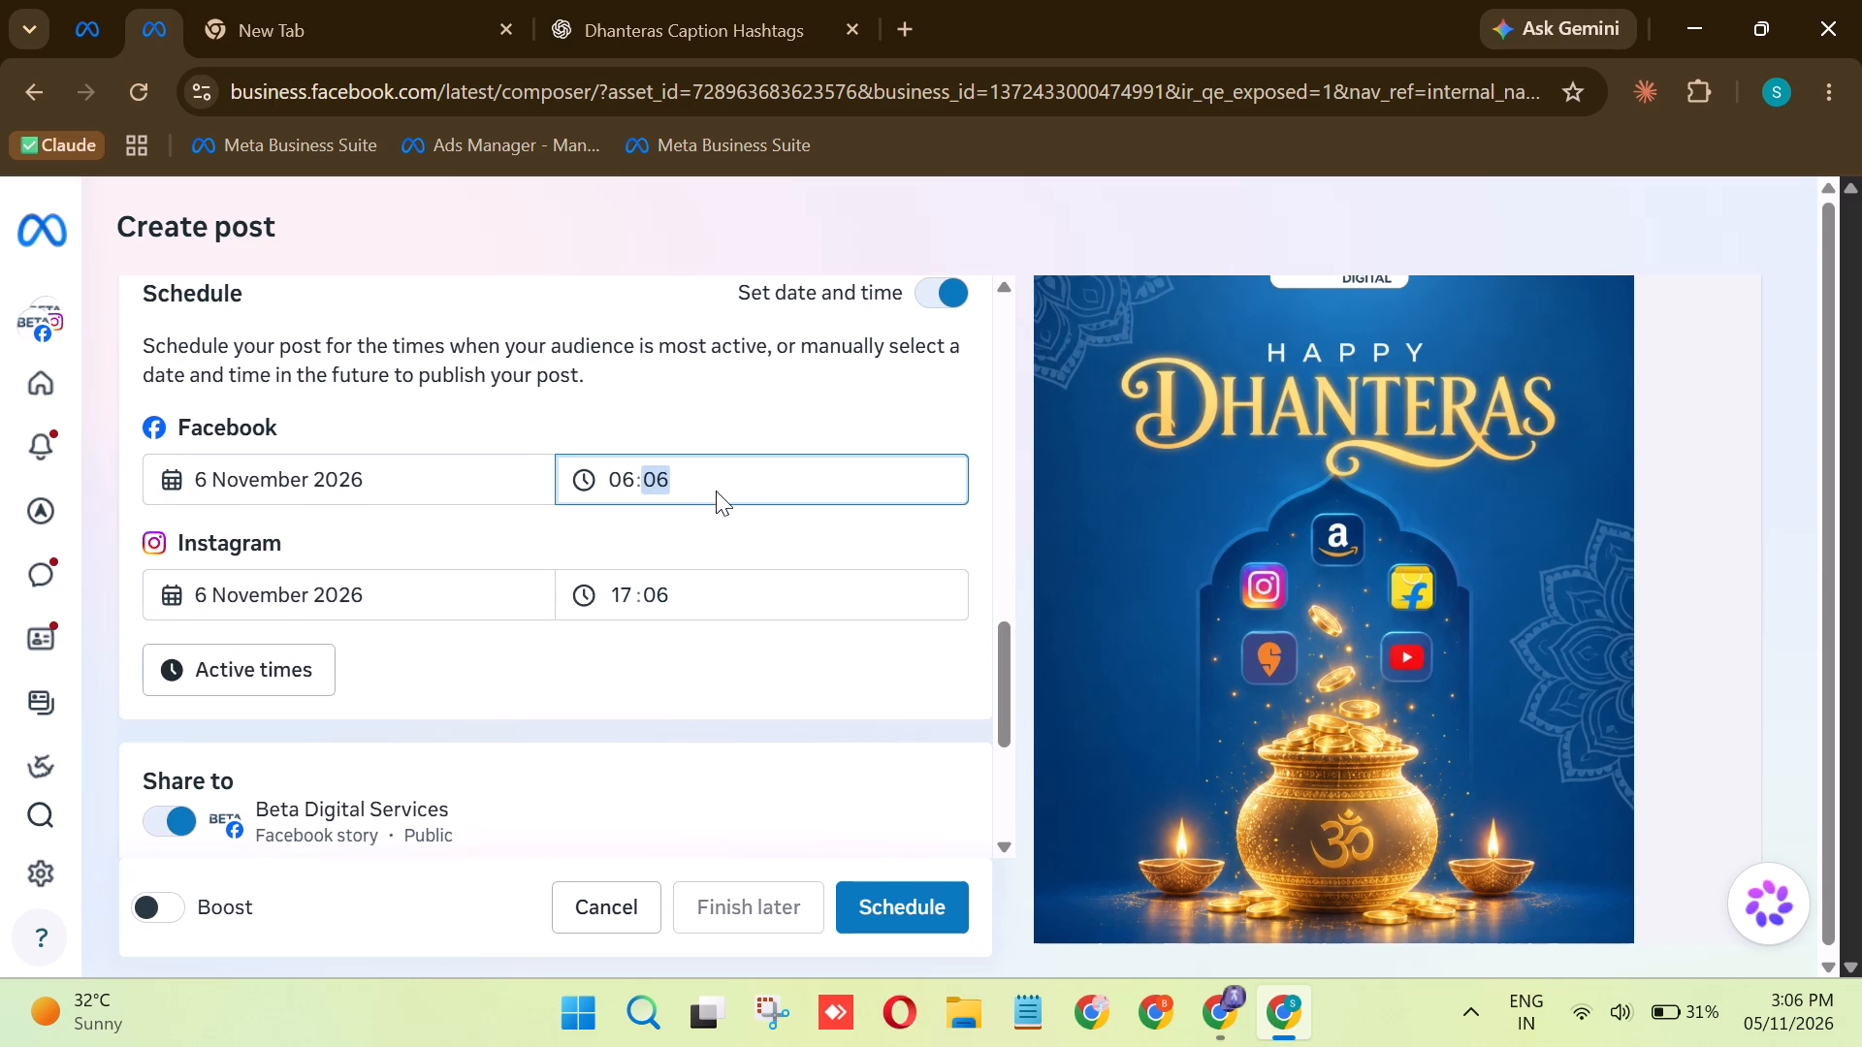
key(BackSpace)
Set the Instagram publishing time to 06:00.
click(676, 587)
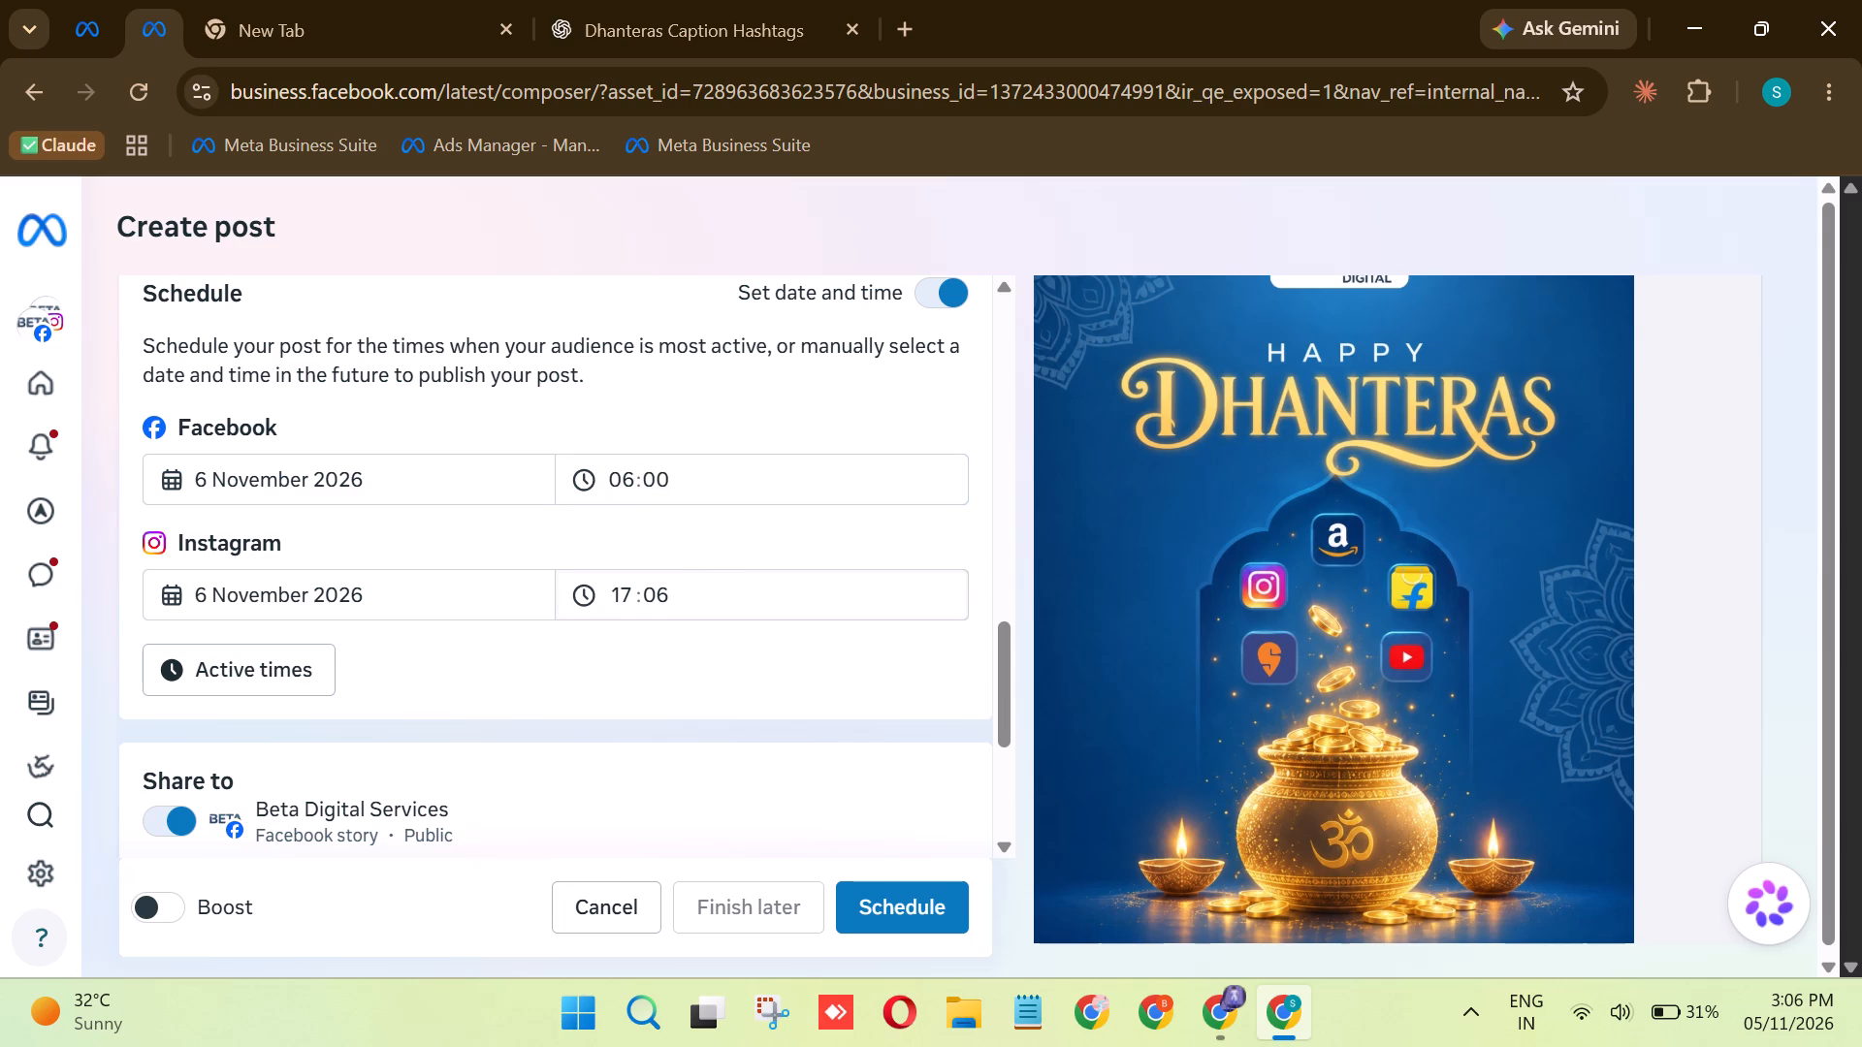
click(619, 590)
key(BackSpace)
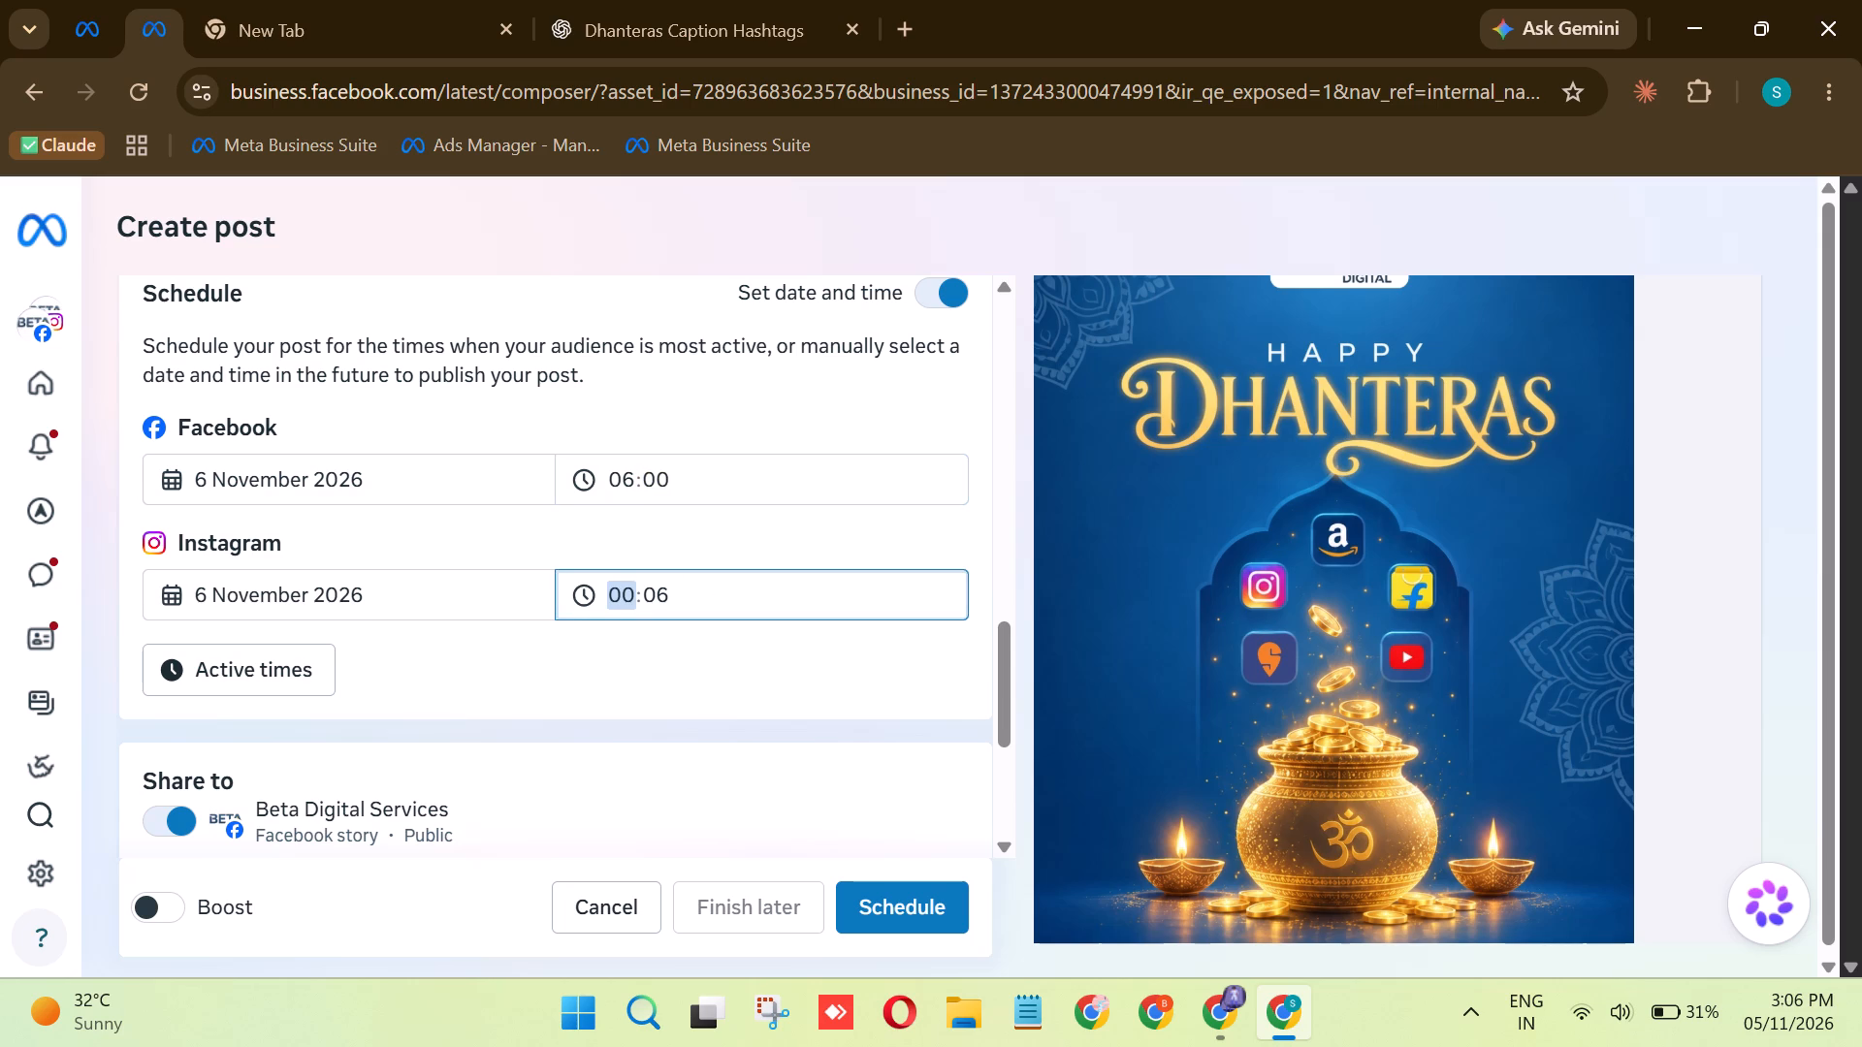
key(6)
click(703, 595)
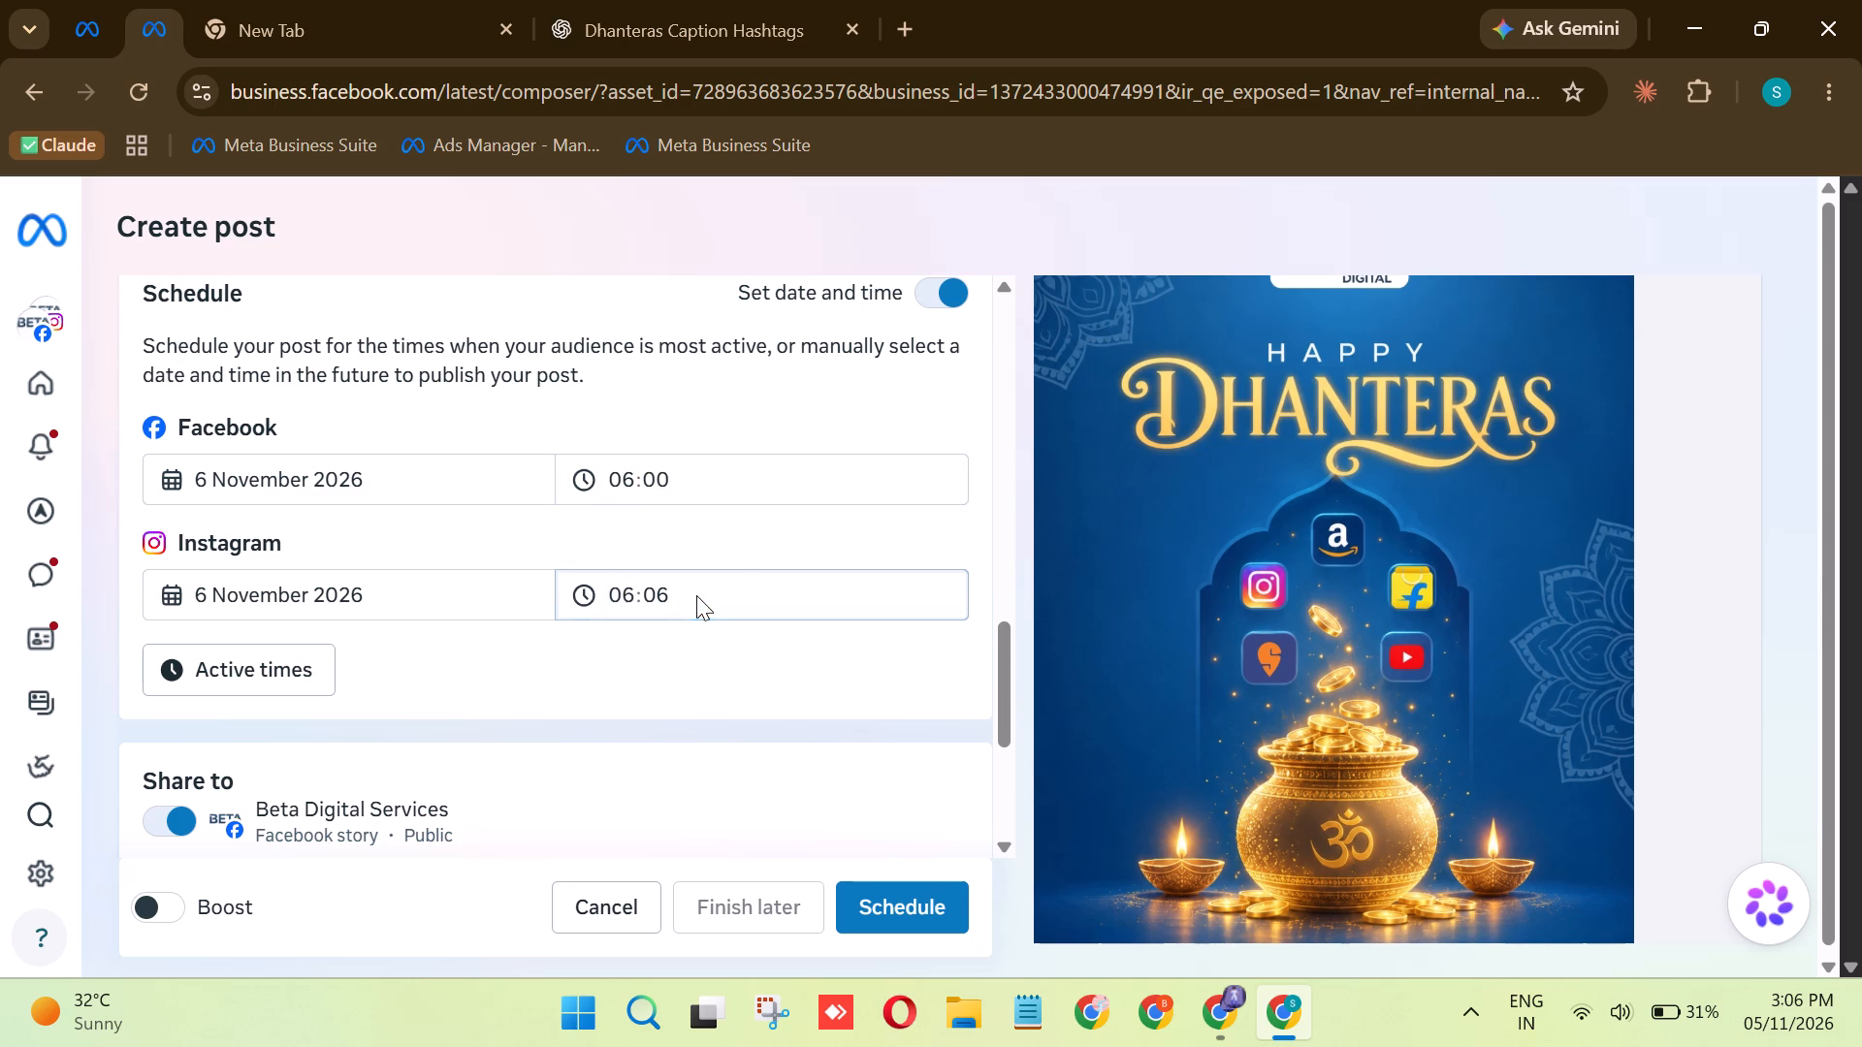
click(648, 598)
key(BackSpace)
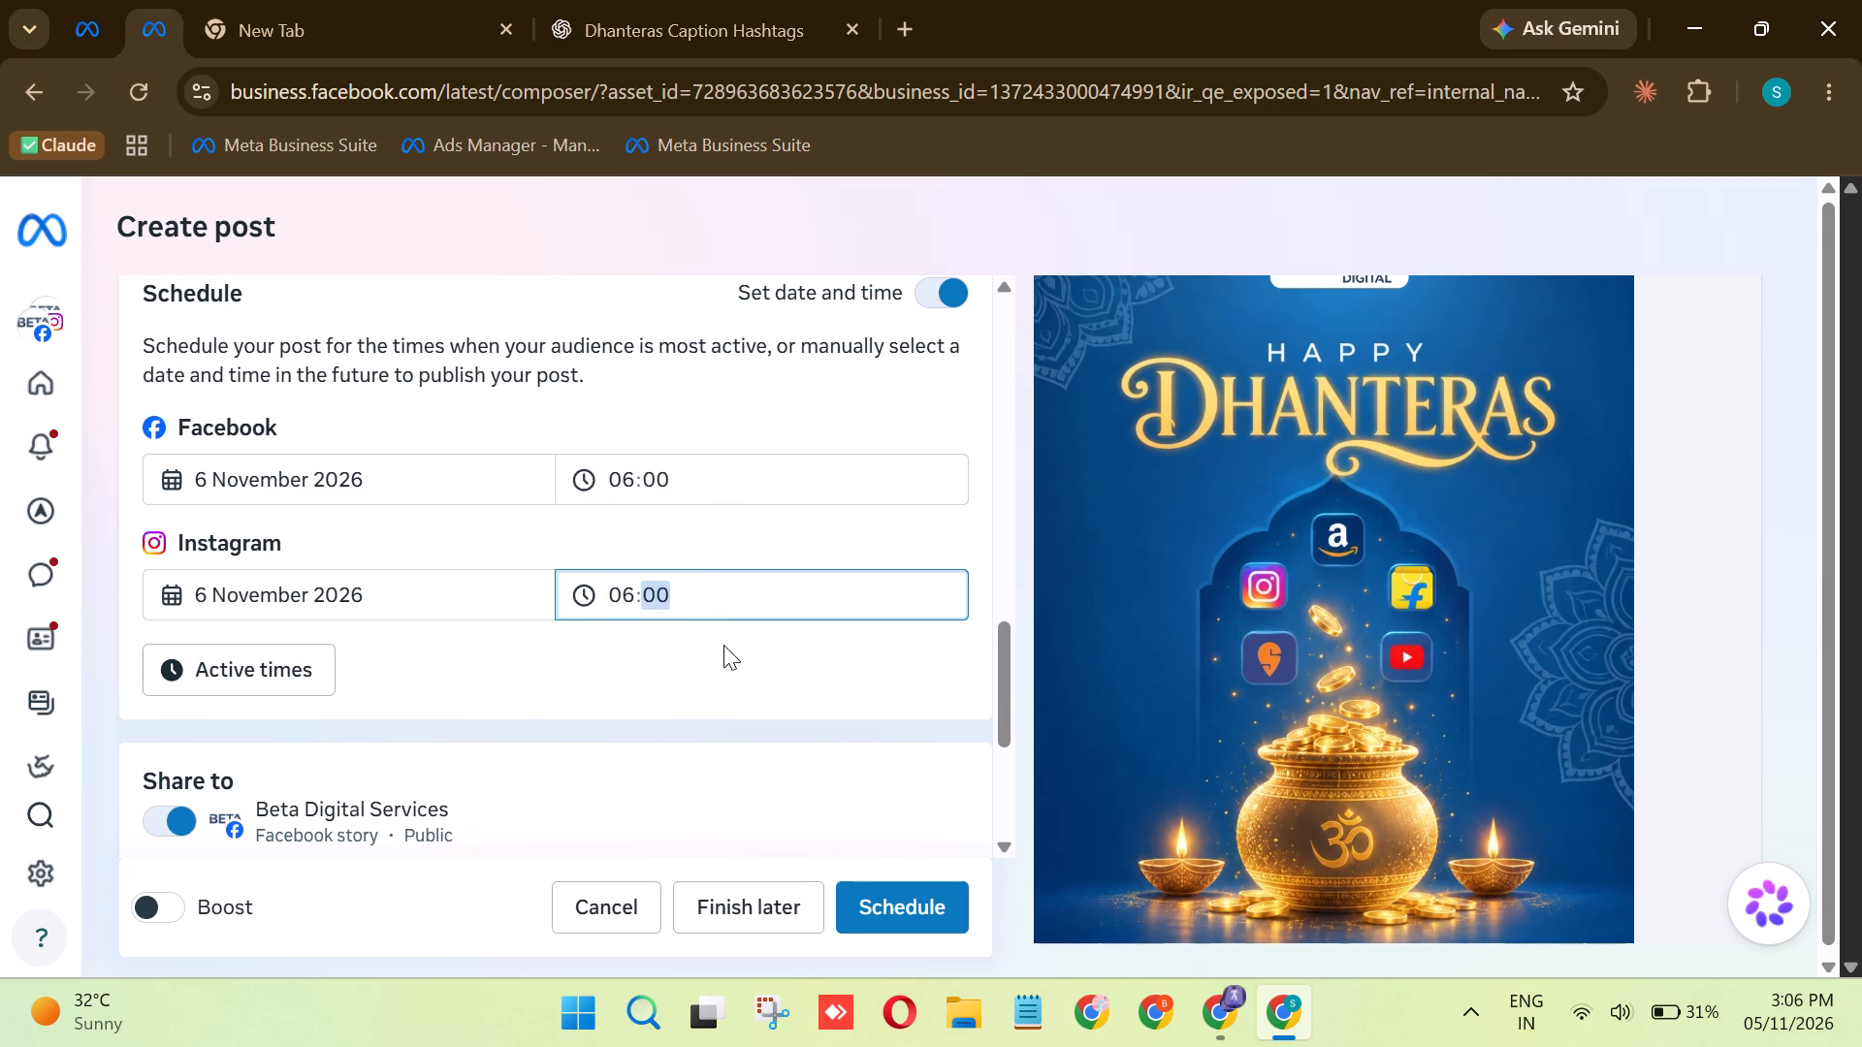
click(725, 645)
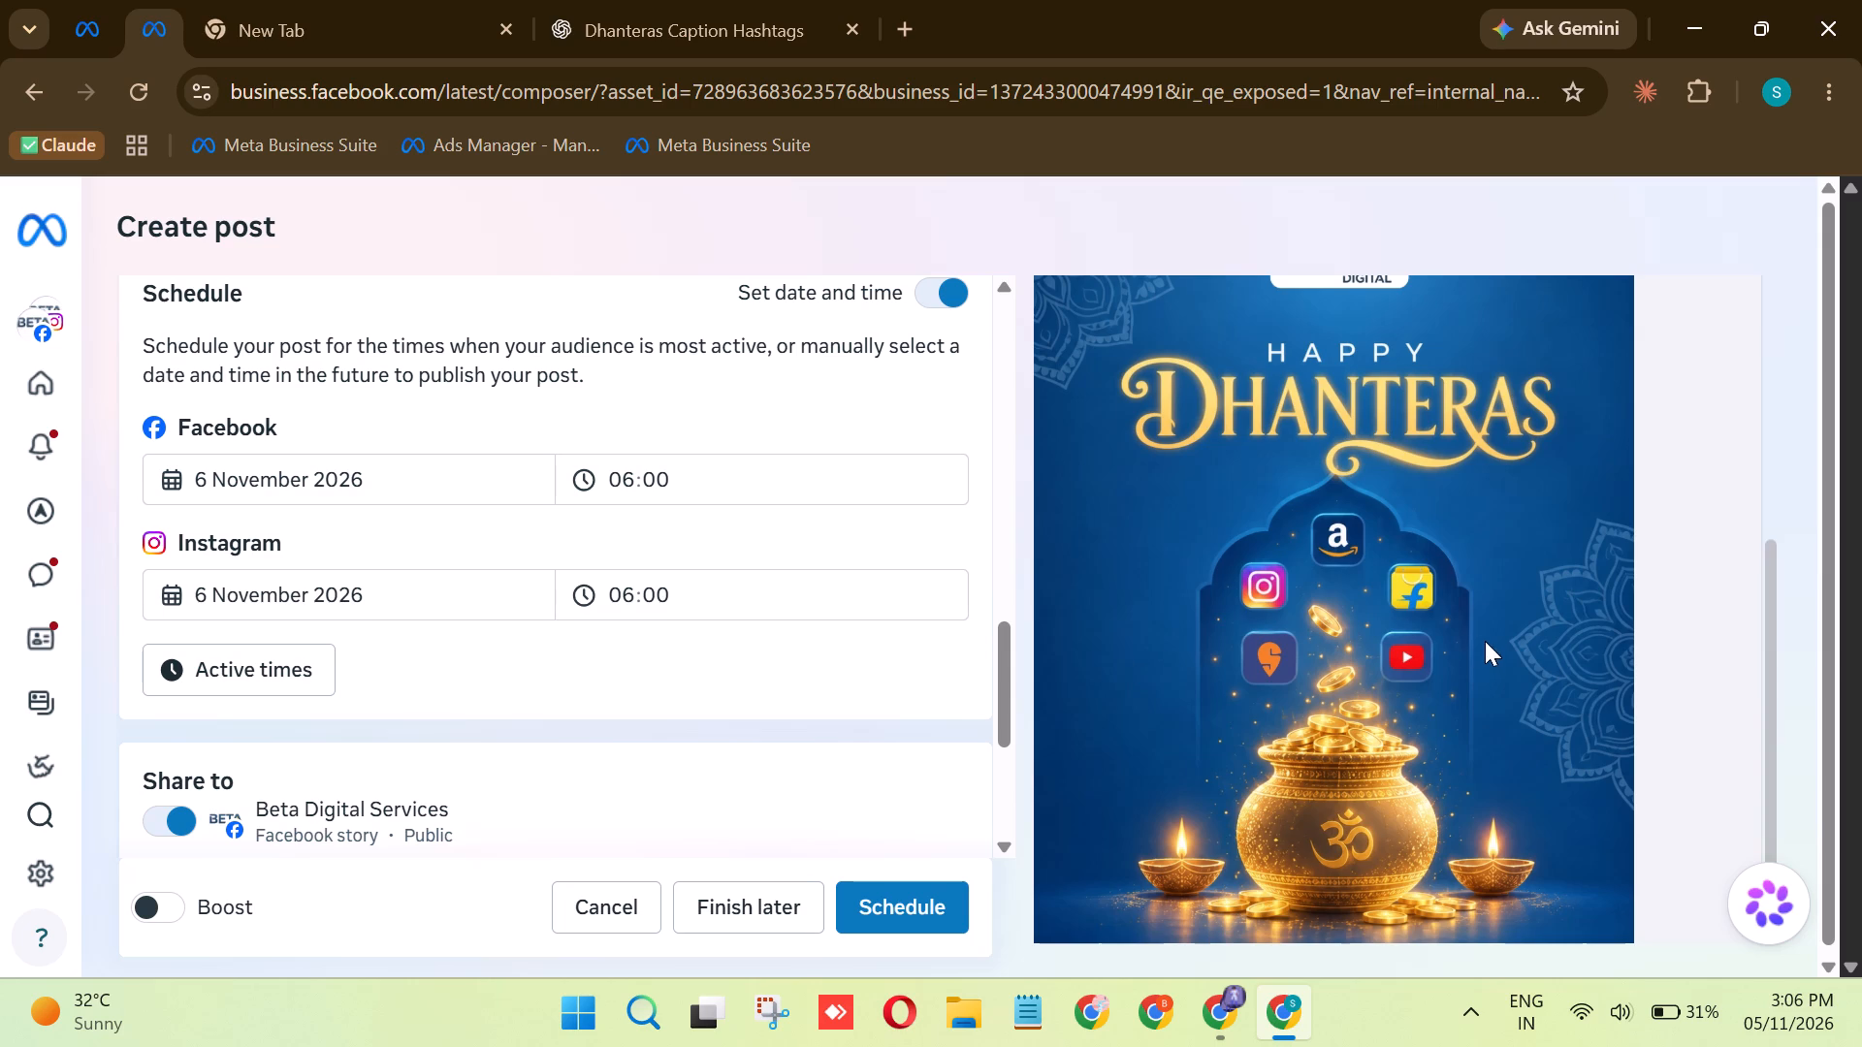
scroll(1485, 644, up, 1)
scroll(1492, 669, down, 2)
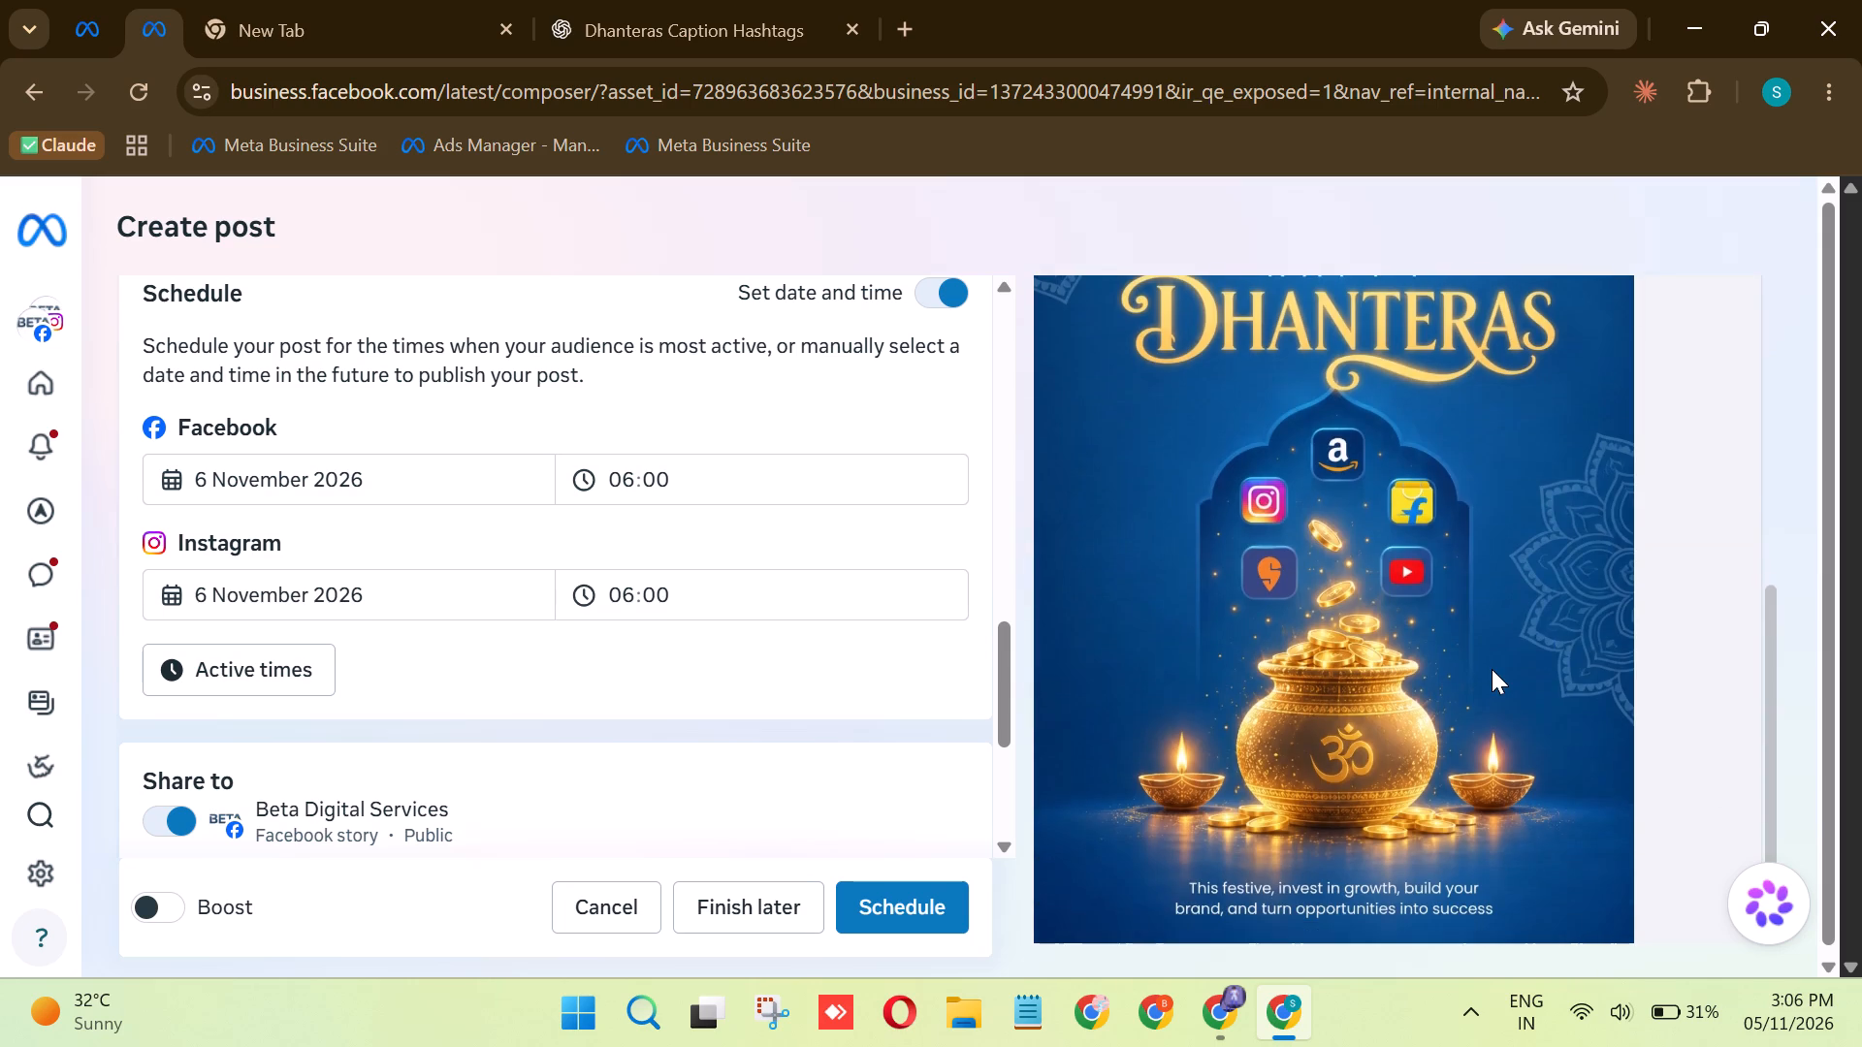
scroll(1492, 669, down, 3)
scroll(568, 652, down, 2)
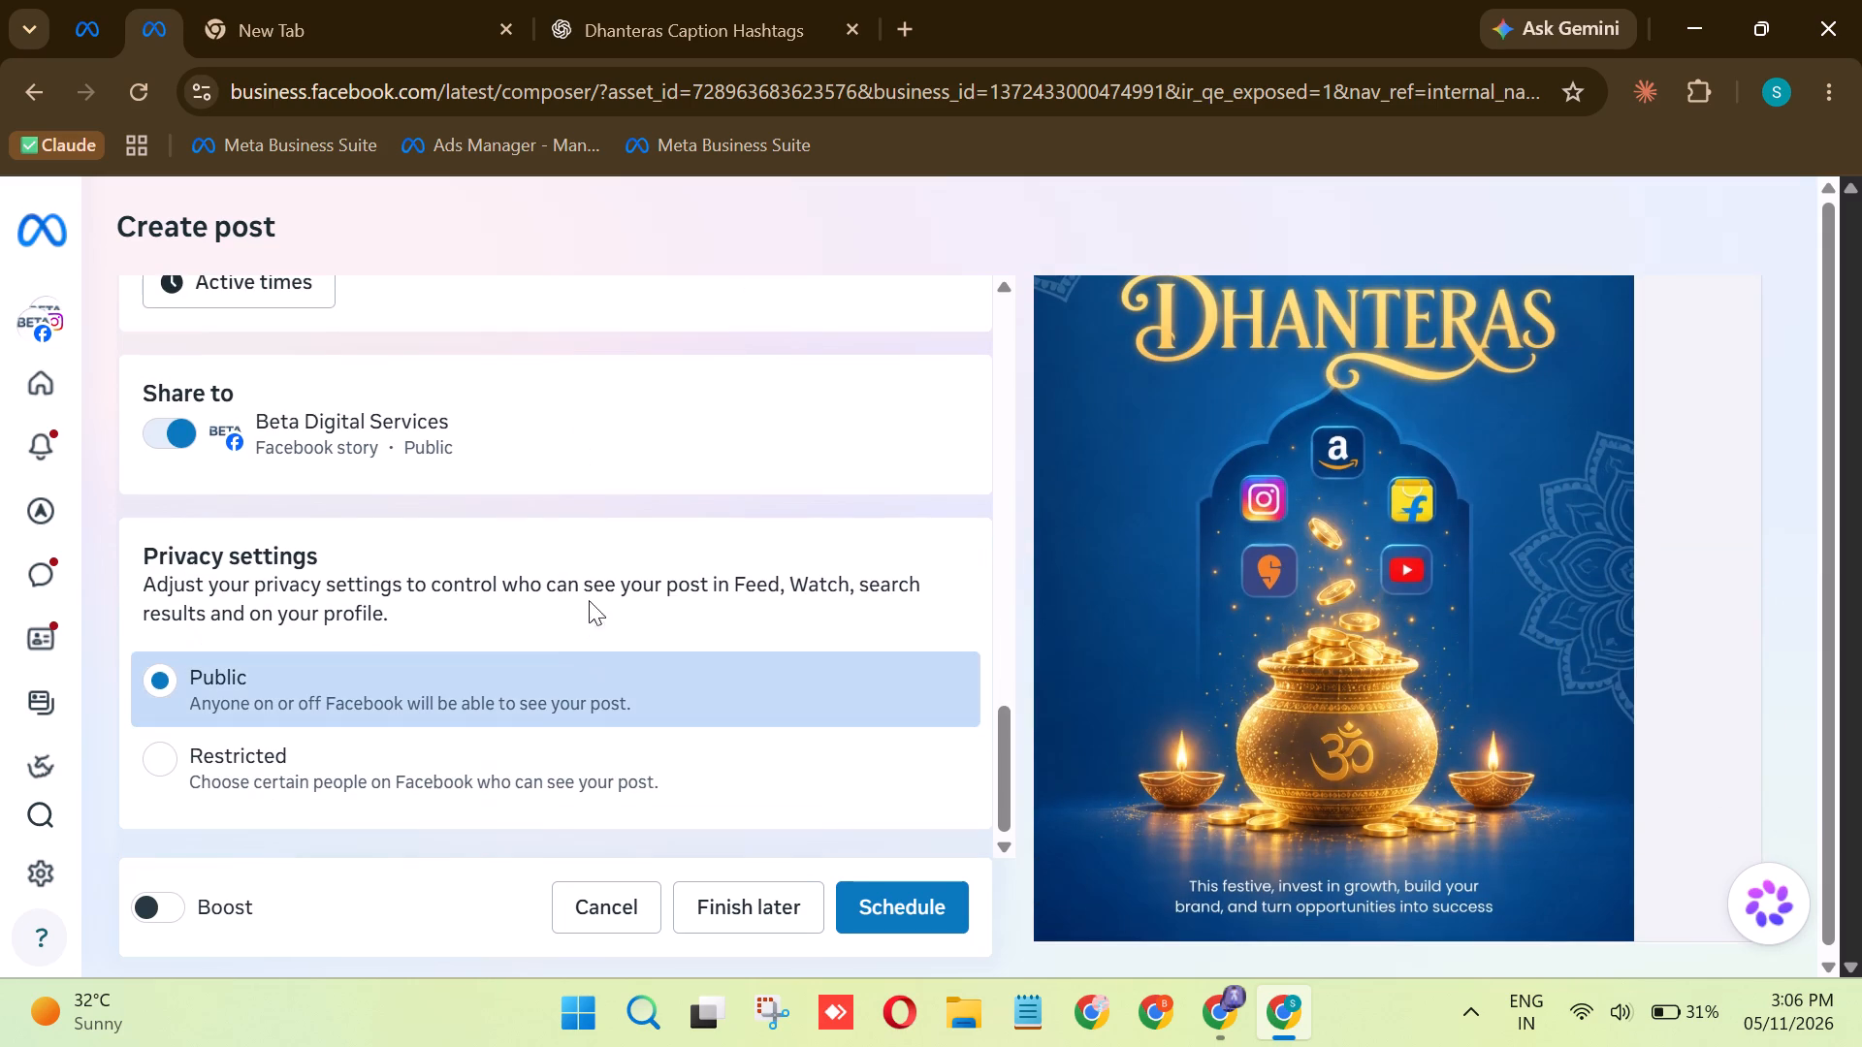
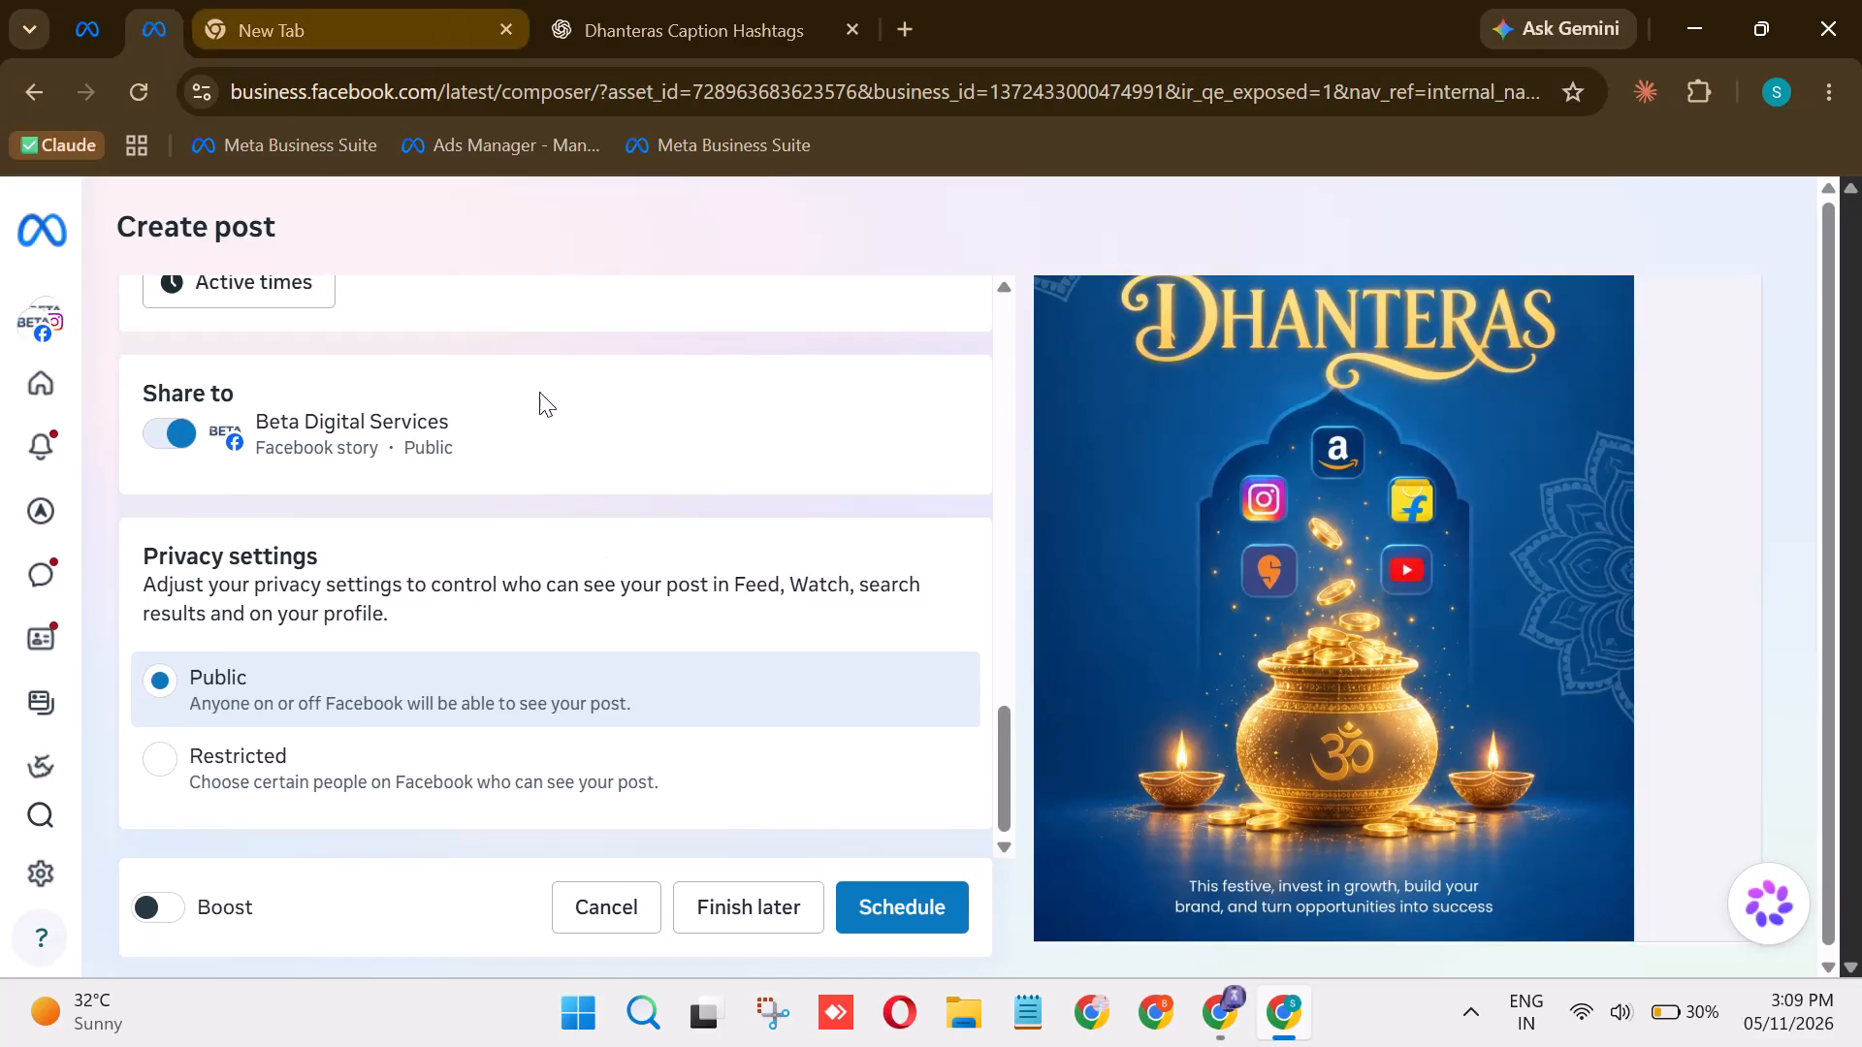
Switch the Facebook Feed preview to the mobile view and examine how the Dhanteras caption and image appear in it.
scroll(594, 527, up, 11)
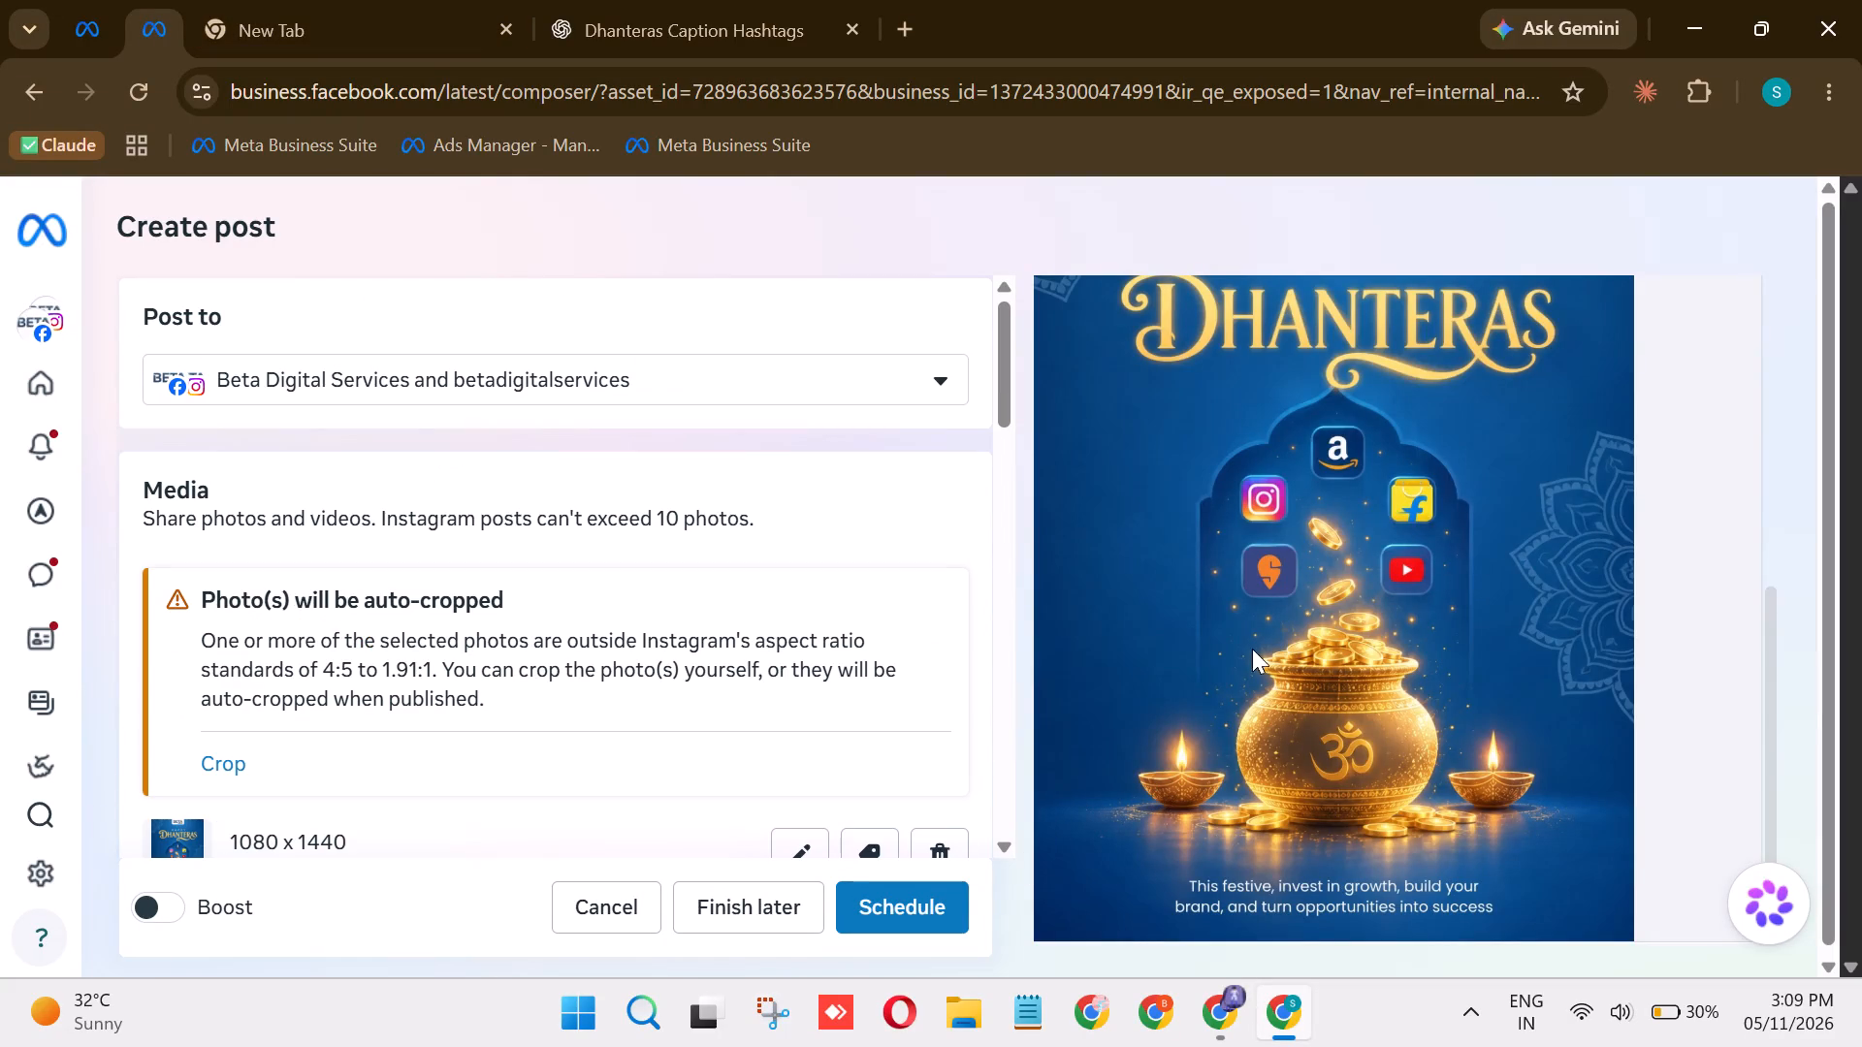
scroll(1368, 646, up, 2)
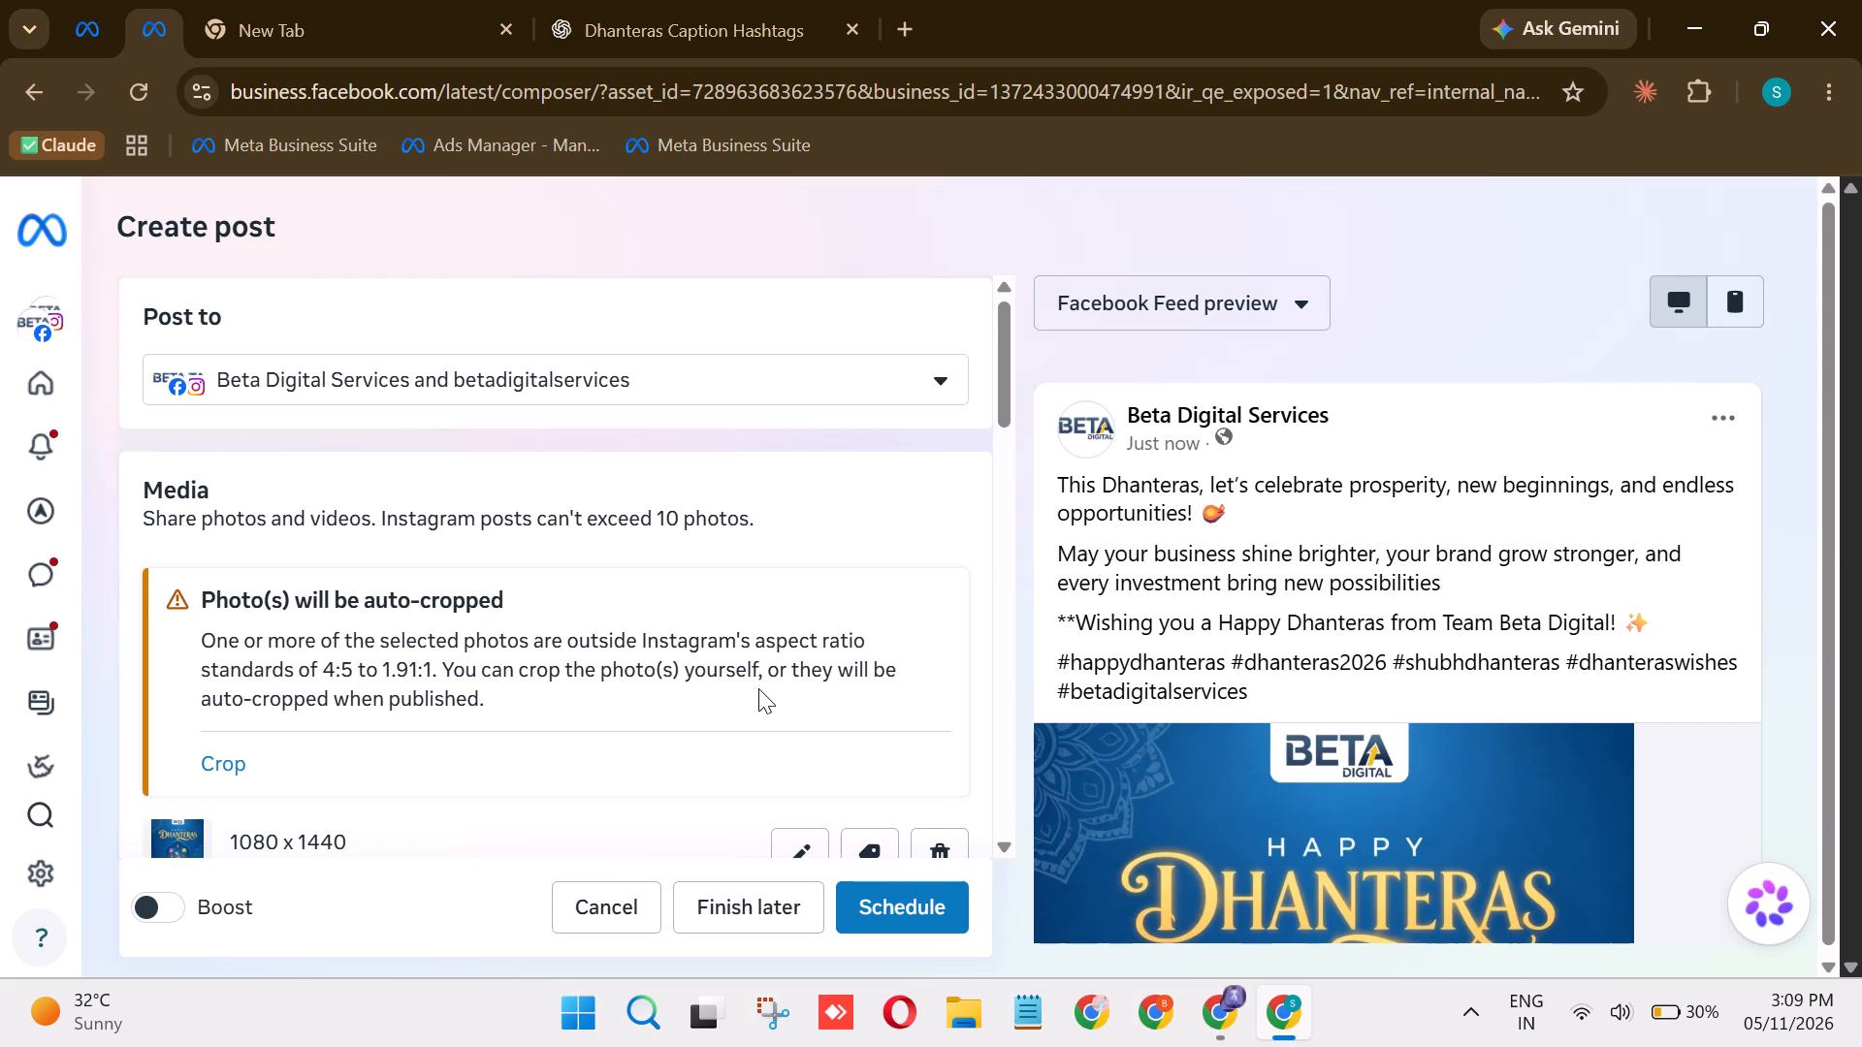
click(1743, 302)
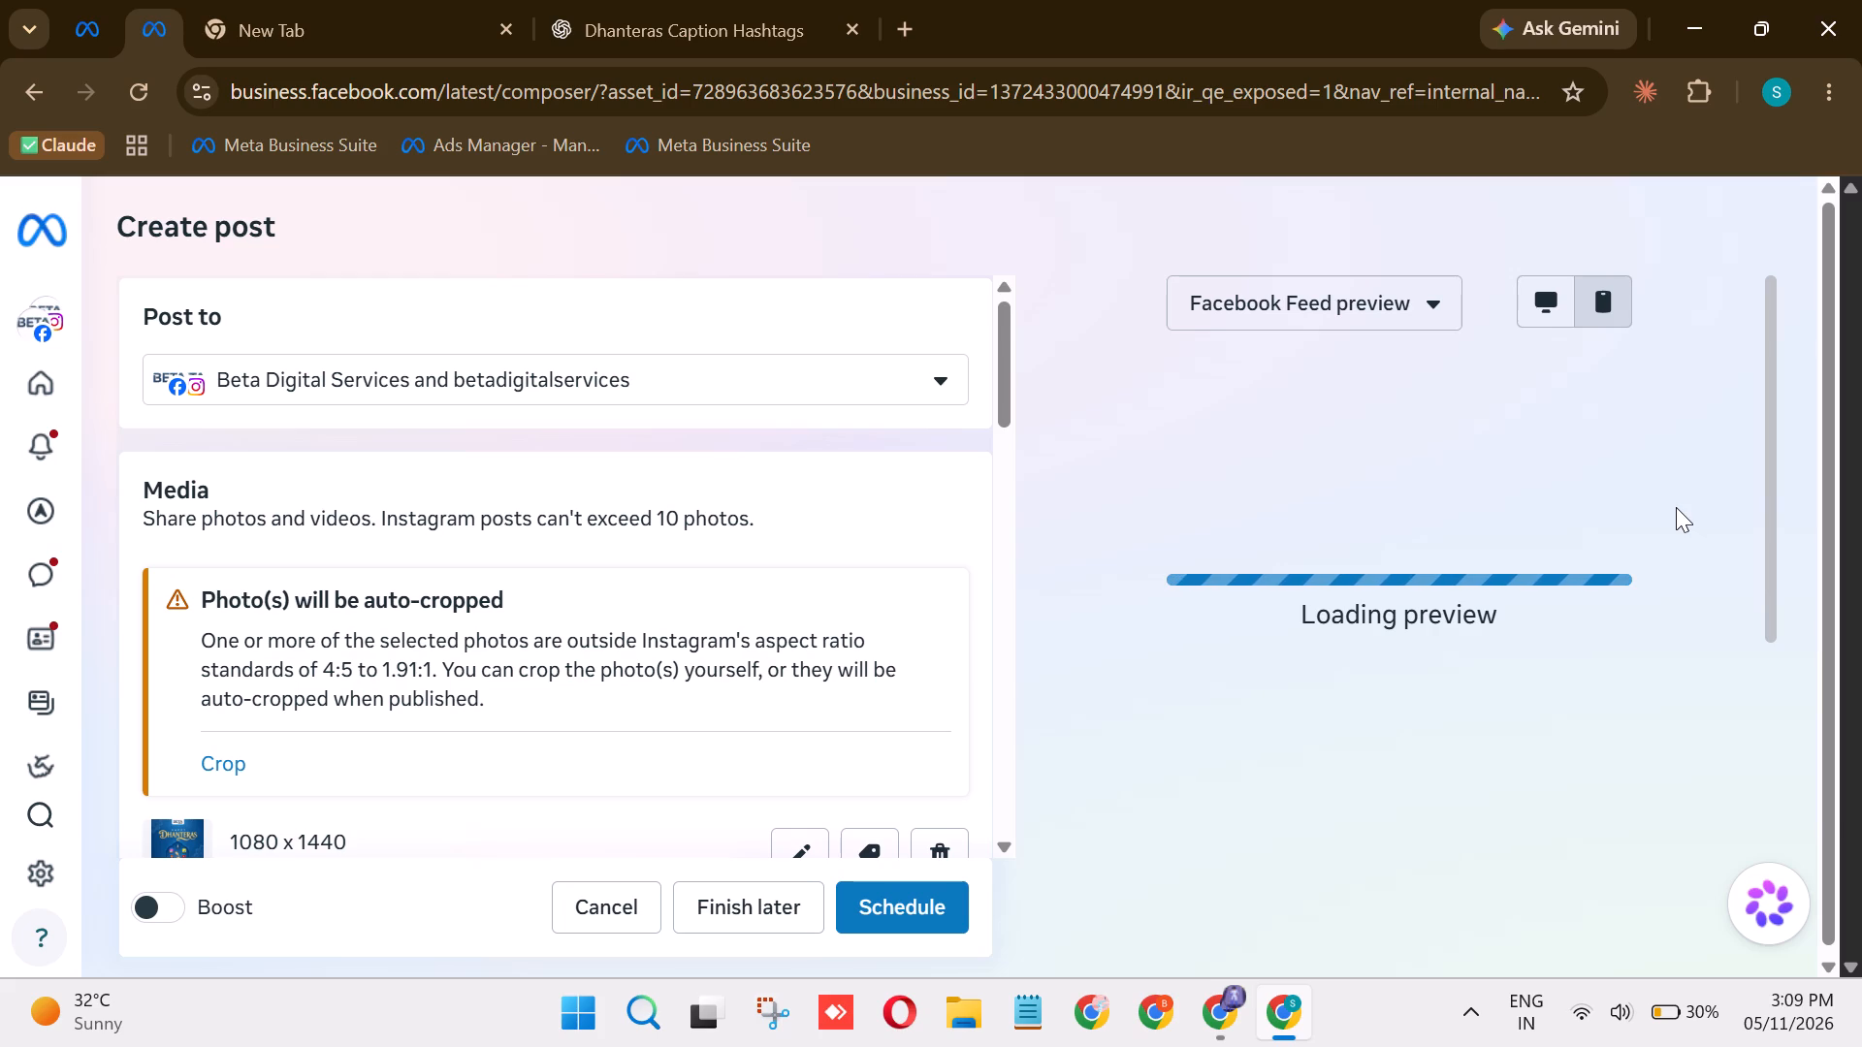
scroll(1681, 537, down, 2)
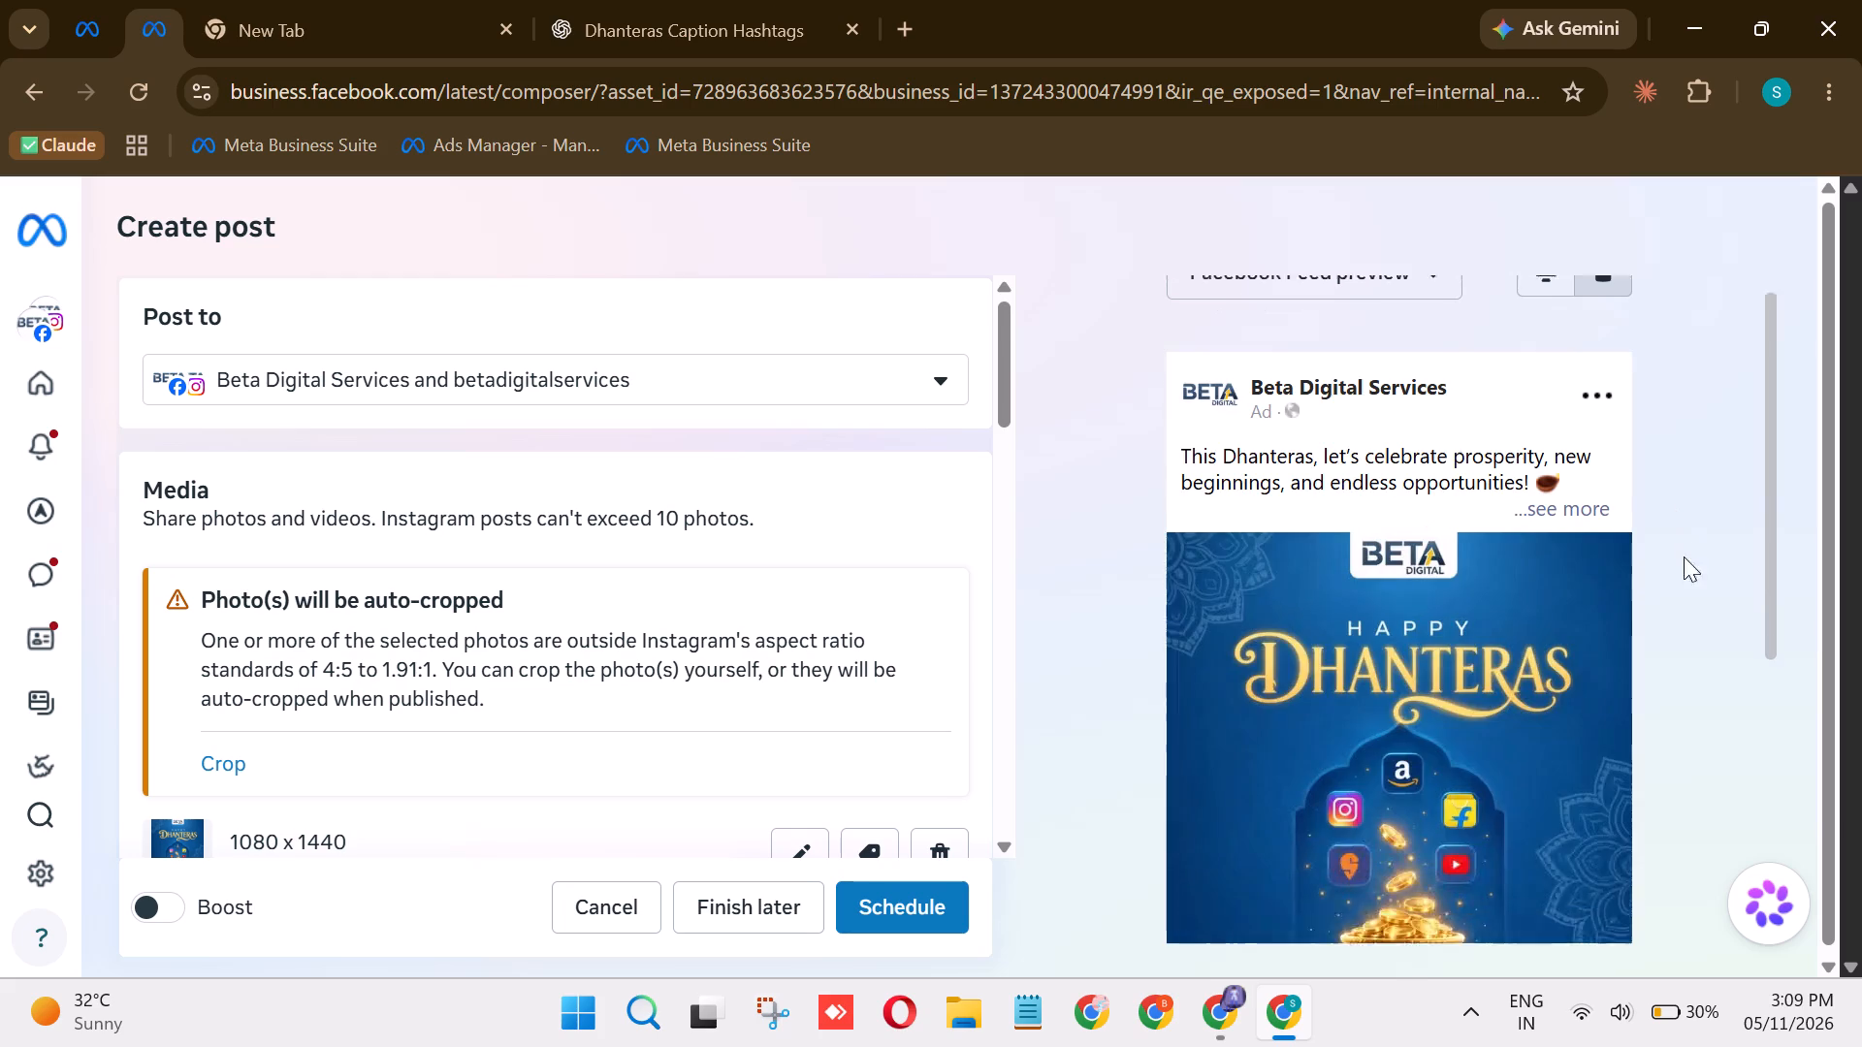
scroll(1688, 574, up, 1)
scroll(1675, 637, down, 1)
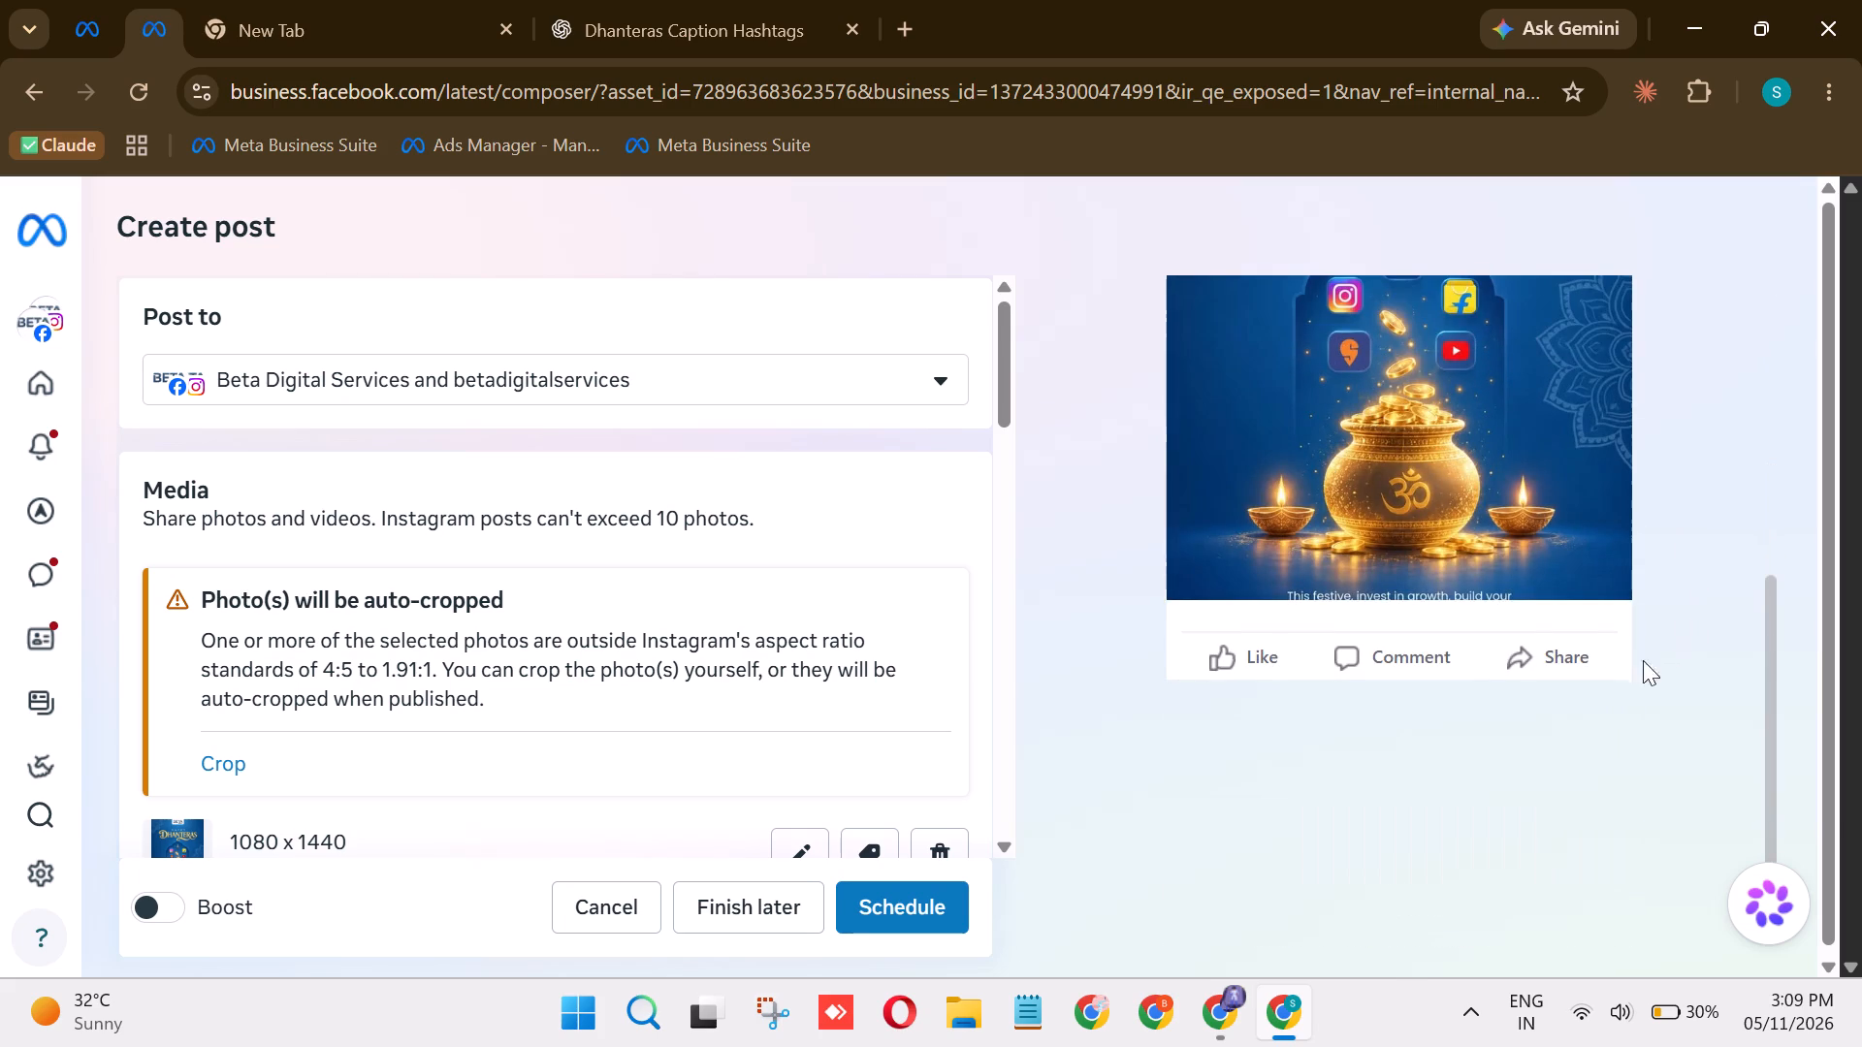
scroll(1543, 559, up, 3)
scroll(1685, 575, up, 1)
click(1529, 723)
drag(1529, 723, 1526, 698)
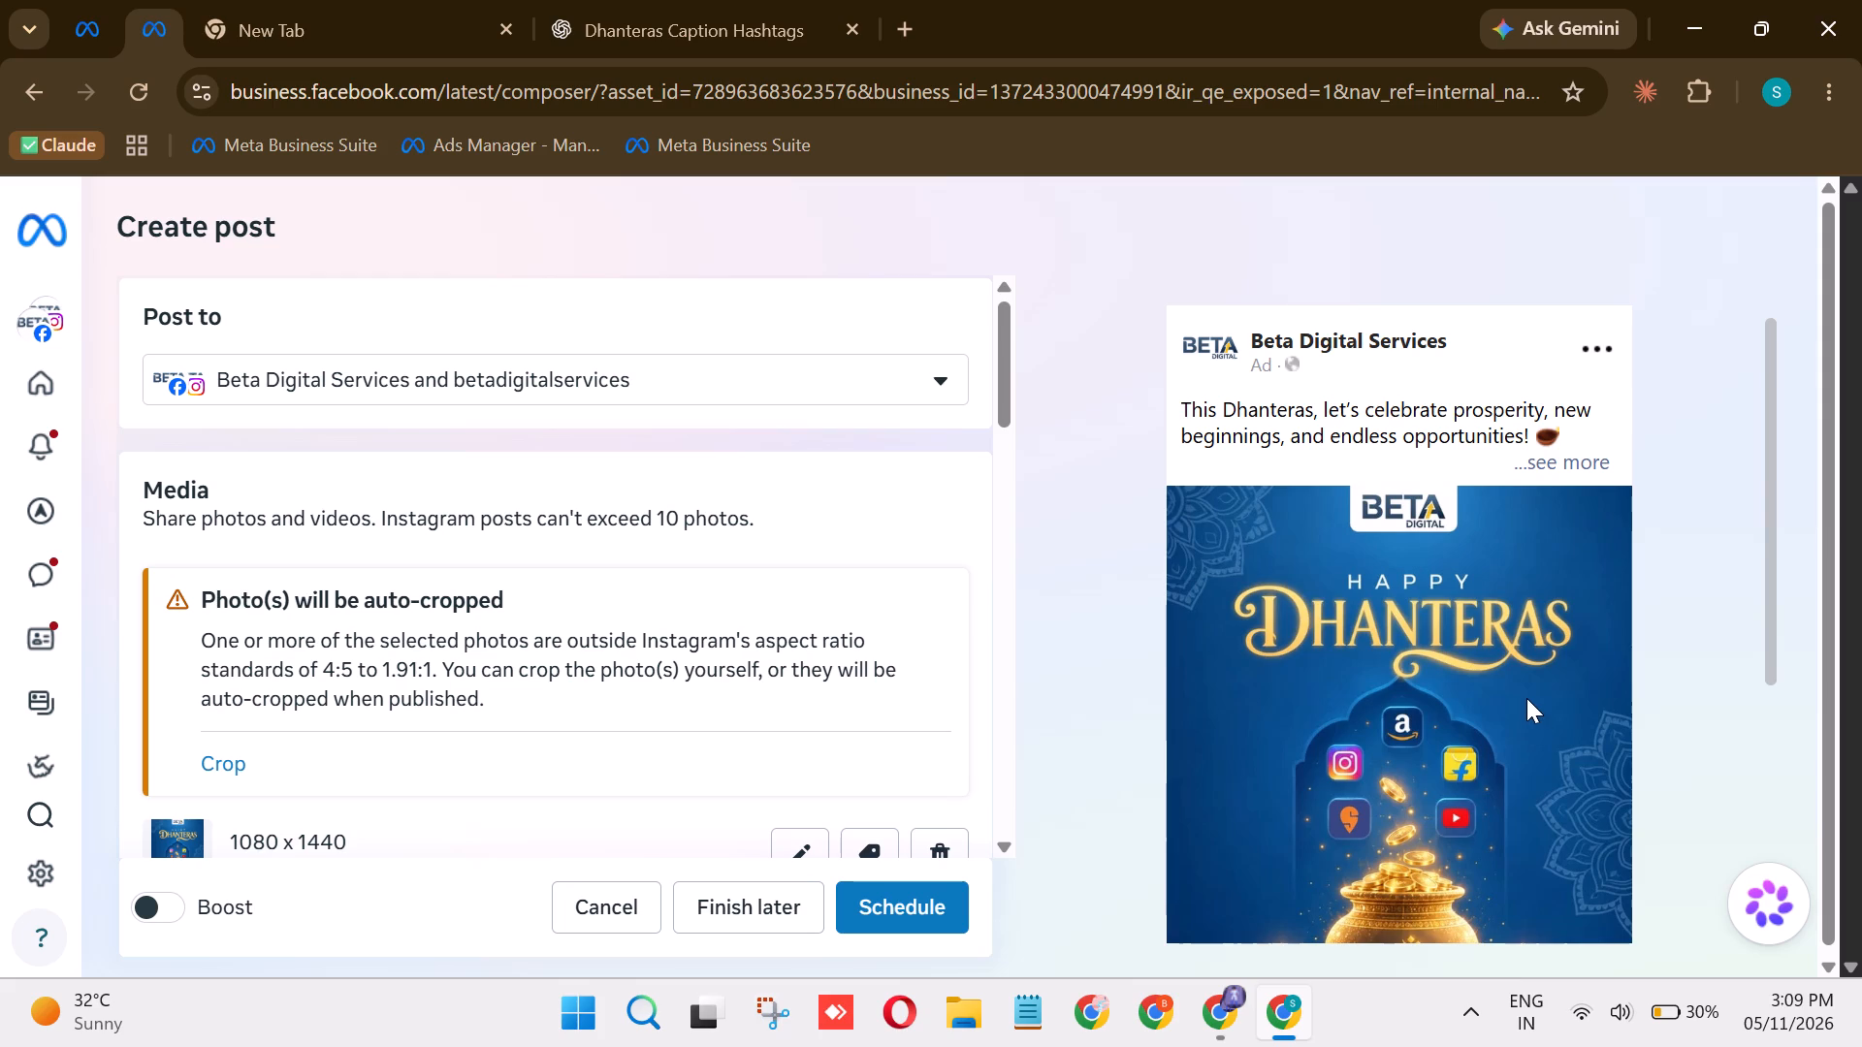
drag(1526, 698, 1548, 739)
drag(1548, 739, 1539, 675)
scroll(1571, 677, down, 2)
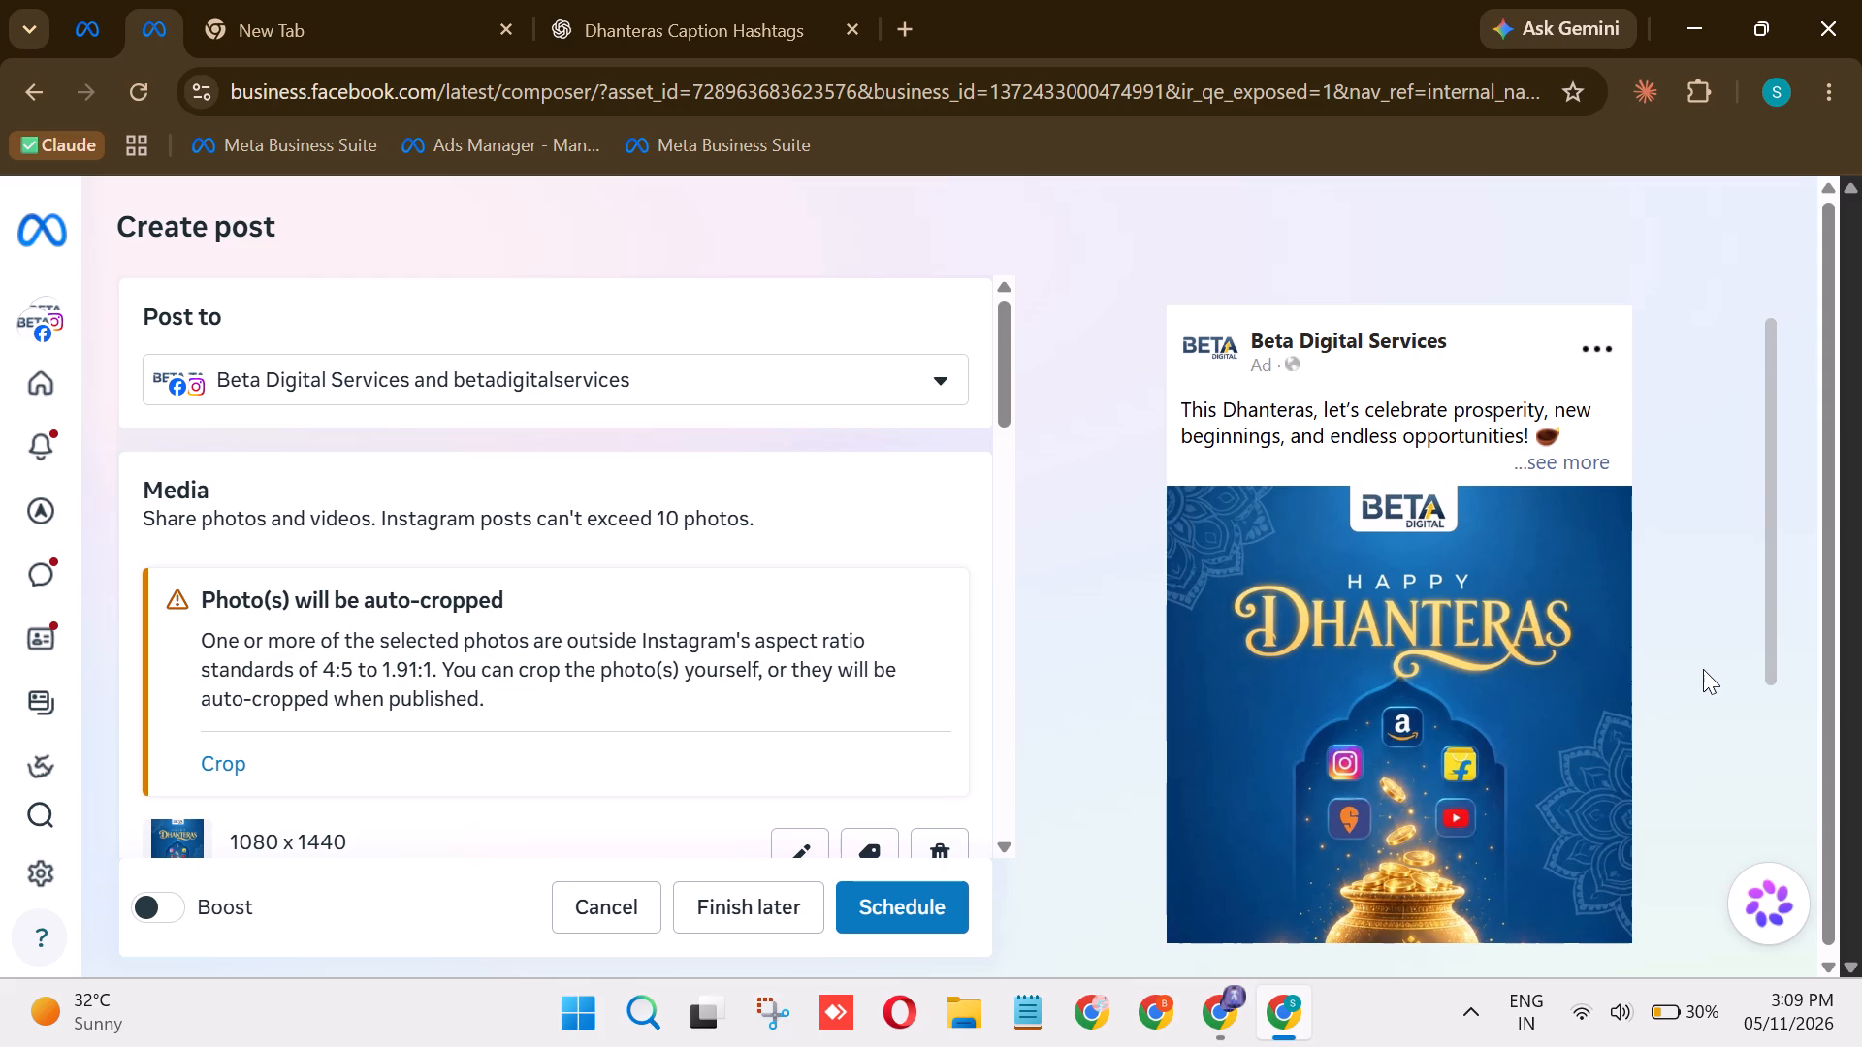
click(1703, 669)
scroll(1703, 669, down, 3)
scroll(1703, 669, up, 6)
drag(1773, 638, 1763, 270)
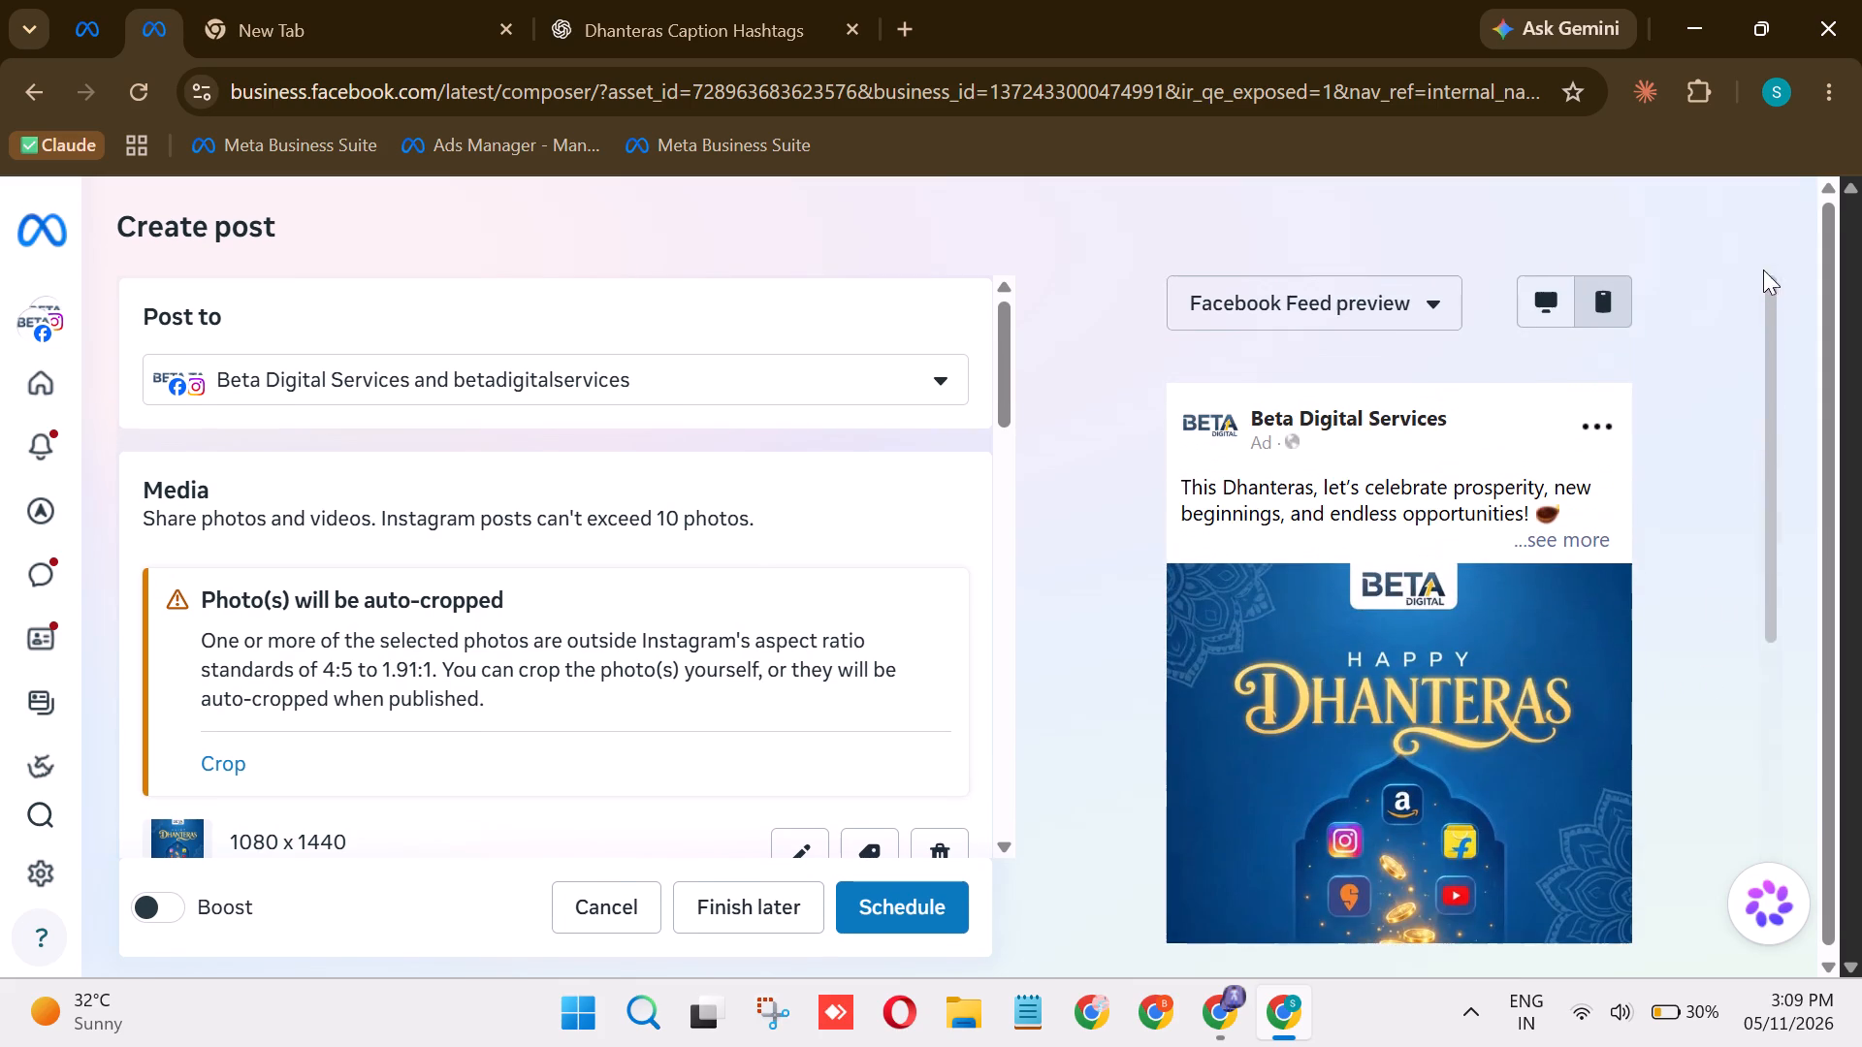
drag(1763, 270, 1763, 231)
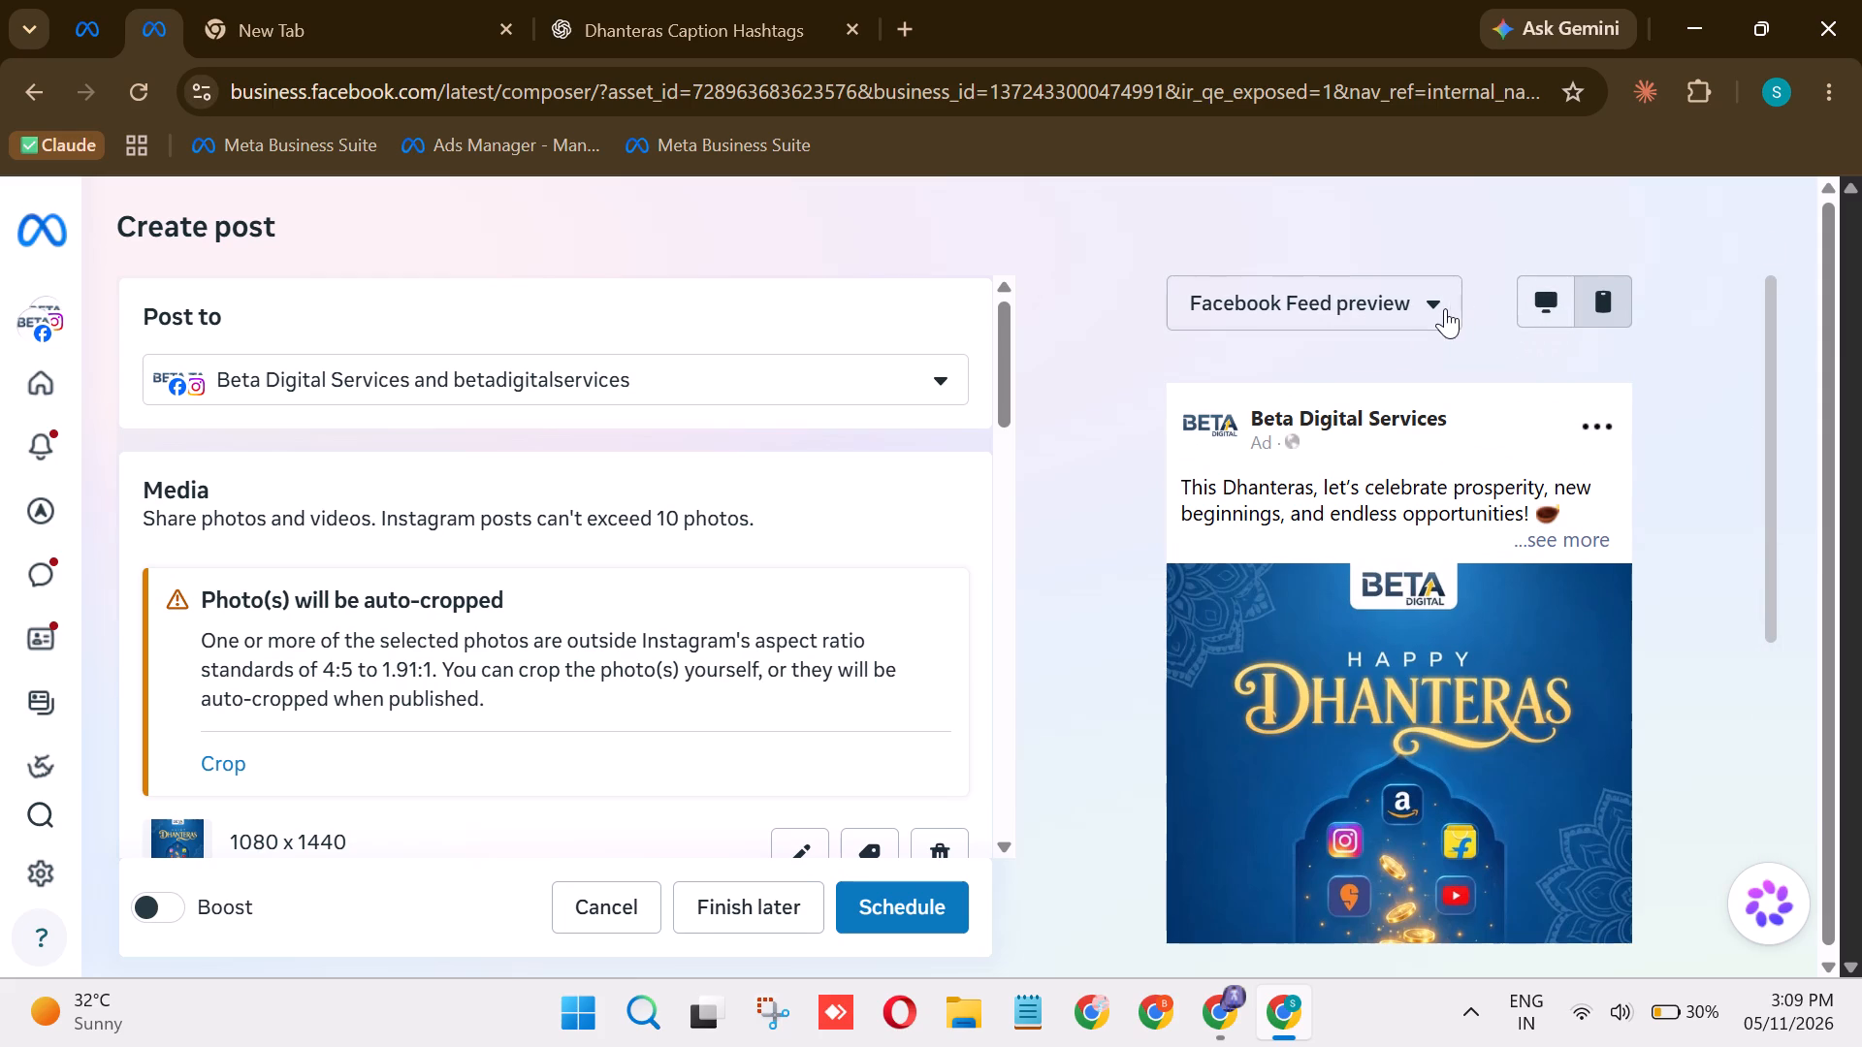
Switch to the Instagram feed preview and examine how the Dhanteras image and caption appear there.
click(1433, 305)
click(1429, 445)
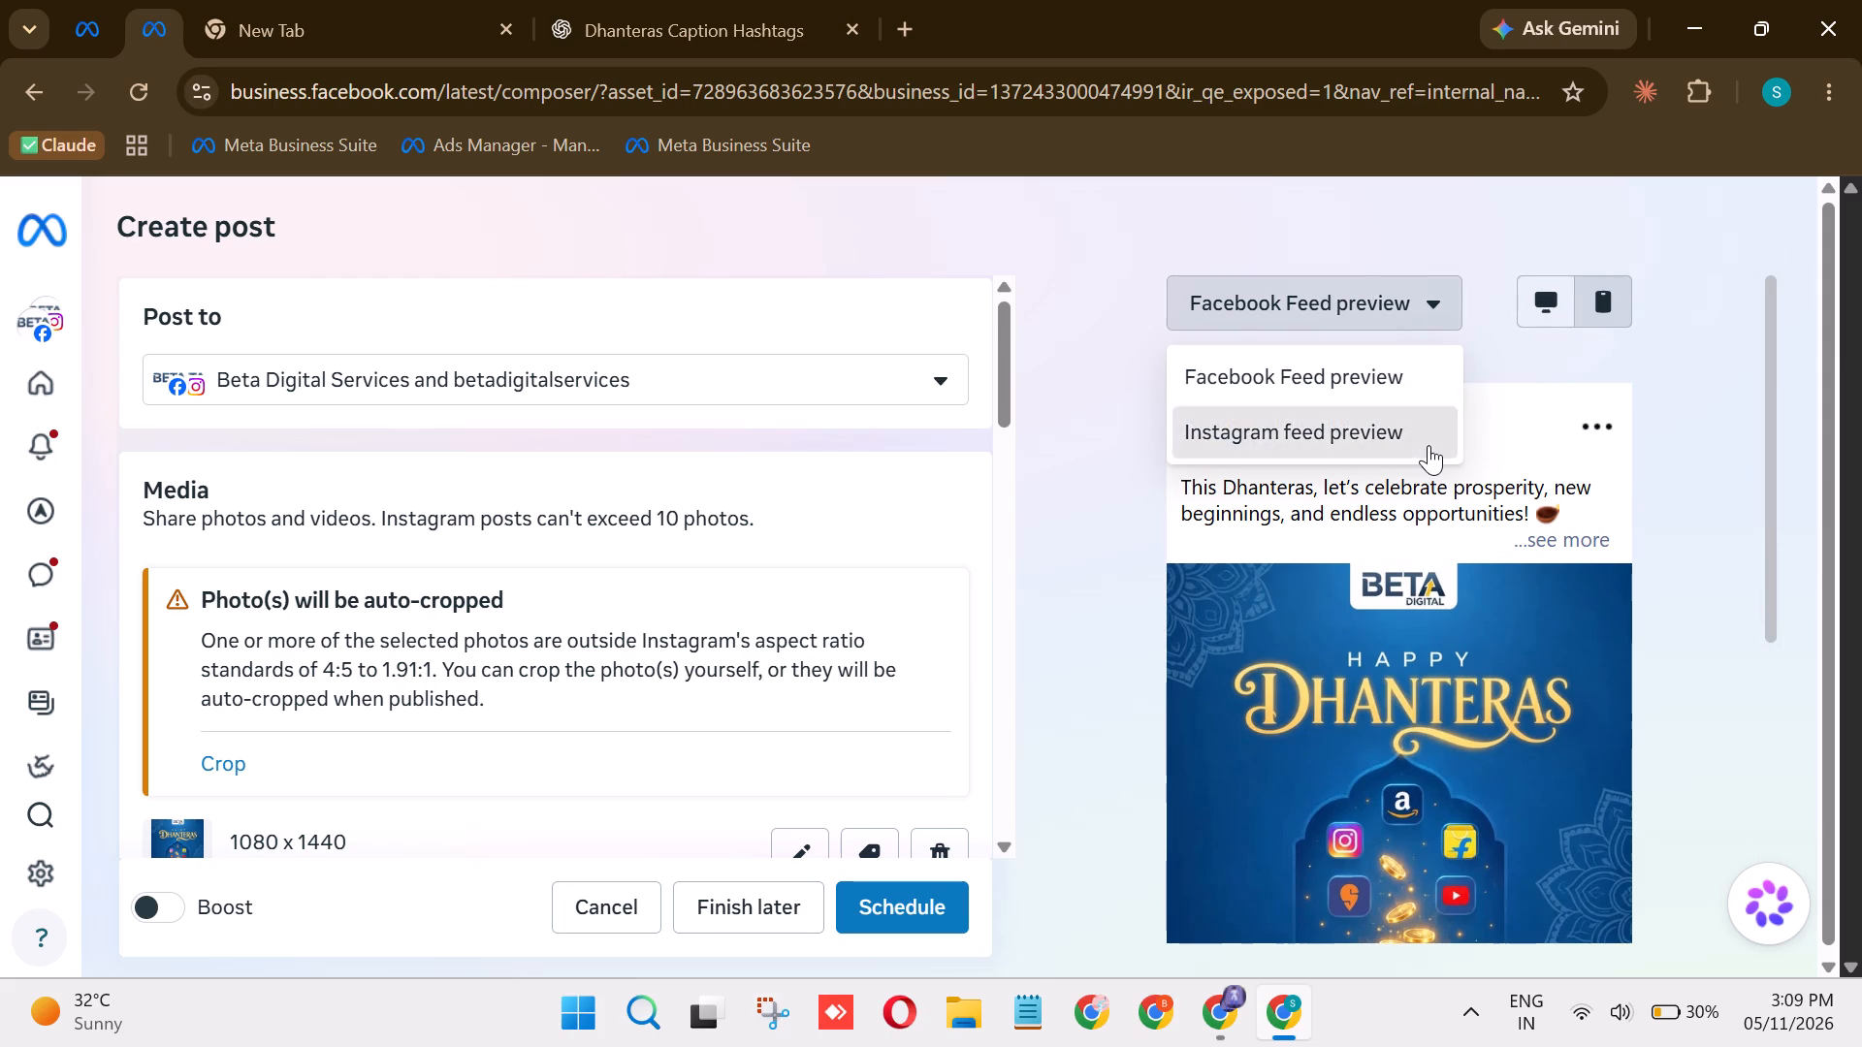
scroll(1668, 609, down, 2)
scroll(1668, 611, up, 2)
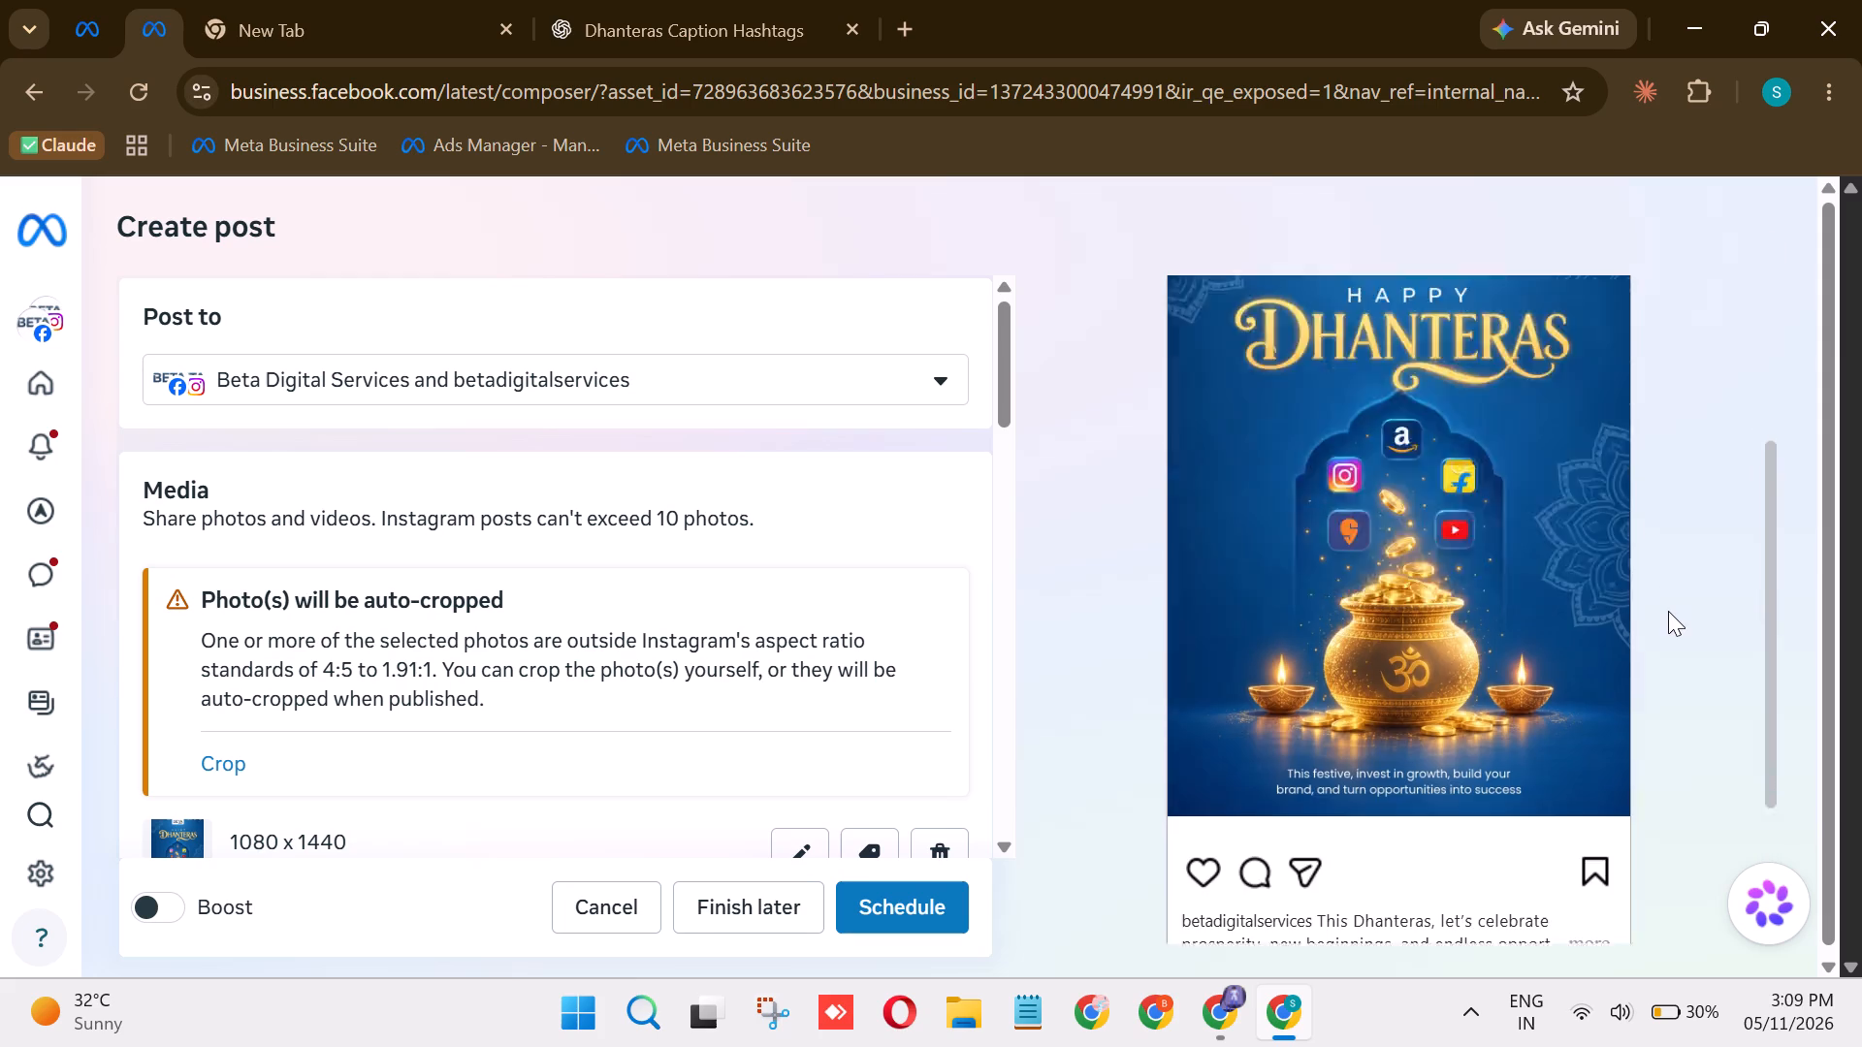
click(1698, 606)
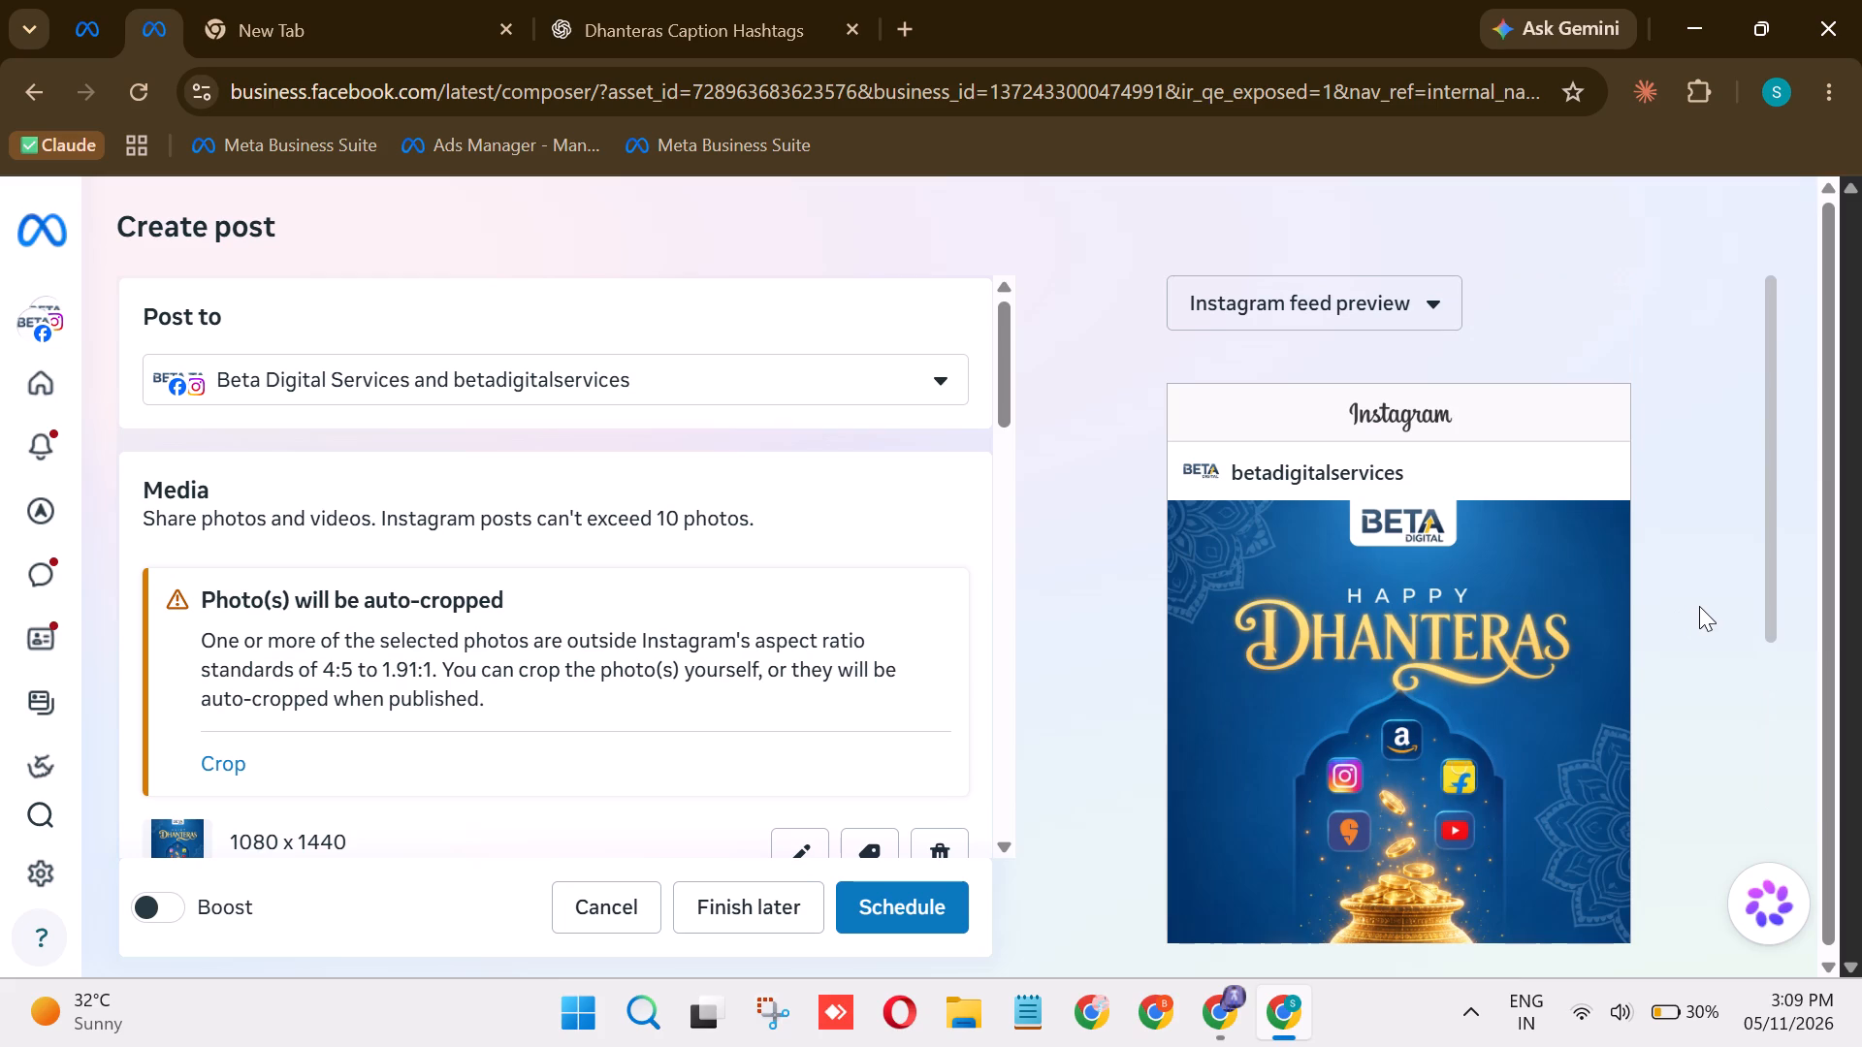
scroll(1699, 606, down, 1)
scroll(1699, 606, up, 2)
Review the media and post details sections of the Dhanteras post.
scroll(634, 814, down, 1)
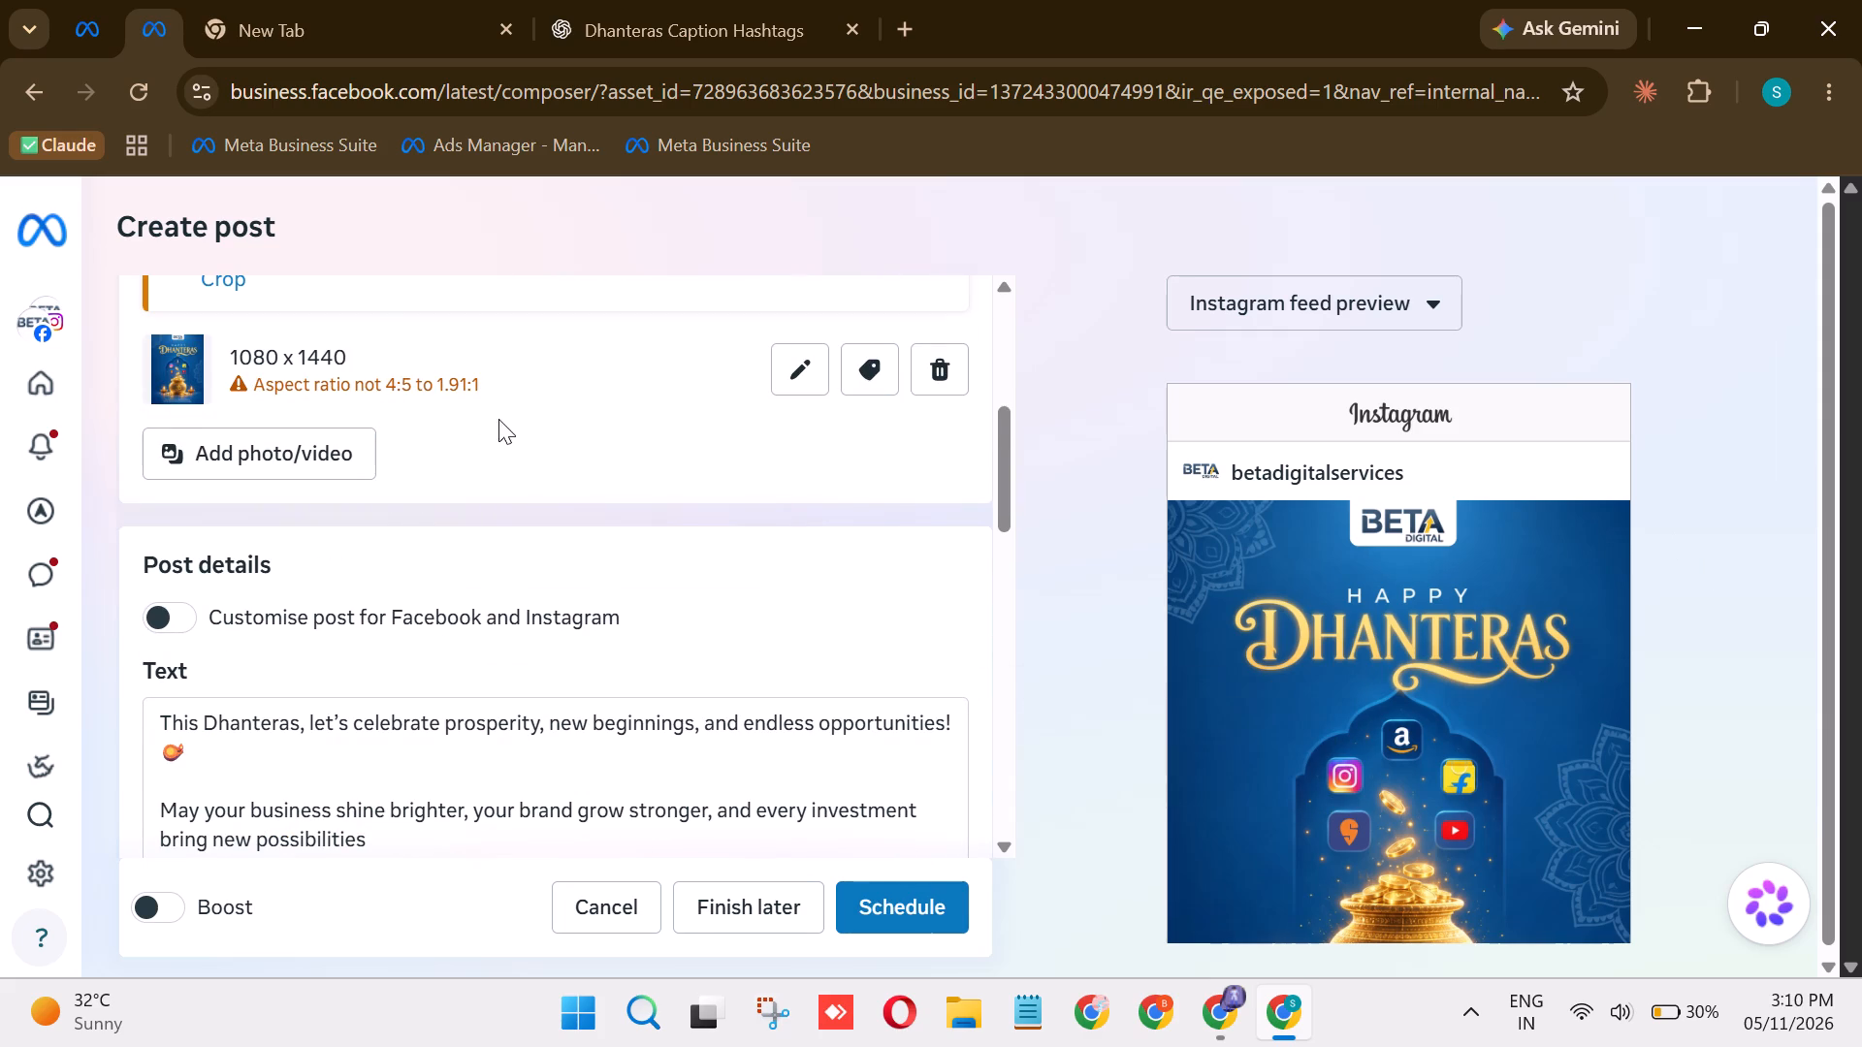
scroll(636, 425, up, 1)
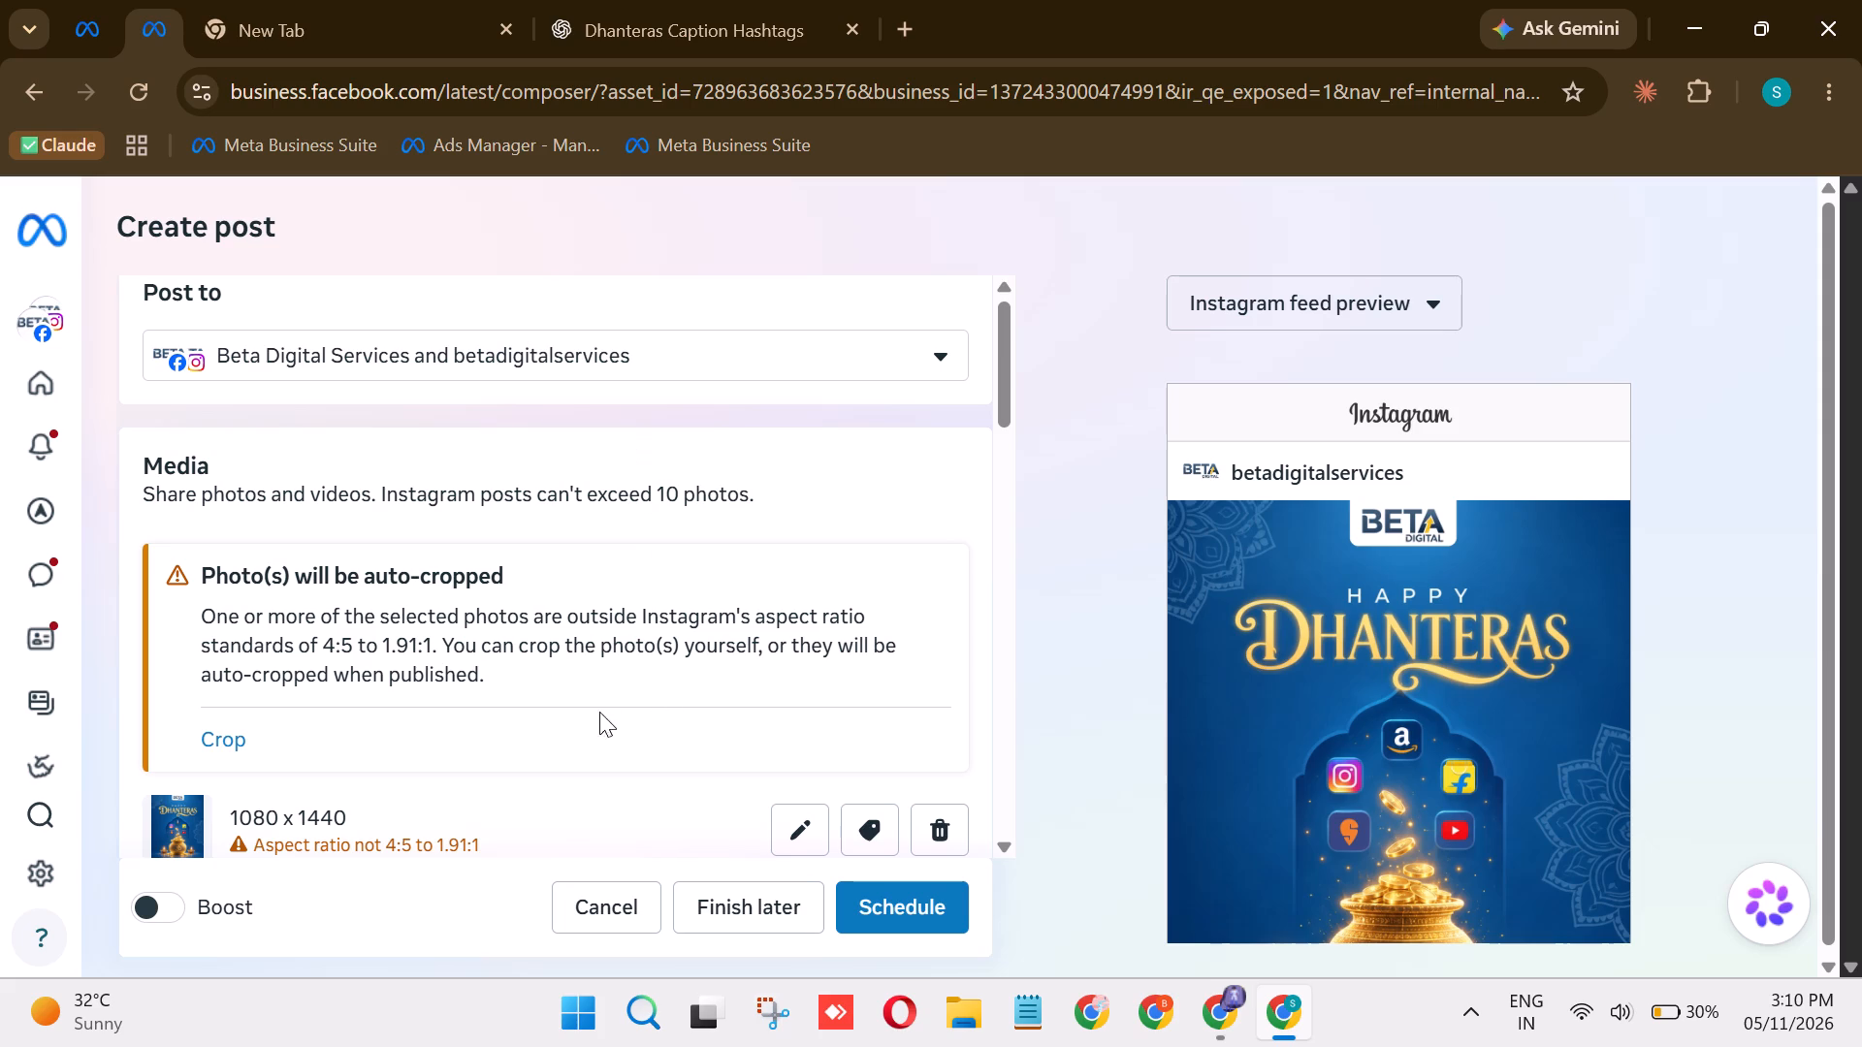
scroll(511, 722, up, 1)
scroll(511, 722, down, 1)
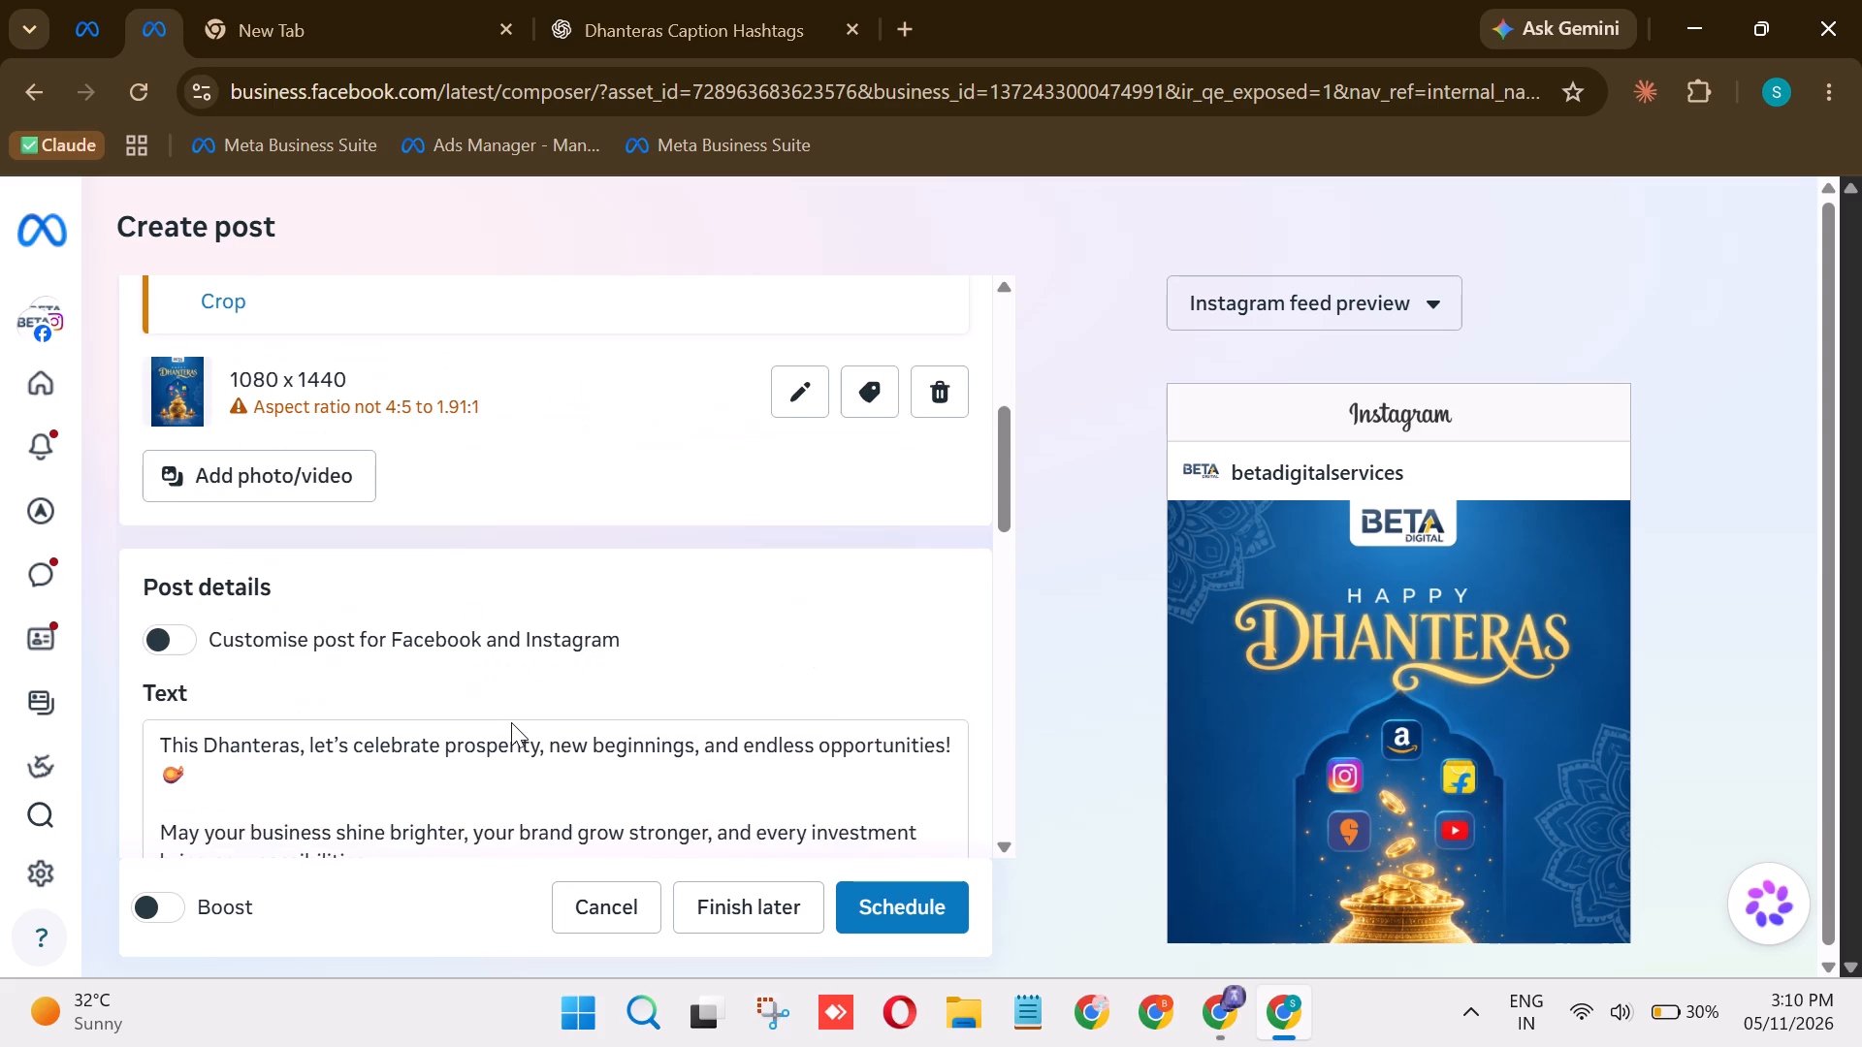
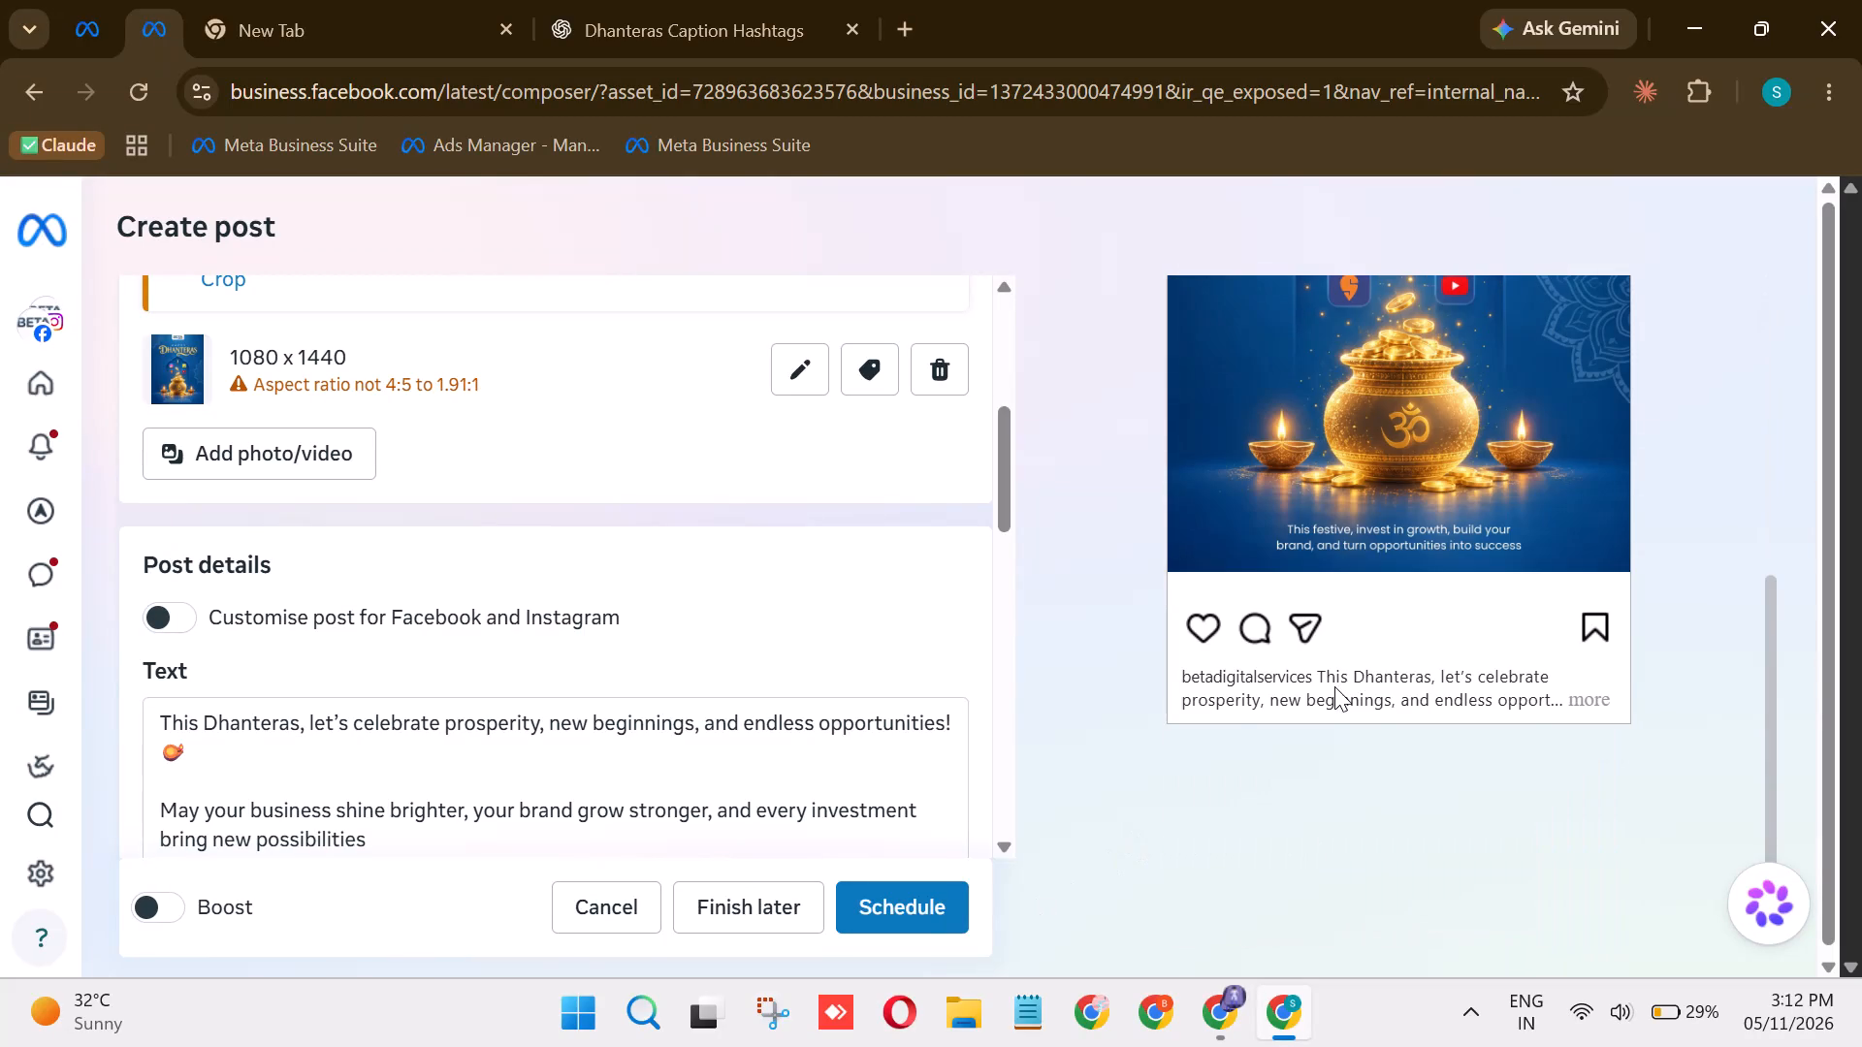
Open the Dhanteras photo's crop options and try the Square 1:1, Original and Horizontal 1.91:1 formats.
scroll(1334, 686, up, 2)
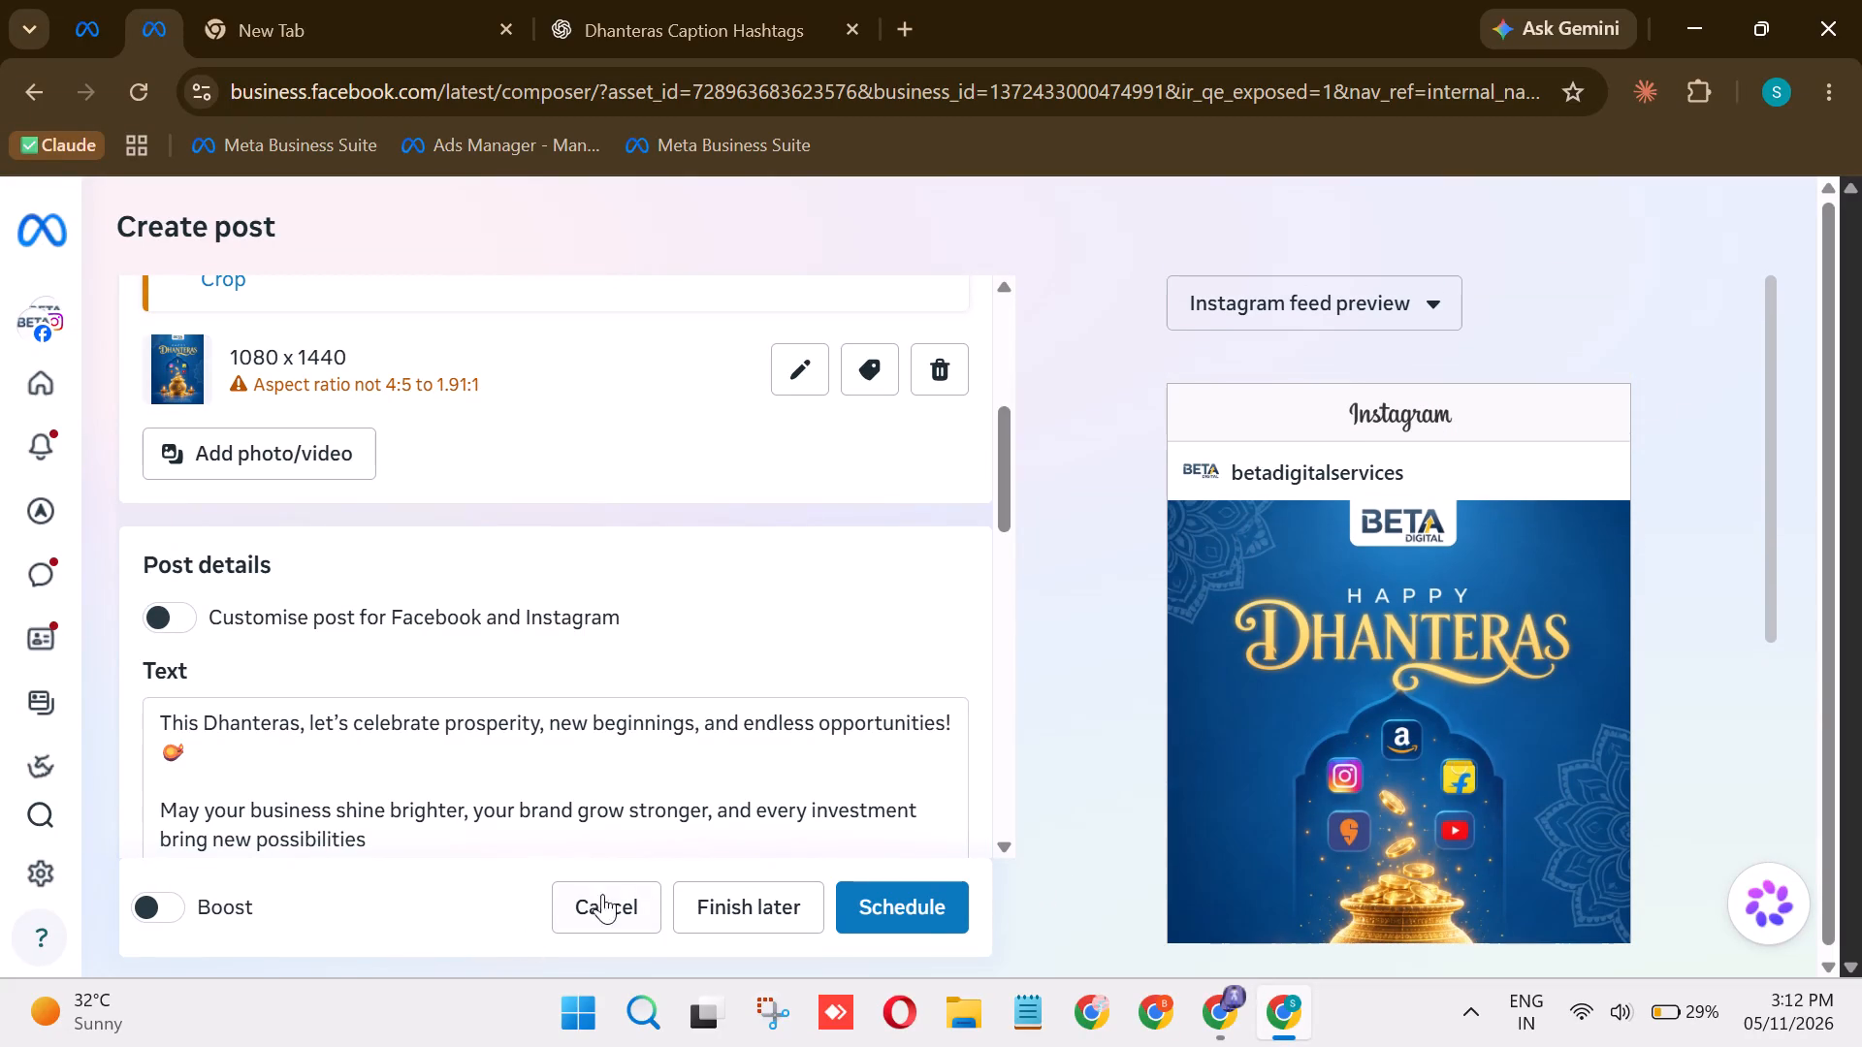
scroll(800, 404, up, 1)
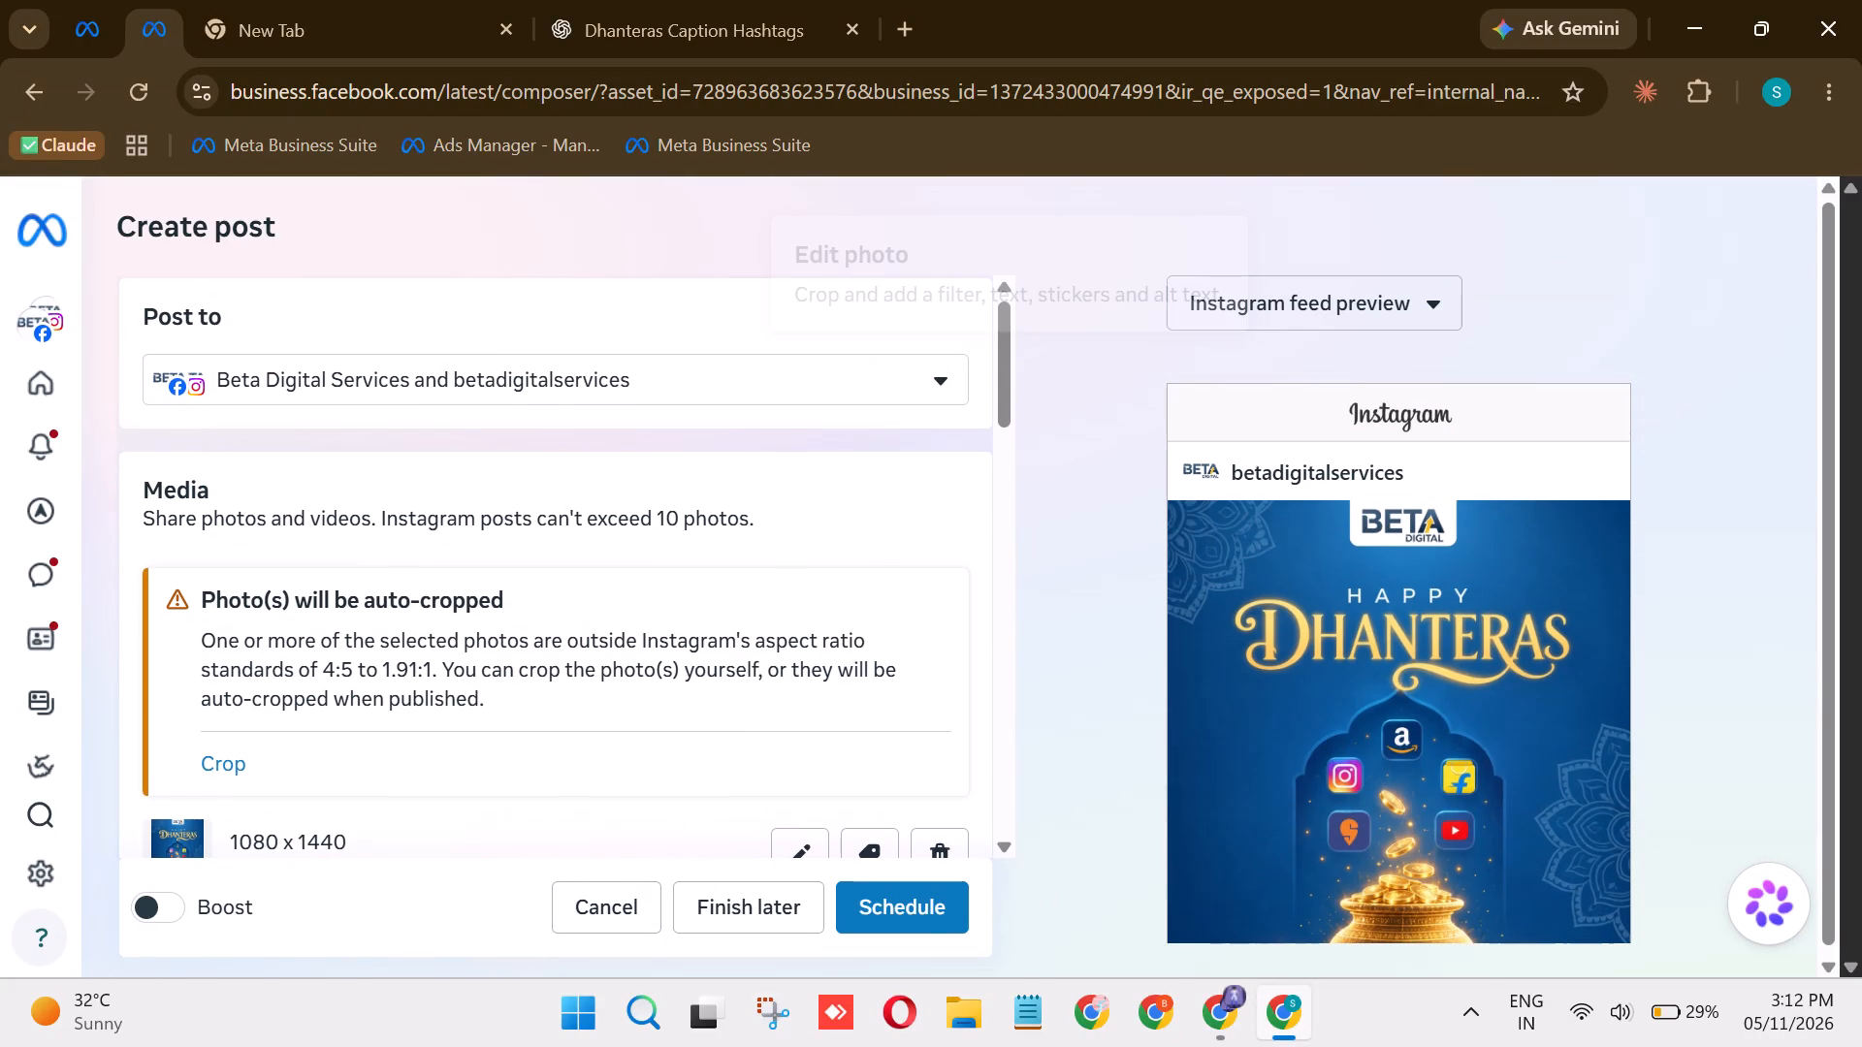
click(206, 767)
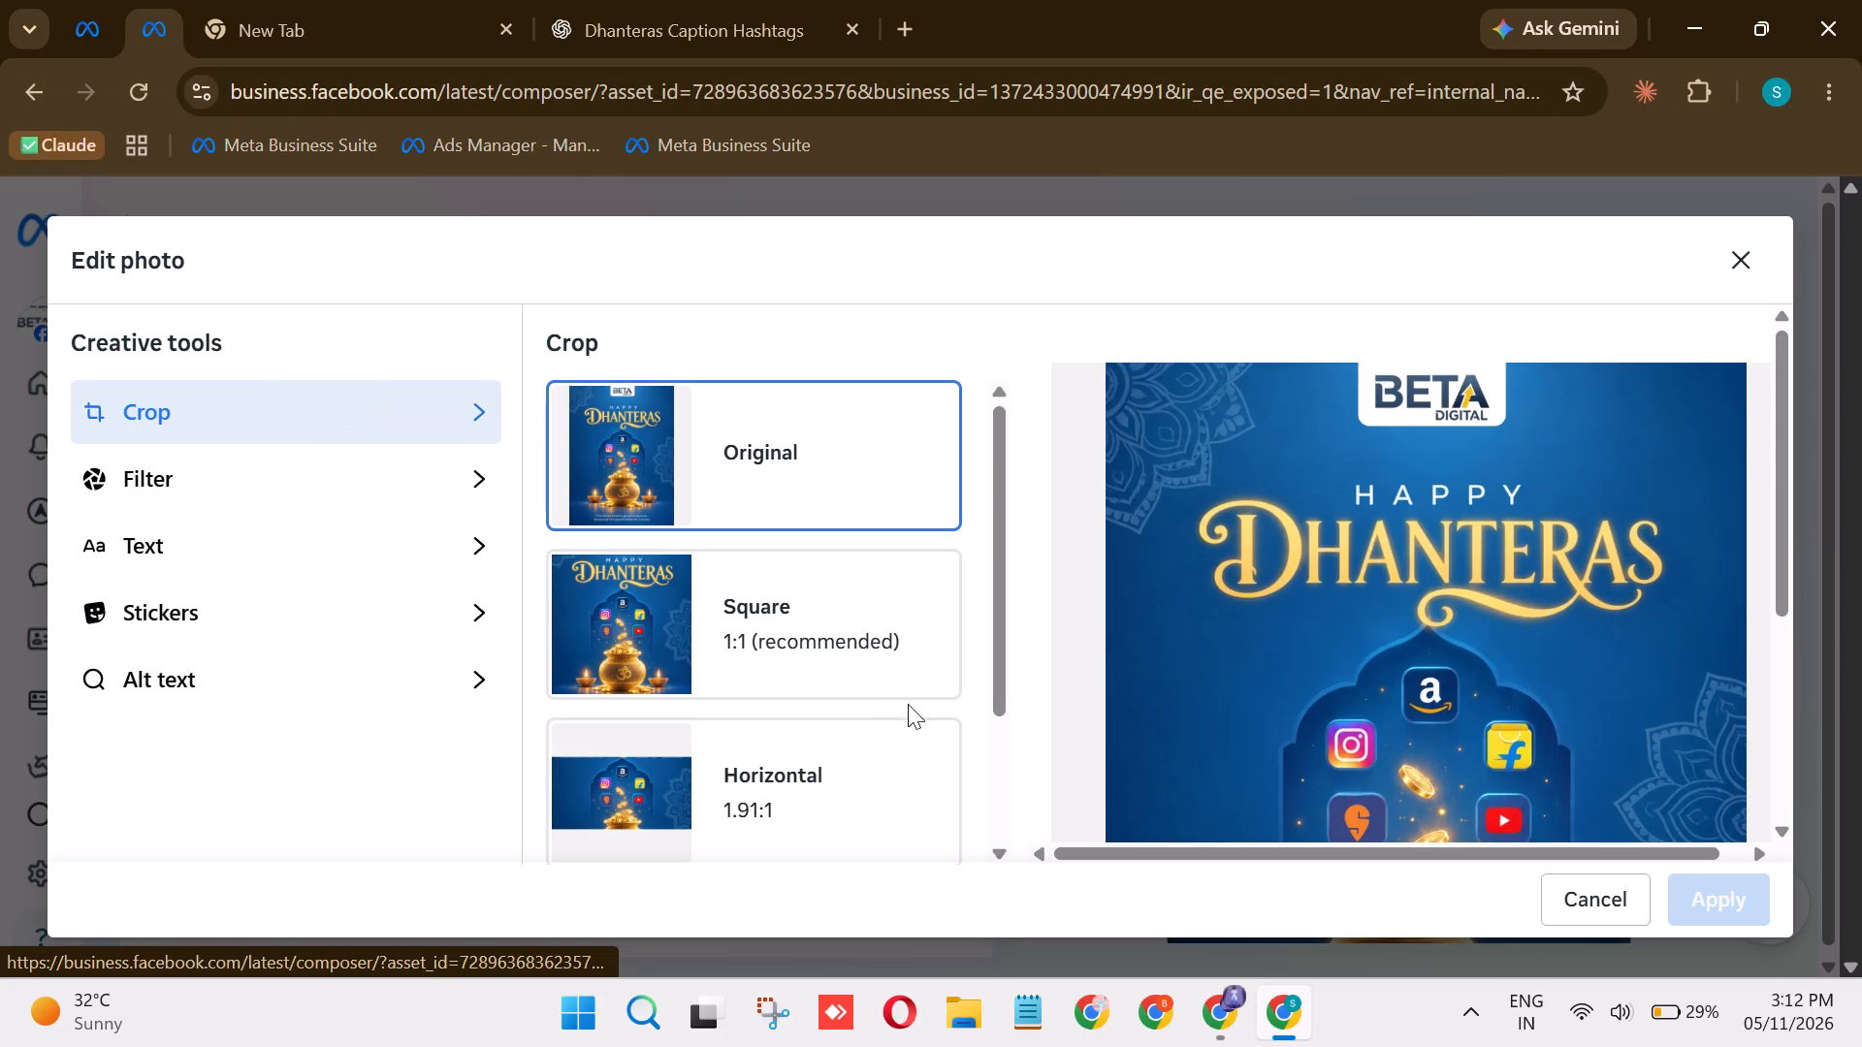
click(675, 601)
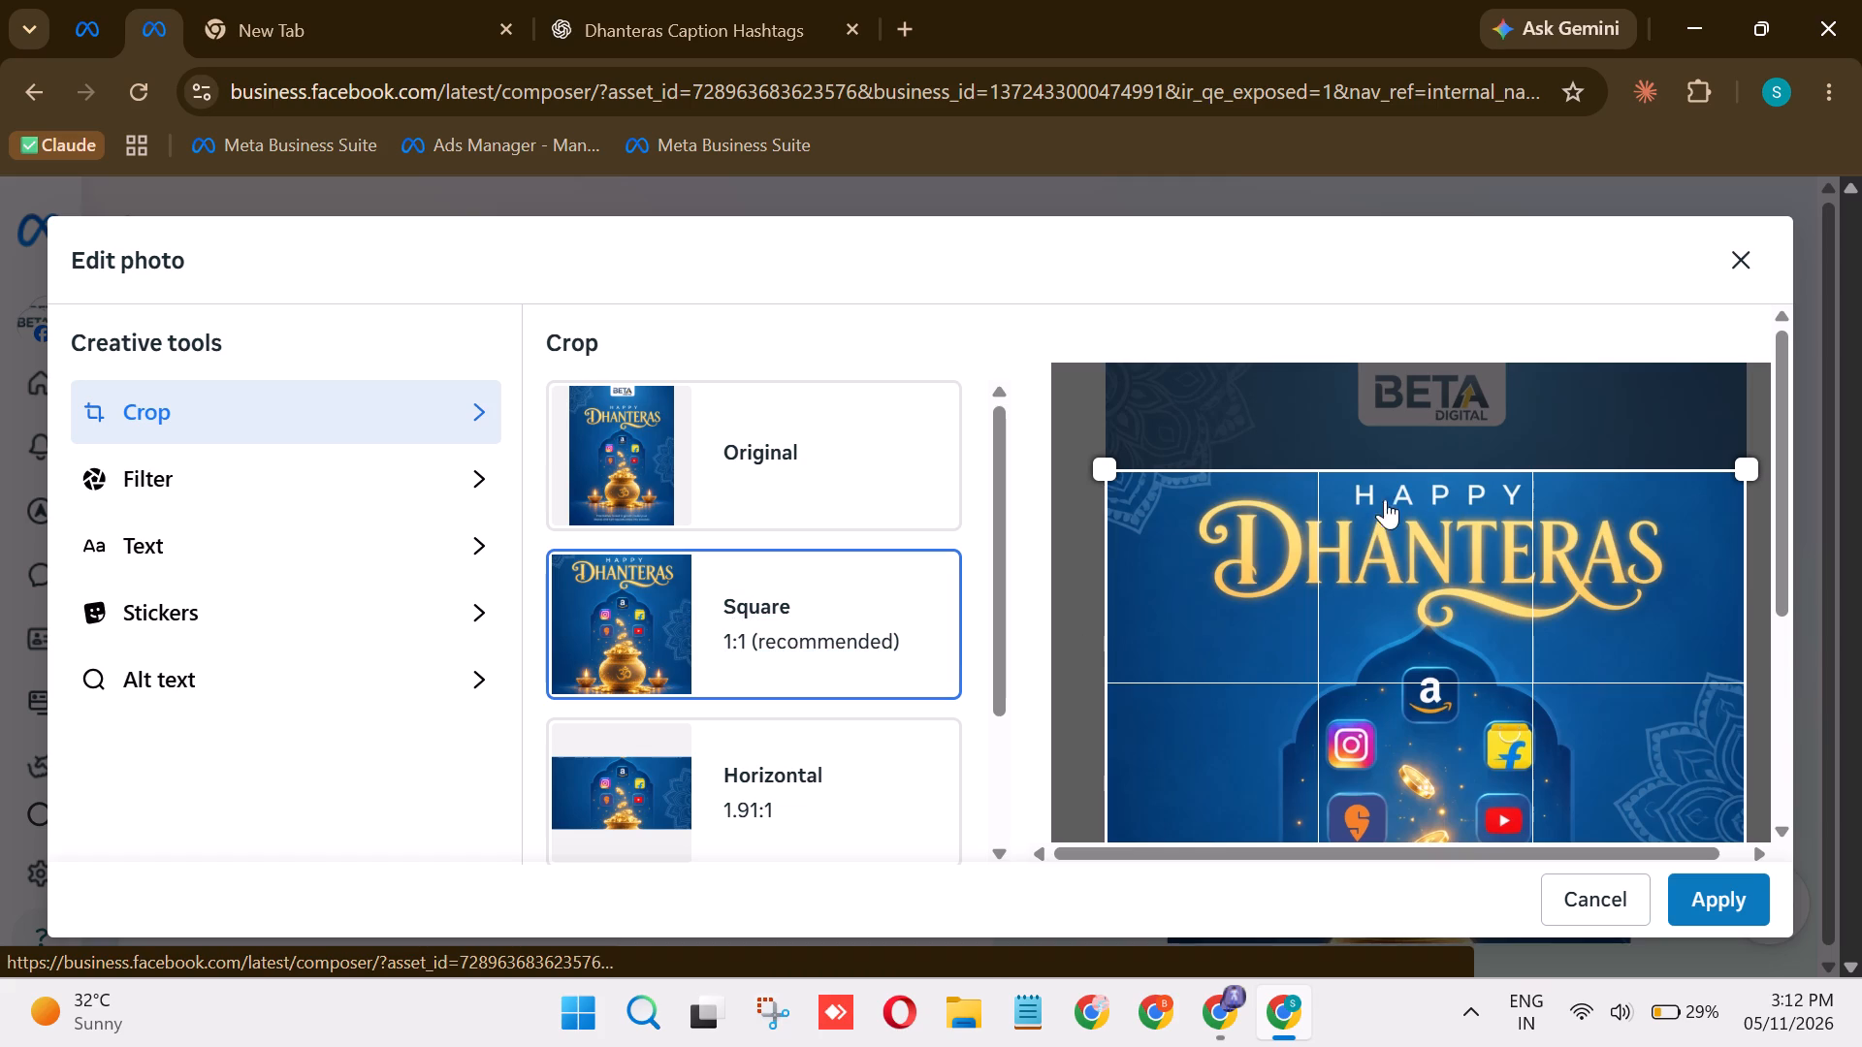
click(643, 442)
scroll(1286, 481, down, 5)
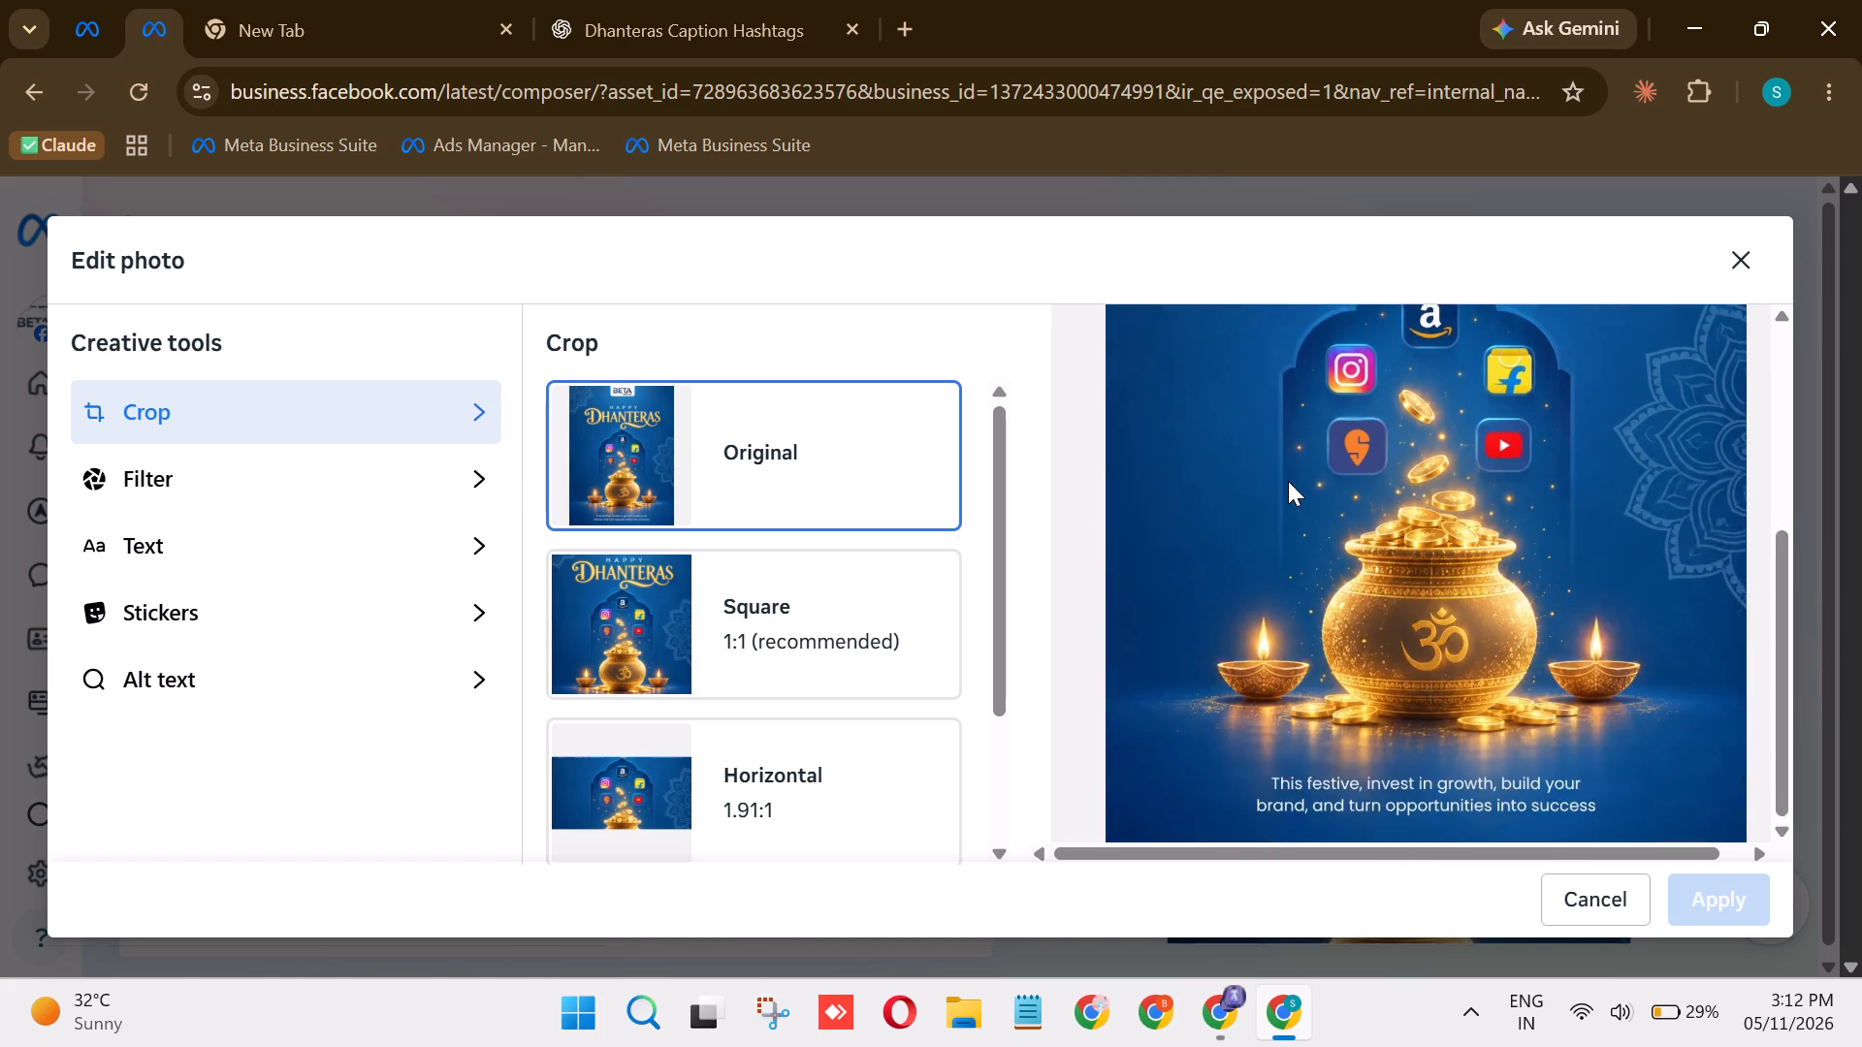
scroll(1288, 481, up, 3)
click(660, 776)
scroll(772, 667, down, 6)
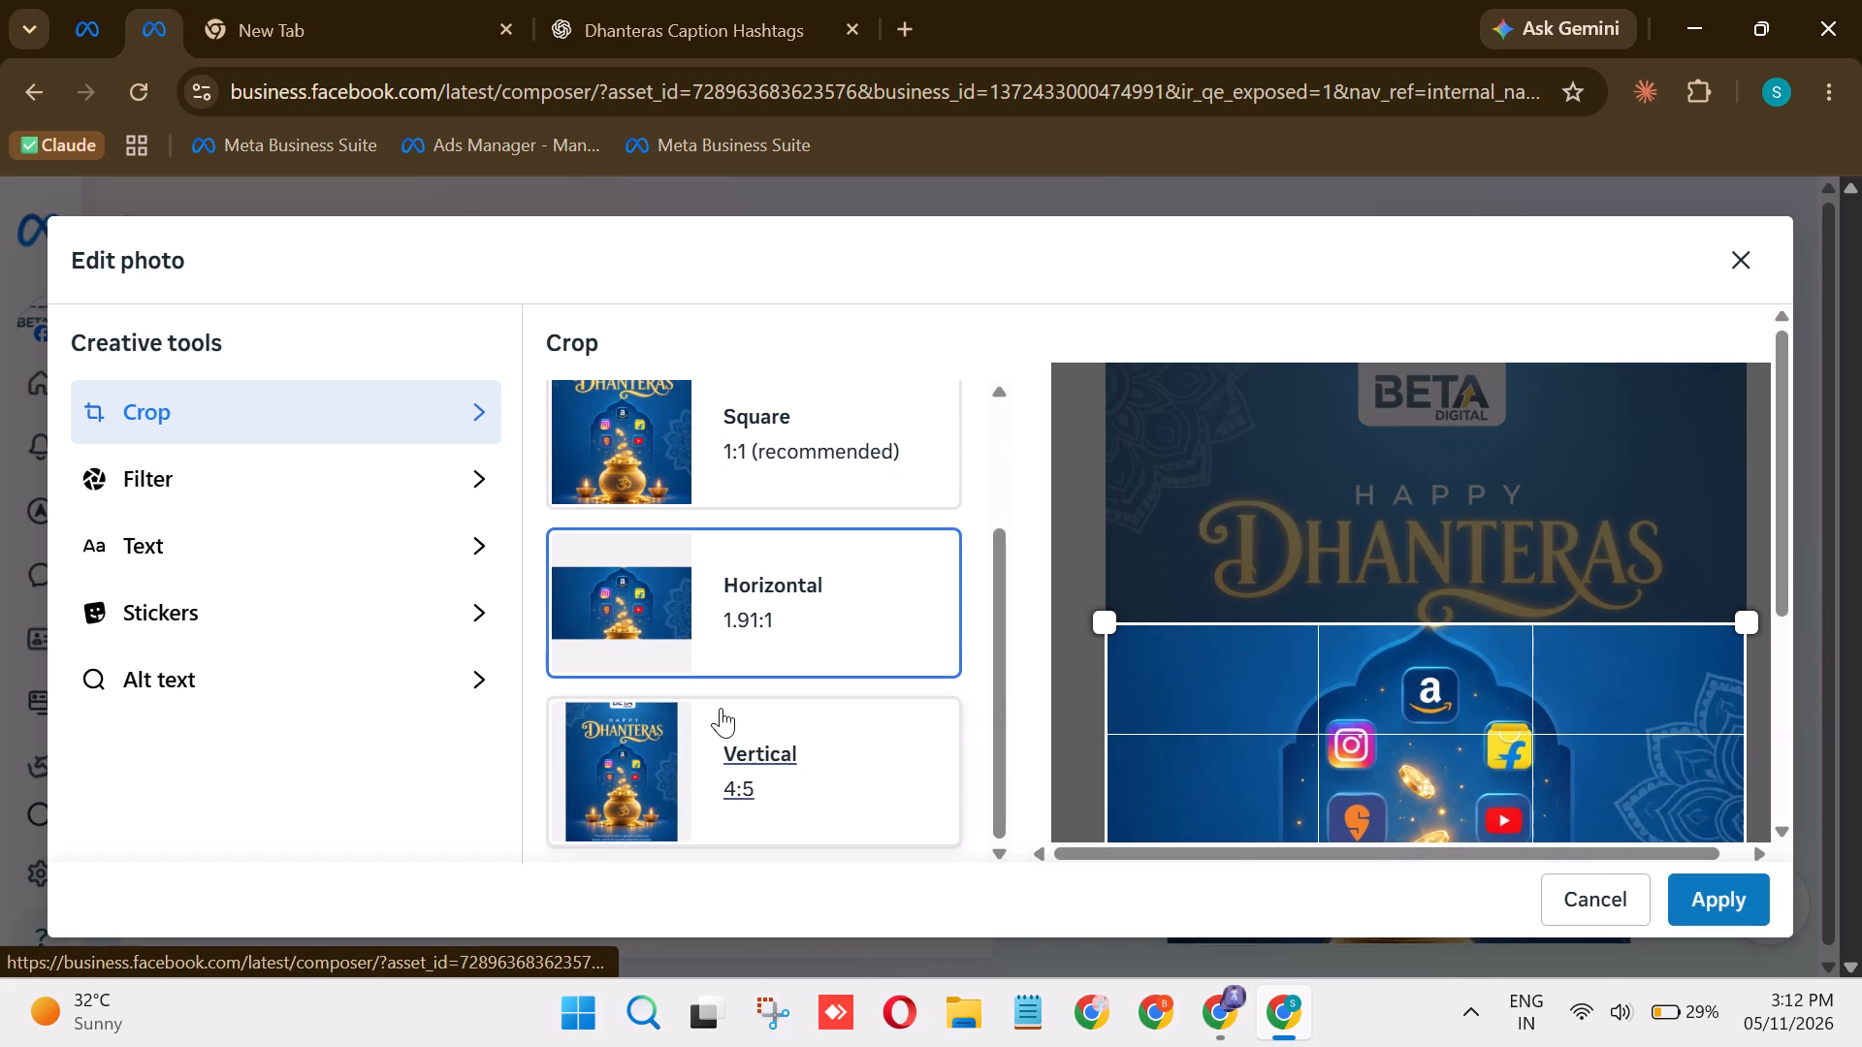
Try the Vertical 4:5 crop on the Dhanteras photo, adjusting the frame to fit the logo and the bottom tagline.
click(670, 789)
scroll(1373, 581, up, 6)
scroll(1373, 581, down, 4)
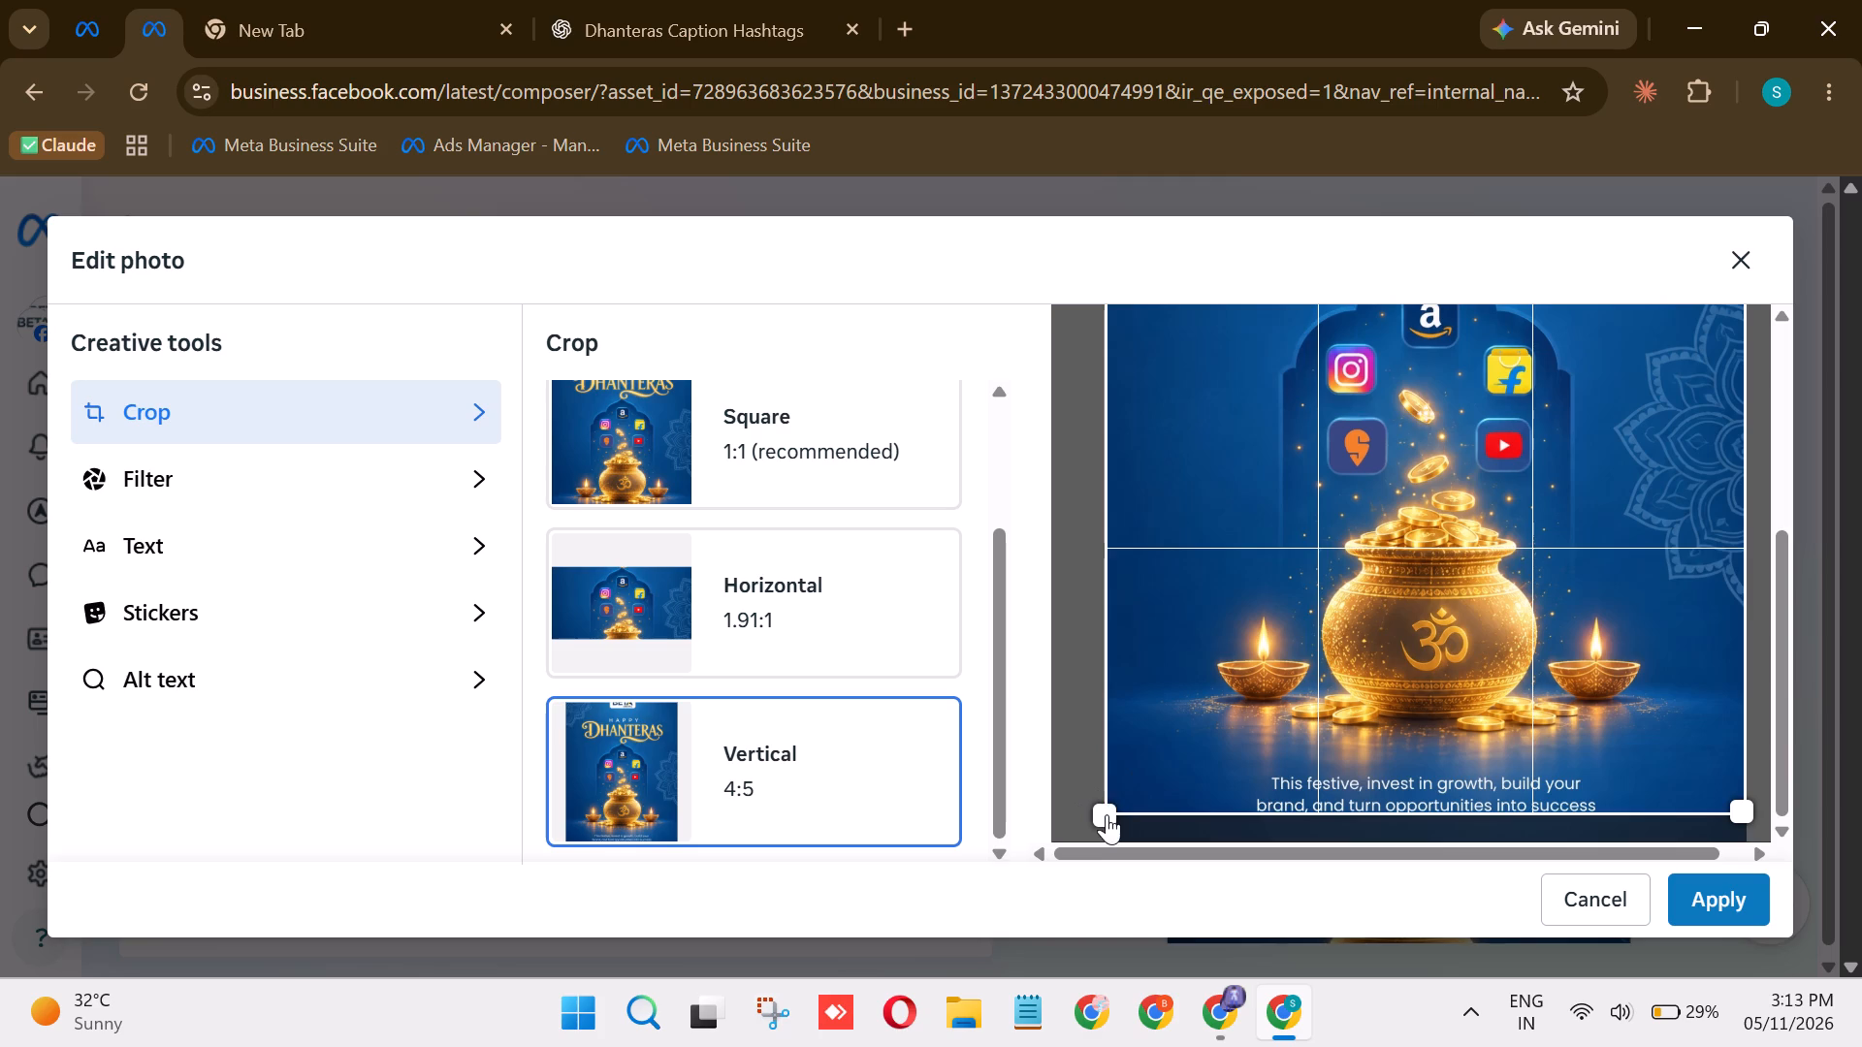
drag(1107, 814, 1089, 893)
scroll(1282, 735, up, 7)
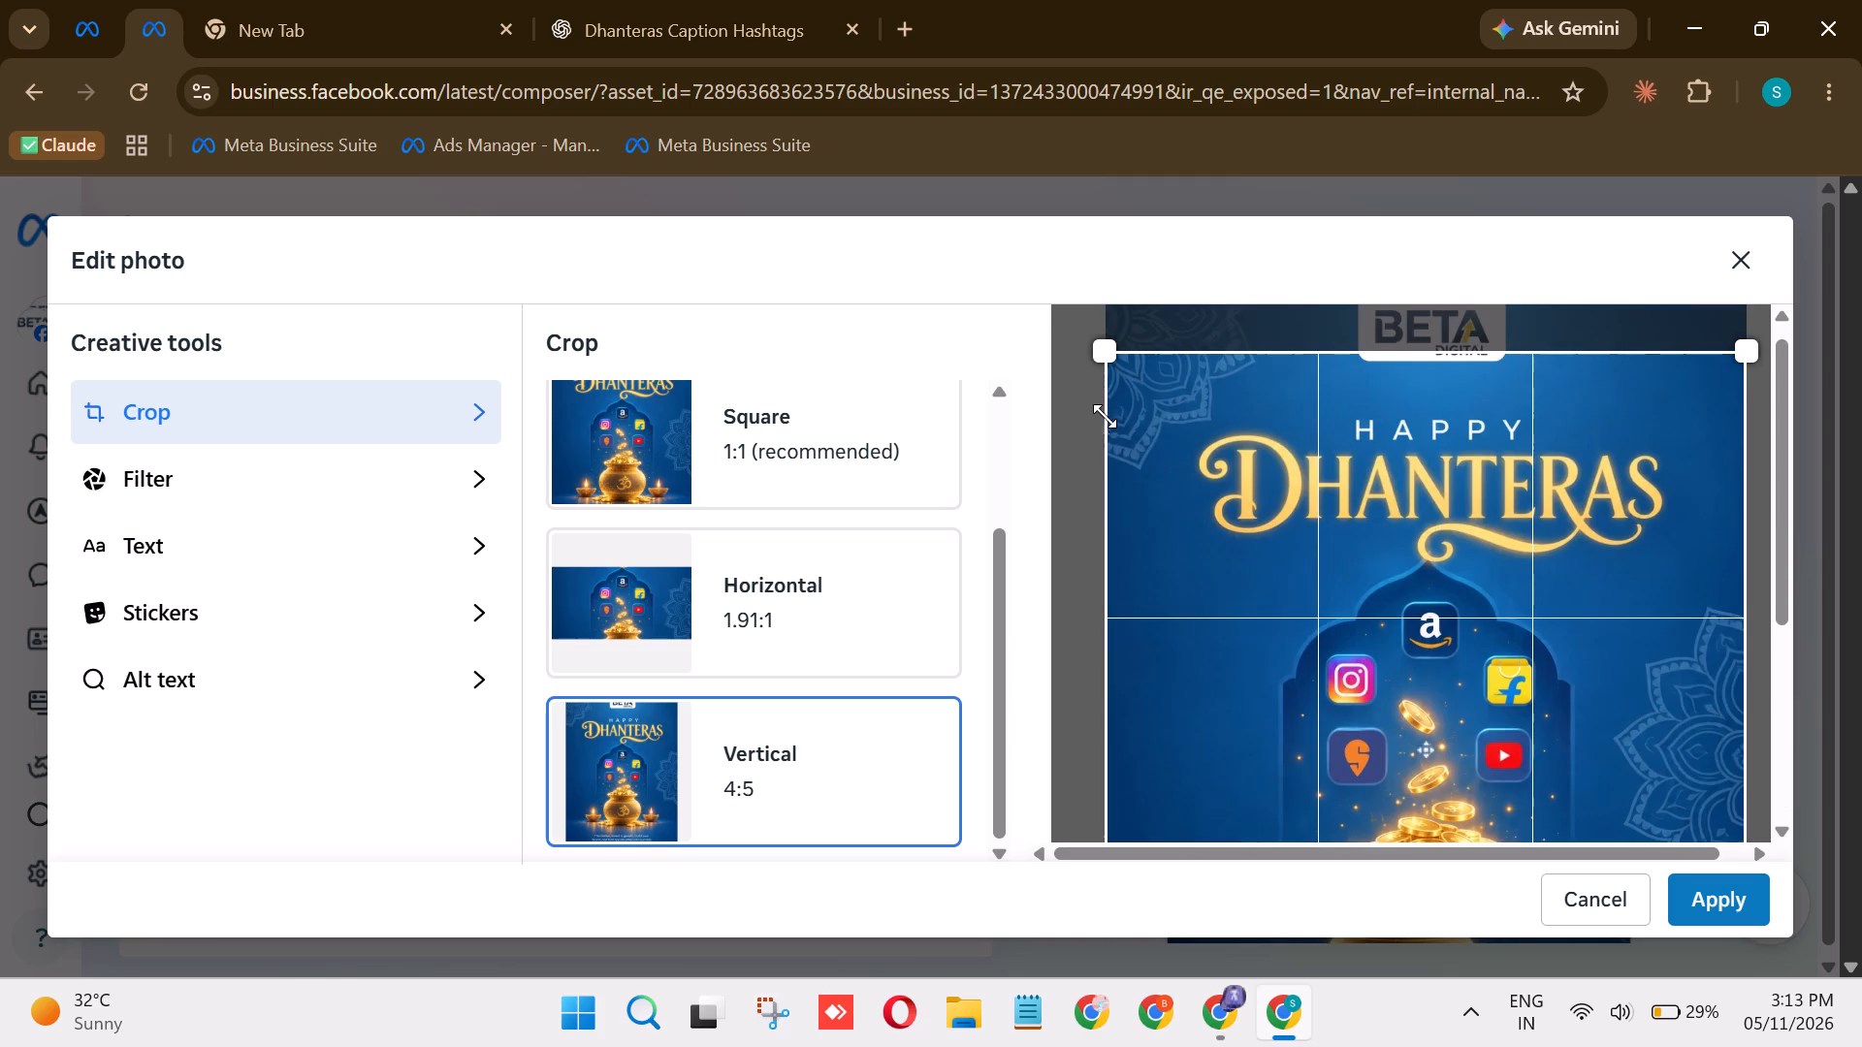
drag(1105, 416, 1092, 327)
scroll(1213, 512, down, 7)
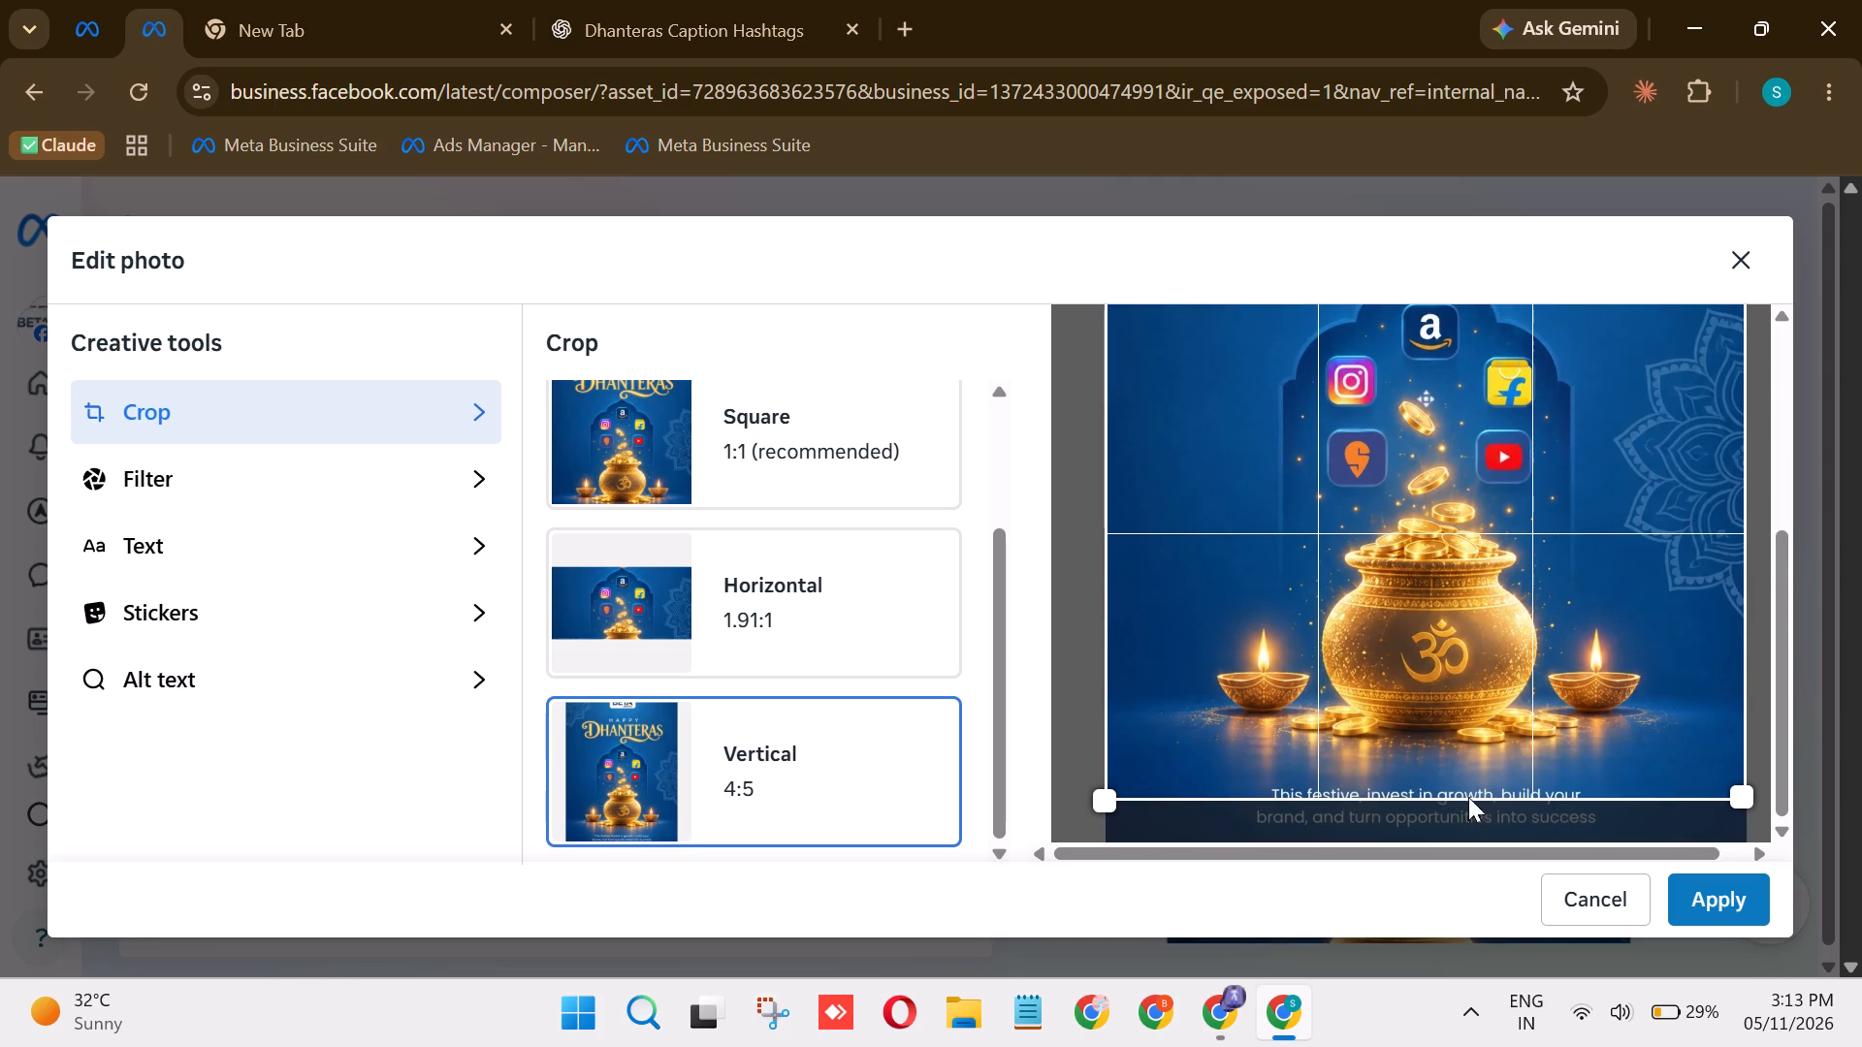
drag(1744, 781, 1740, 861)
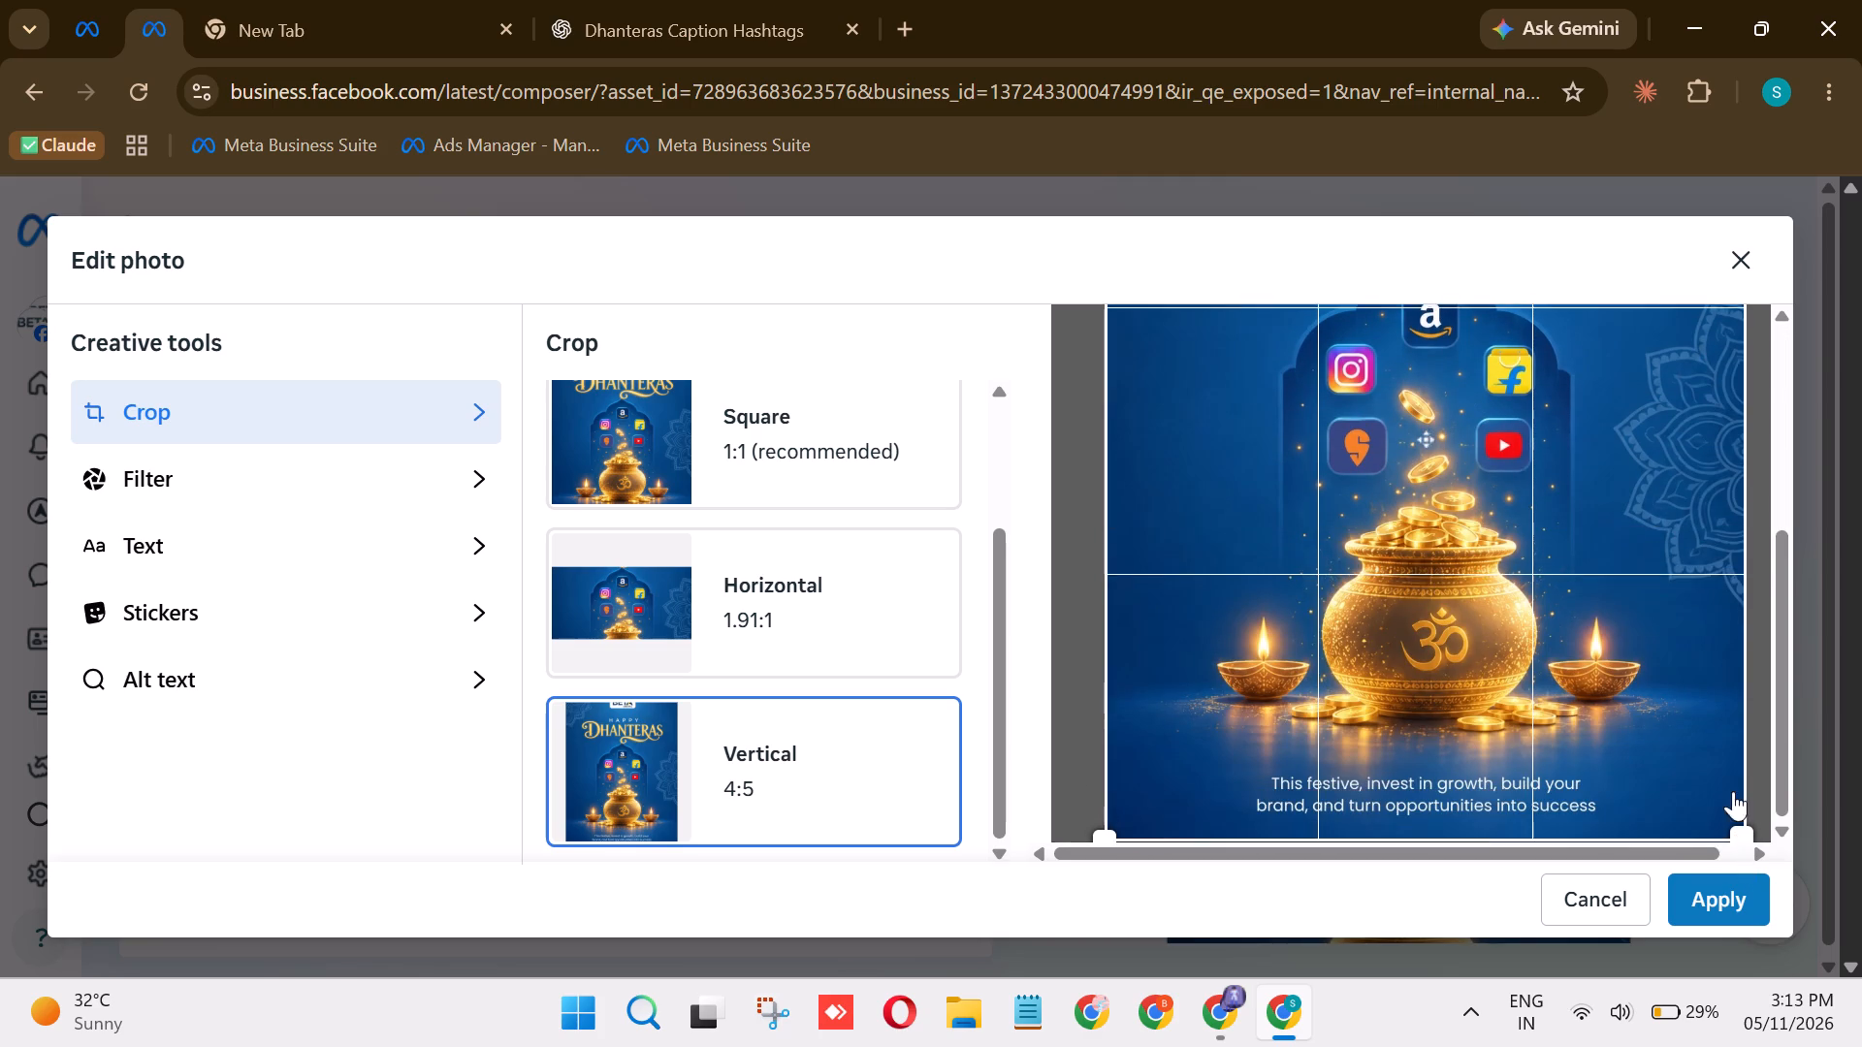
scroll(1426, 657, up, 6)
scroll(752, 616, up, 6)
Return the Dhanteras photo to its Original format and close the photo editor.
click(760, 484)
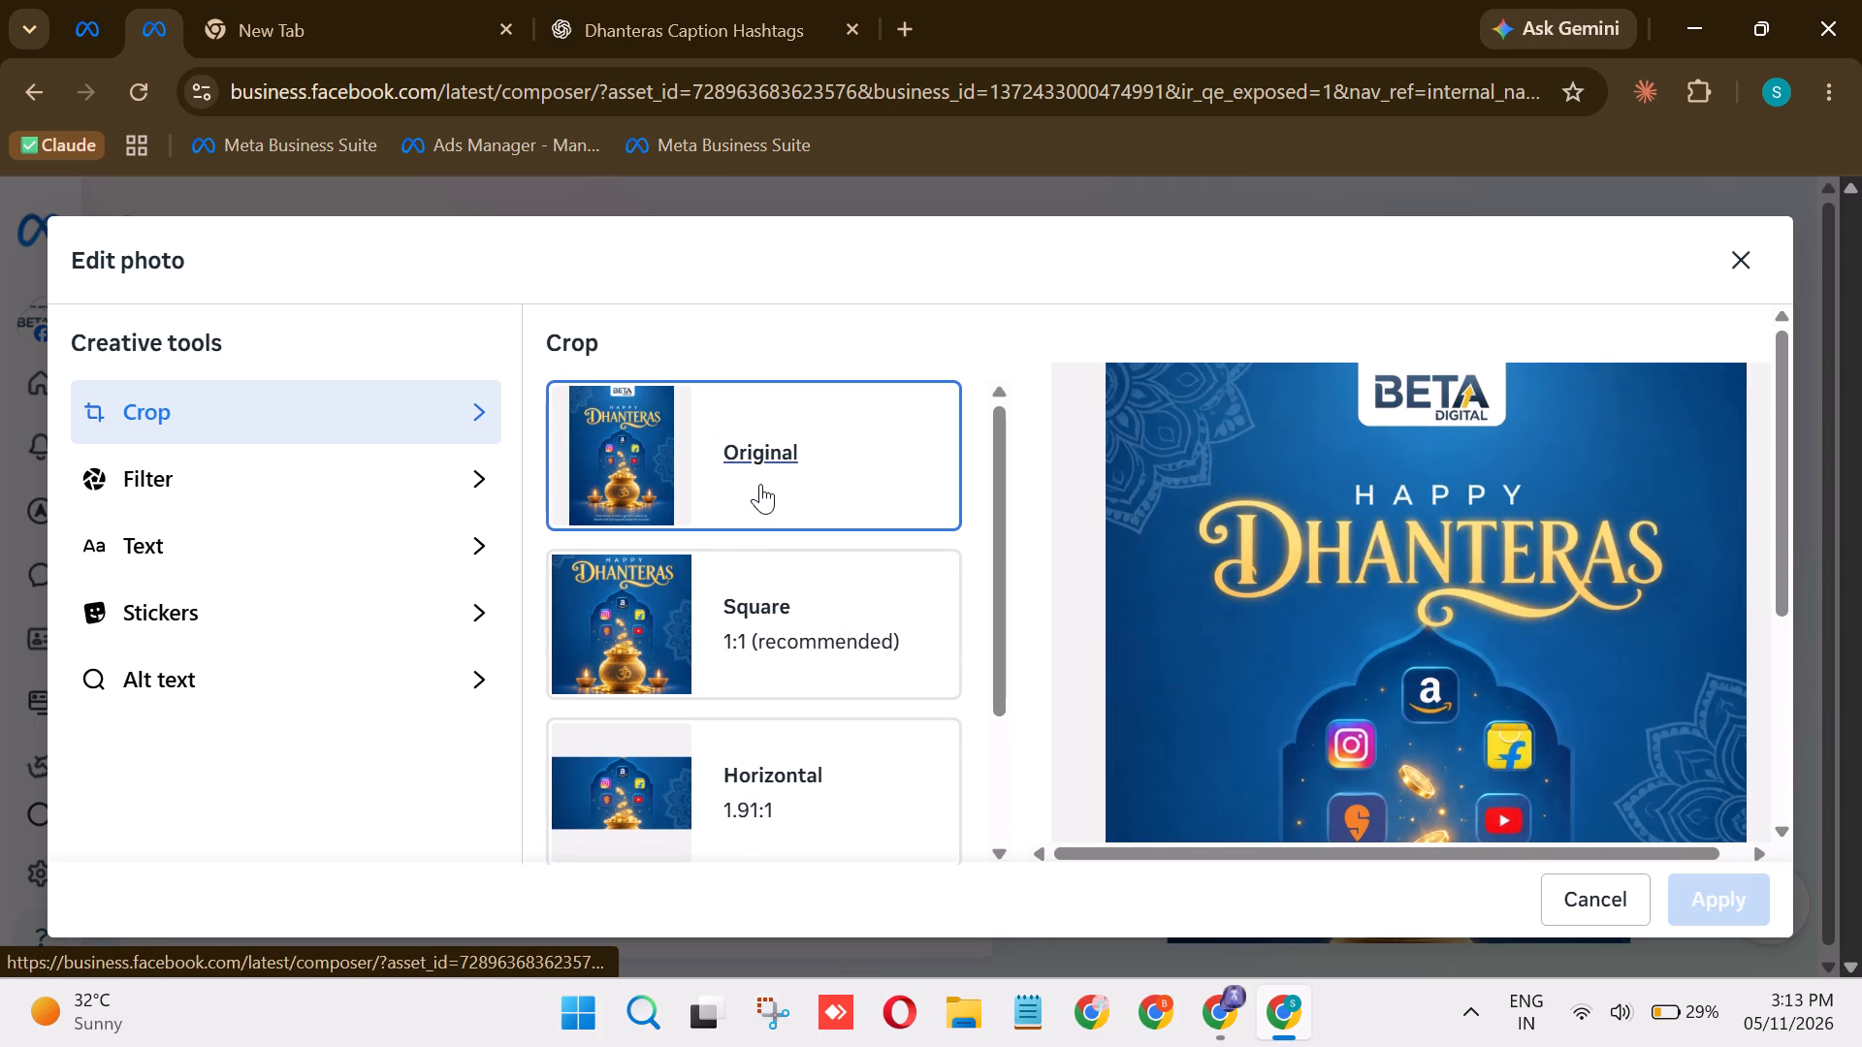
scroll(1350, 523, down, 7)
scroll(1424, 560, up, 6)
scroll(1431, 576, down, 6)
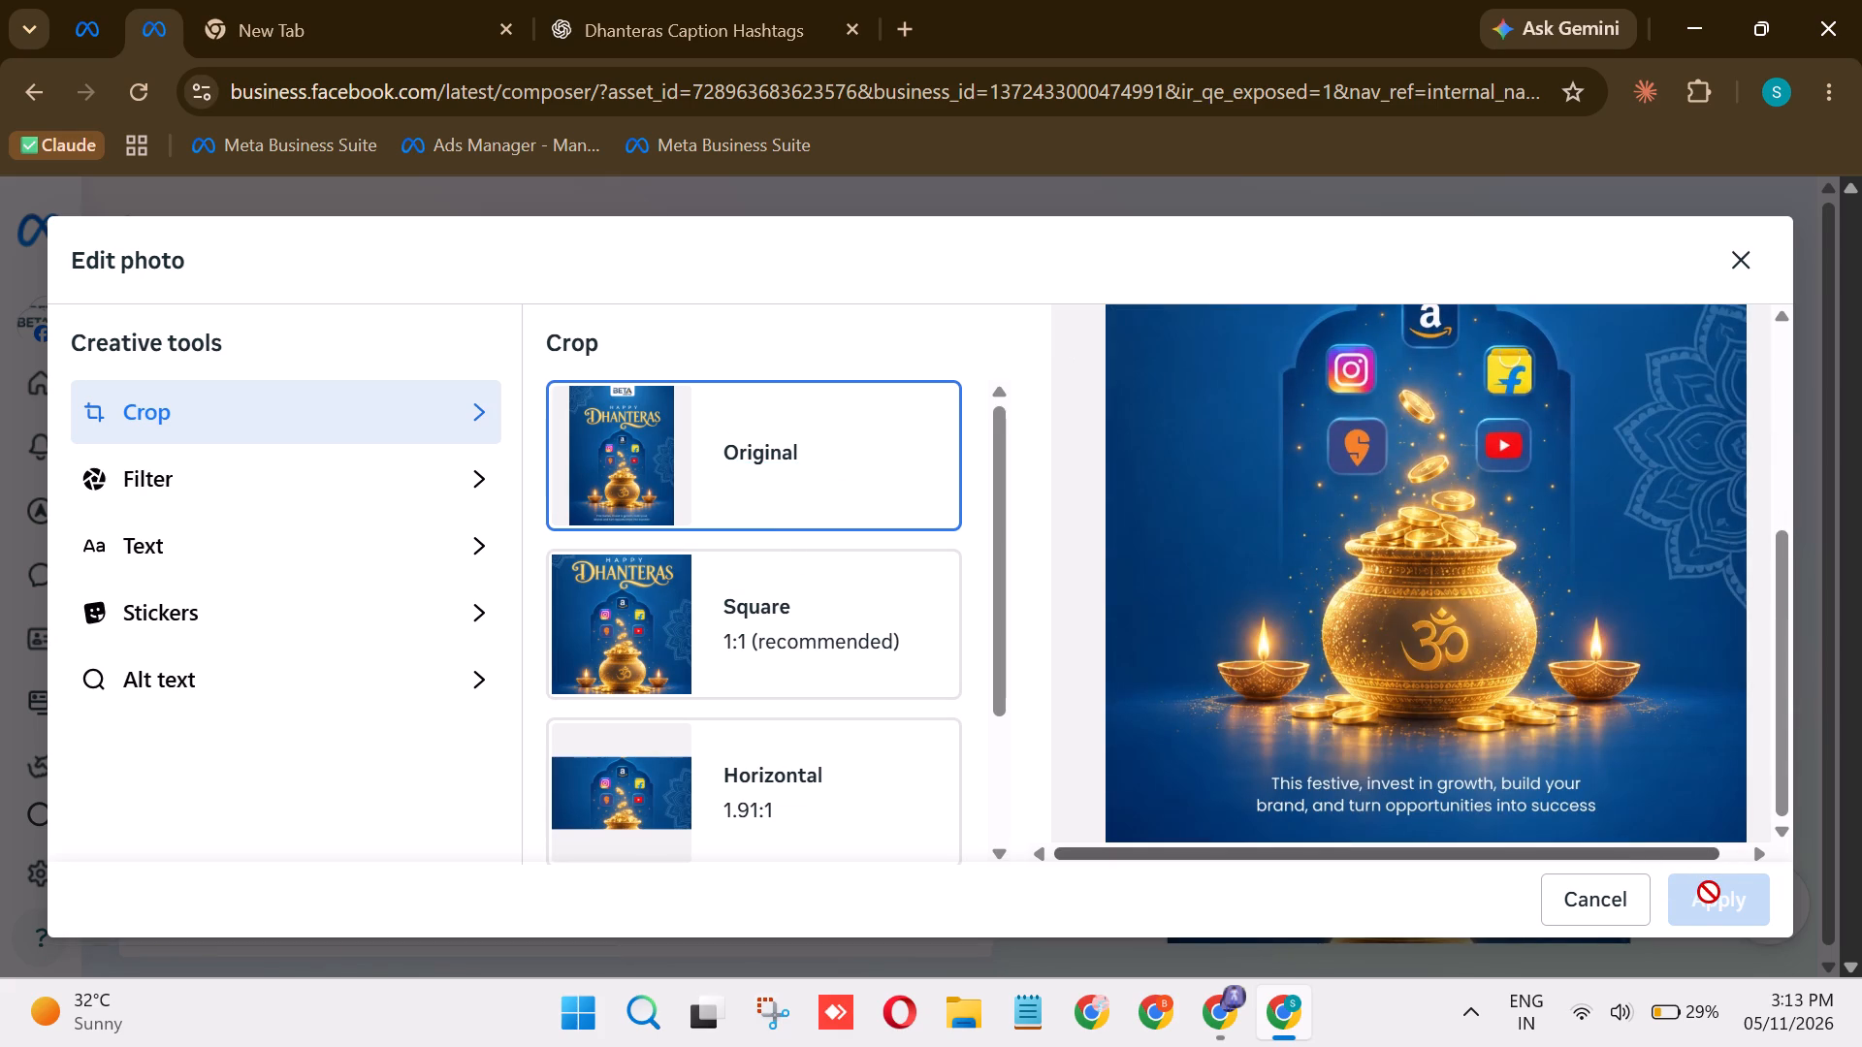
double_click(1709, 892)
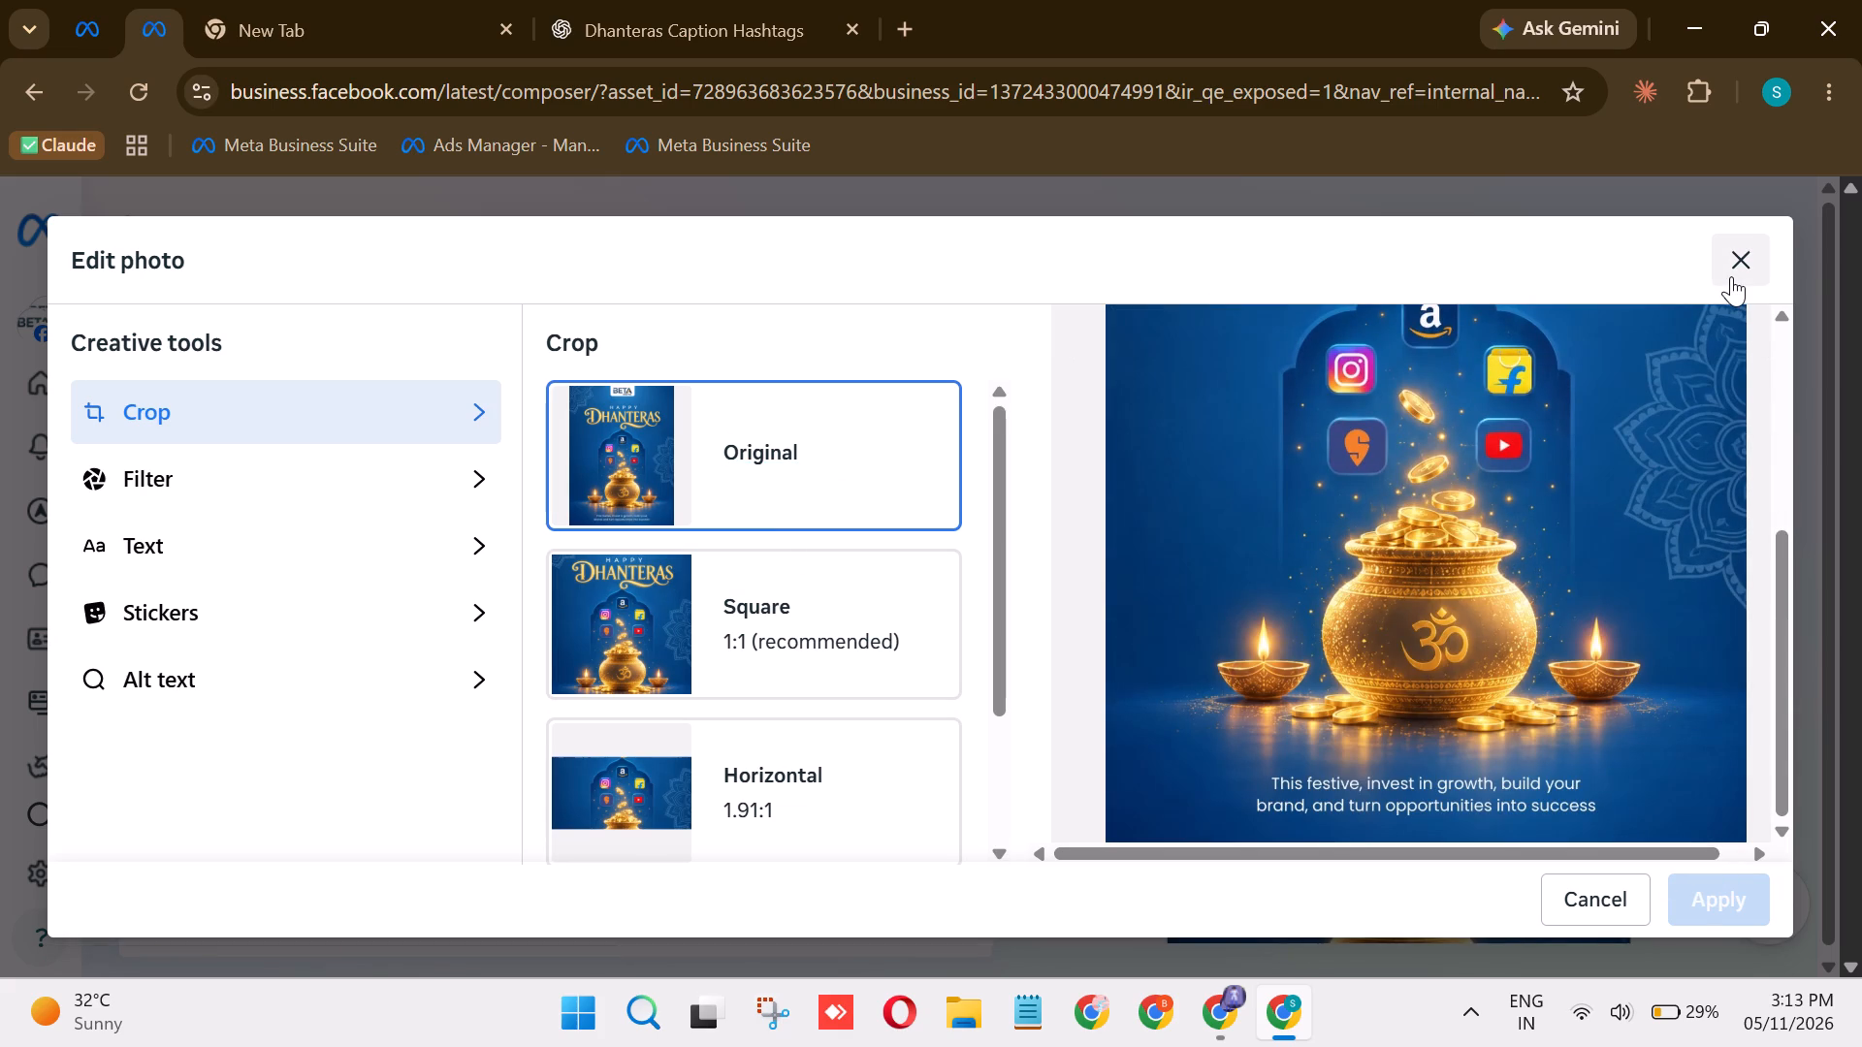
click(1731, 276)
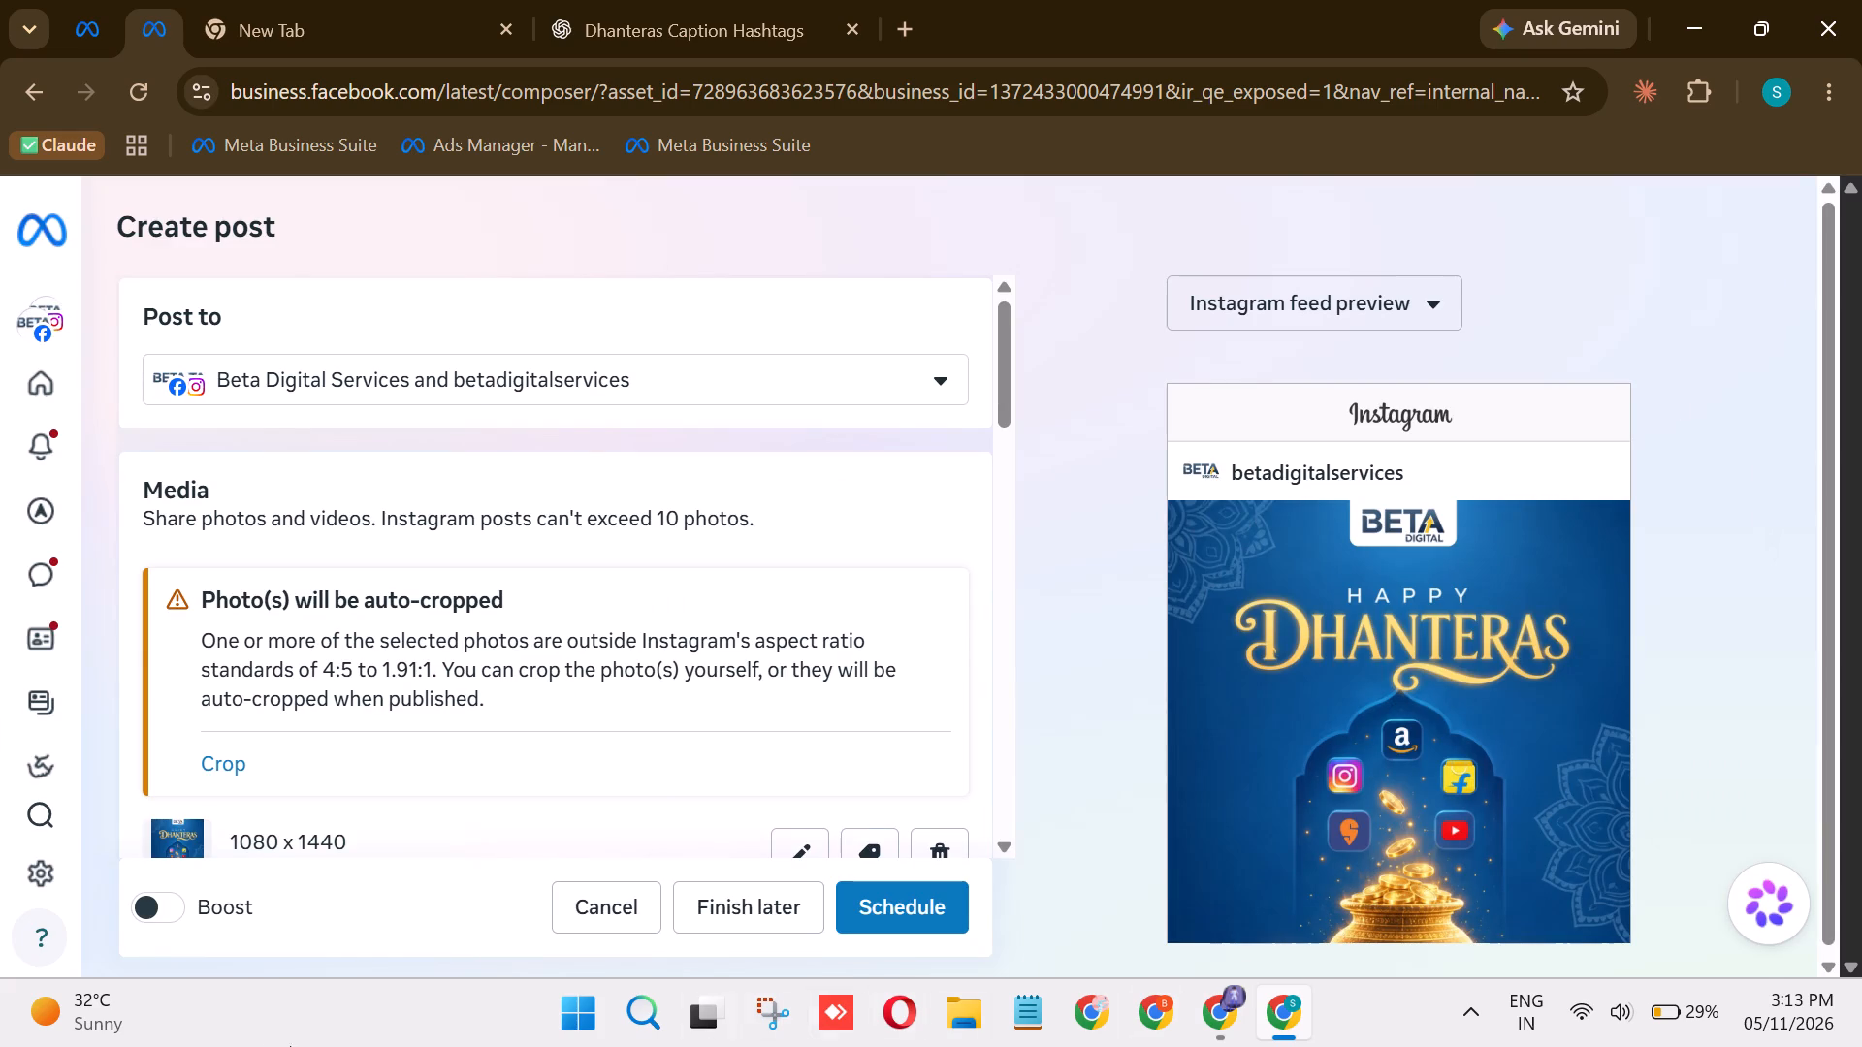
Review the Dhanteras post draft from the posting accounts and media down to the story sharing and privacy settings.
scroll(510, 667, down, 10)
scroll(606, 755, up, 6)
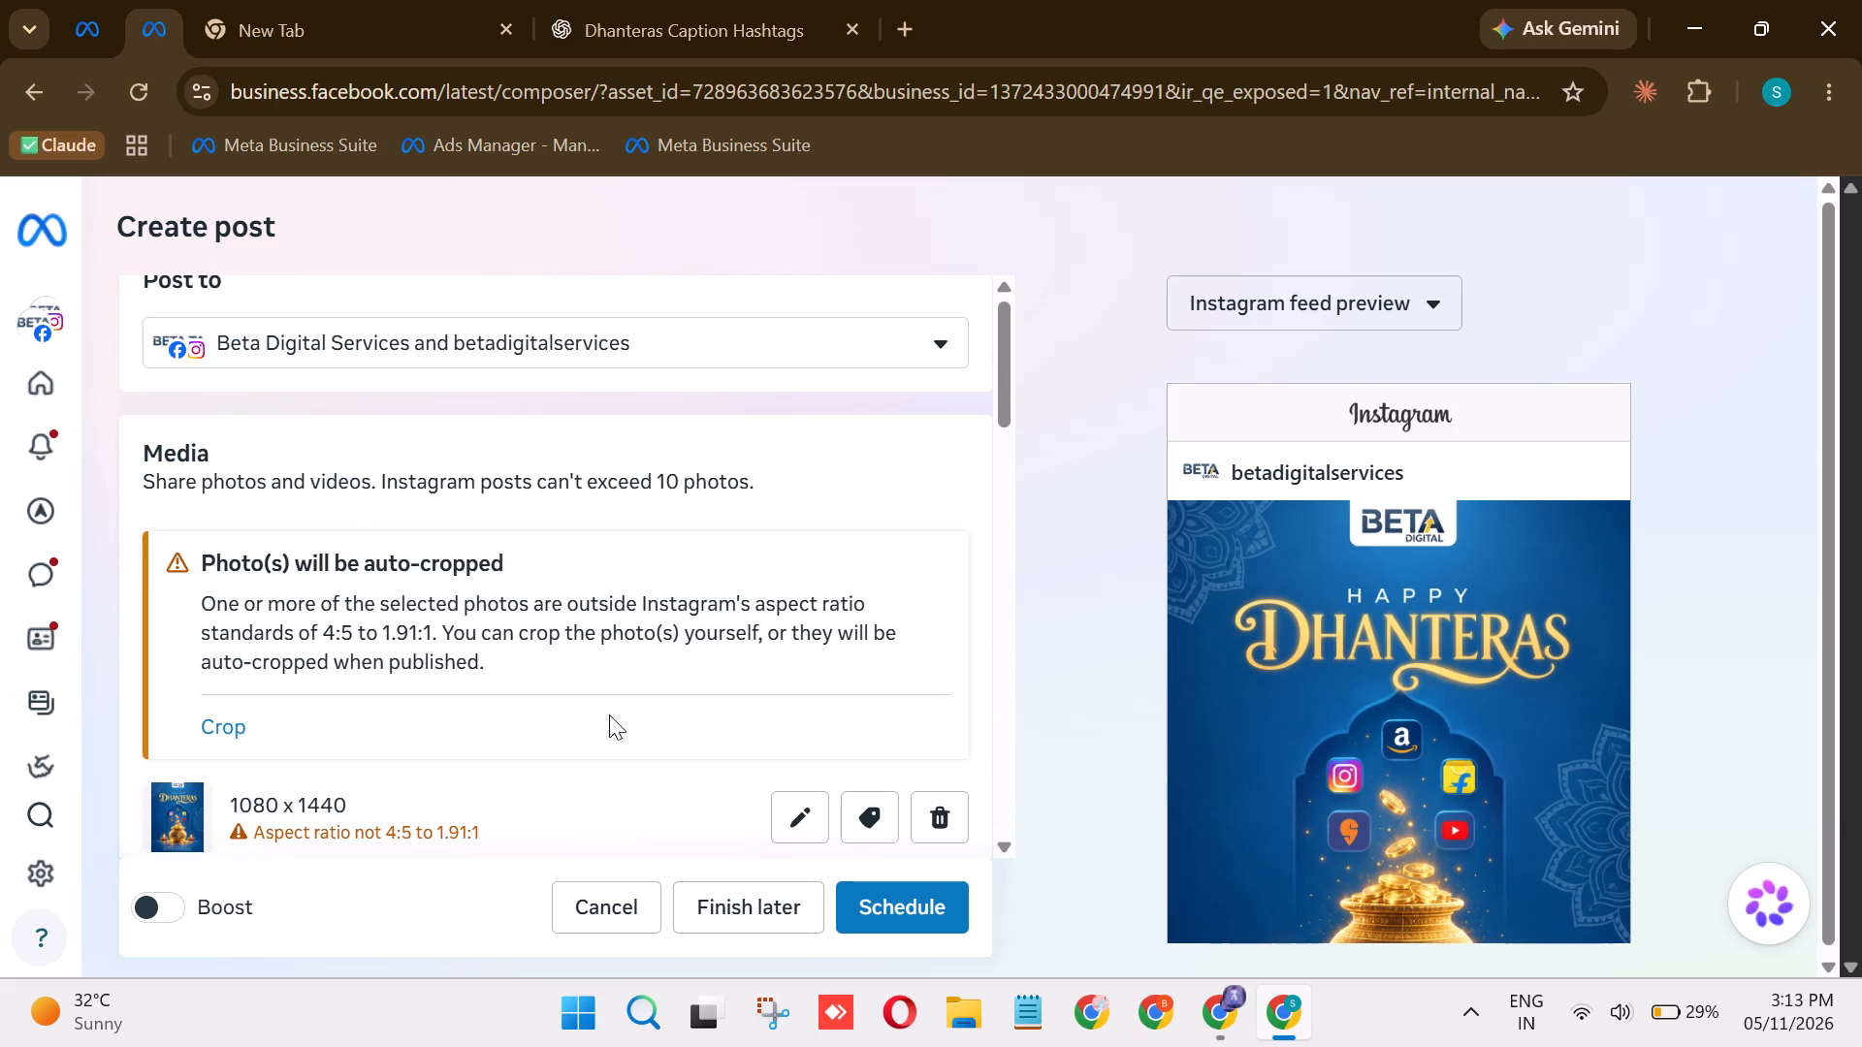
scroll(609, 714, up, 4)
click(707, 390)
click(707, 390)
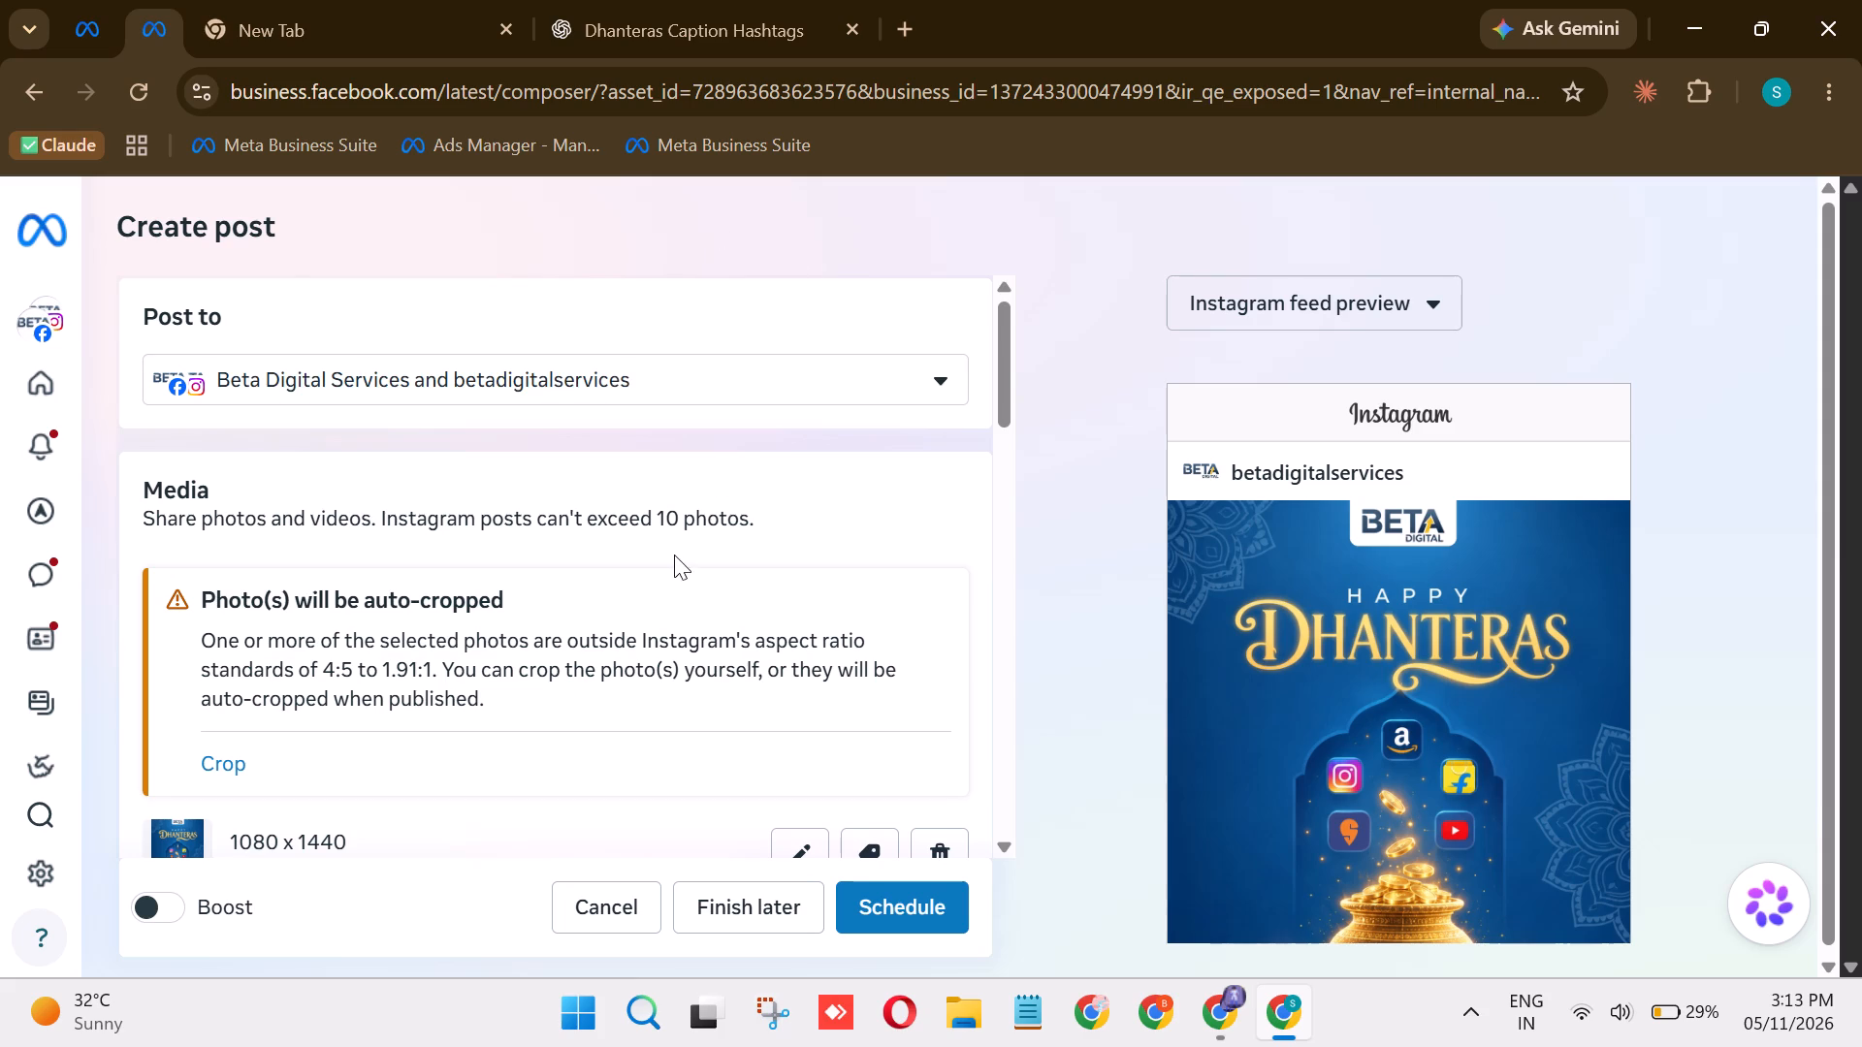
scroll(674, 562, down, 4)
scroll(674, 562, up, 5)
scroll(655, 559, down, 7)
scroll(655, 559, up, 5)
scroll(655, 559, down, 7)
scroll(655, 559, up, 4)
scroll(655, 559, down, 6)
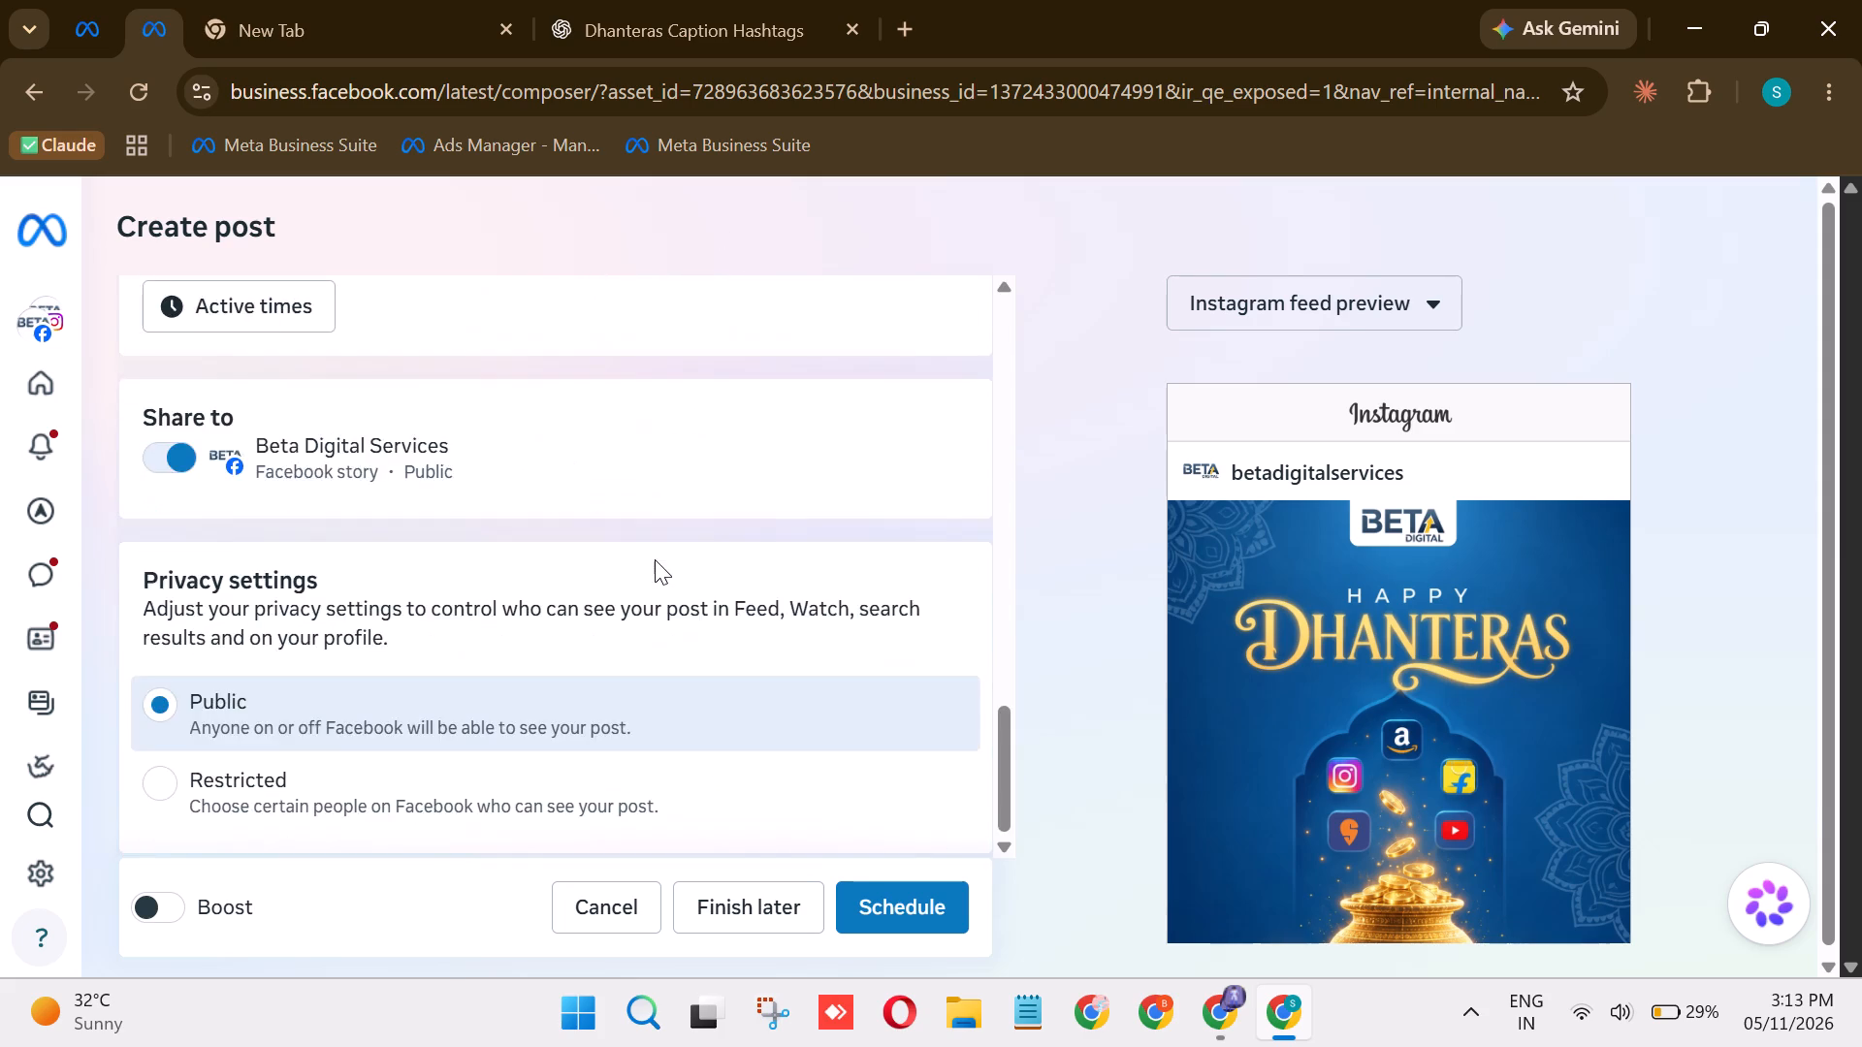
scroll(655, 559, up, 6)
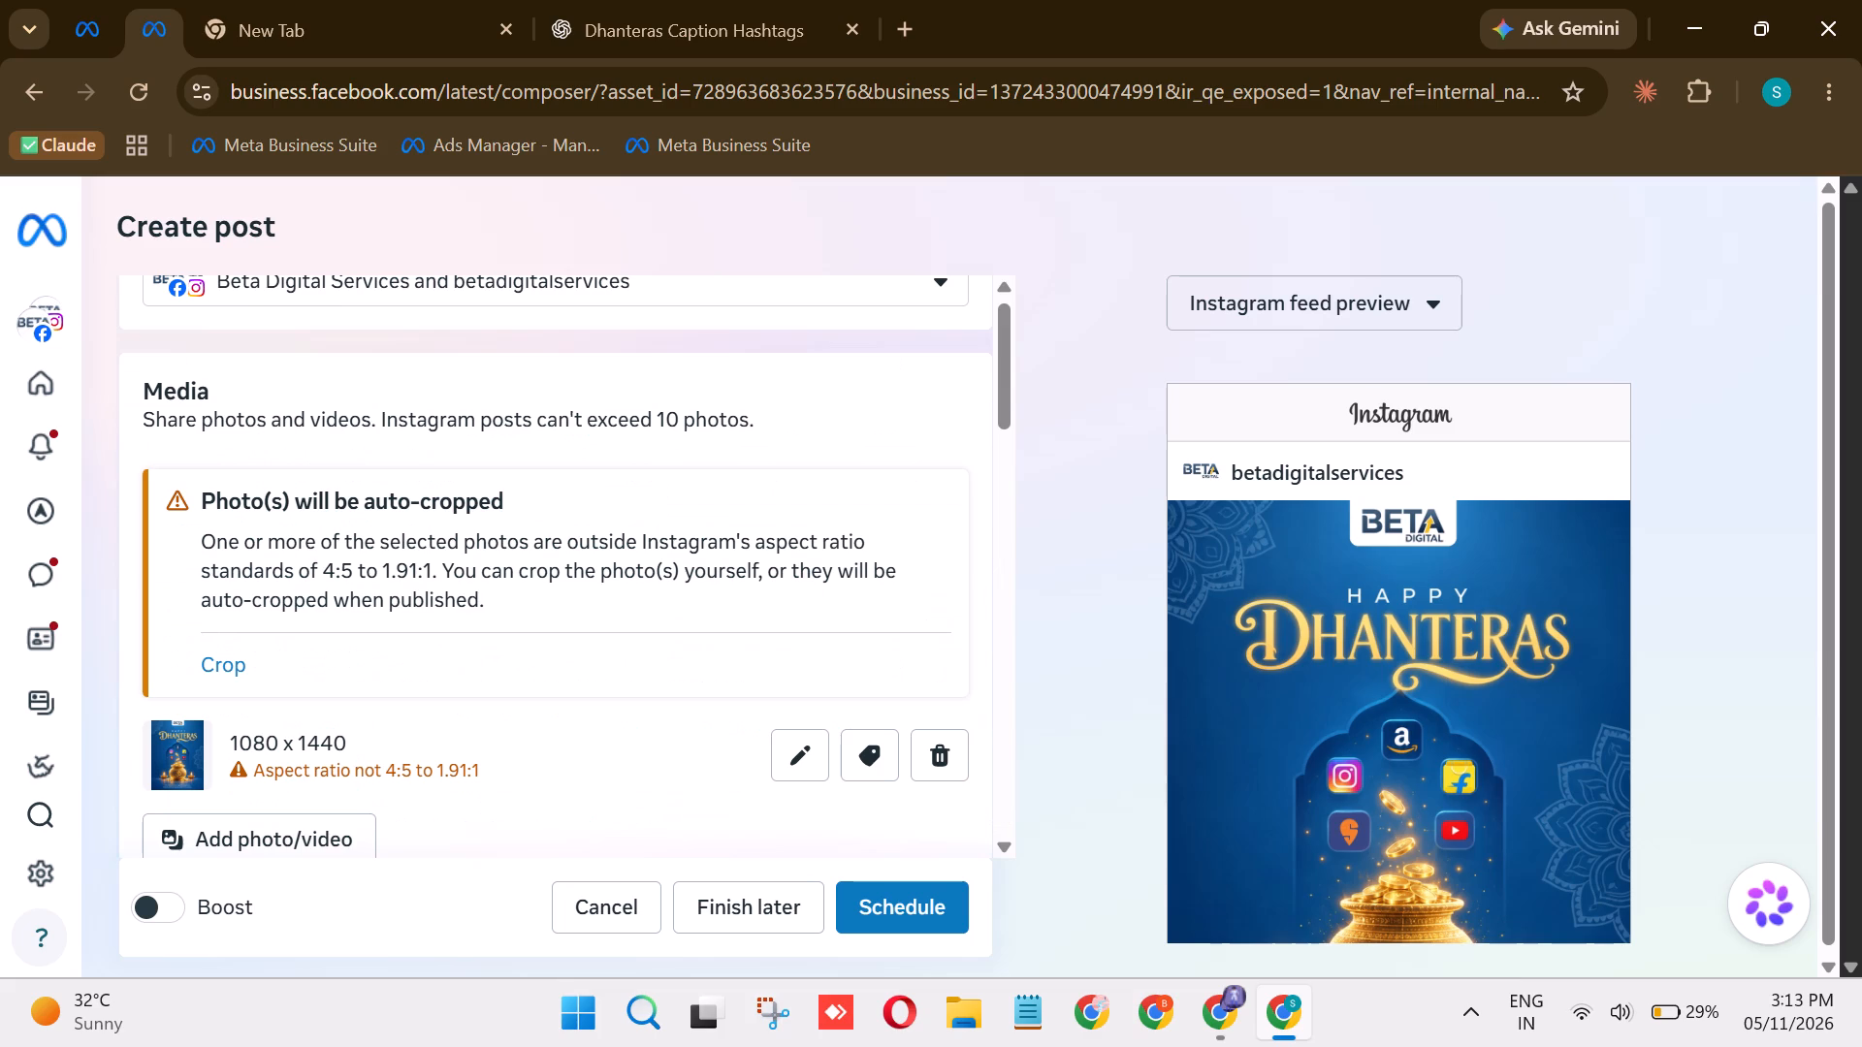
scroll(707, 641, up, 7)
scroll(680, 619, down, 7)
scroll(680, 619, up, 5)
scroll(680, 619, down, 5)
scroll(680, 619, up, 2)
scroll(680, 619, down, 4)
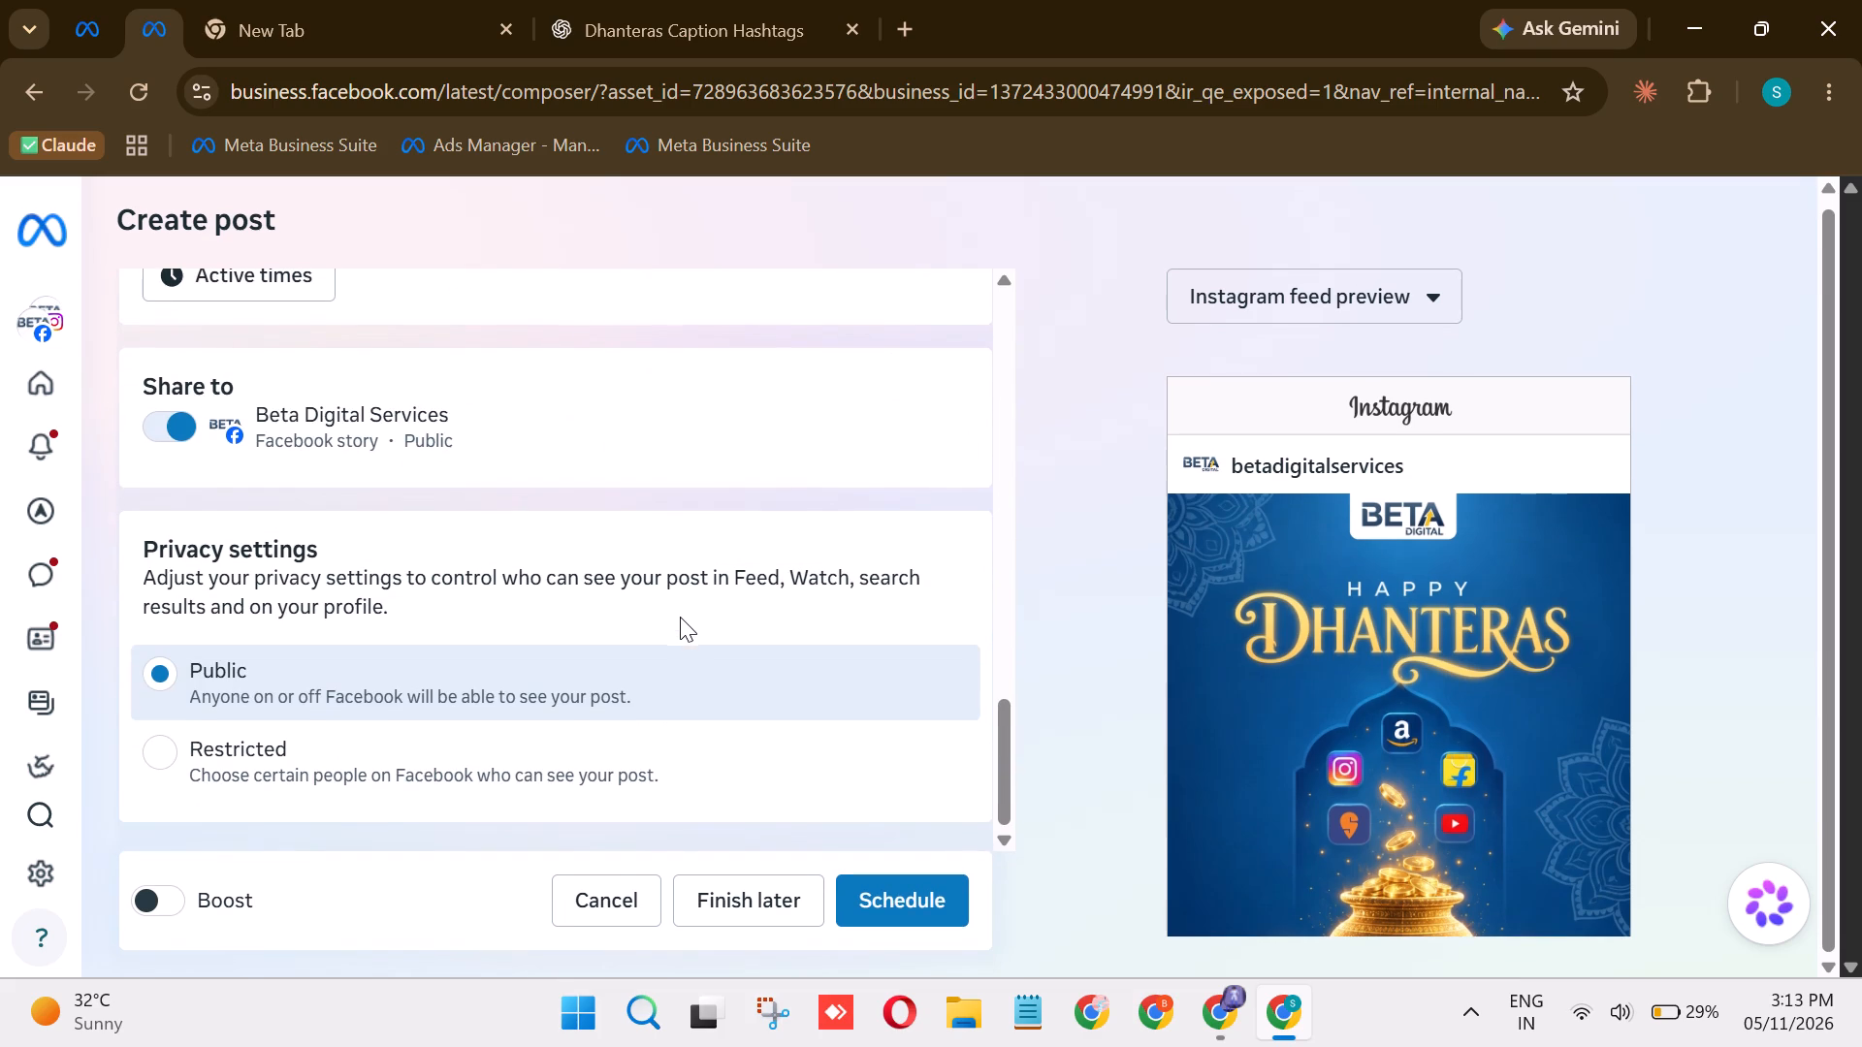
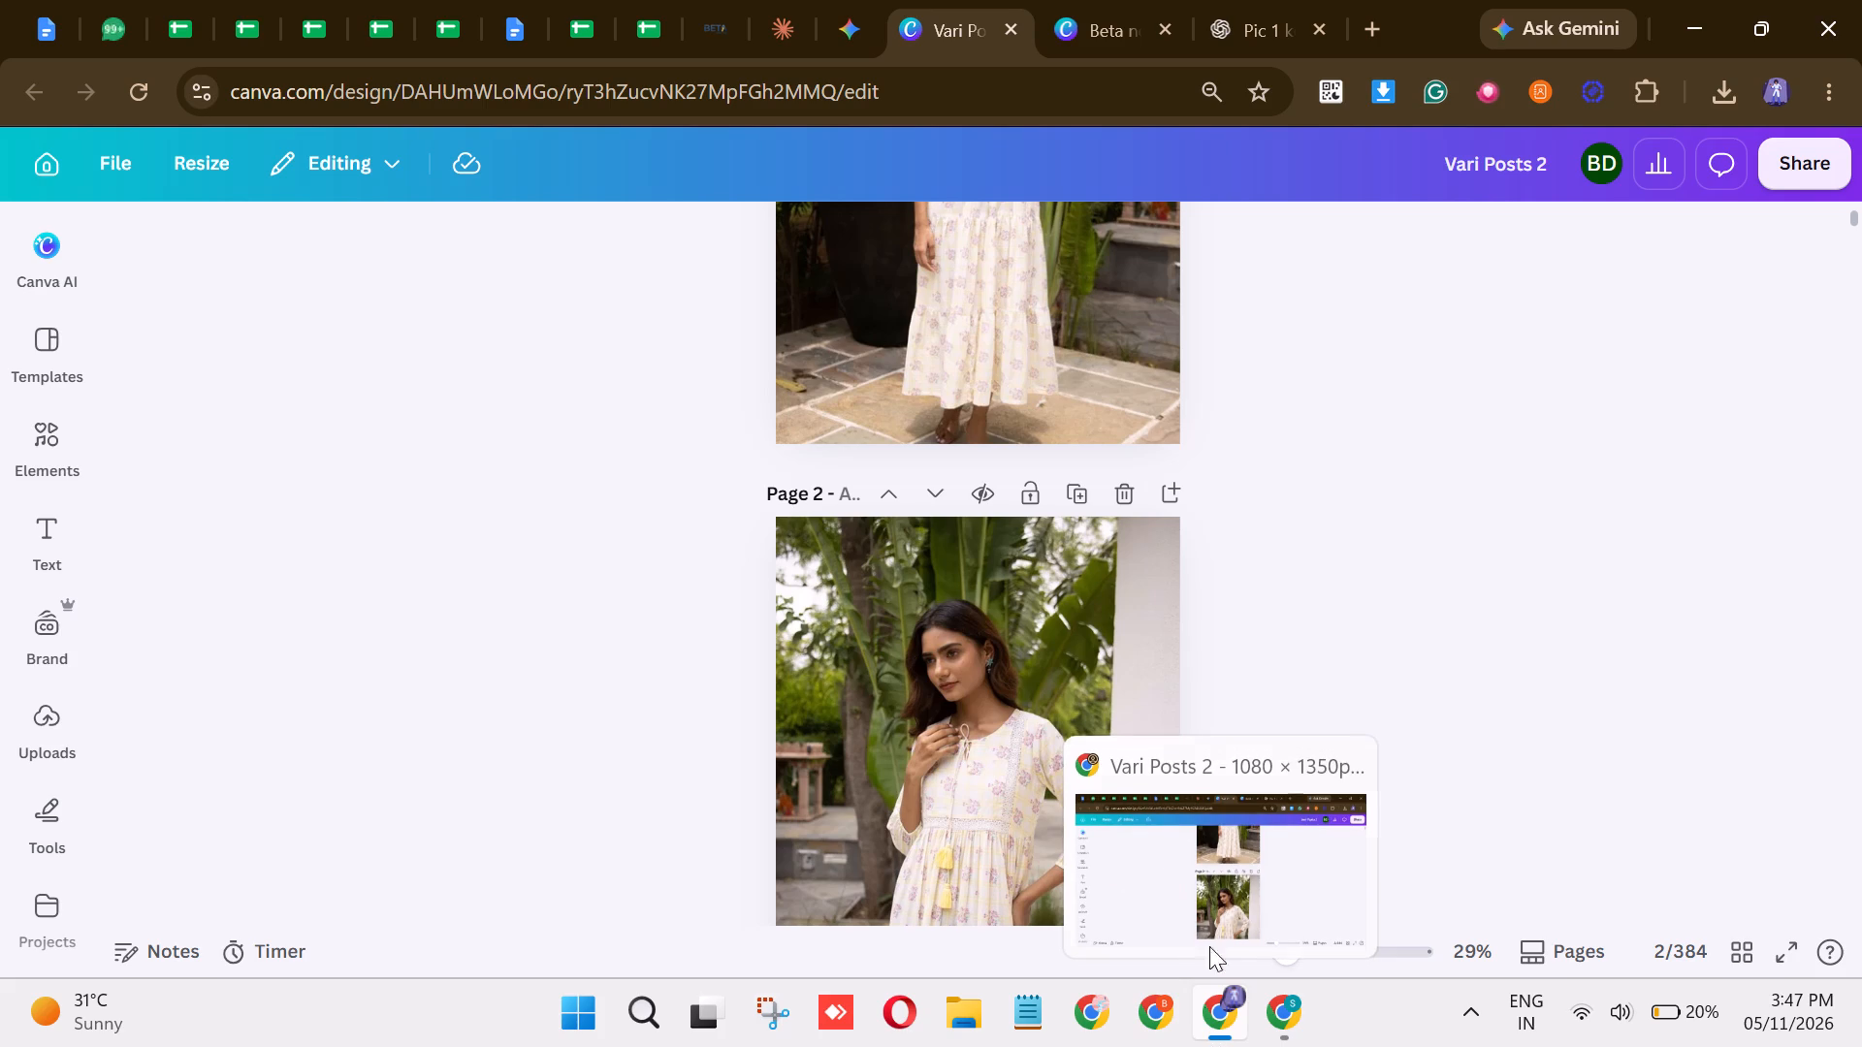
Set up the download of the Vari Posts 2 design as JPG with High quality.
click(1829, 157)
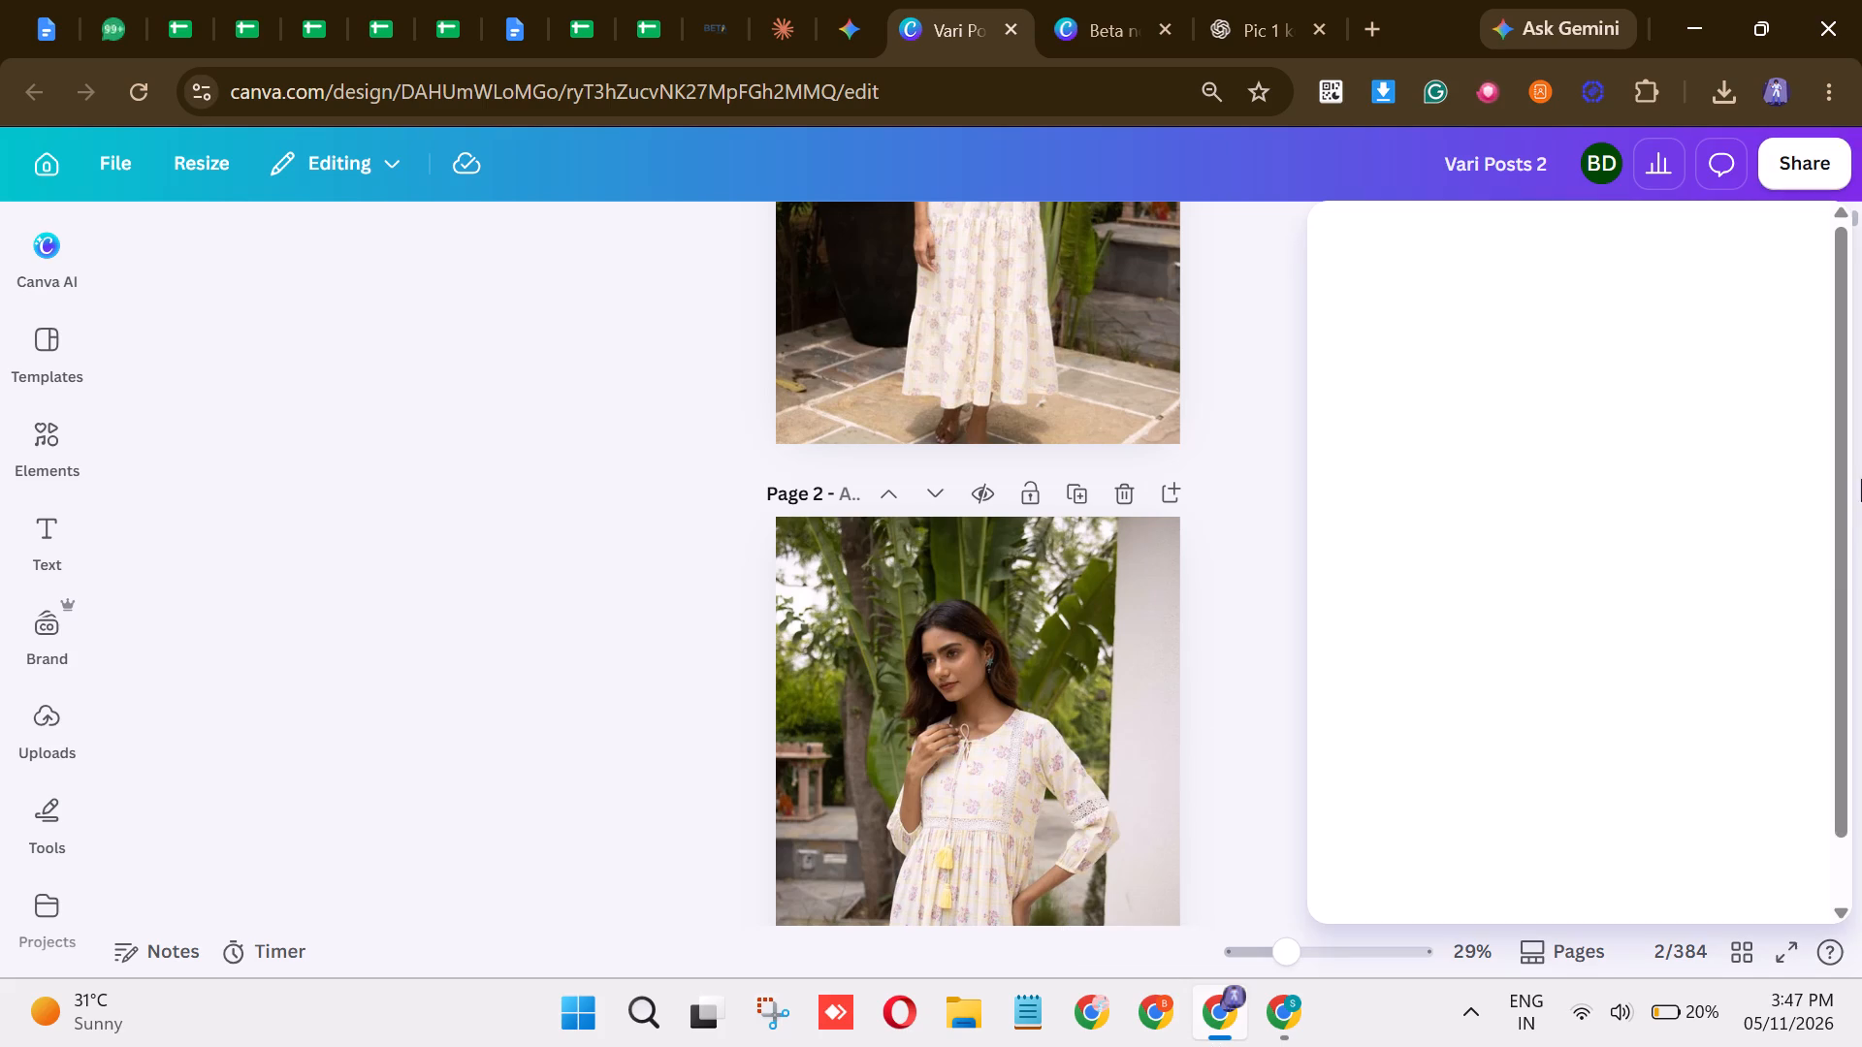
click(1367, 787)
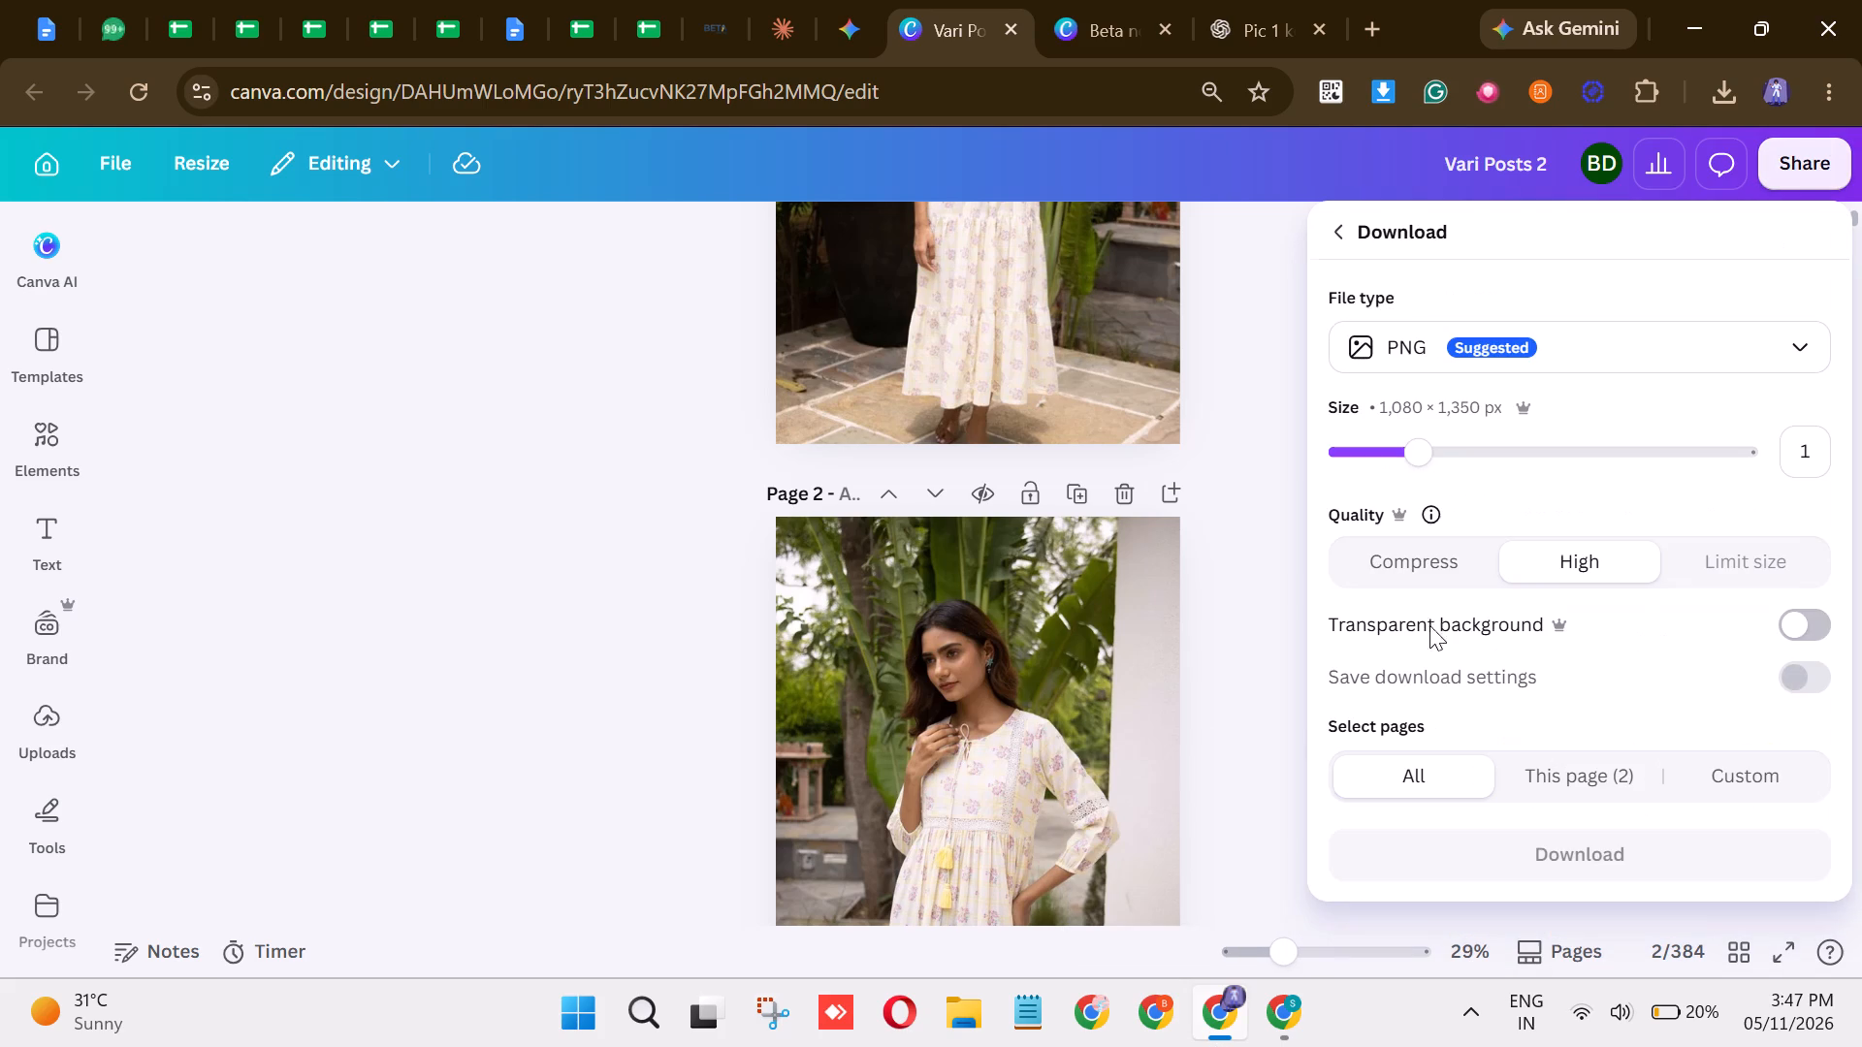
click(1653, 359)
click(1434, 442)
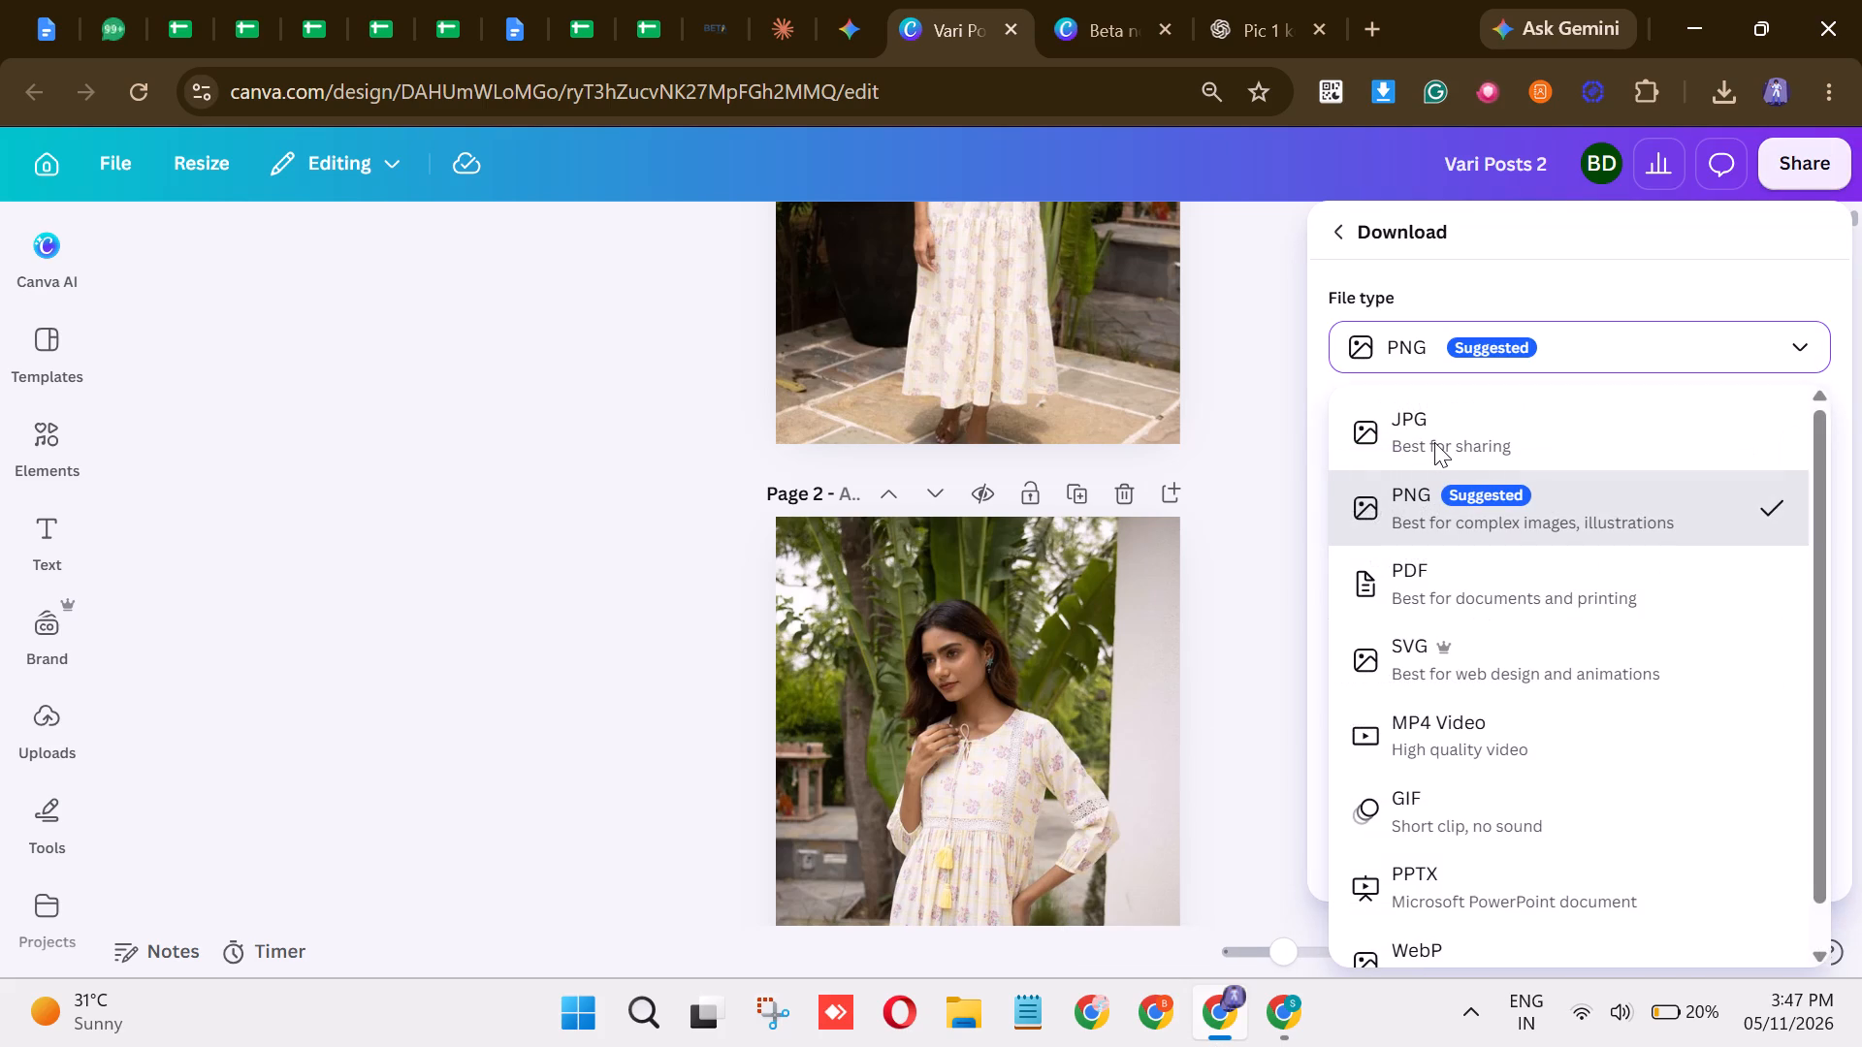
click(1448, 424)
click(1402, 423)
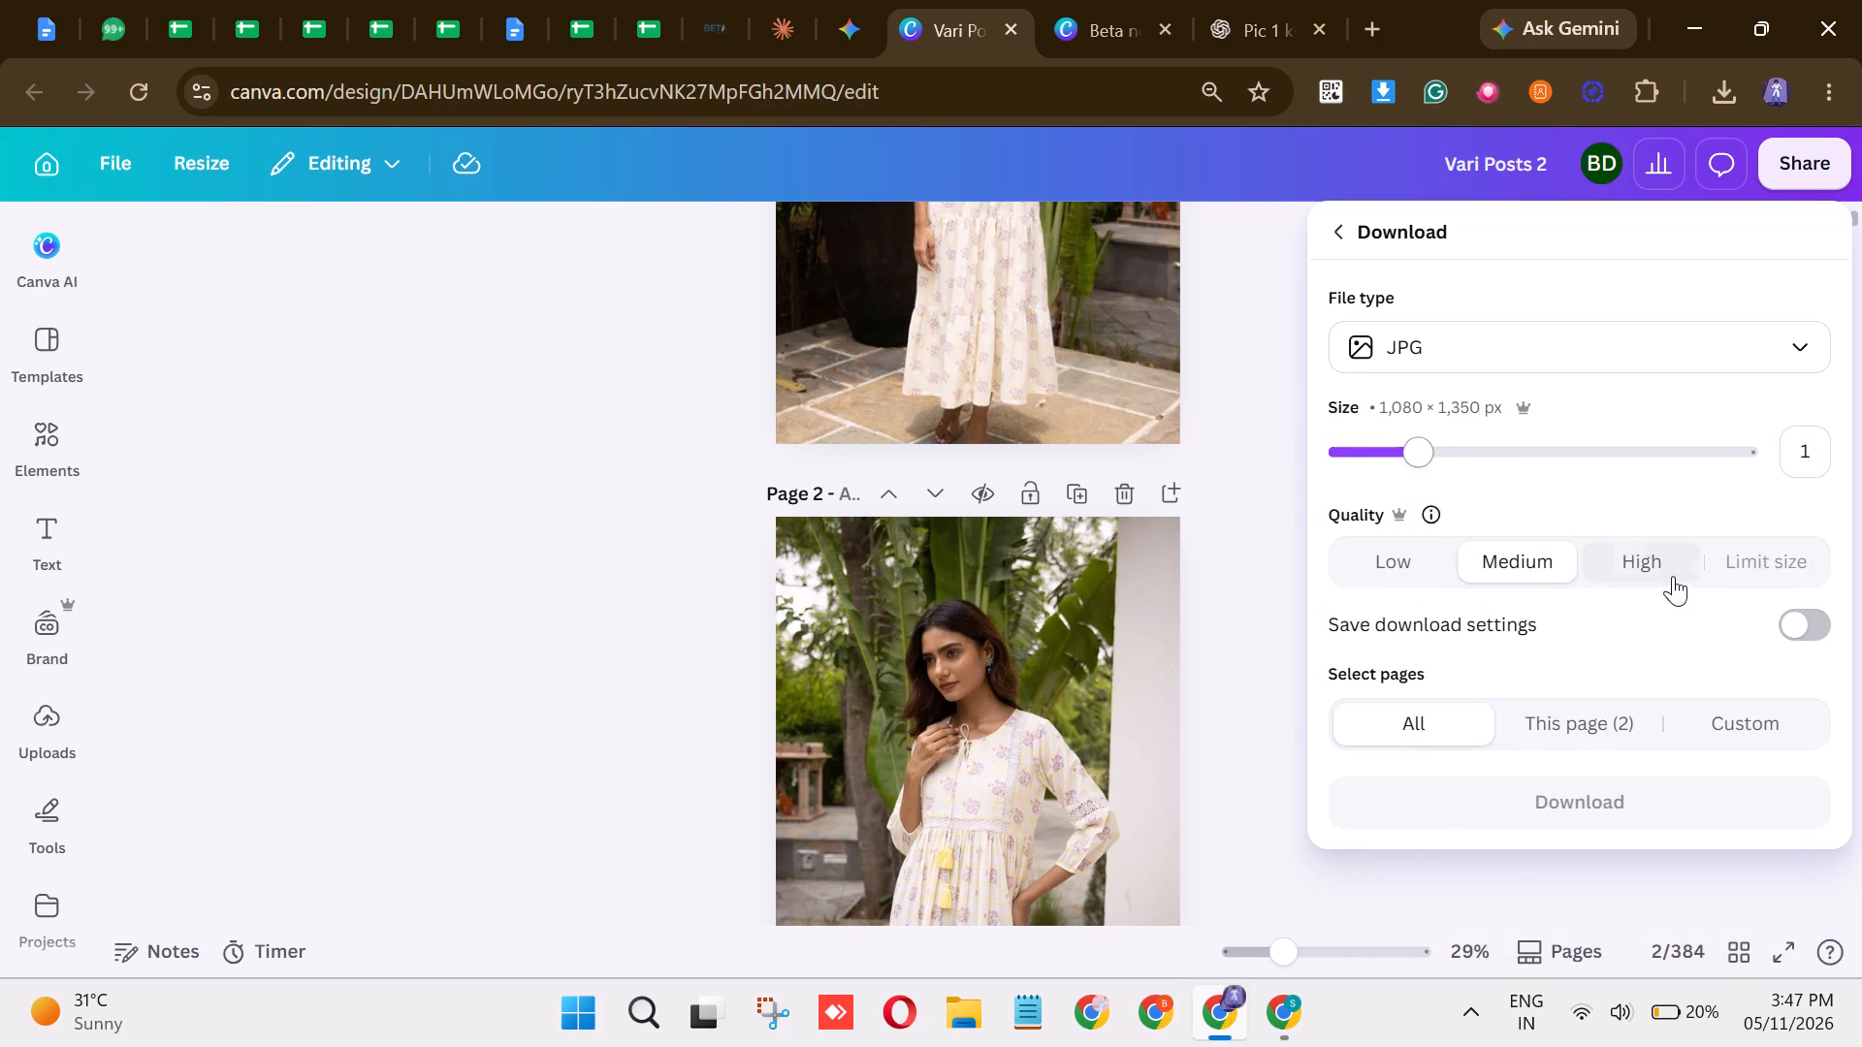
click(1647, 562)
Limit the page selection to custom pages 363 - 365 and download them.
scroll(1639, 712, down, 3)
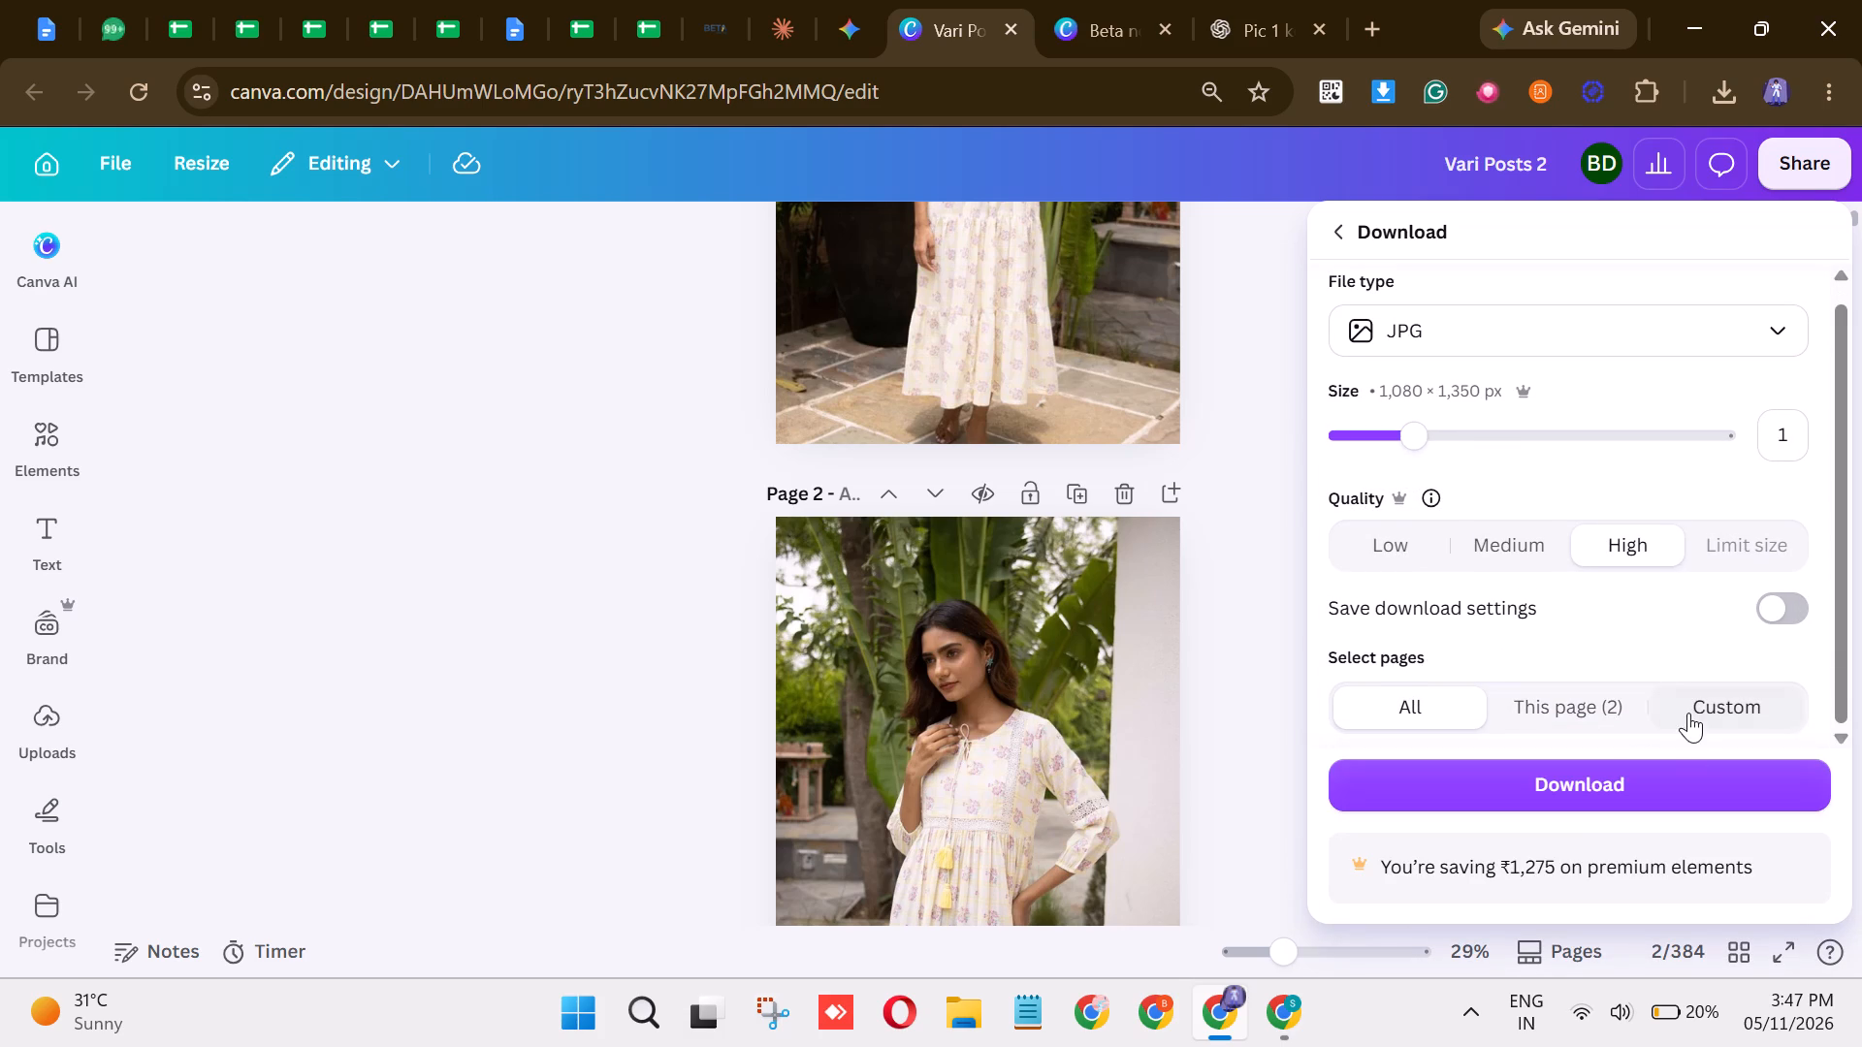
click(1688, 713)
scroll(1660, 676, down, 3)
triple_click(1423, 480)
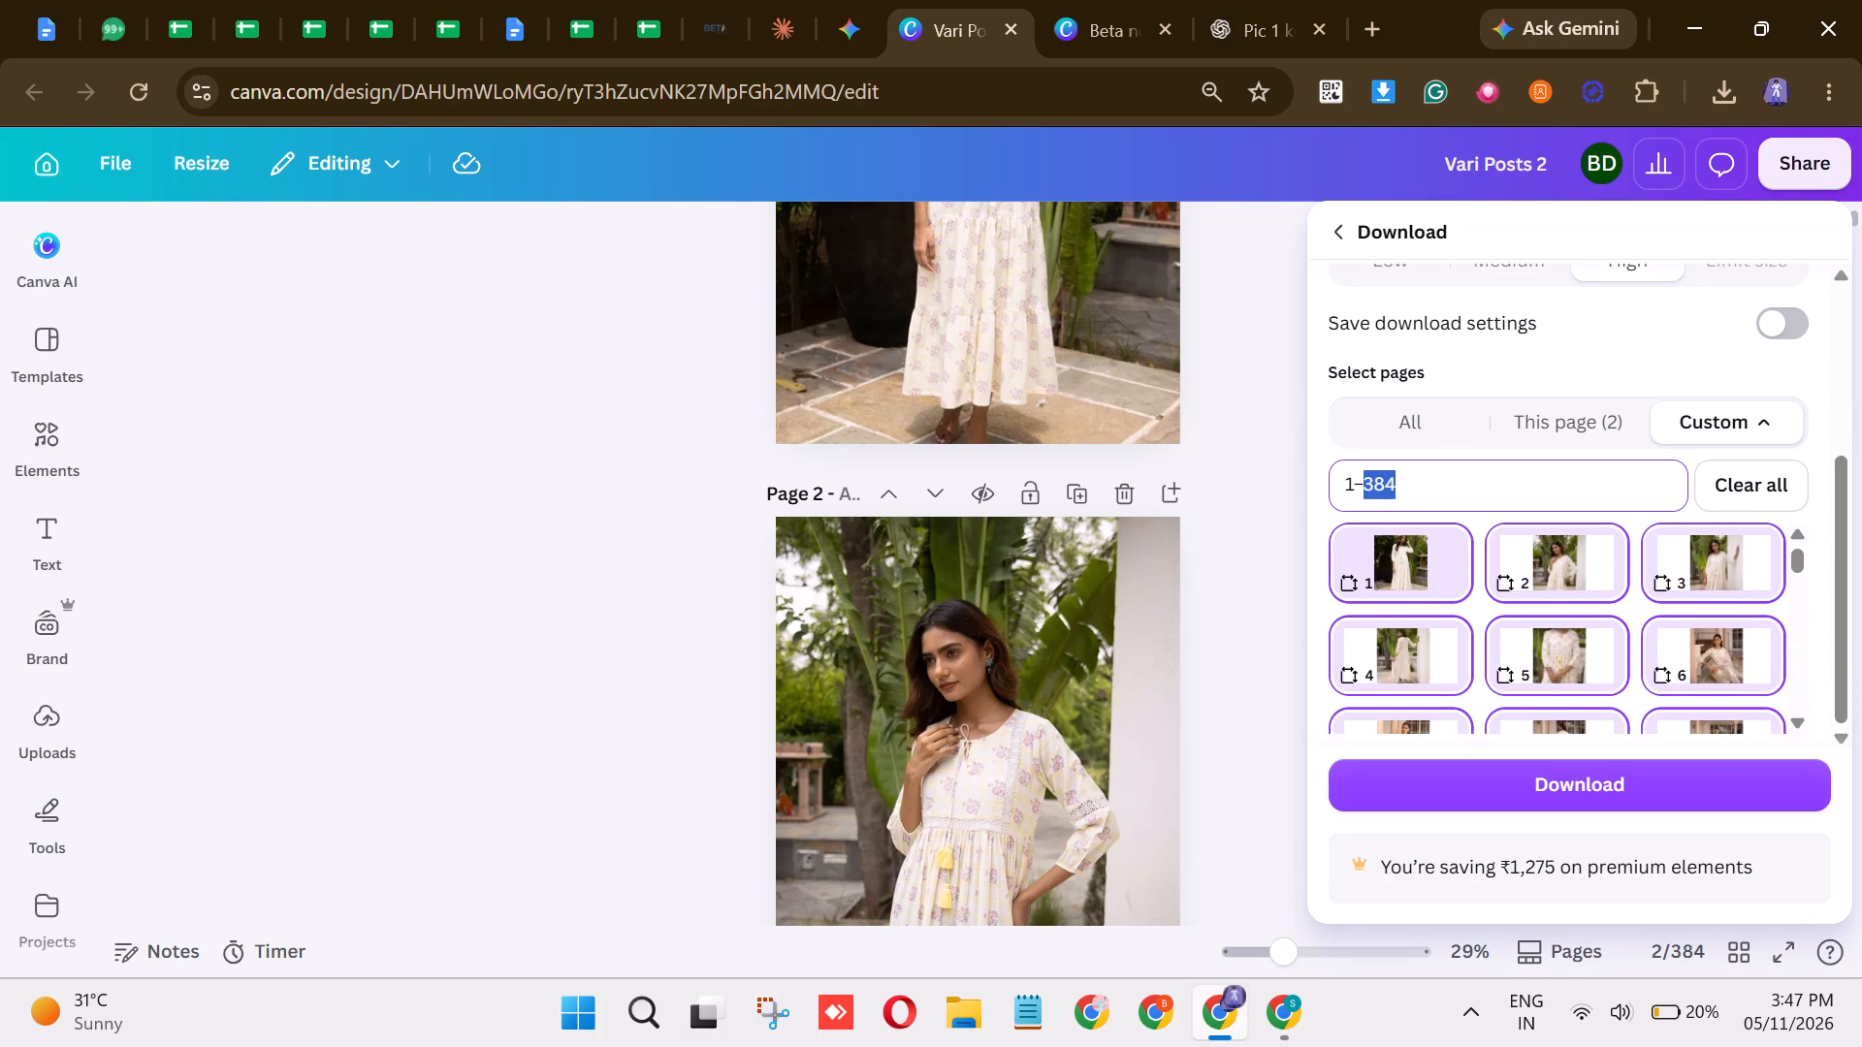
click(1418, 477)
key(ctrl+v)
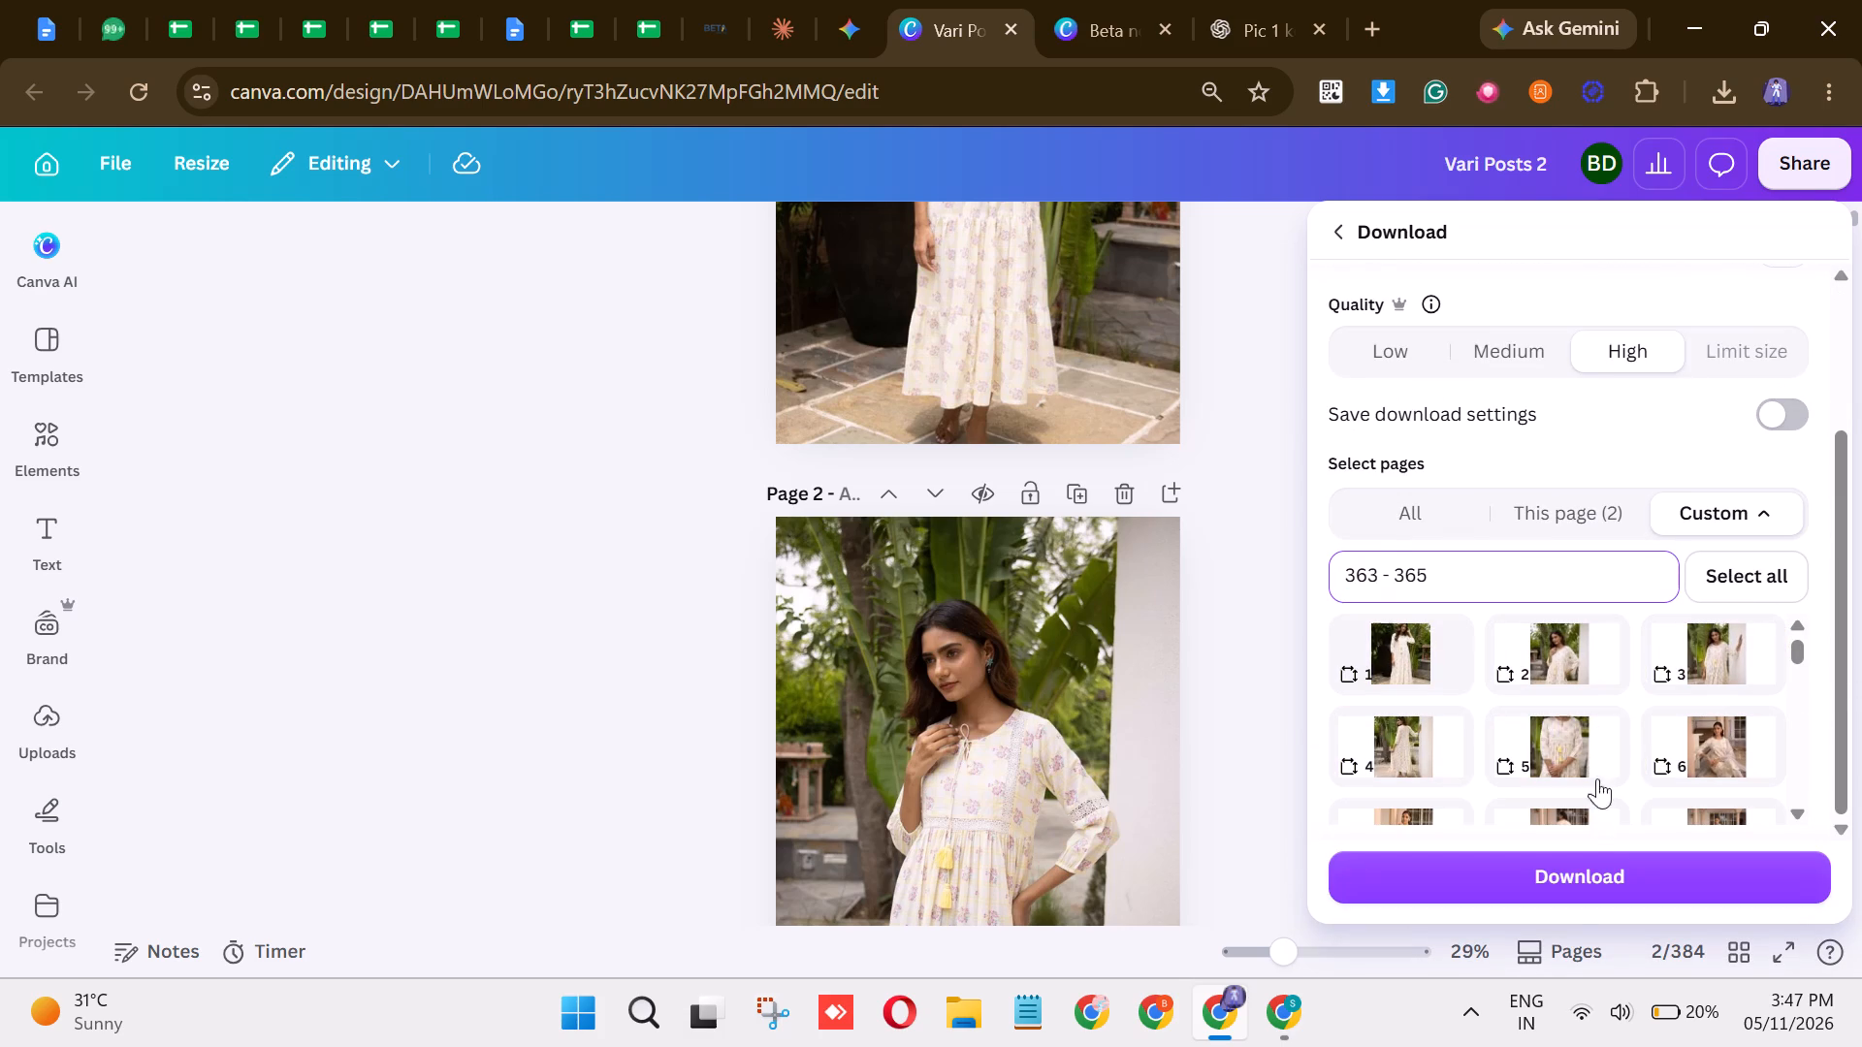
click(1588, 872)
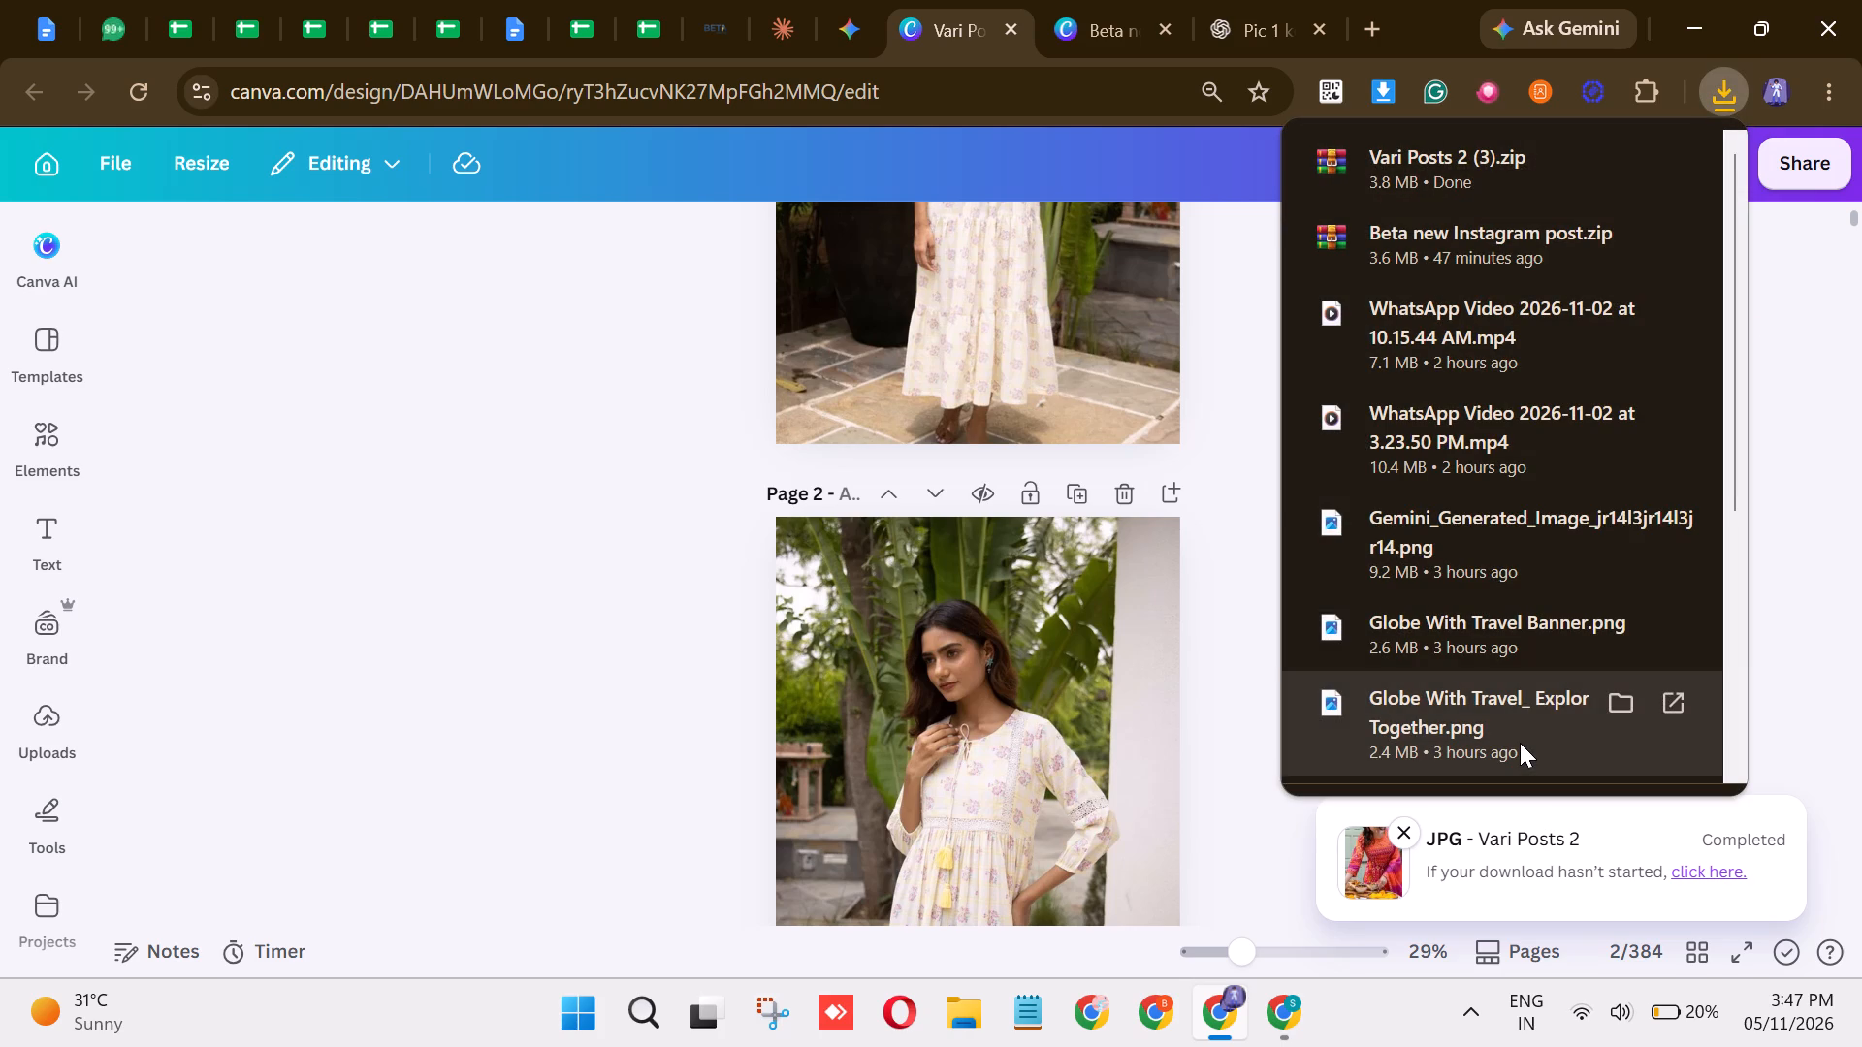
In File Explorer, extract the Vari Posts 2 (3) archive from Downloads into a folder of the same name.
key(super+e)
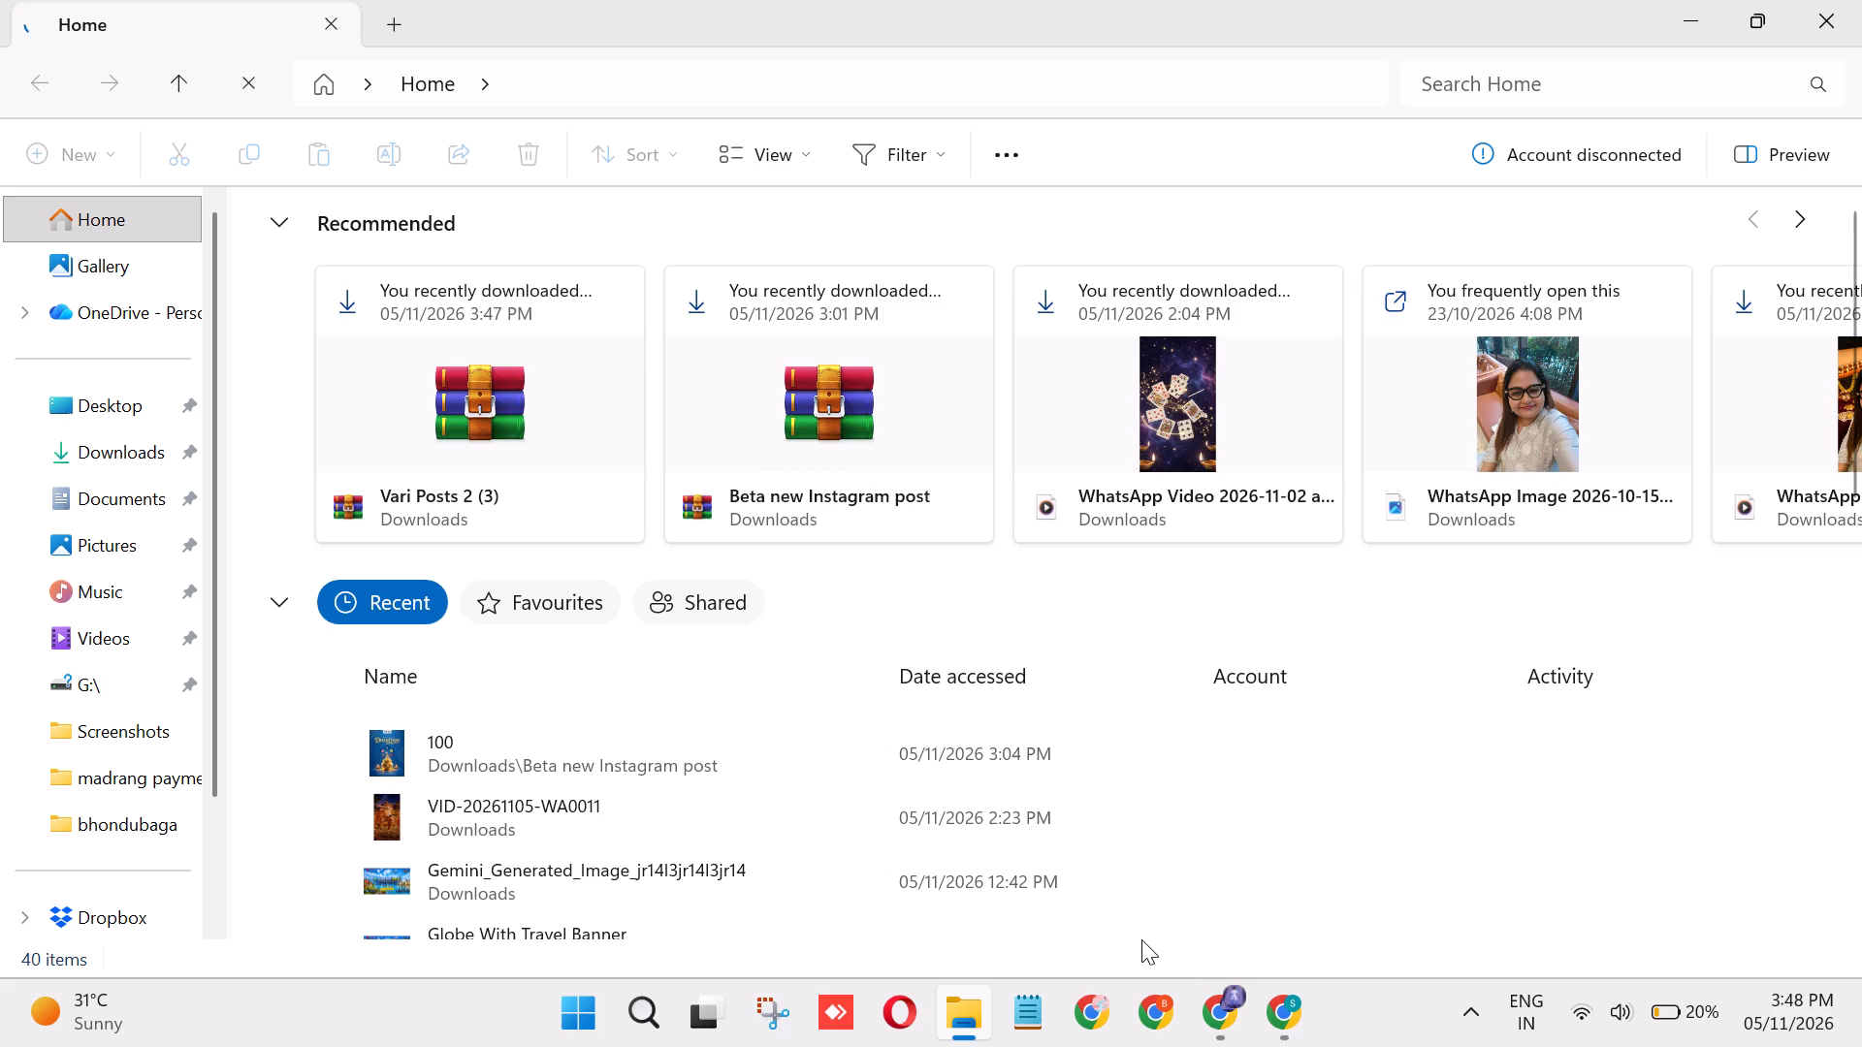
click(104, 456)
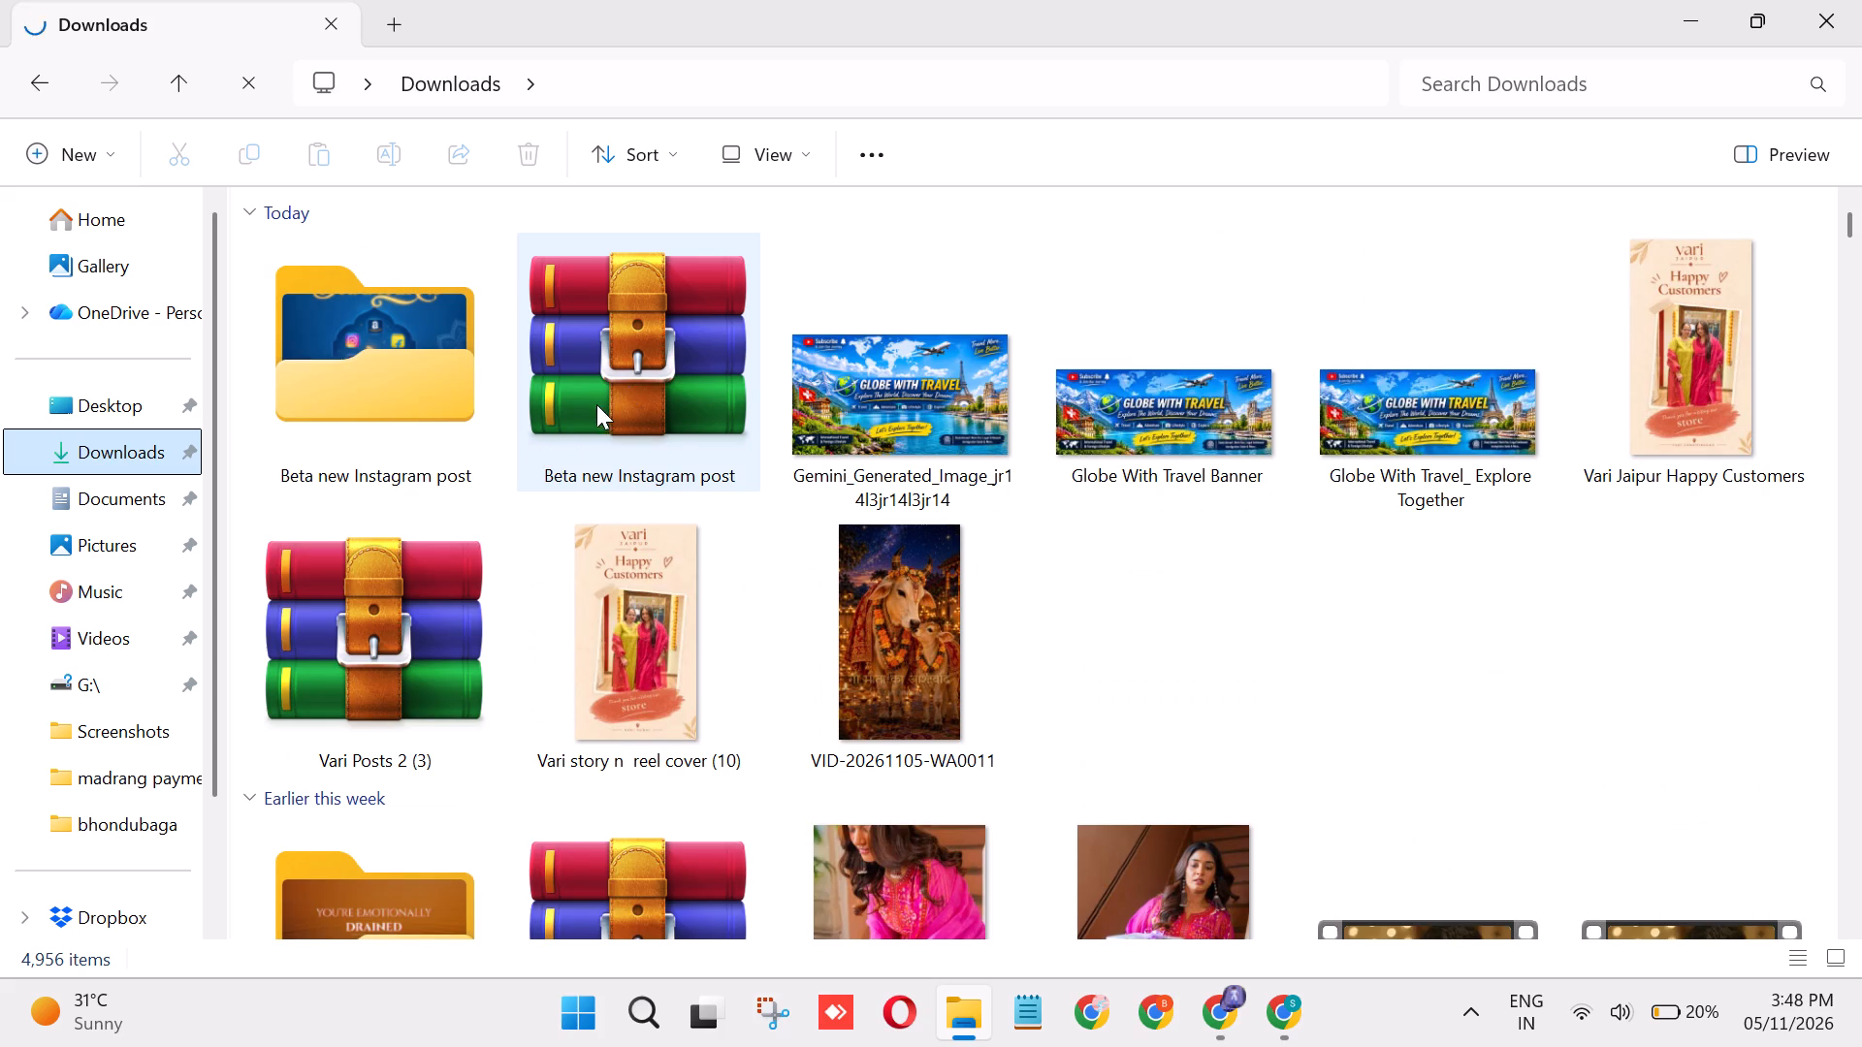
click(429, 434)
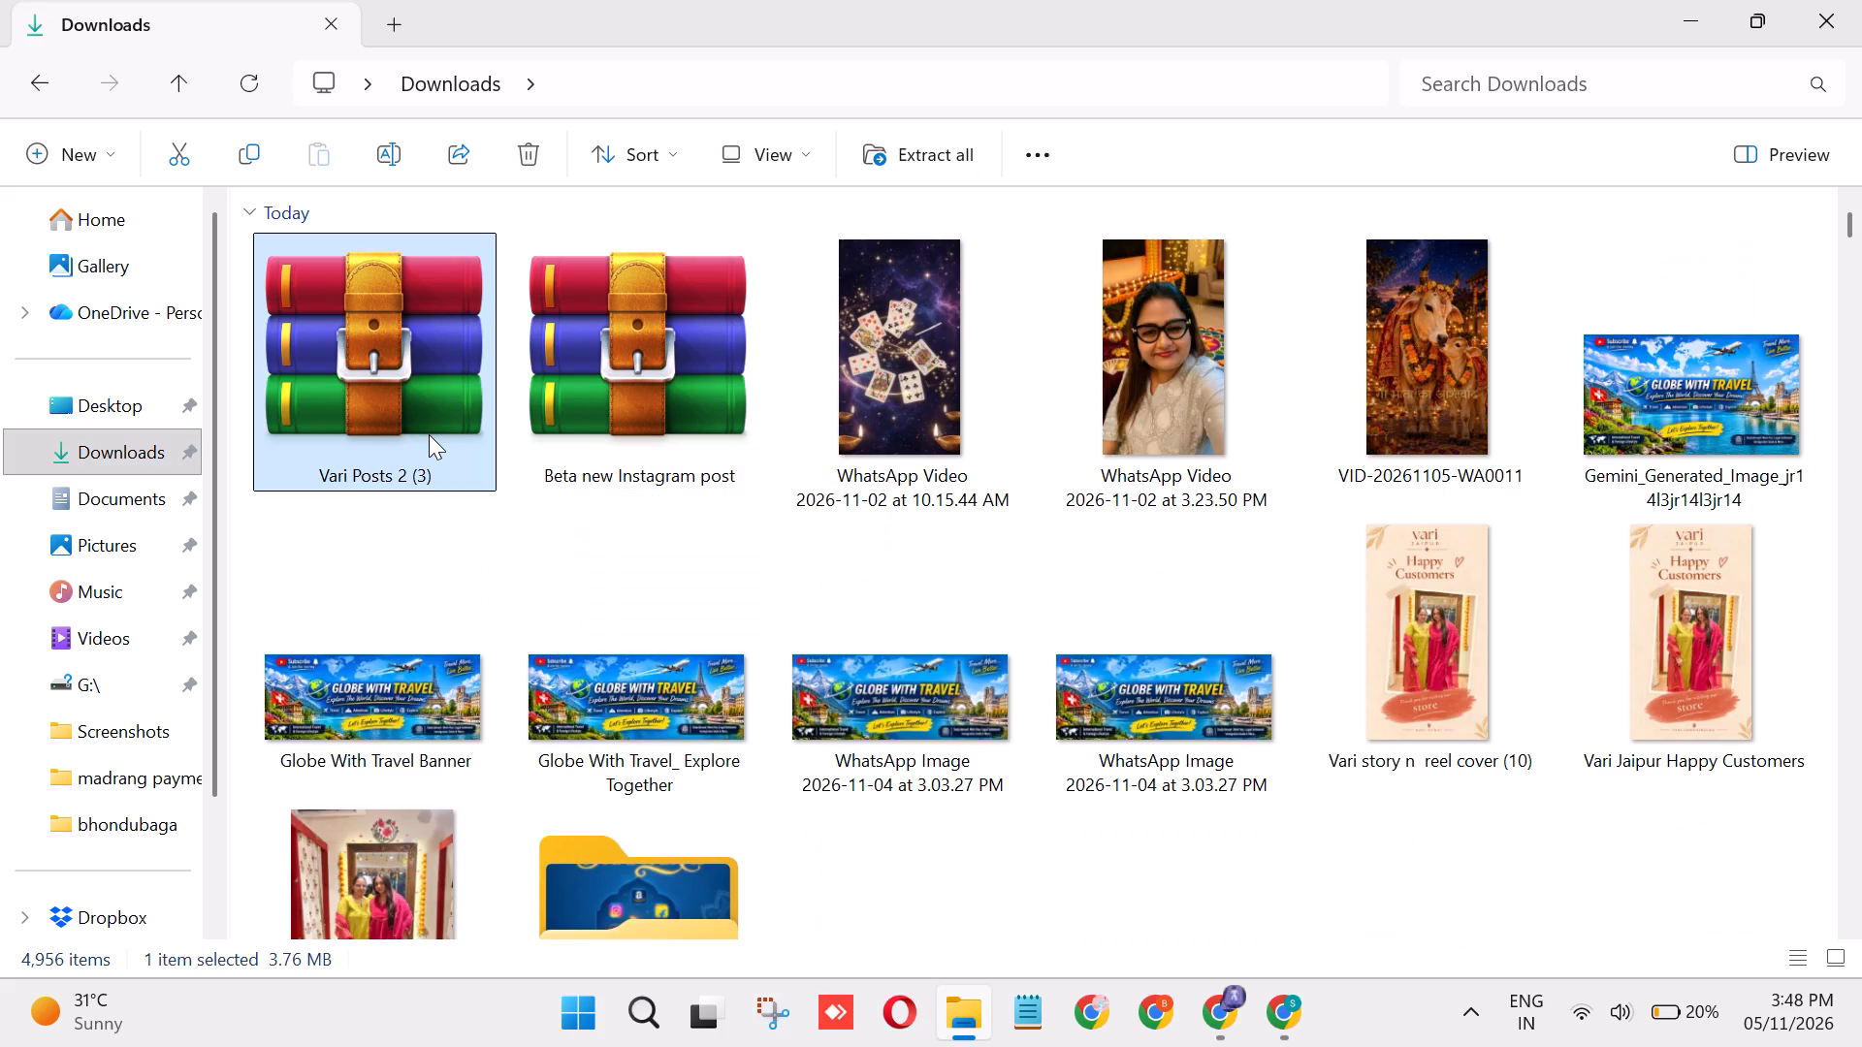
right_click(429, 434)
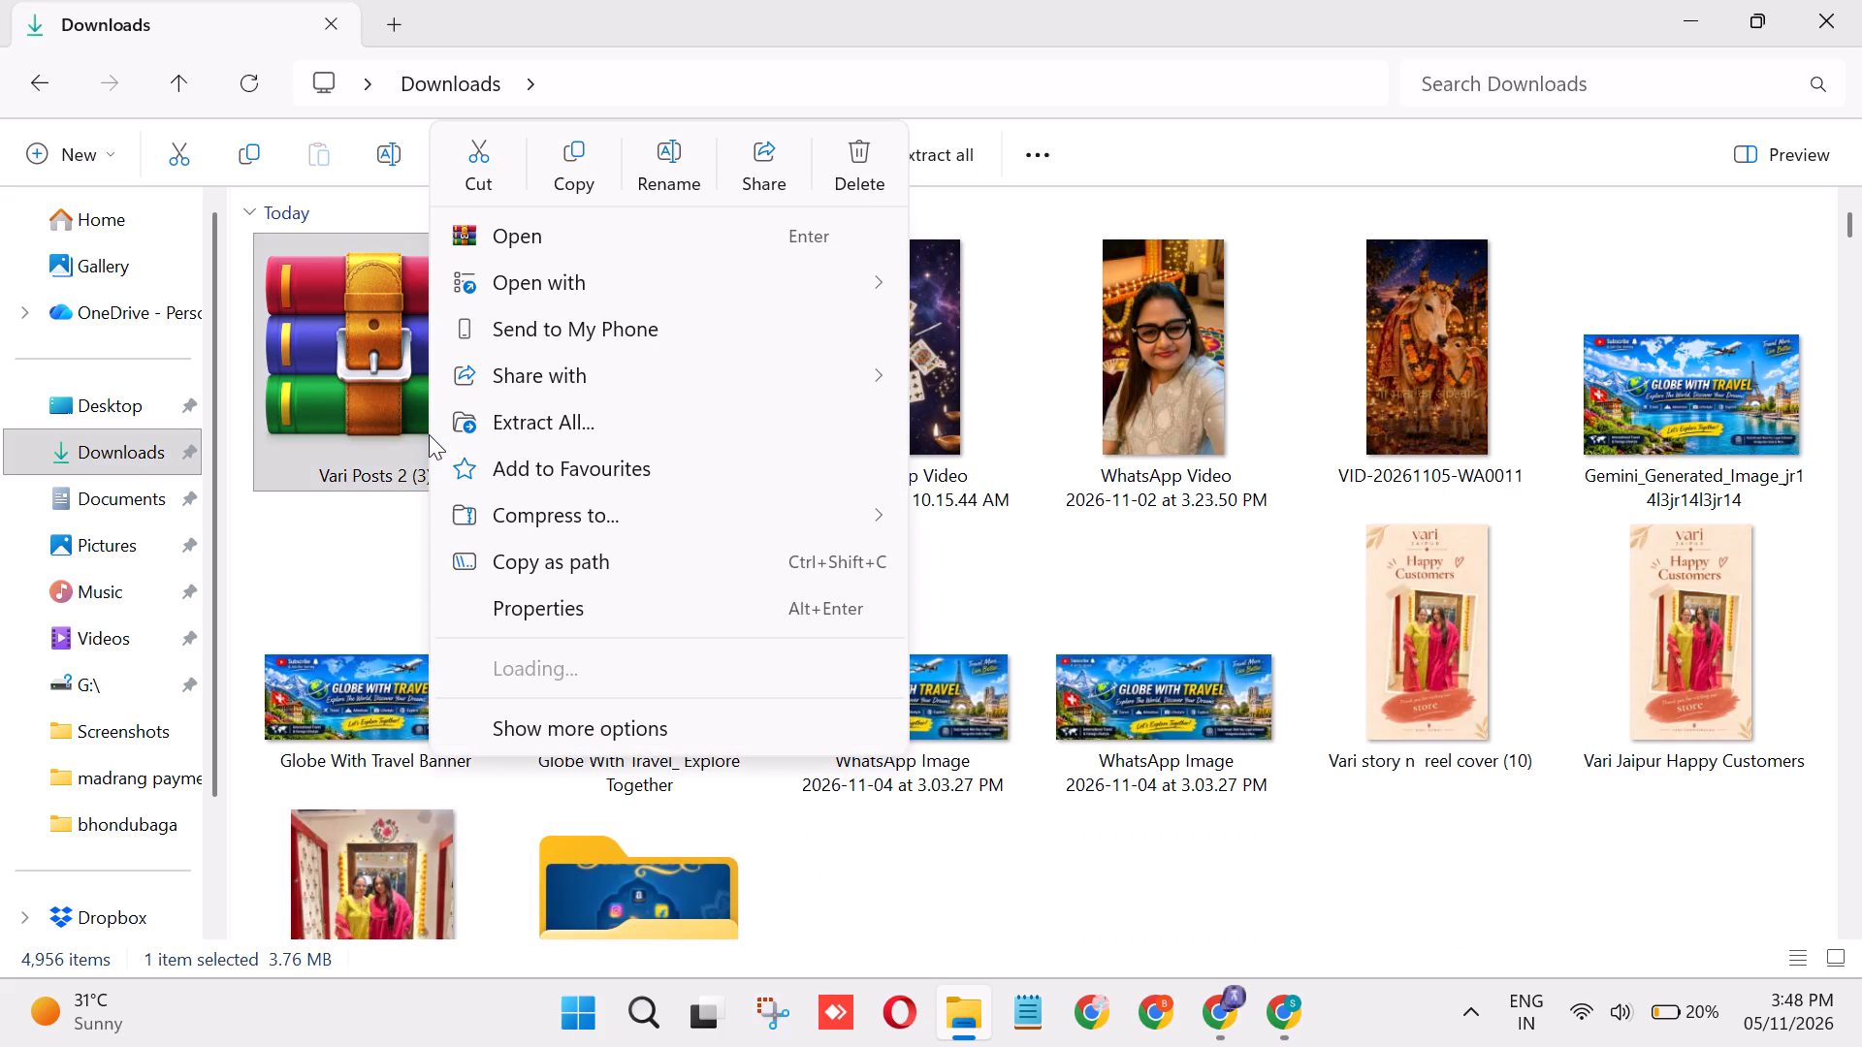
click(986, 711)
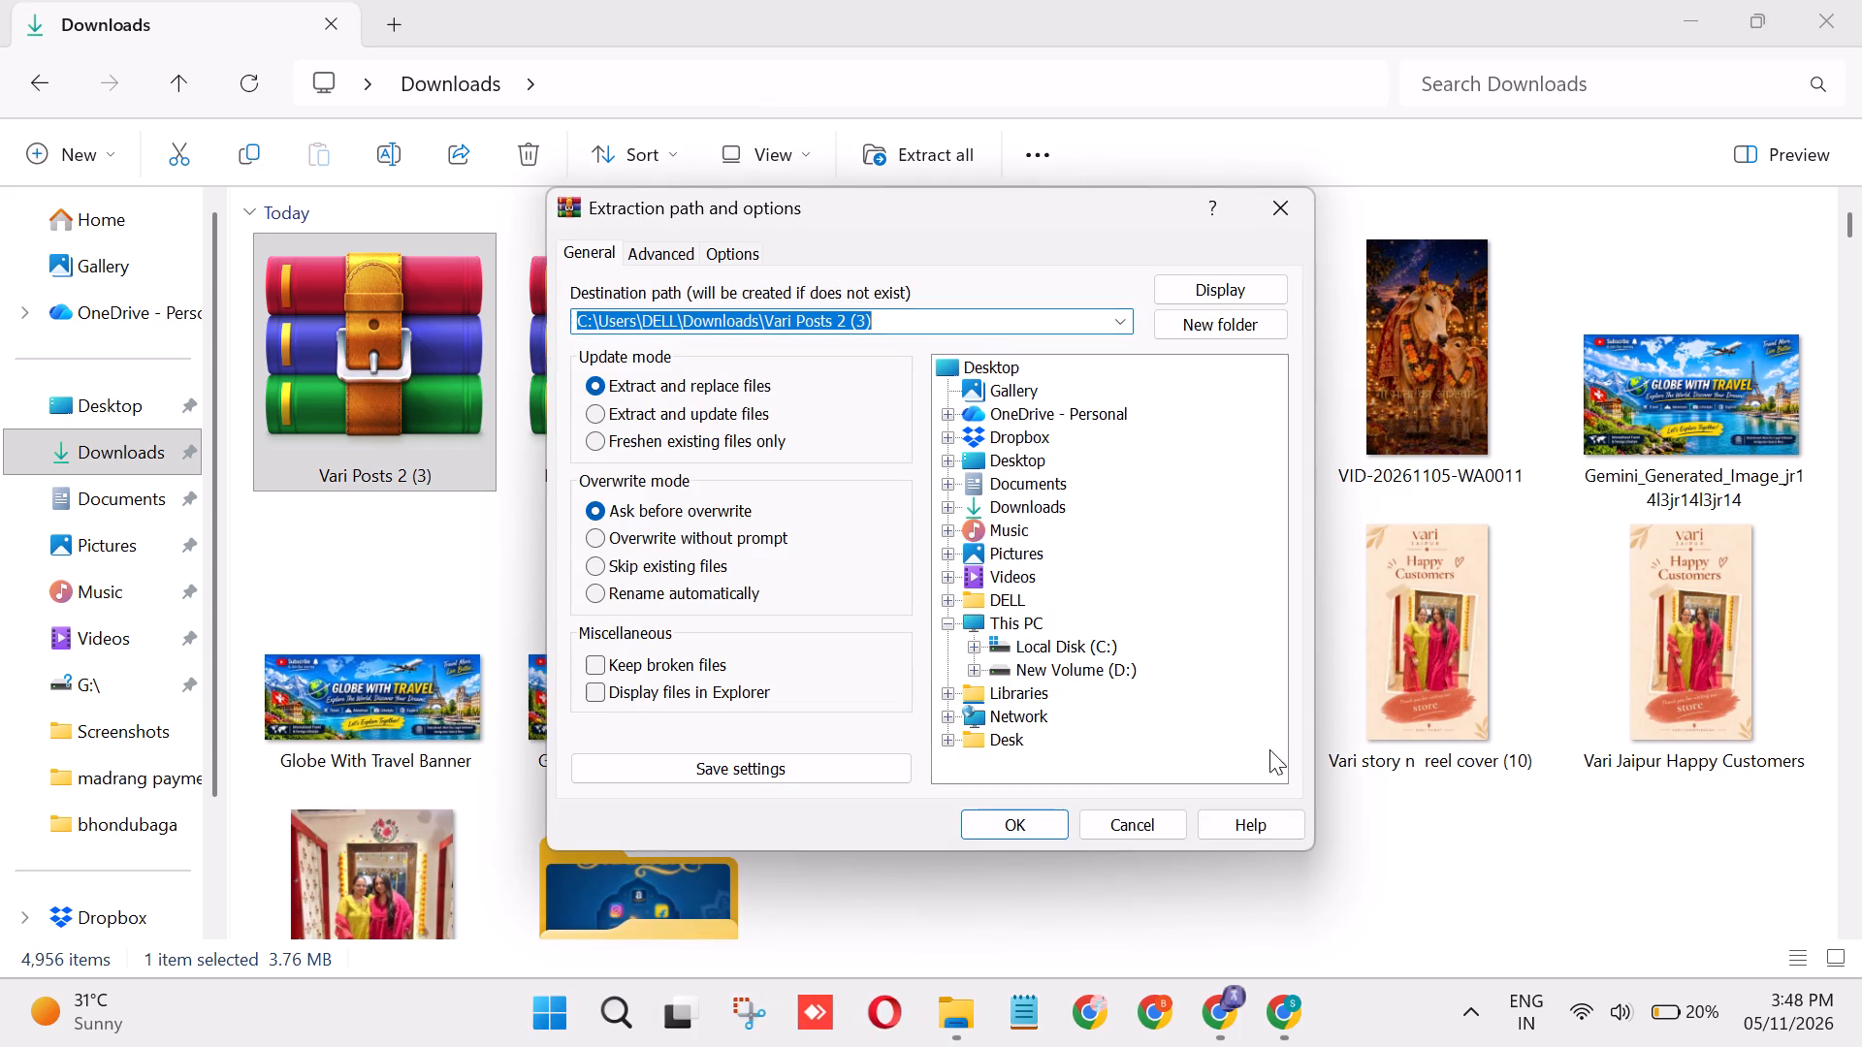
click(1022, 824)
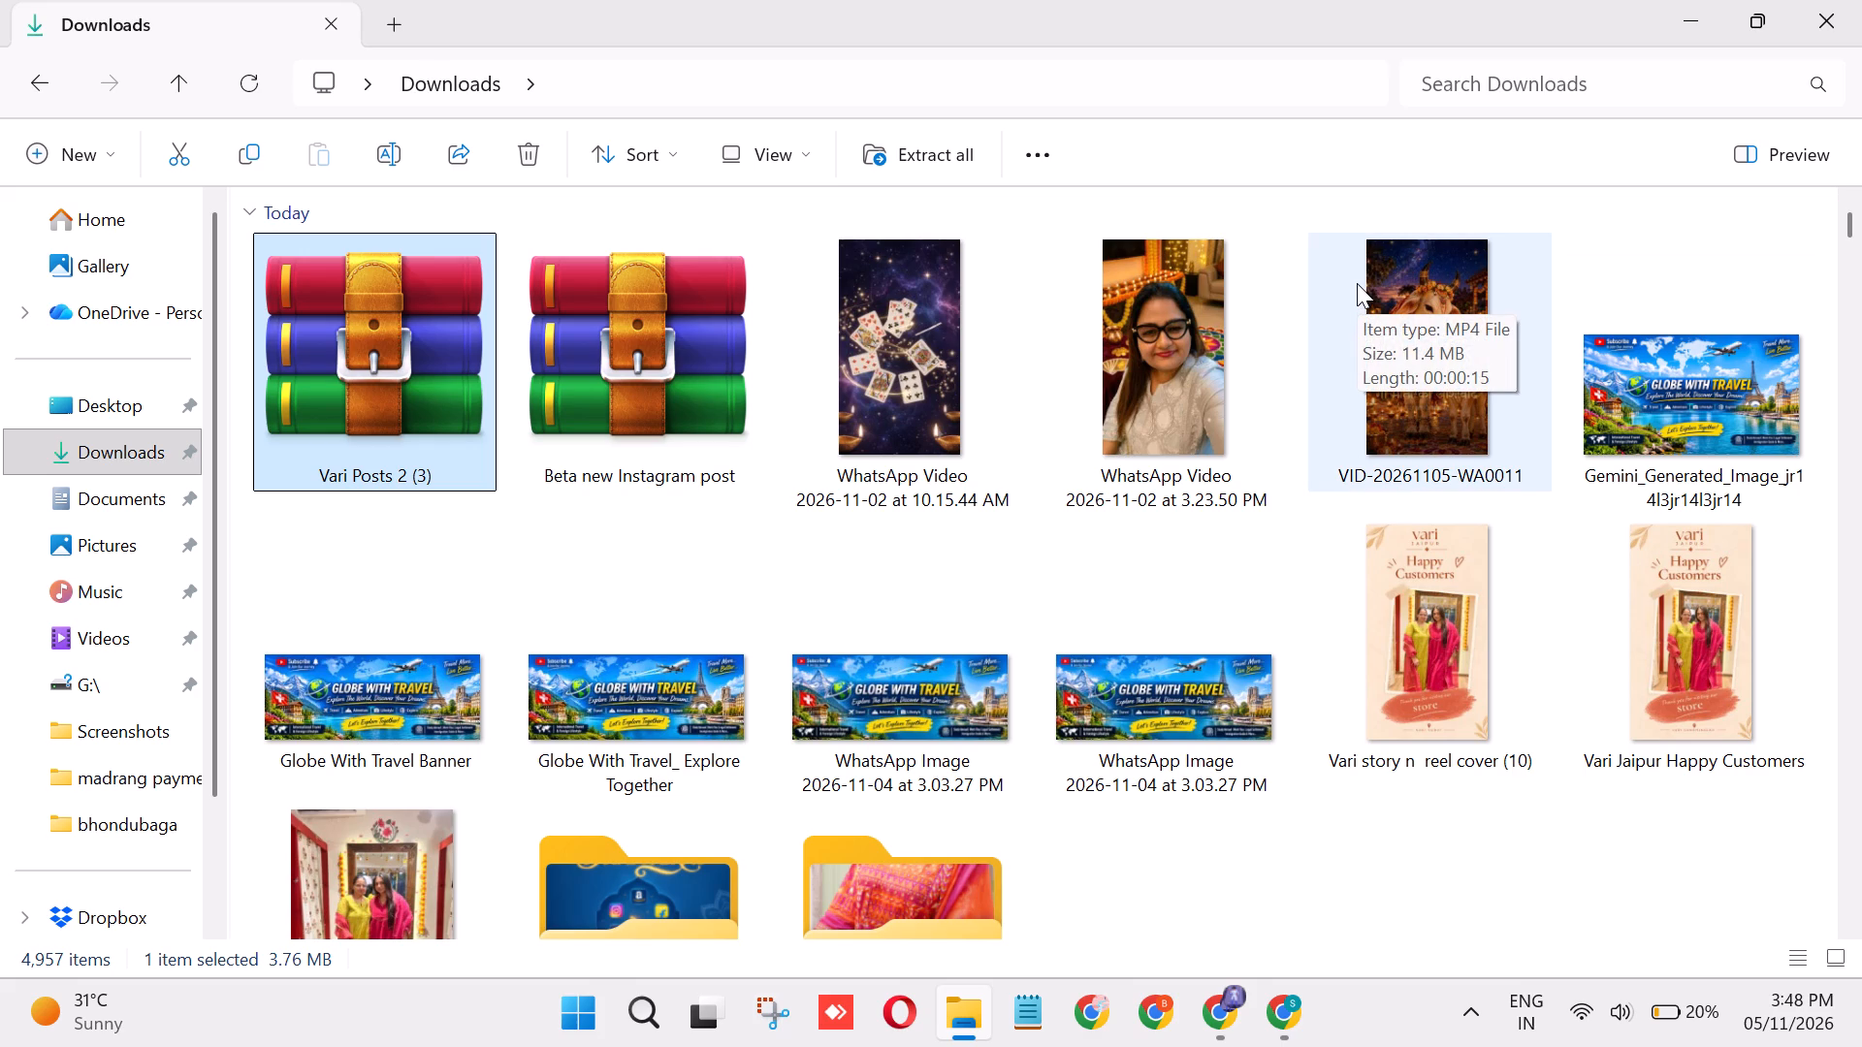
Open the extracted Vari Posts 2 (3) folder in Downloads.
scroll(1117, 763, down, 1)
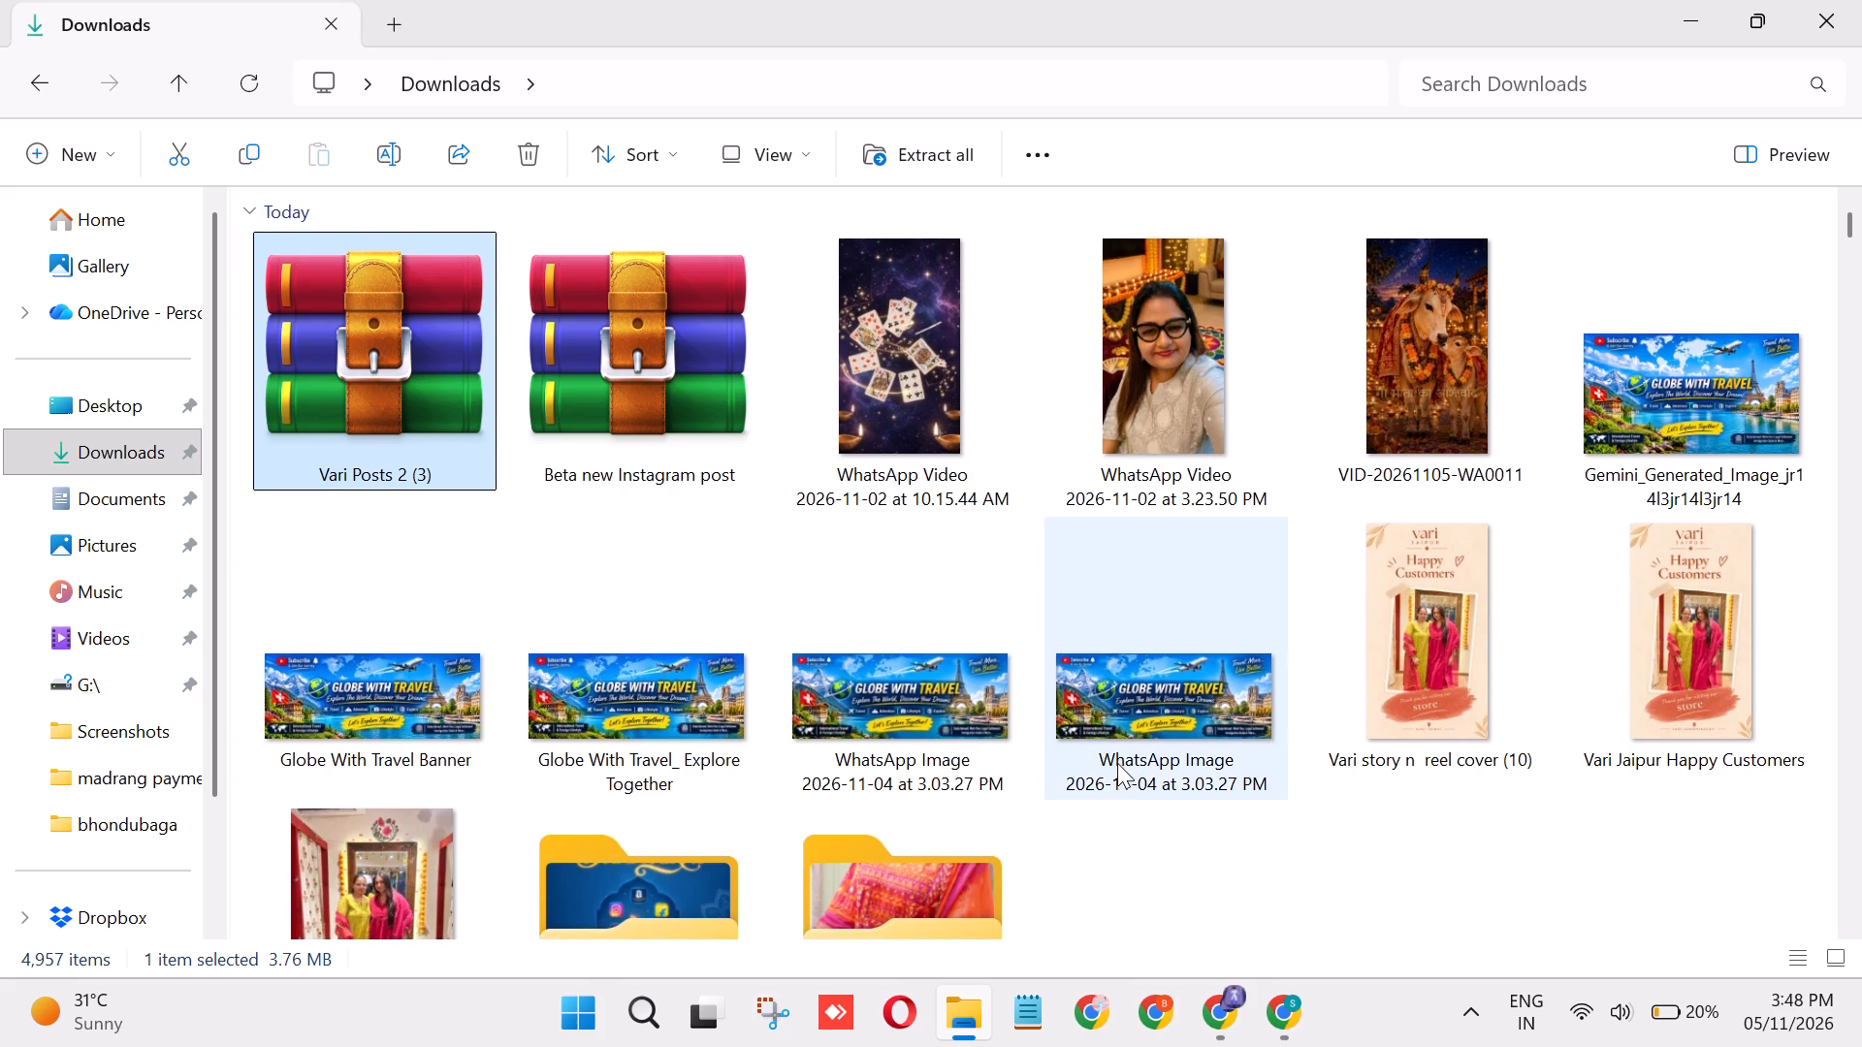
scroll(1117, 763, down, 3)
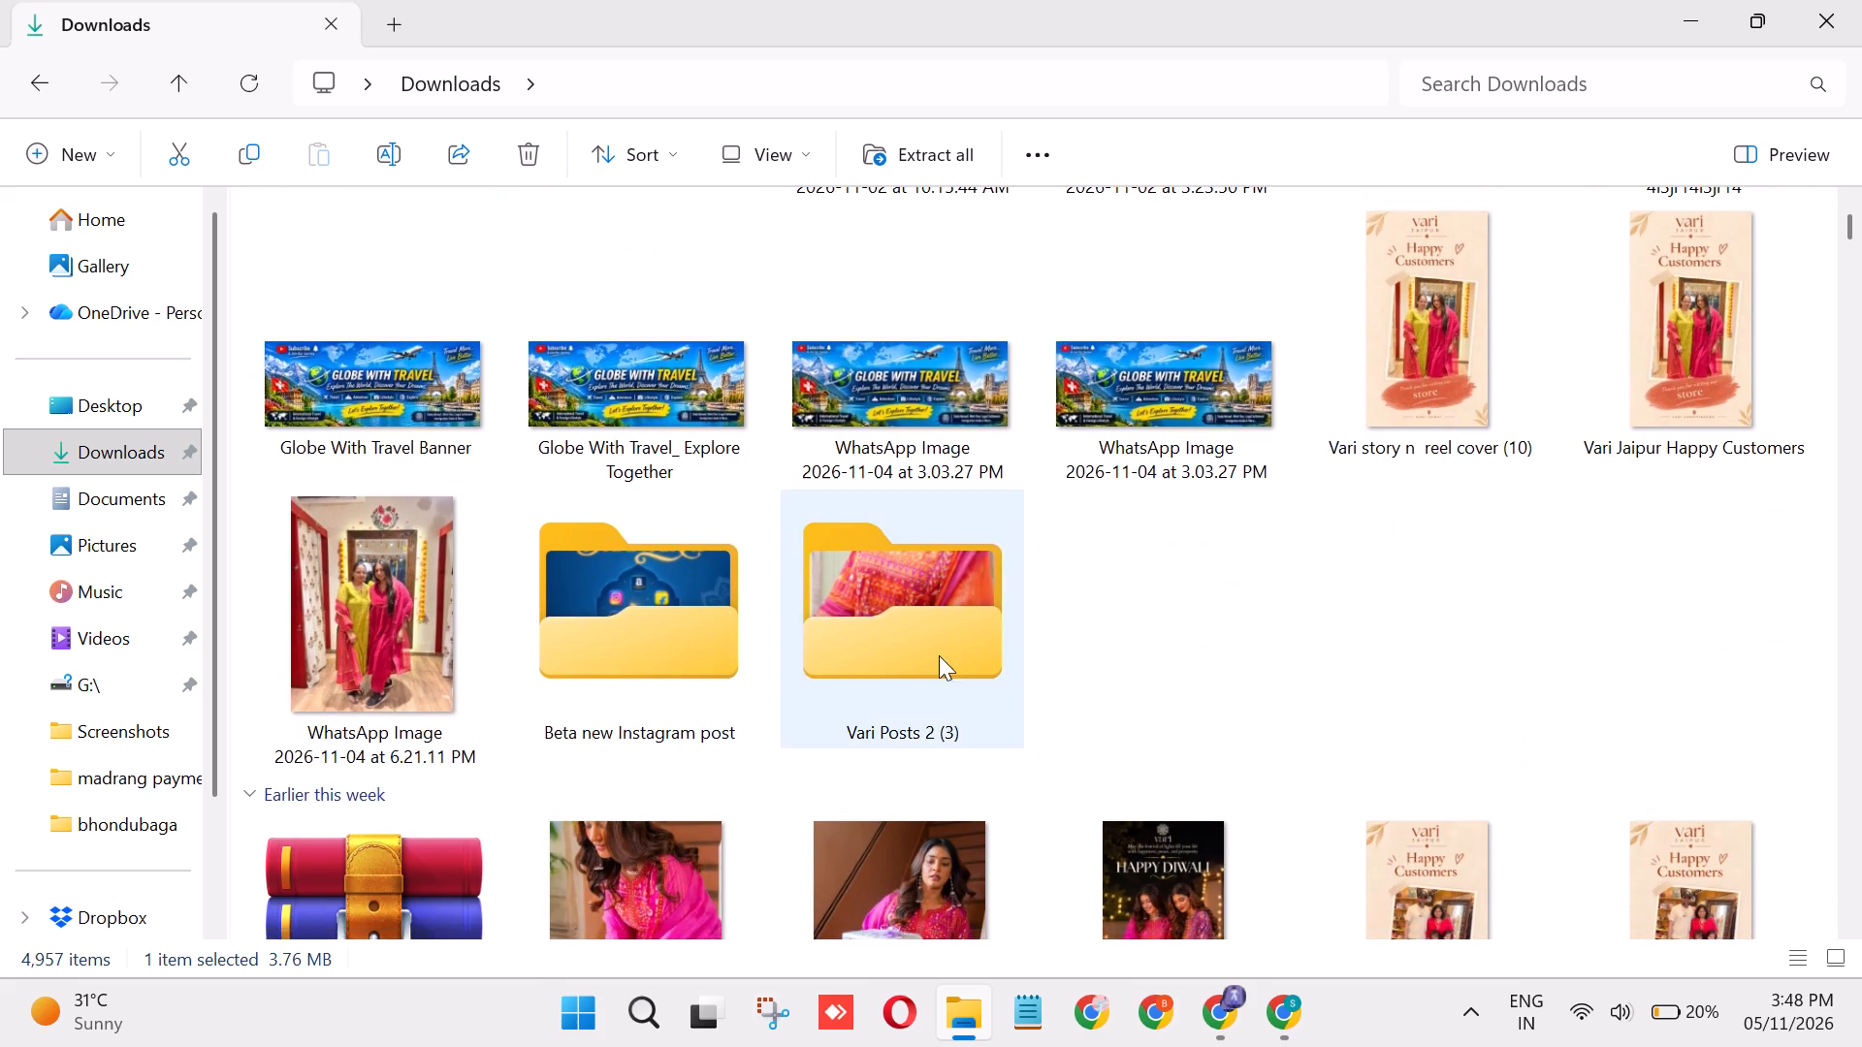
double_click(892, 630)
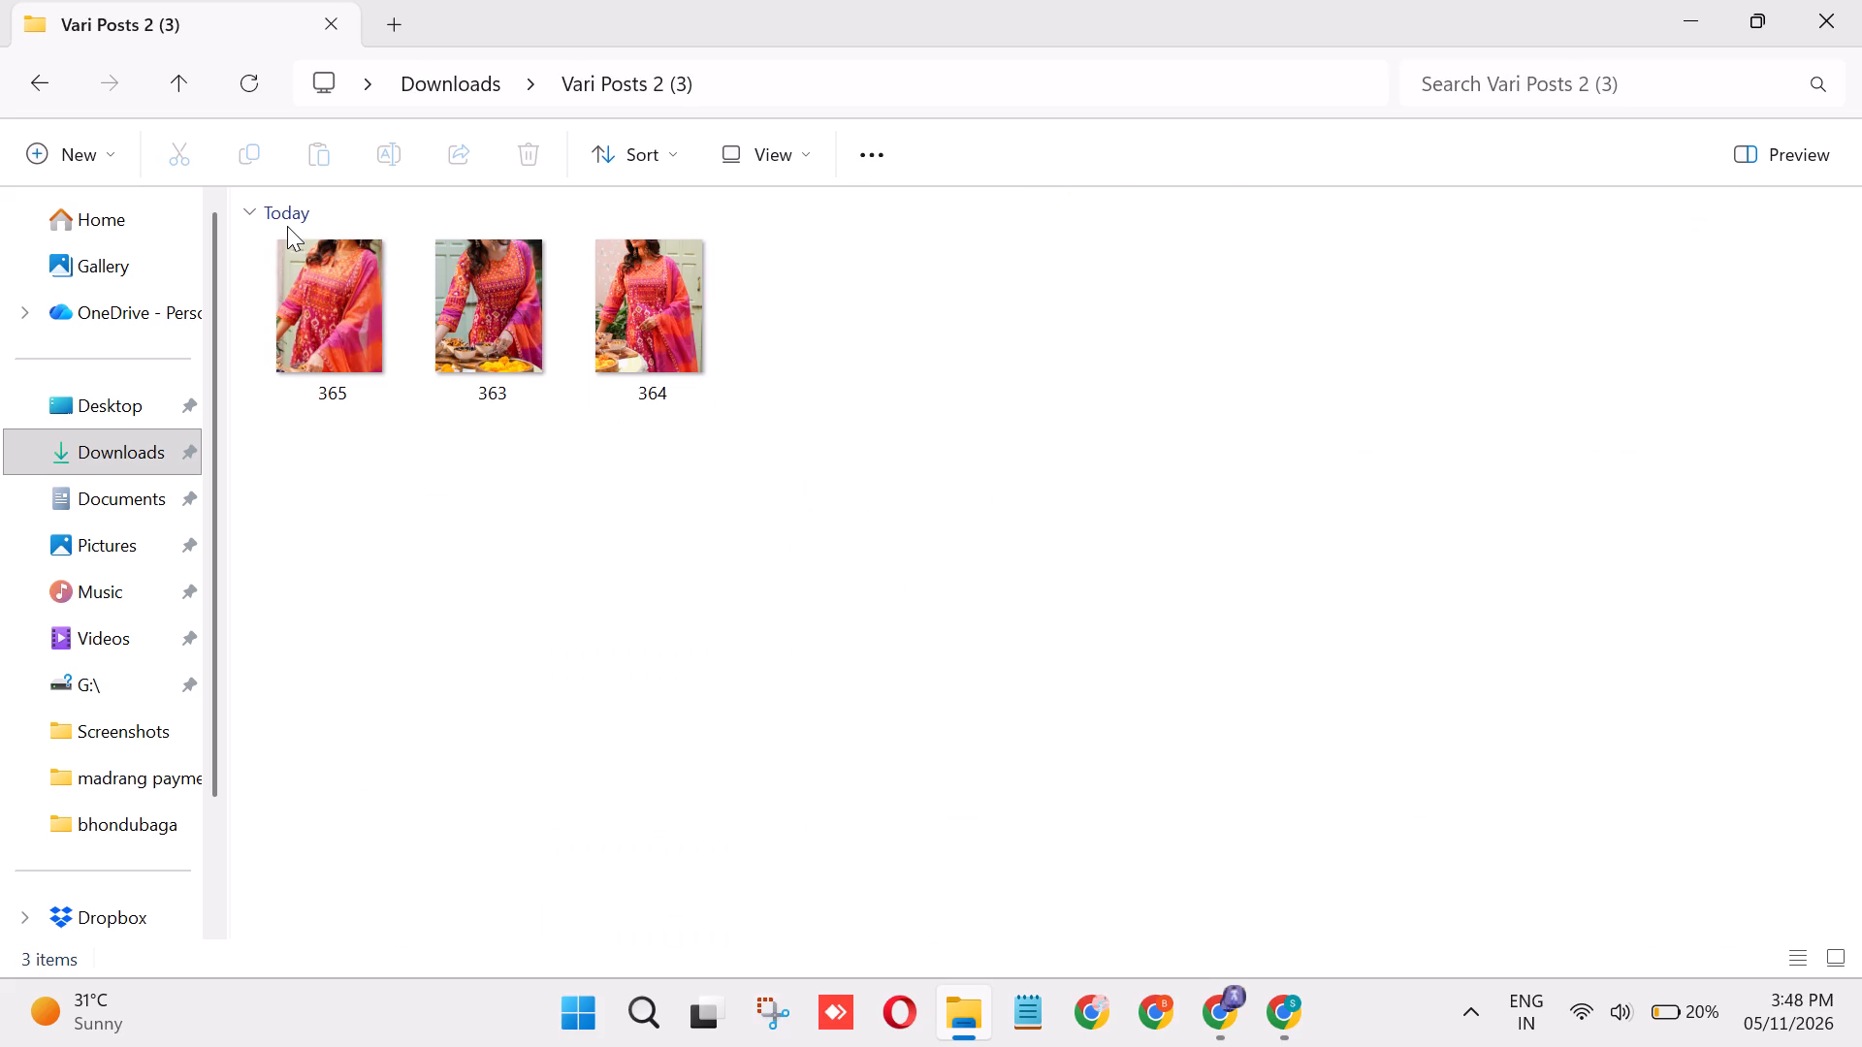
Close the extracted Vari Posts 2 (3) folder window.
click(1861, 0)
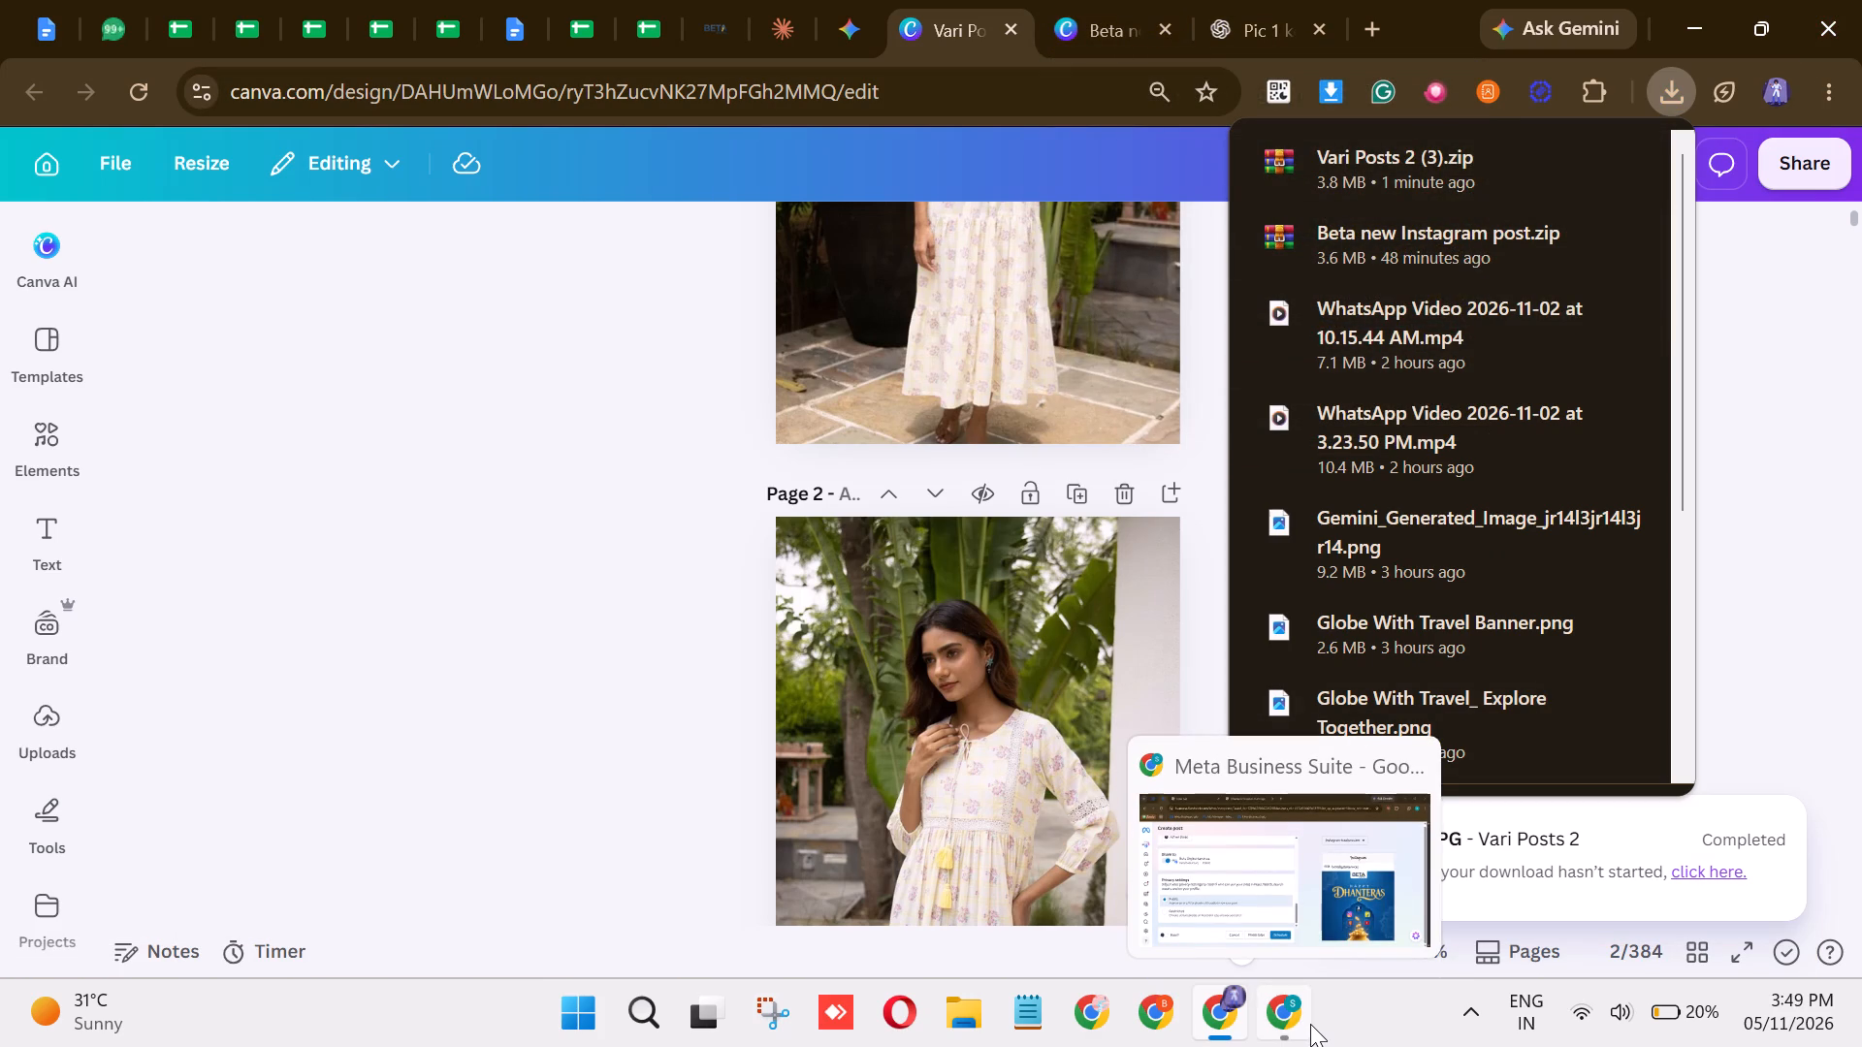
Switch to Chrome and open the Google account switcher from a new browser tab.
click(1376, 17)
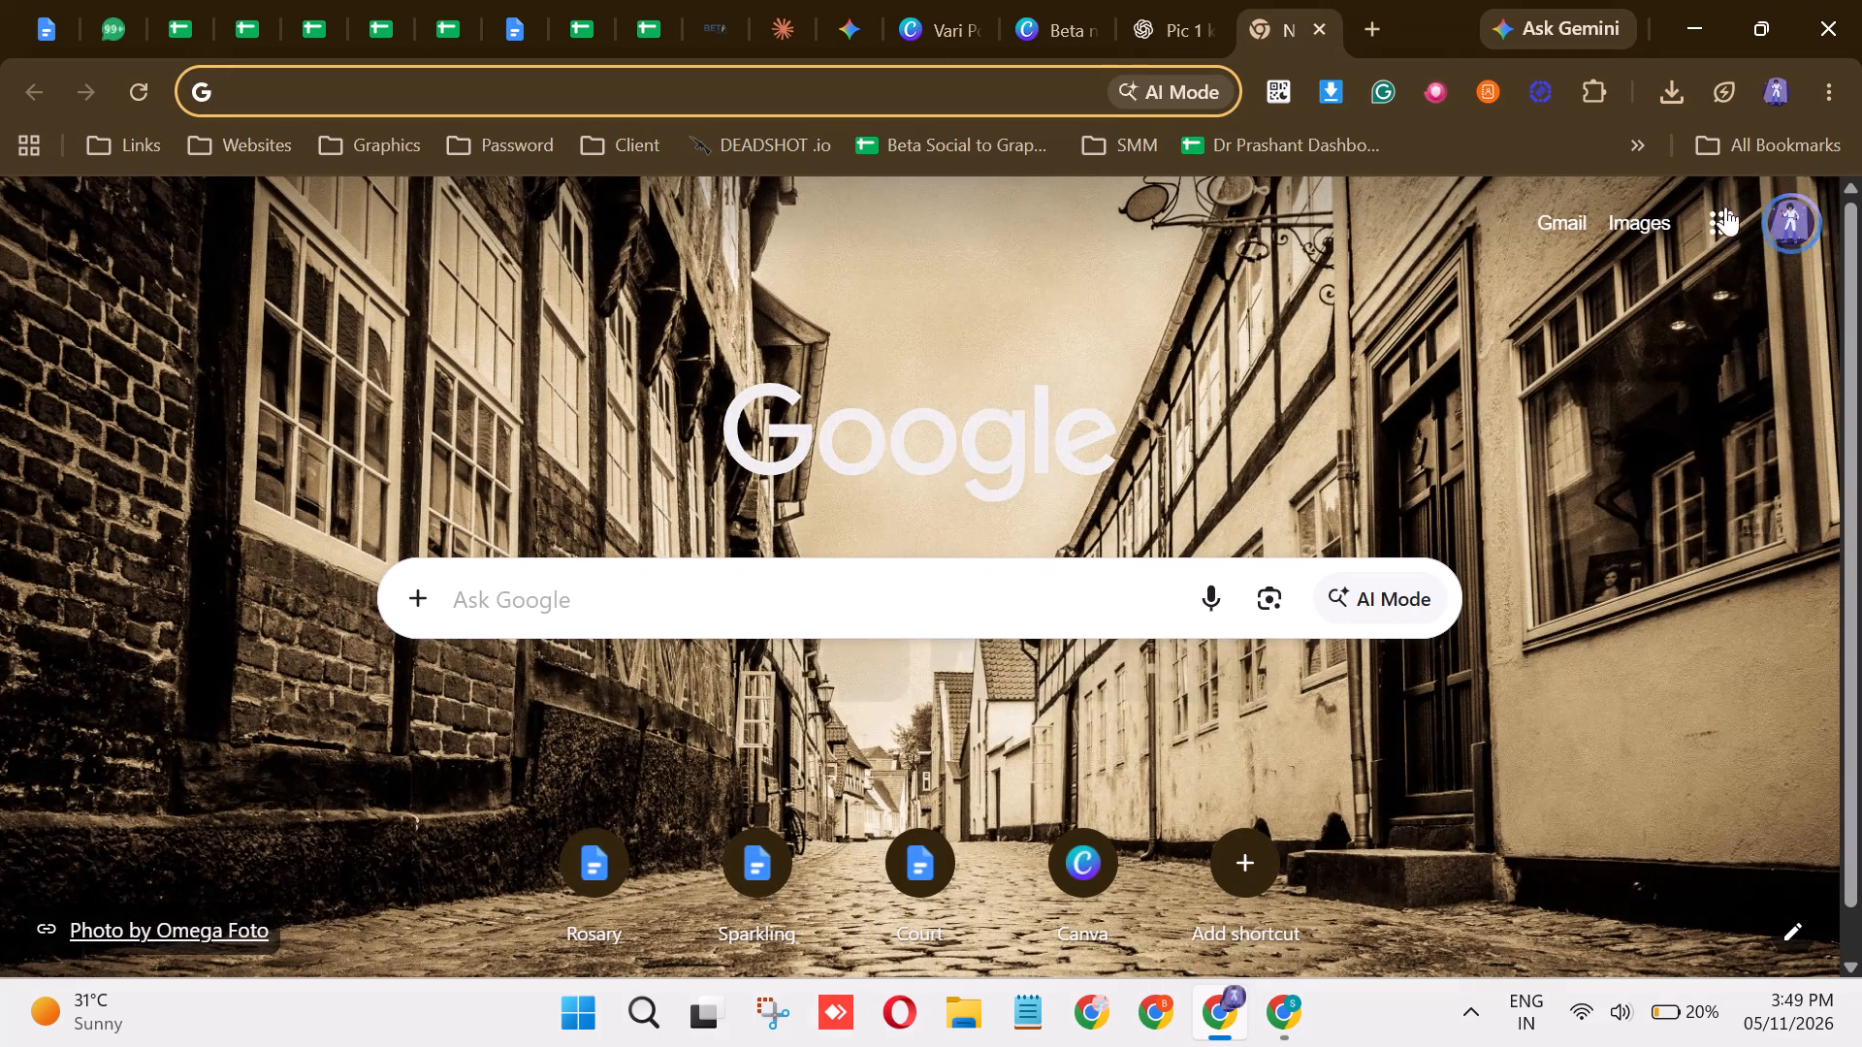
click(1801, 219)
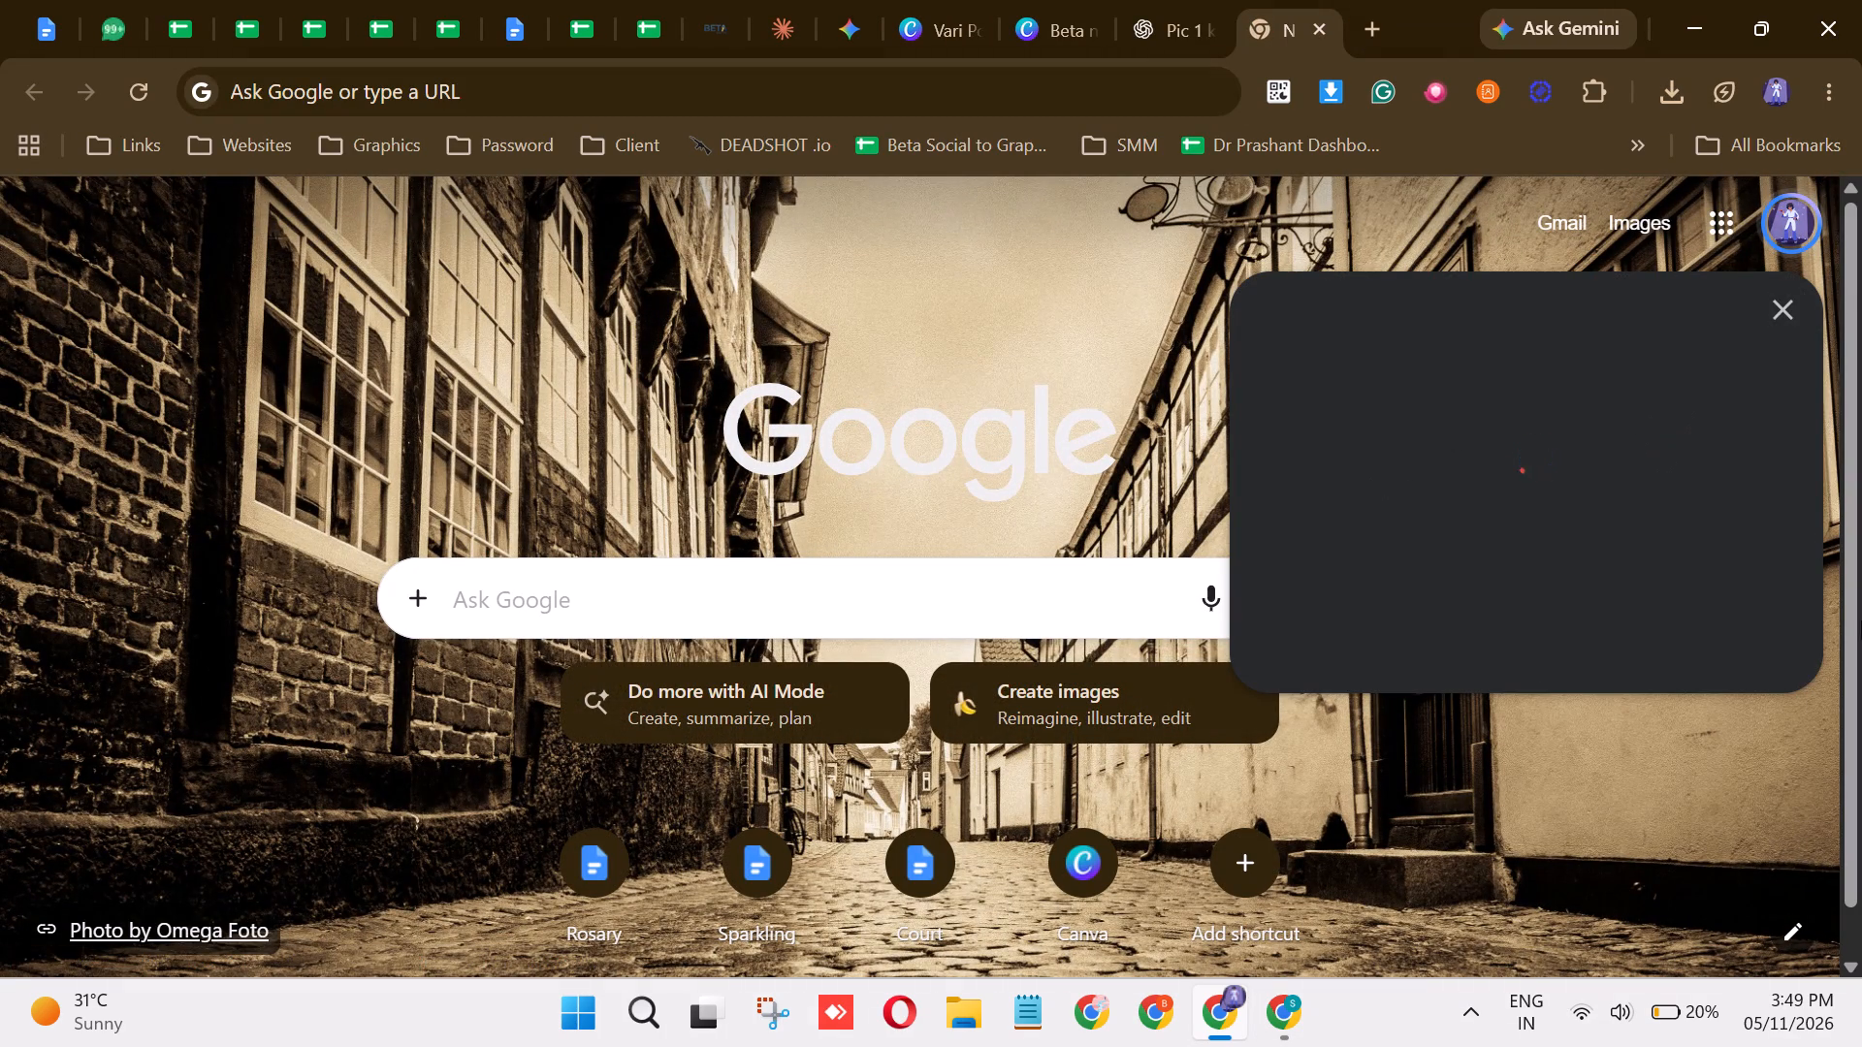
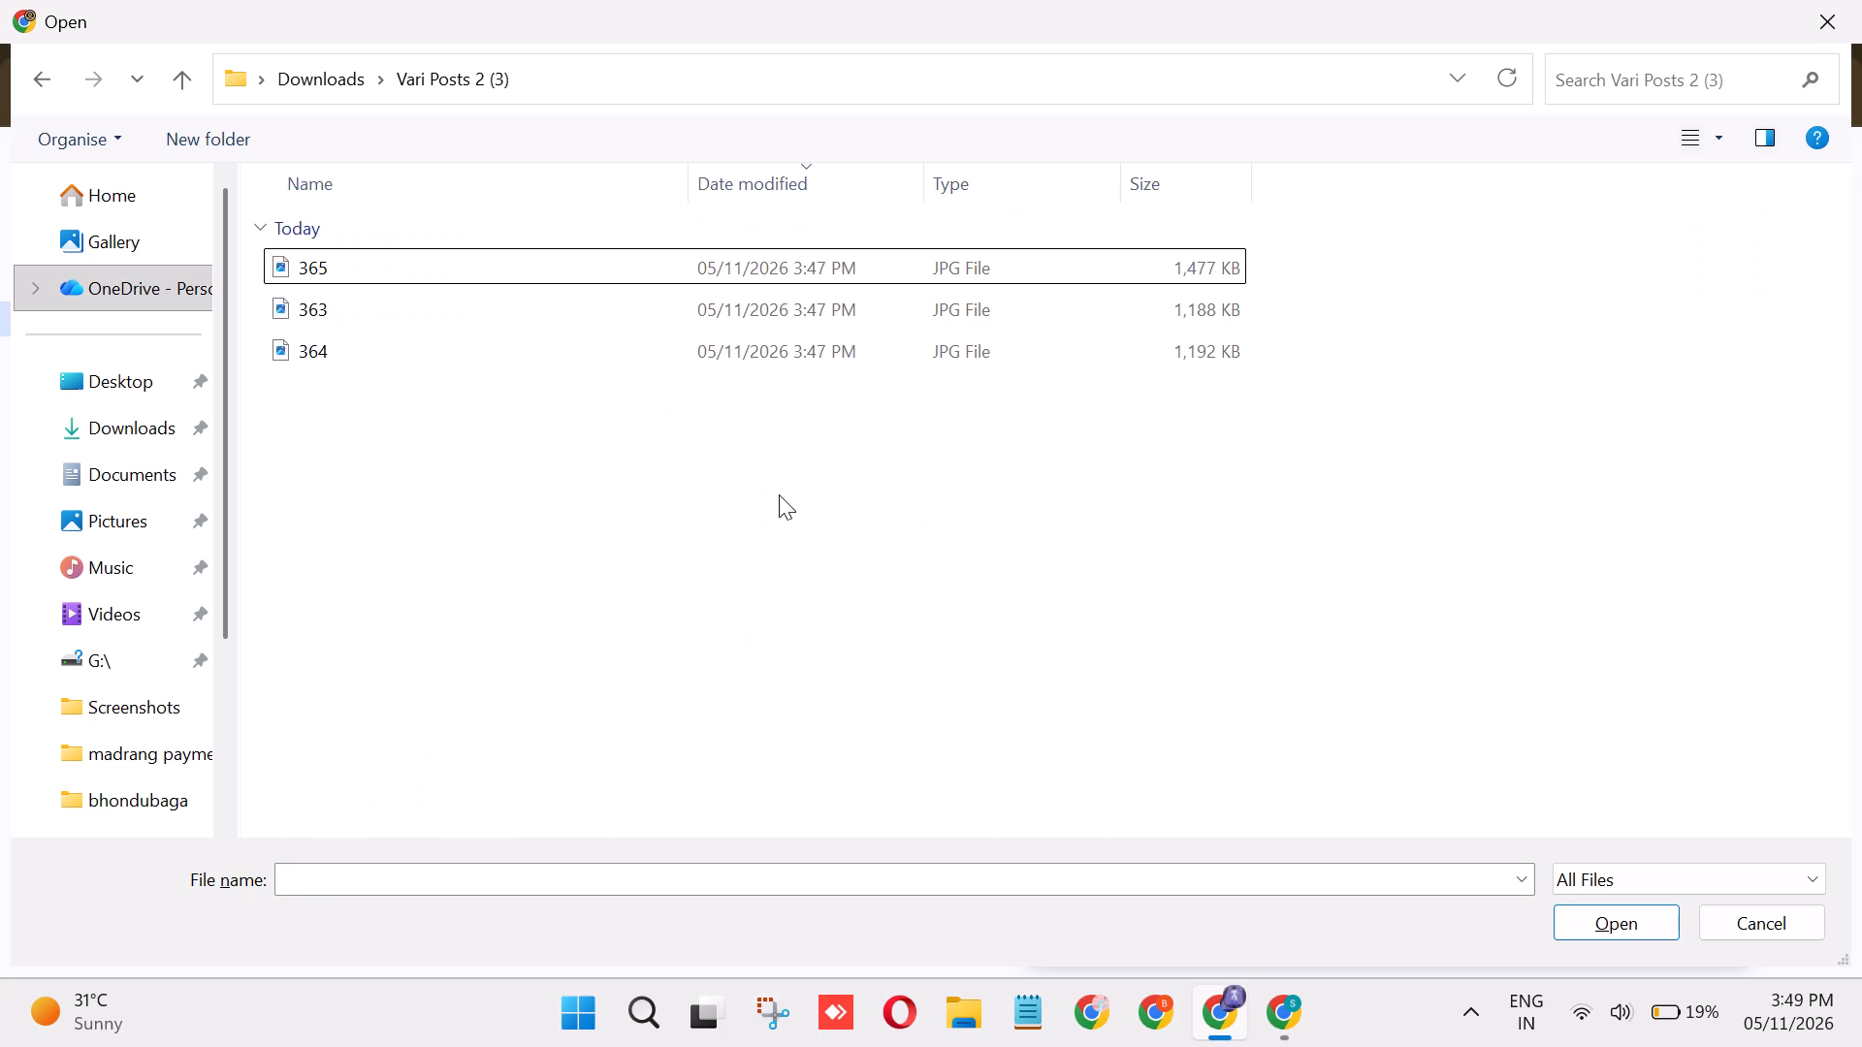
Select images 363, 364 and 365 together in the Vari Posts 2 (3) folder for upload.
ctrl+scroll(768, 493, up, 11)
ctrl+scroll(768, 493, up, 10)
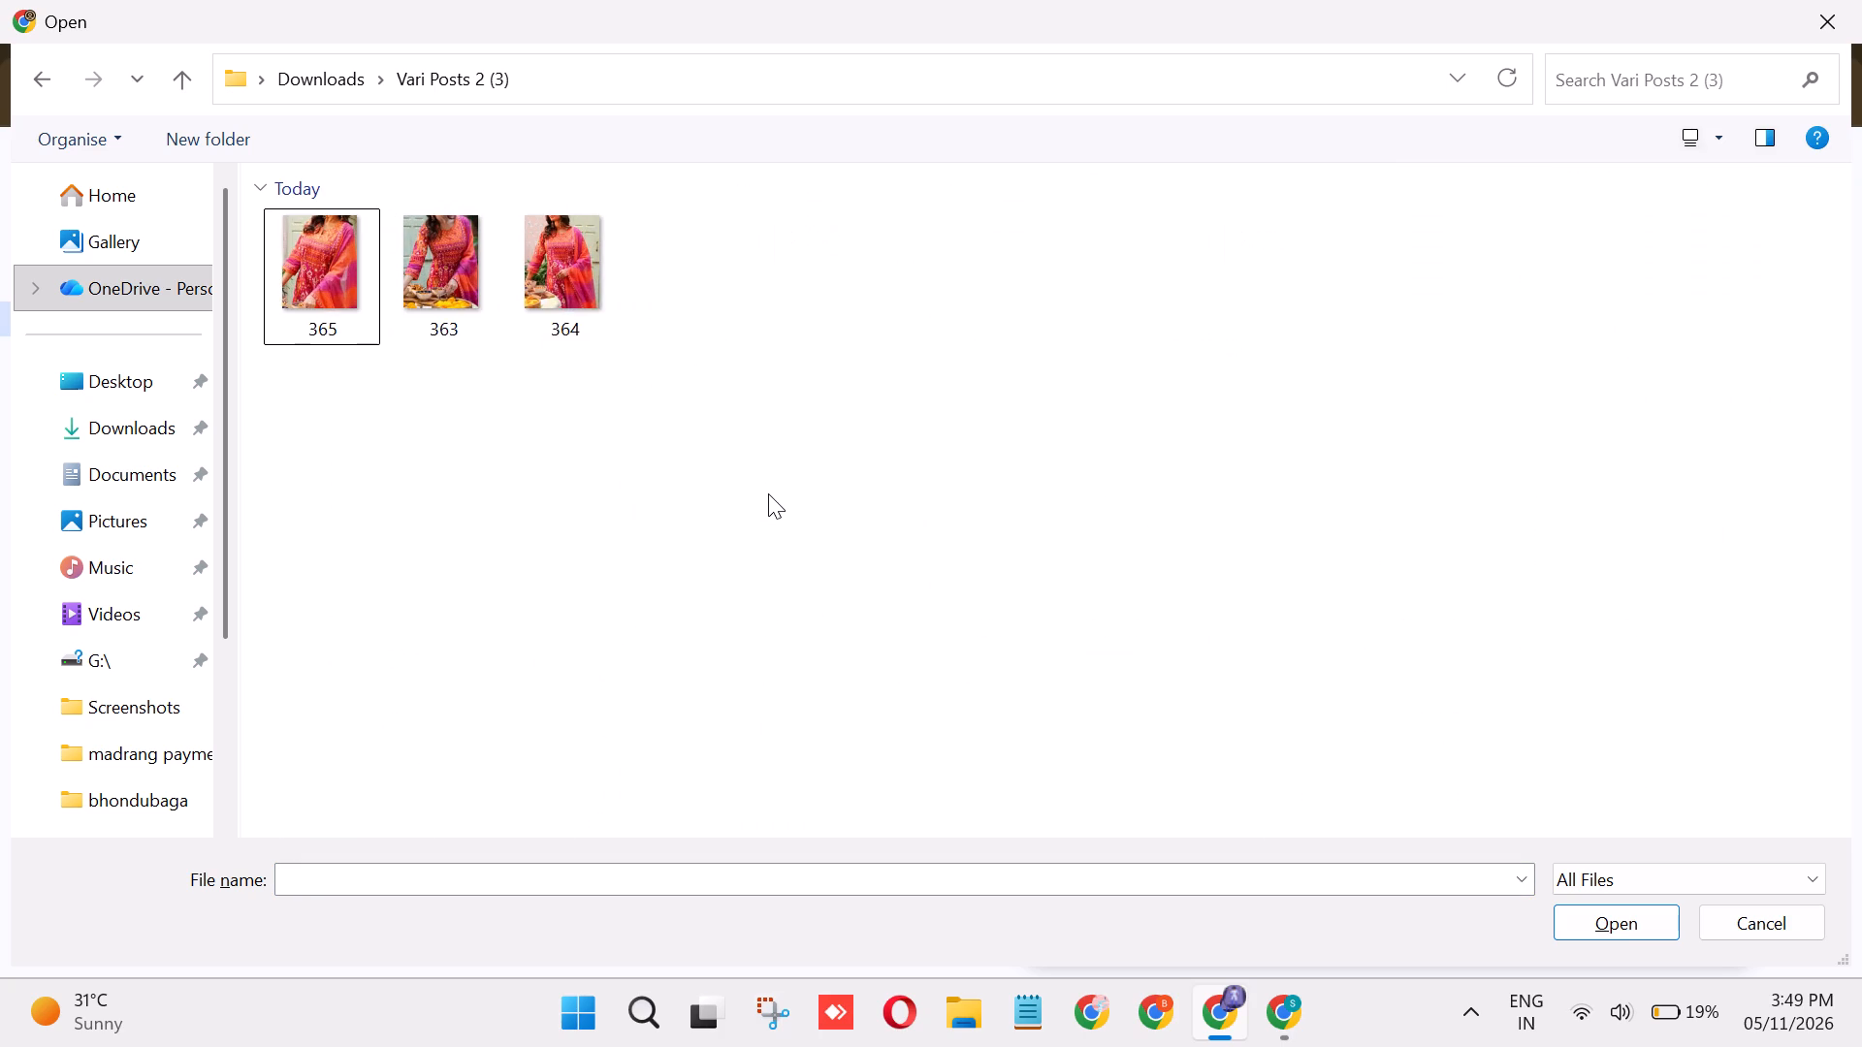
ctrl+scroll(768, 493, up, 2)
click(462, 324)
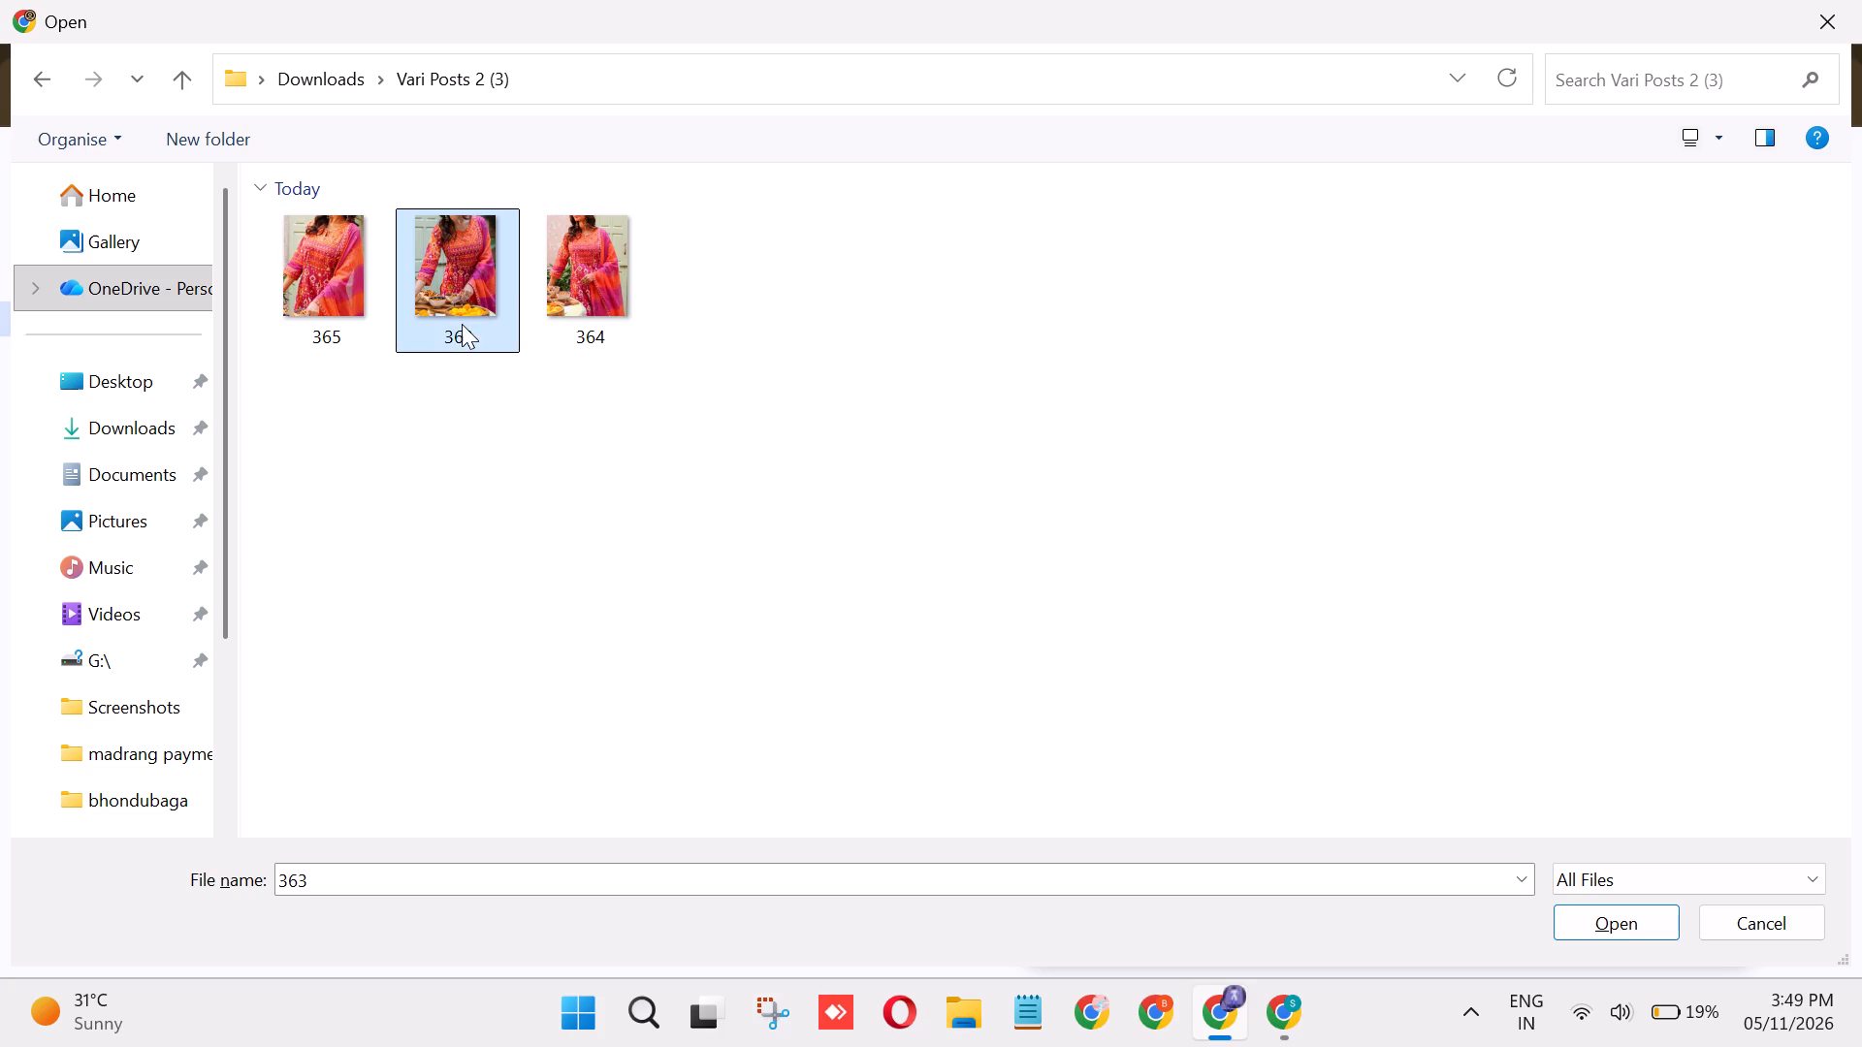
ctrl+click(579, 312)
ctrl+click(371, 333)
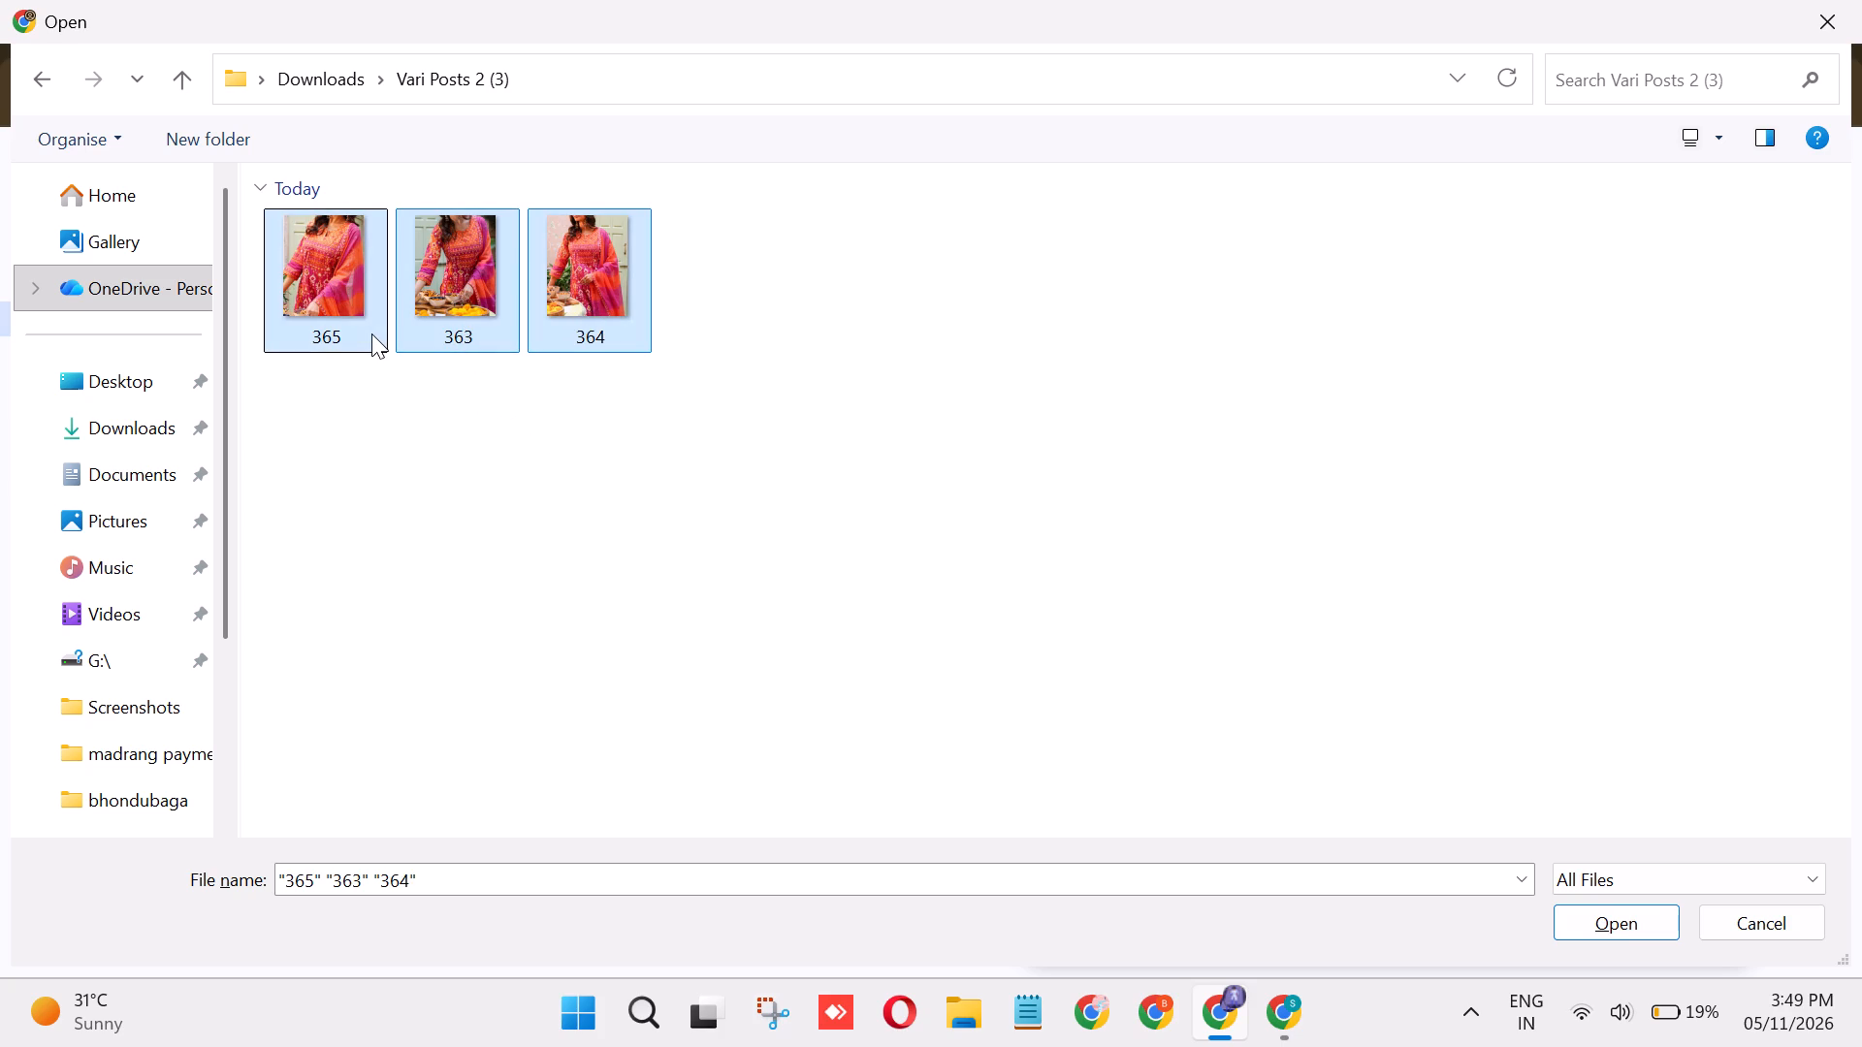
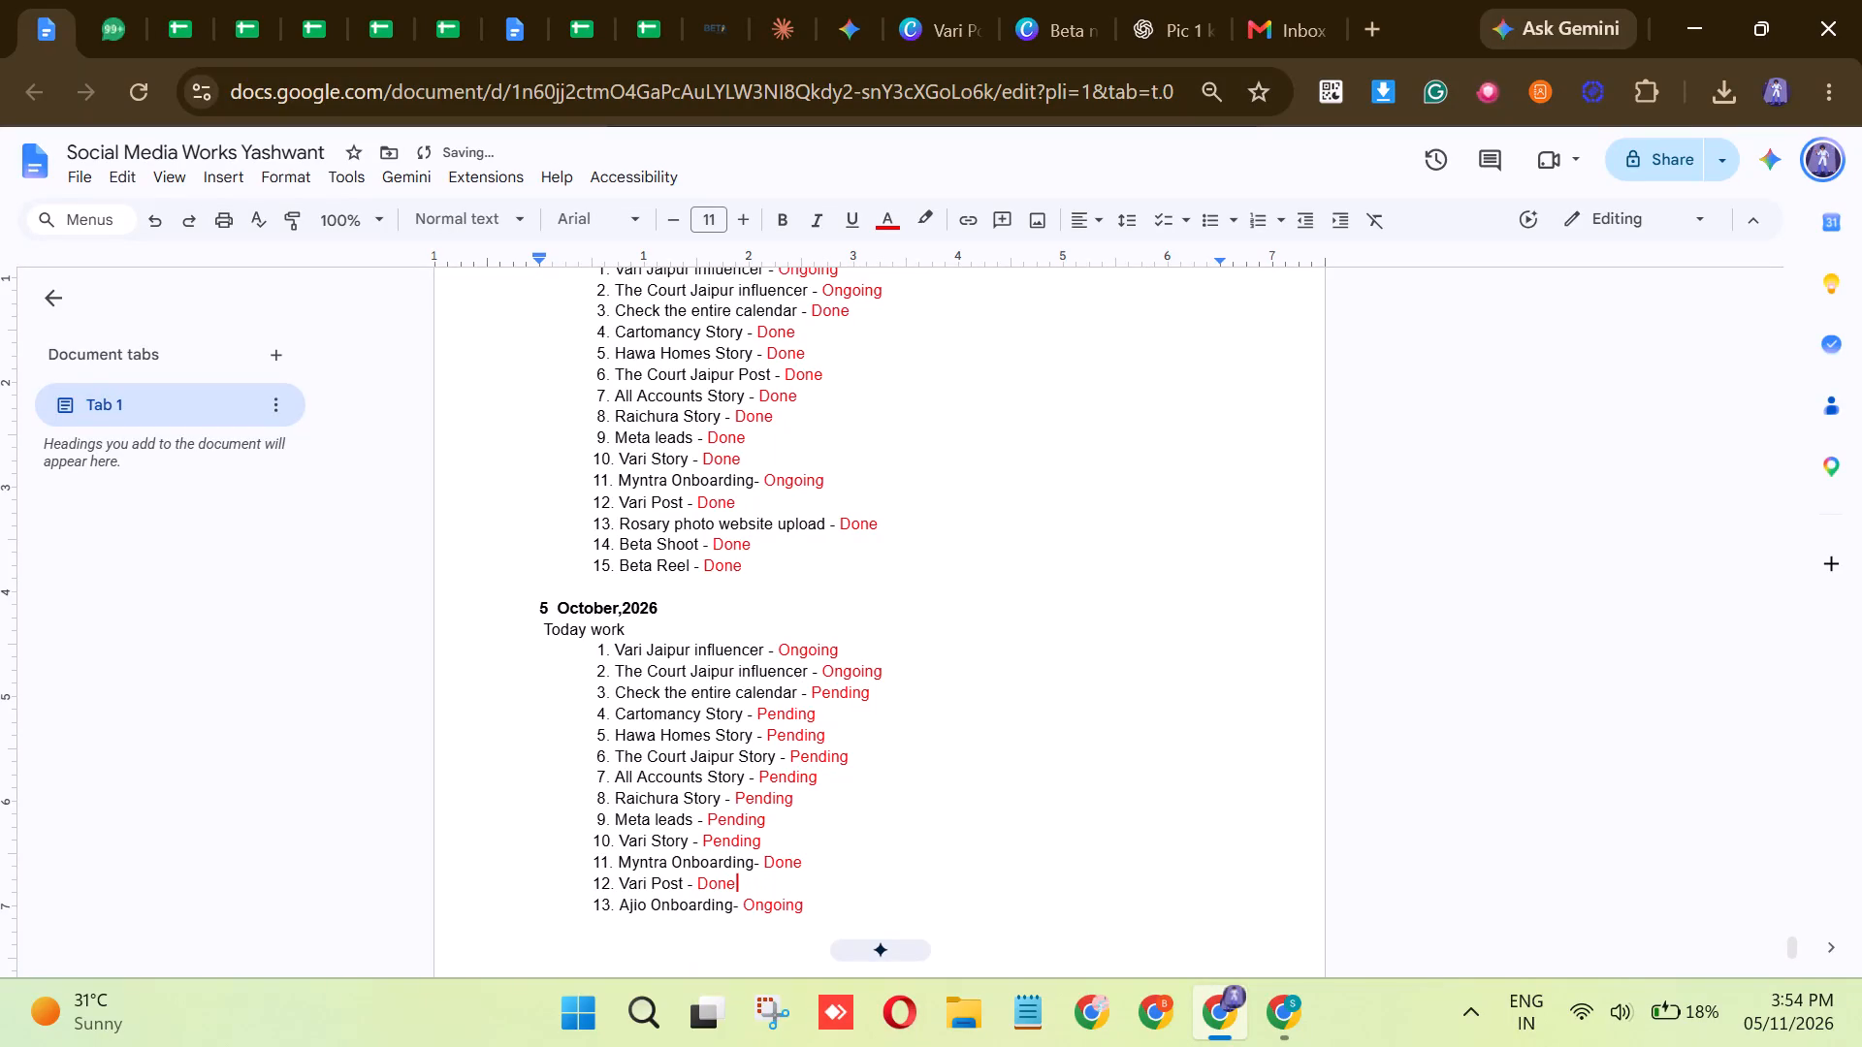
In the 5 October task list, change the status of the Vari Story item to Done.
key(Up)
key(Up)
key(Right)
key(Right)
key(Right)
key(BackSpace)
key(BackSpace)
key(BackSpace)
key(BackSpace)
key(BackSpace)
key(BackSpace)
key(BackSpace)
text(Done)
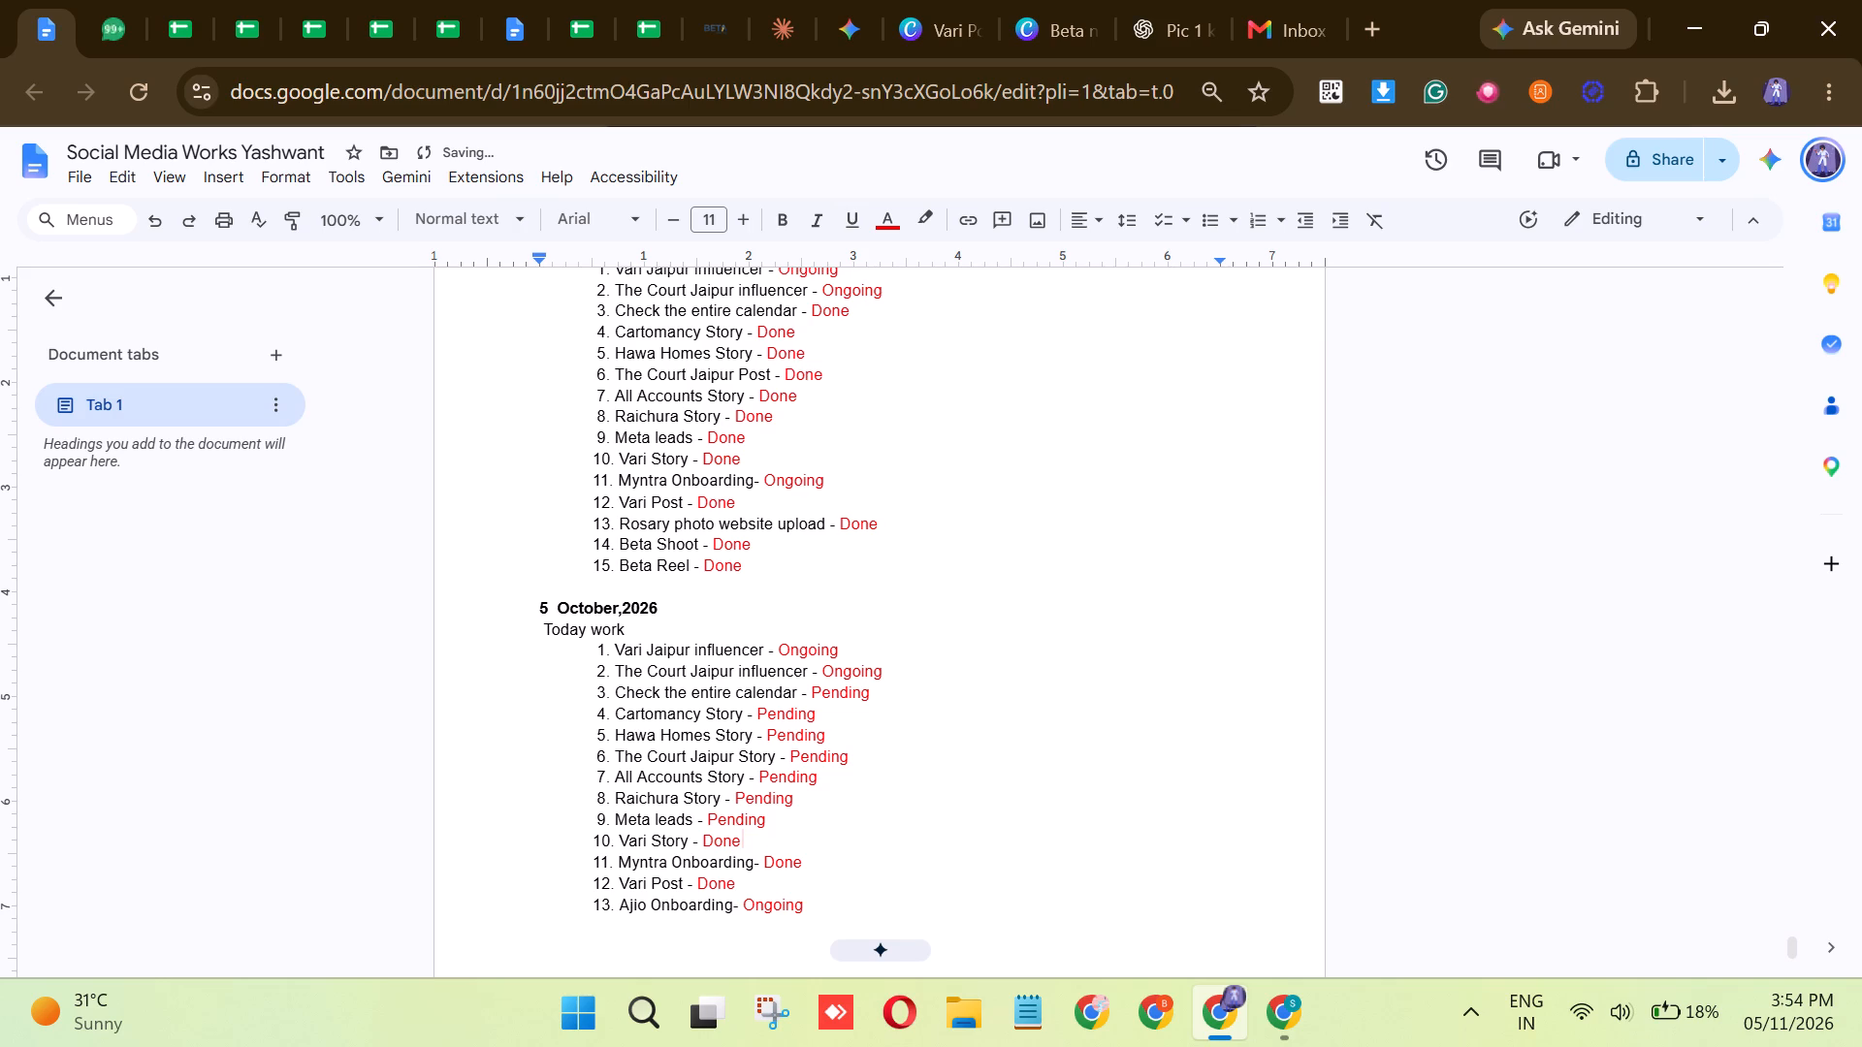
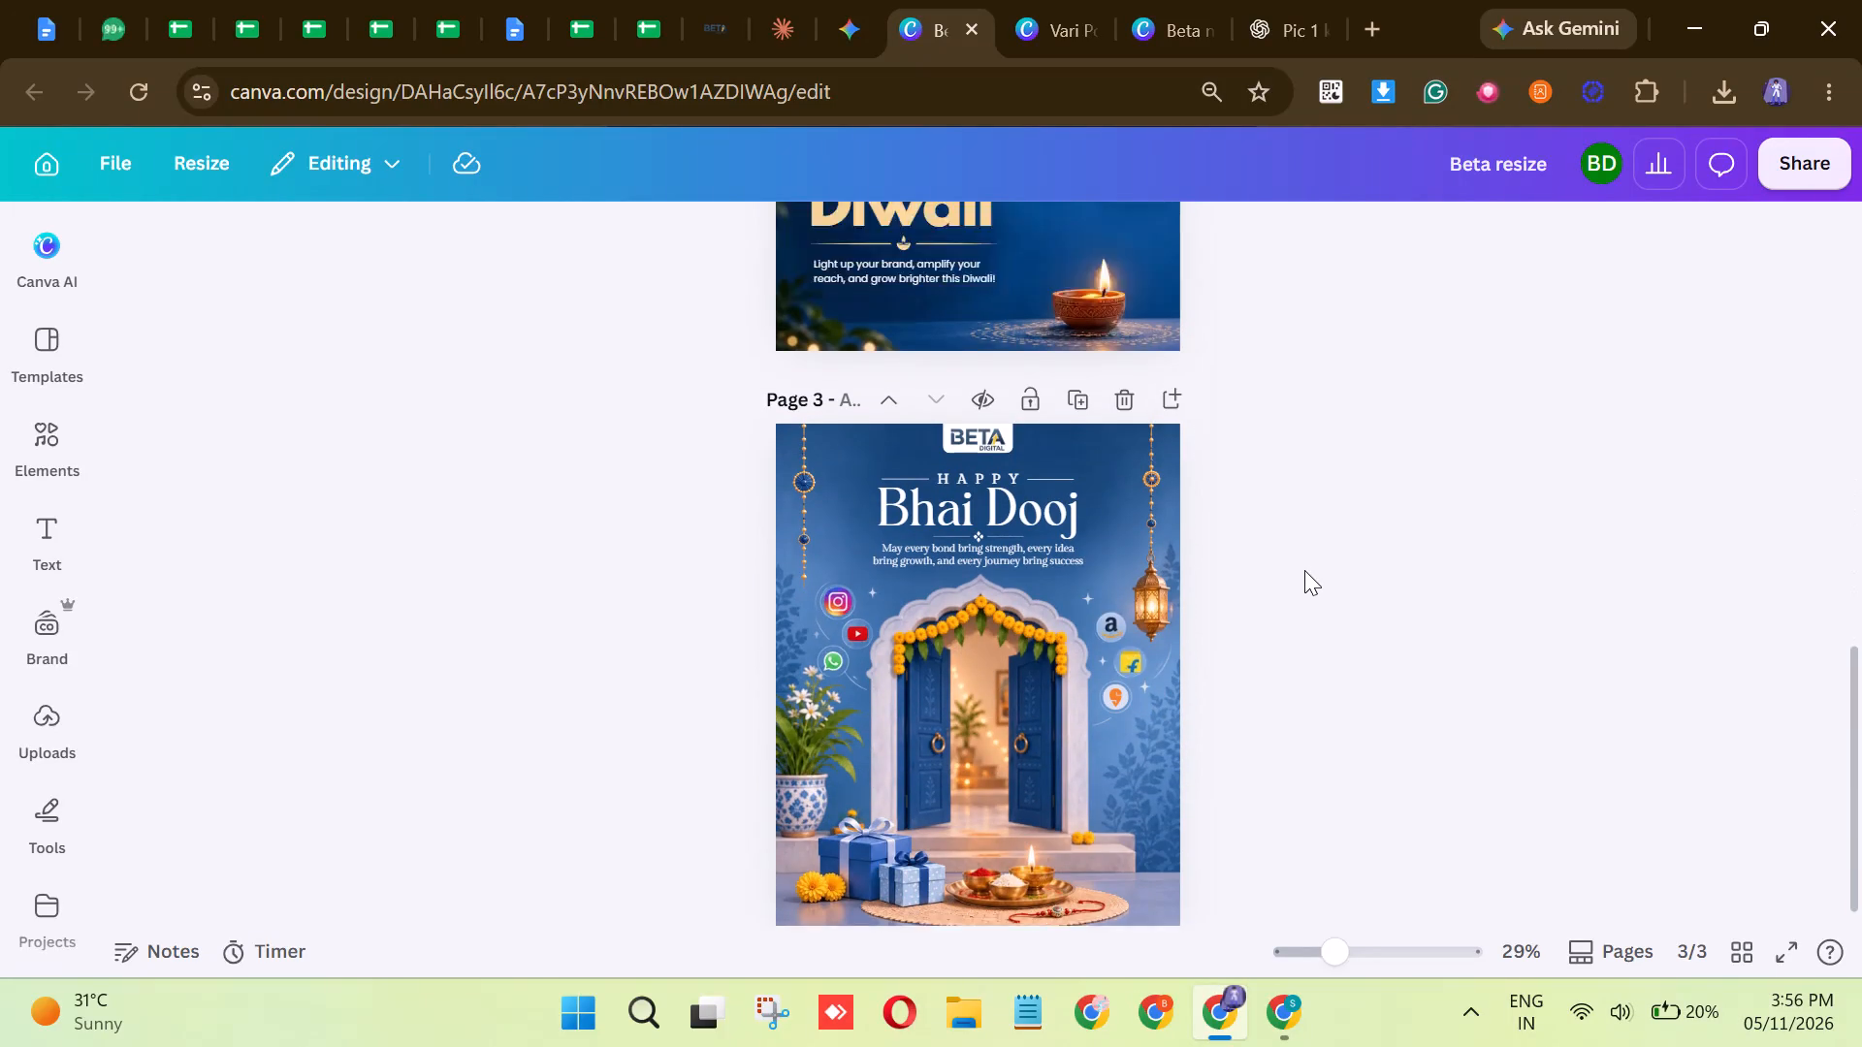
Download all pages of the Beta resize design from Canva as JPG with High quality.
scroll(1304, 570, up, 3)
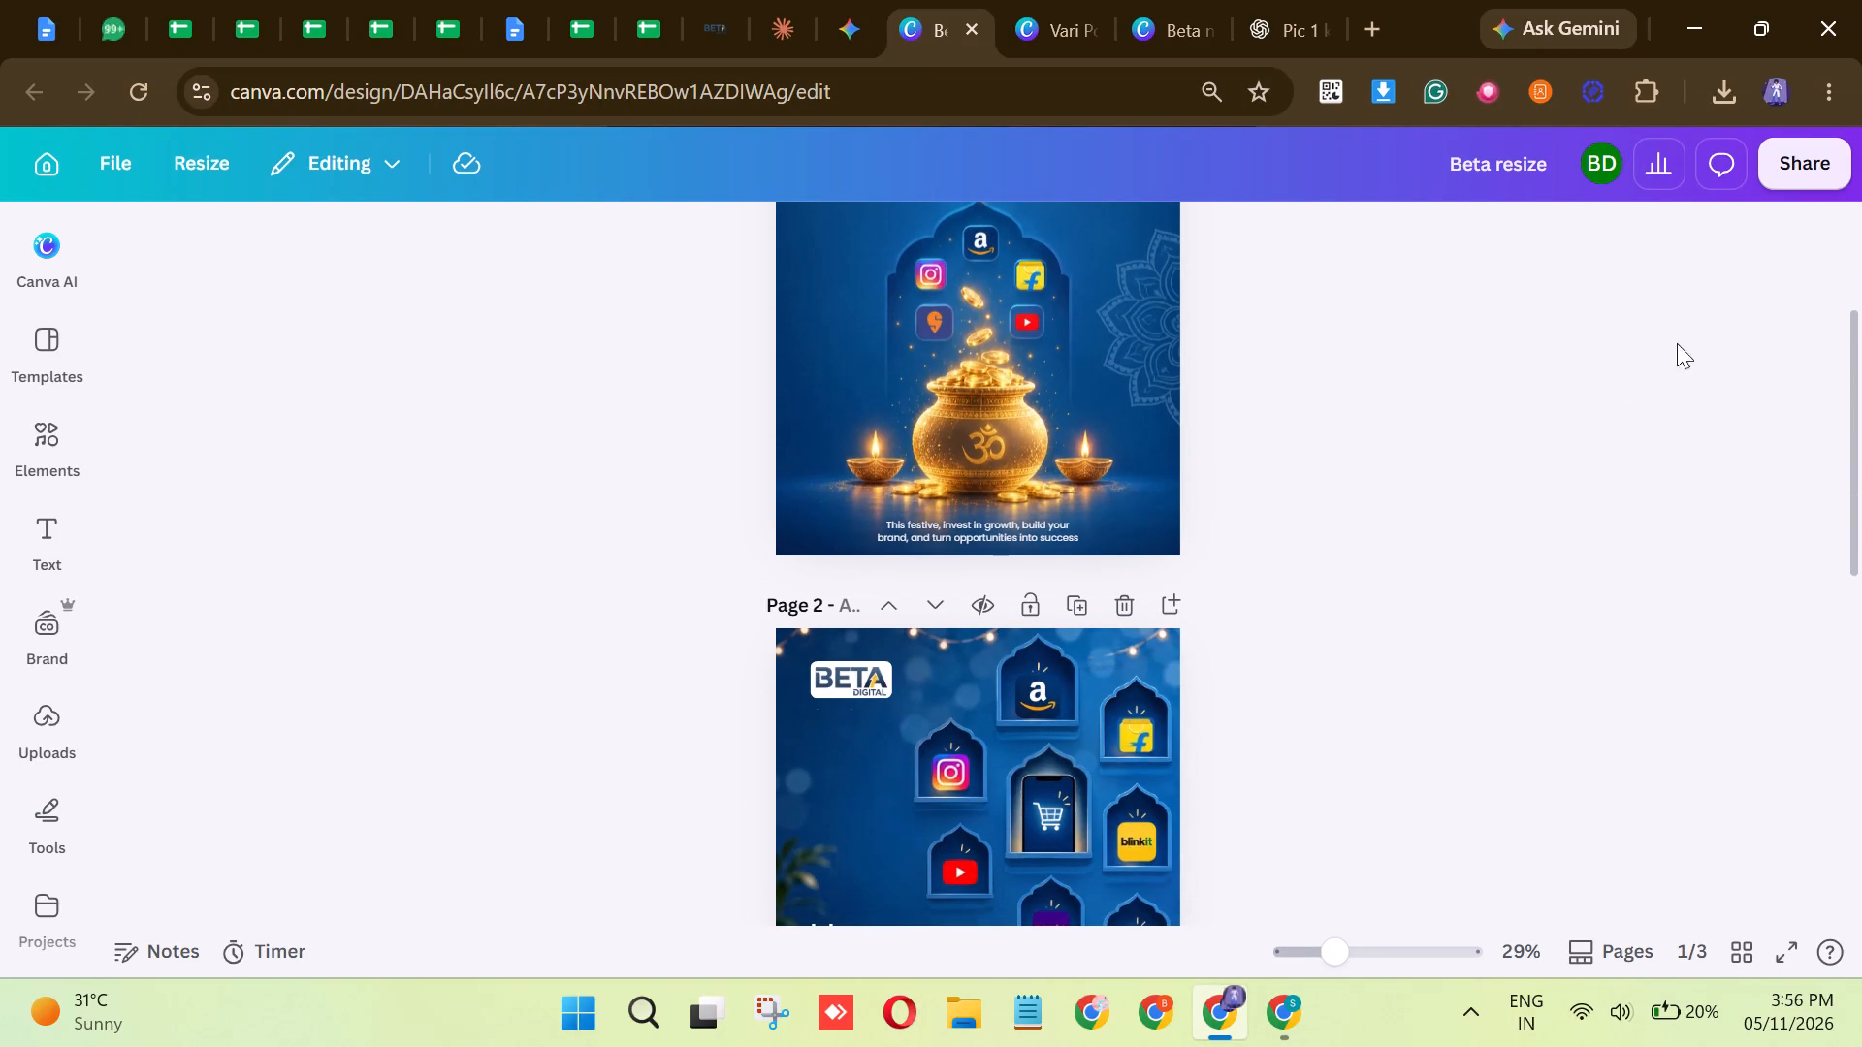
click(1780, 181)
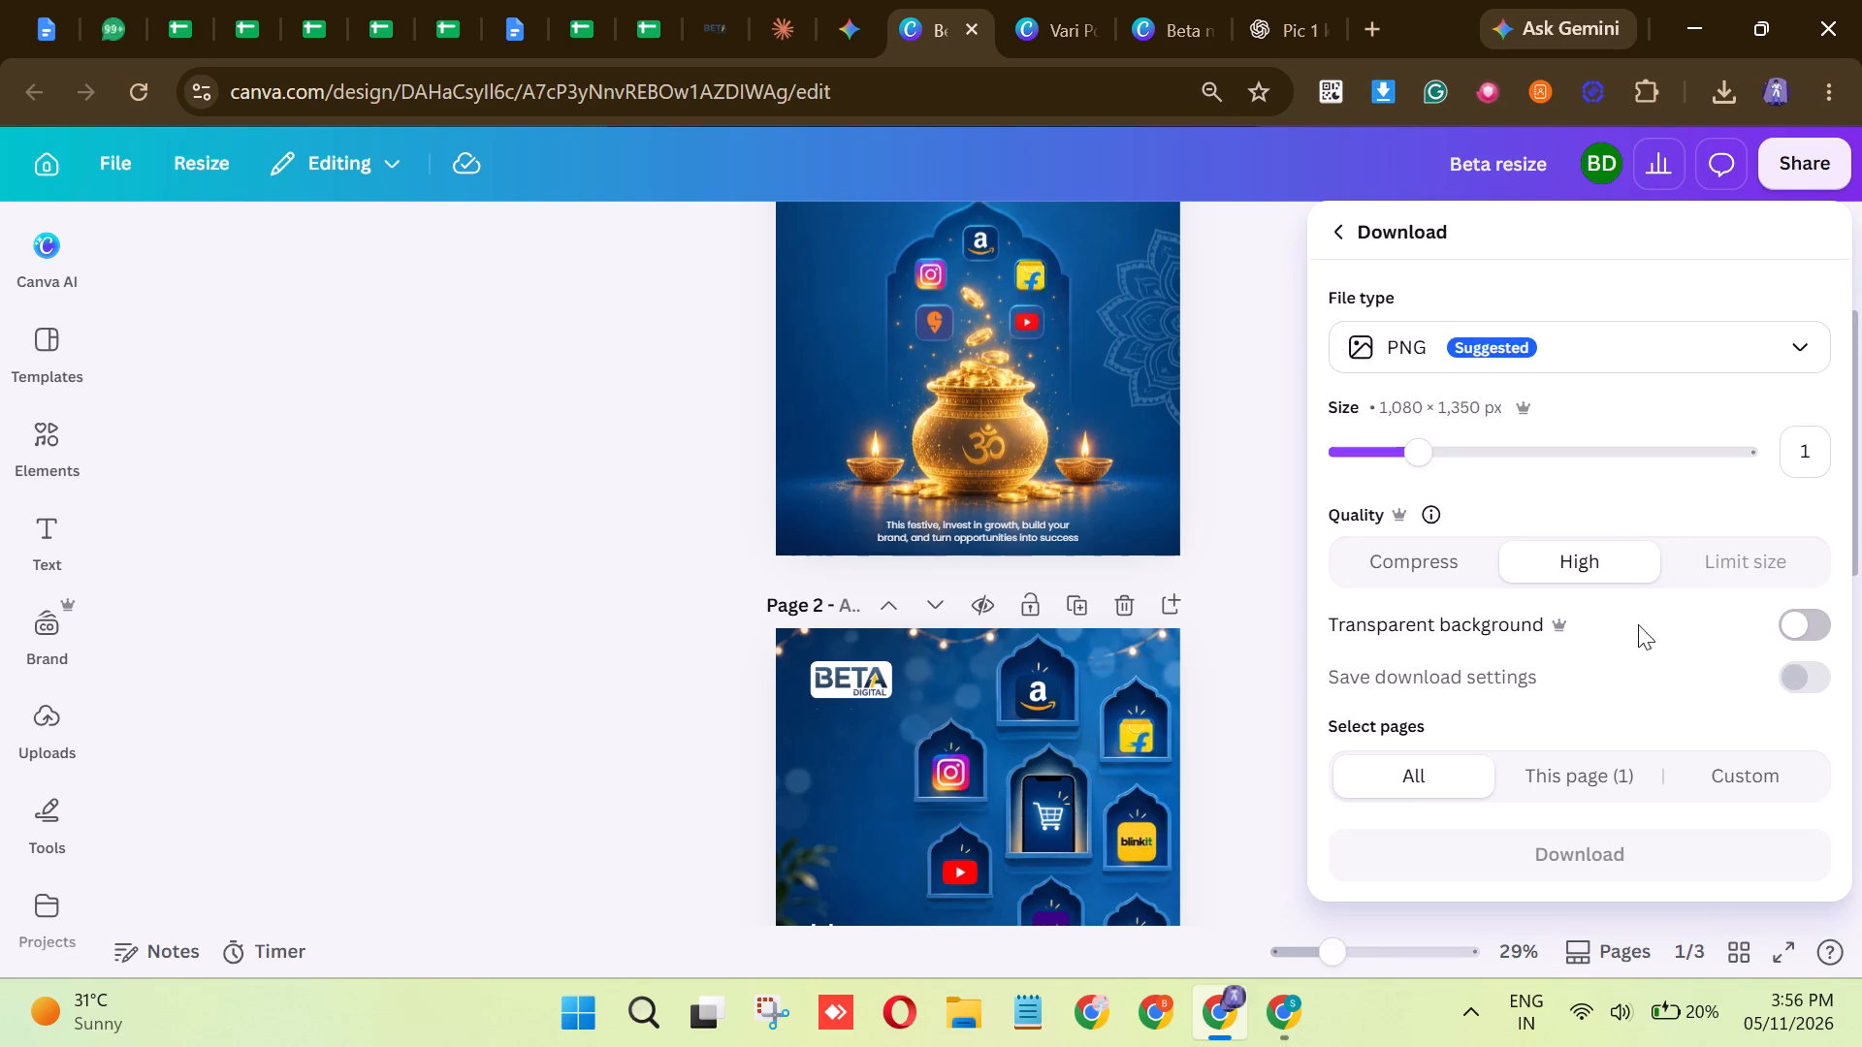
click(1617, 359)
click(1523, 445)
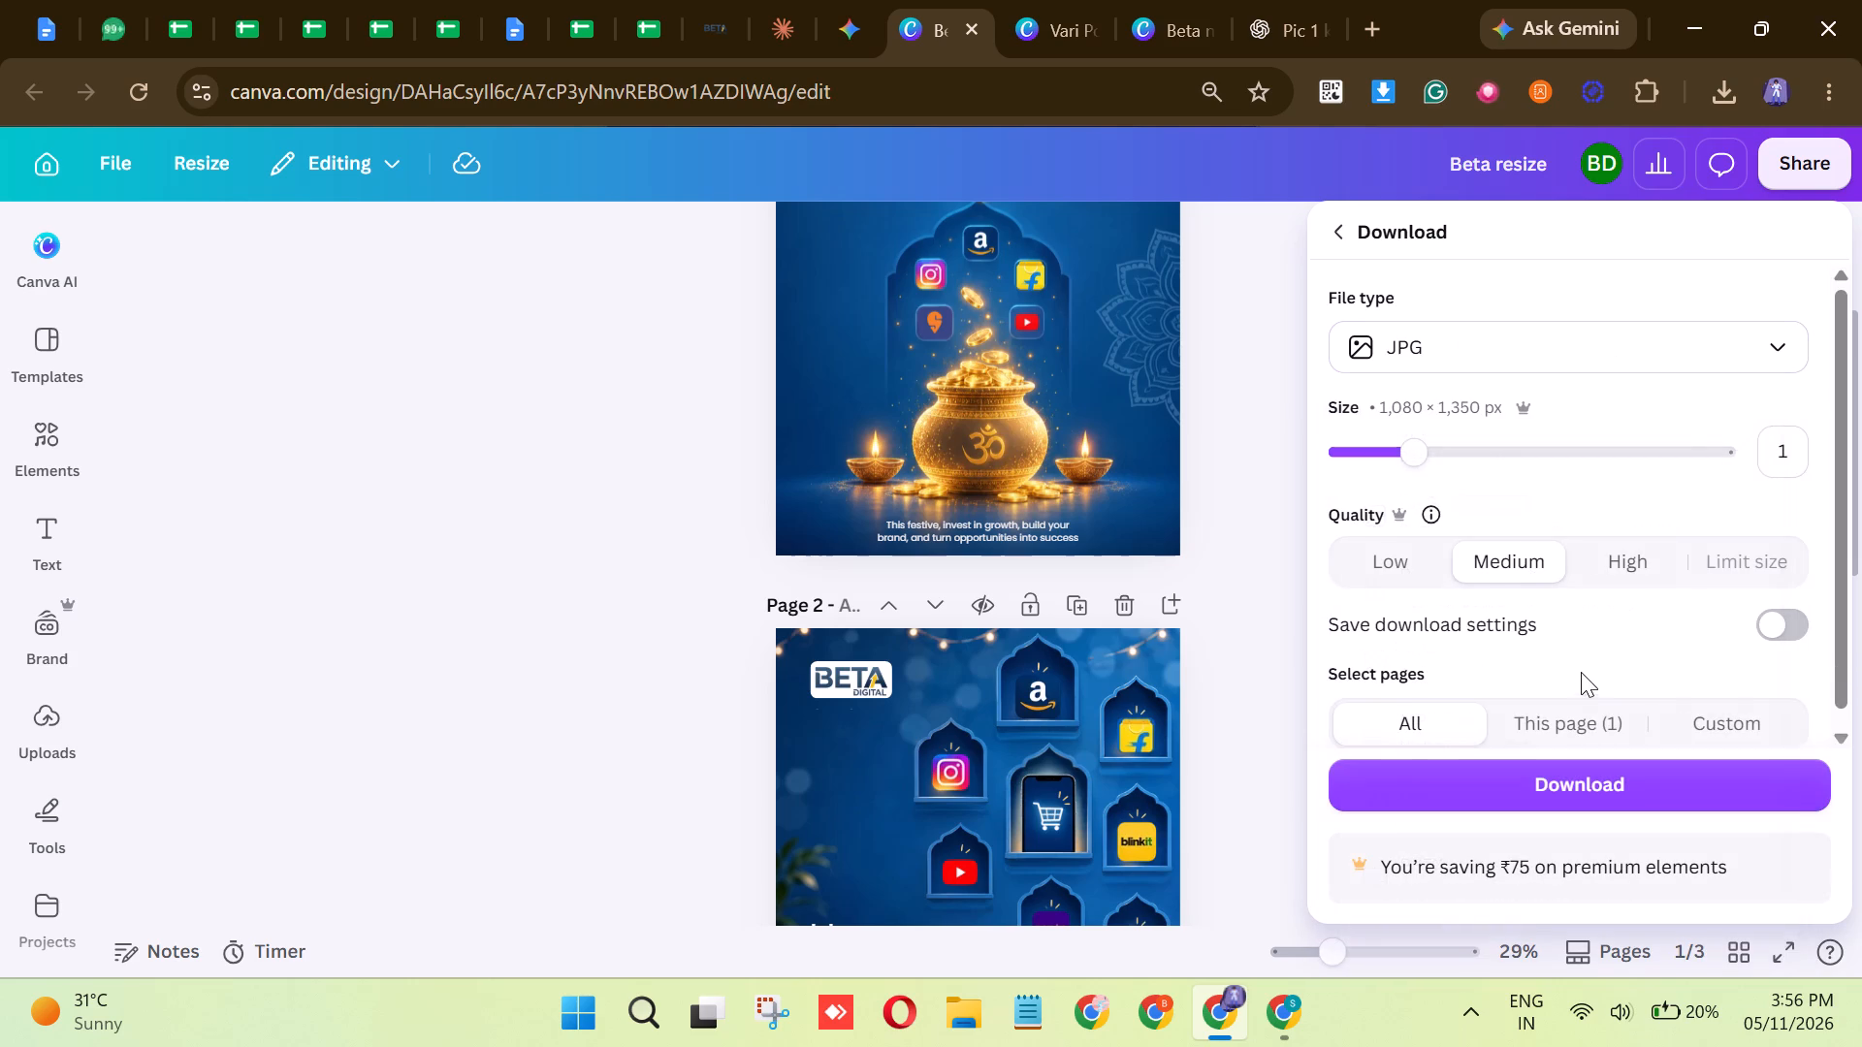
scroll(1583, 676, down, 4)
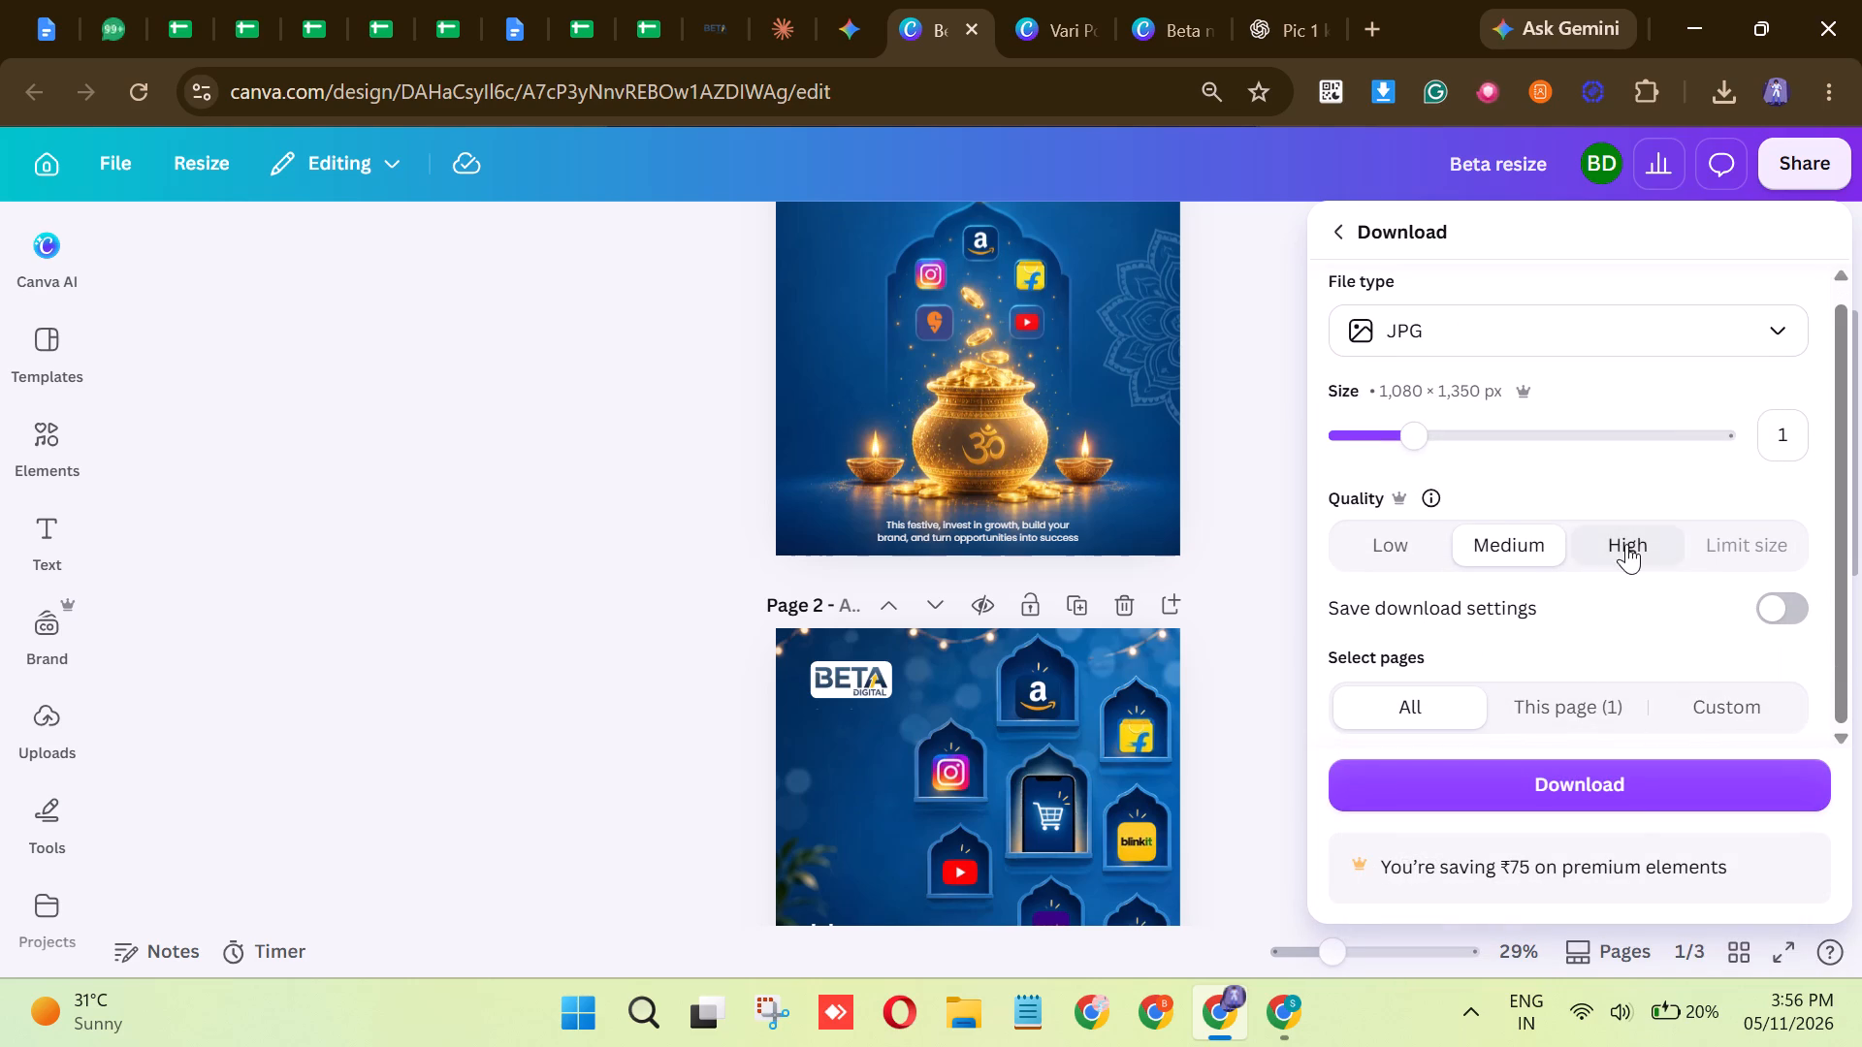
click(1626, 544)
scroll(1626, 595, down, 3)
scroll(786, 551, up, 7)
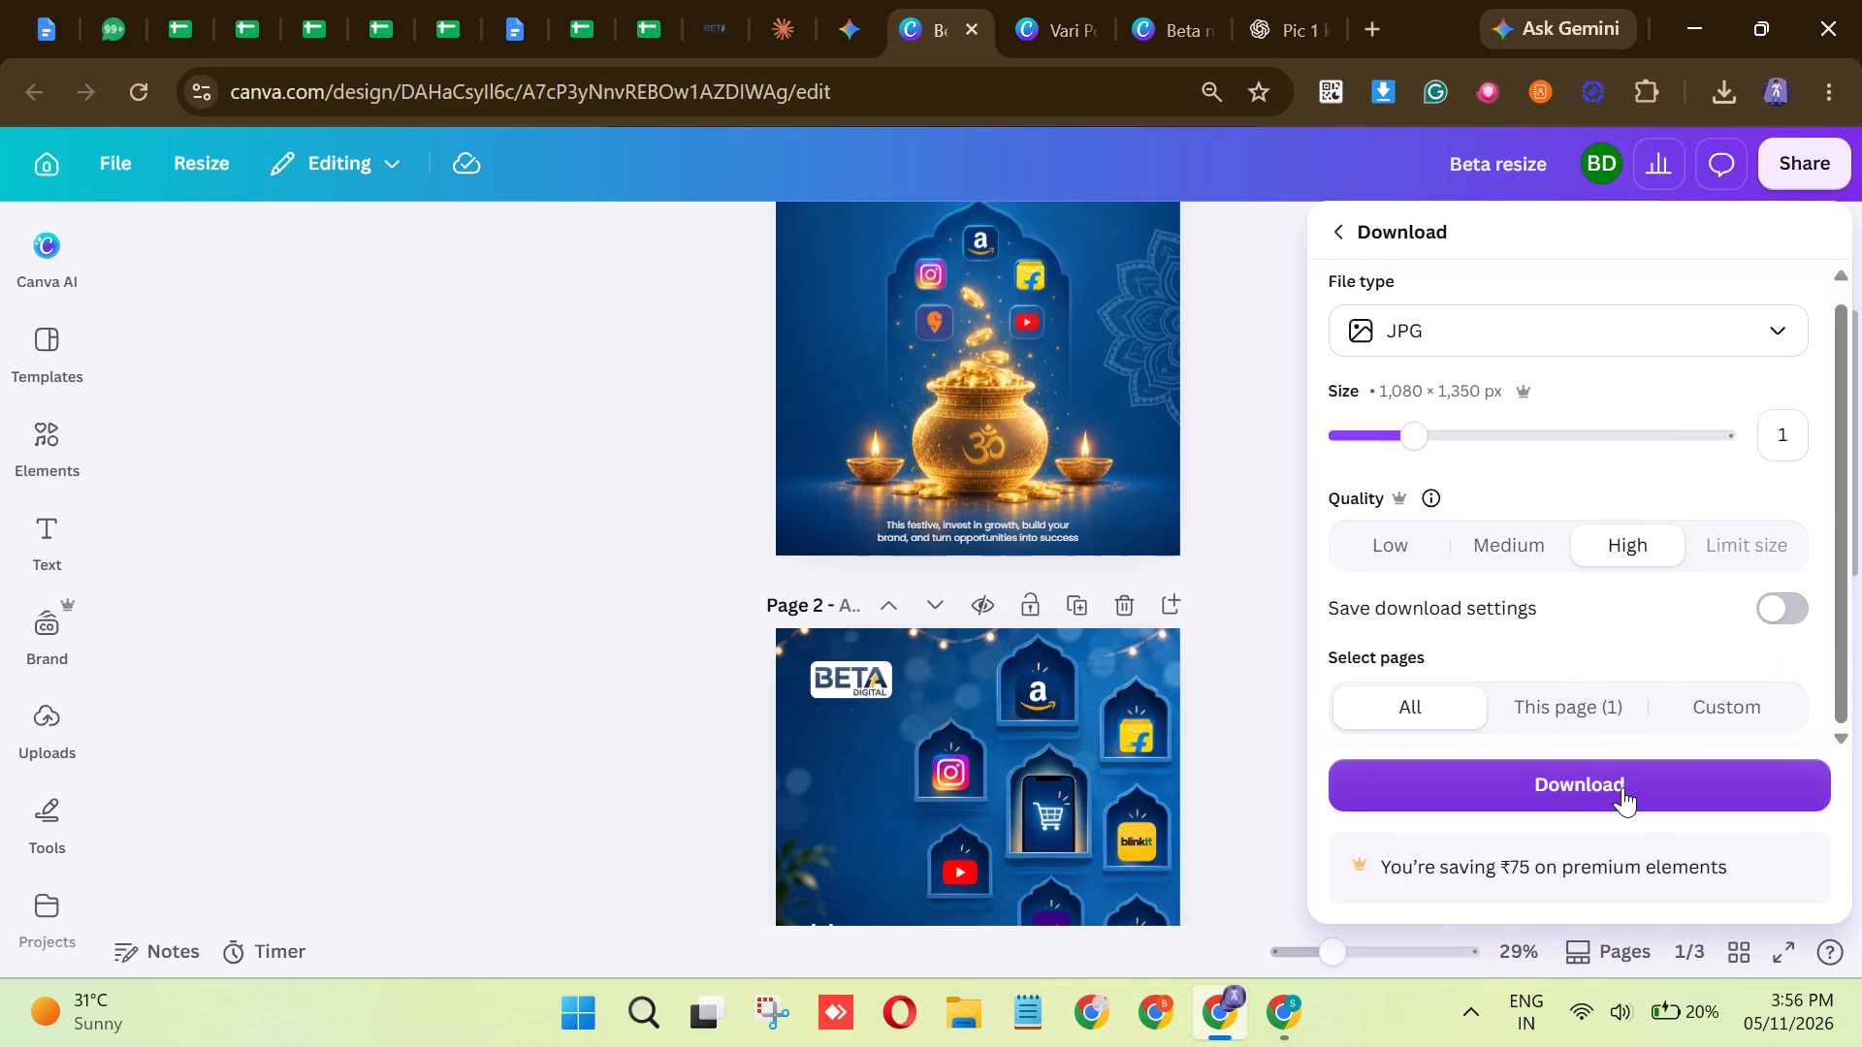
click(1622, 785)
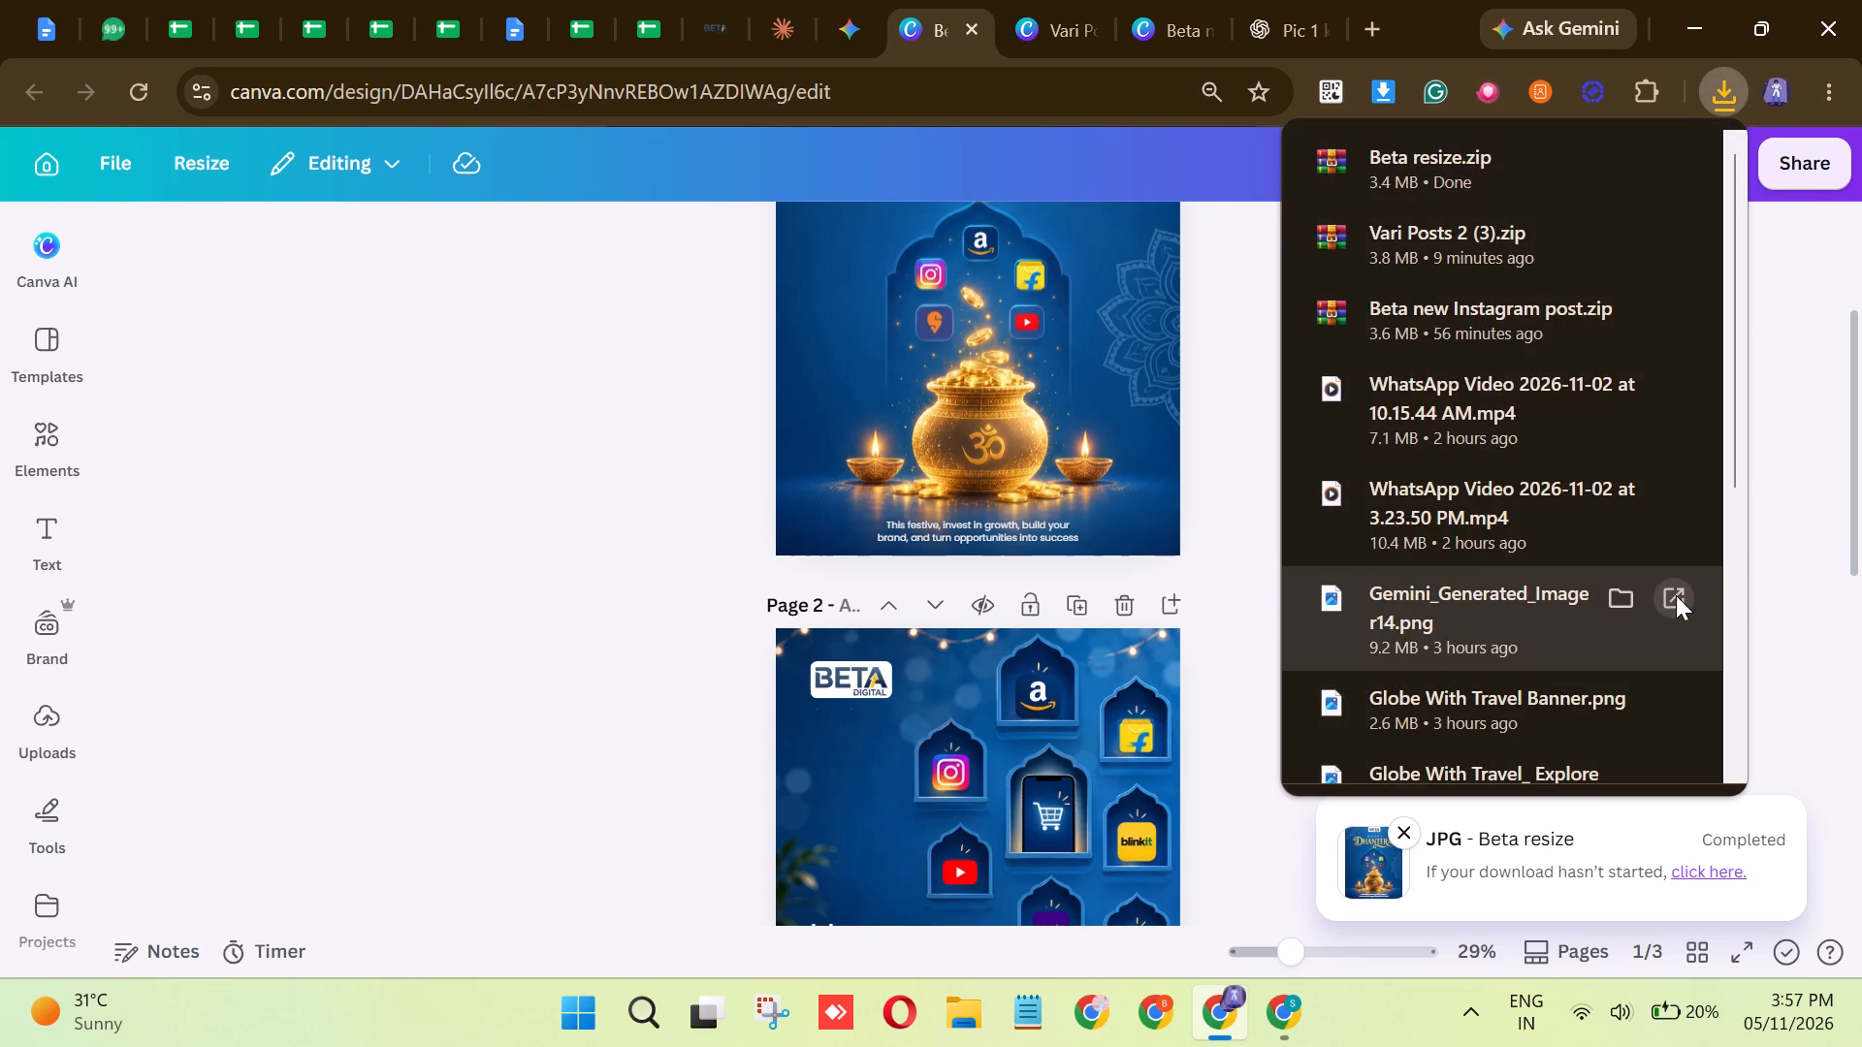
Open the Downloads folder in File Explorer.
key(super+e)
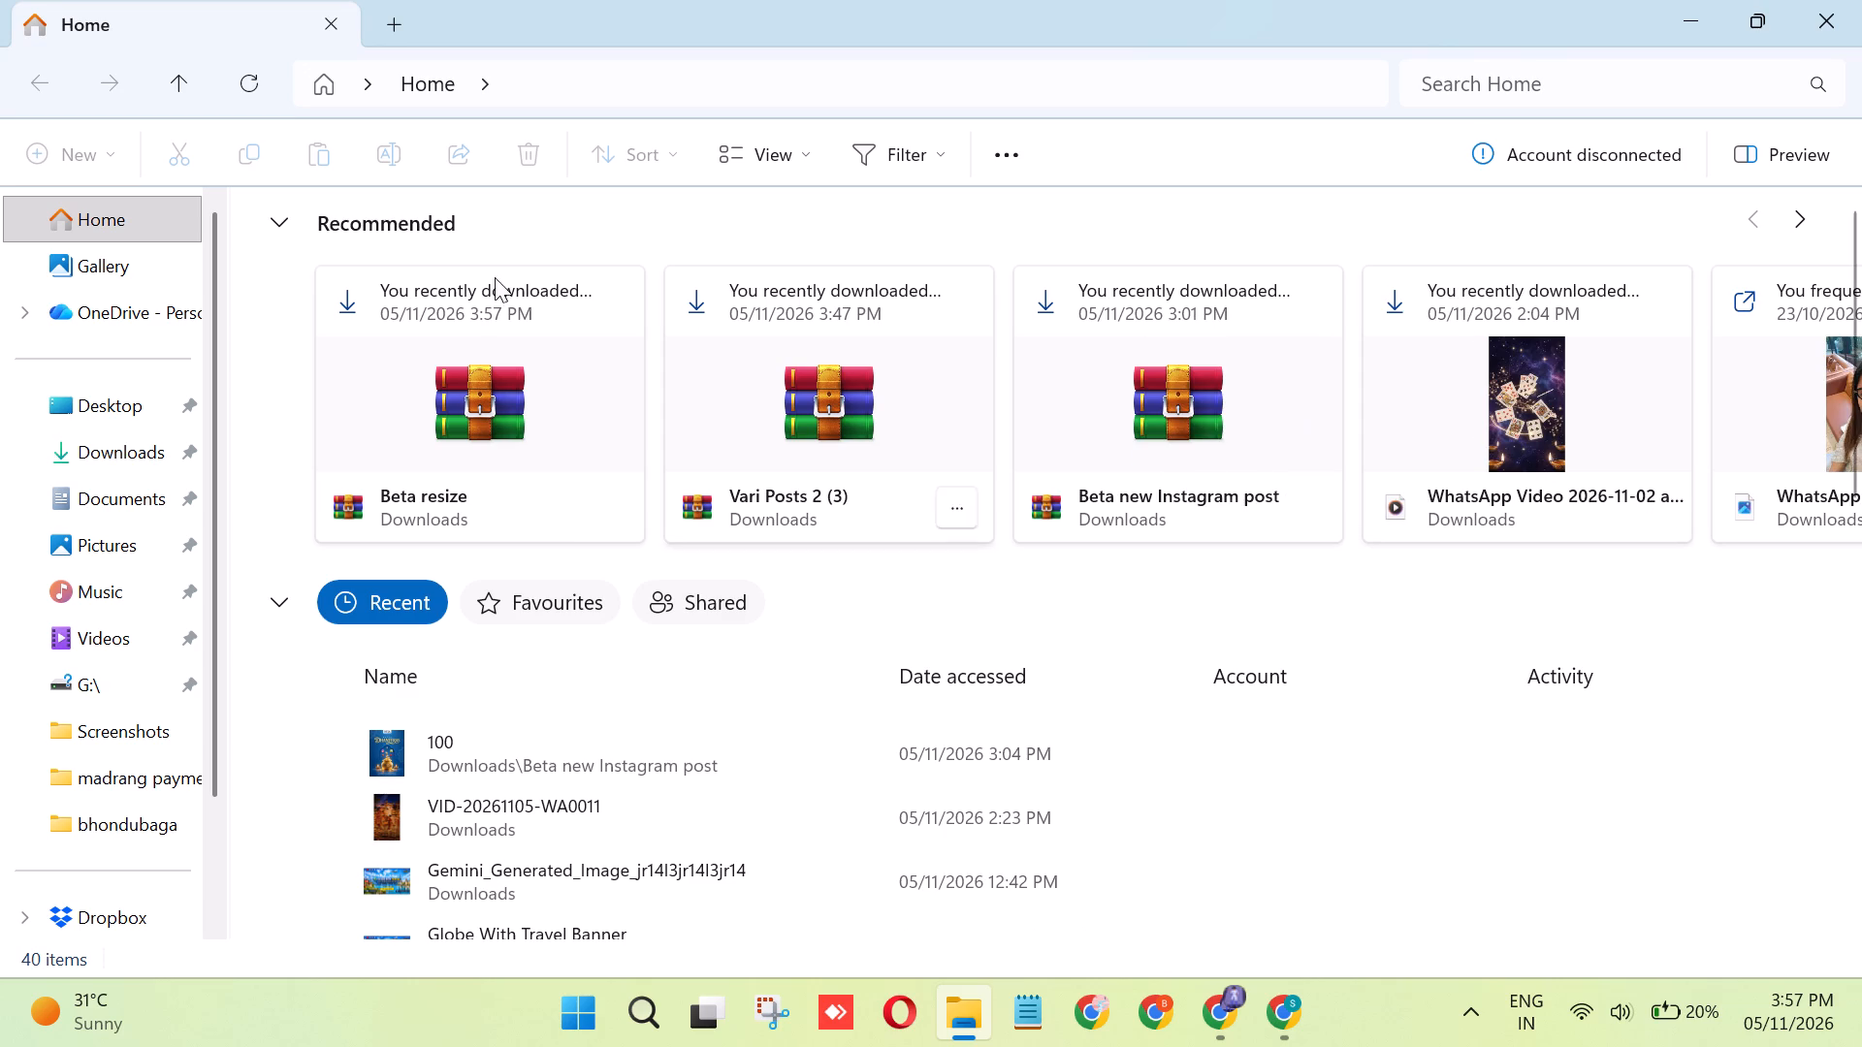
click(91, 431)
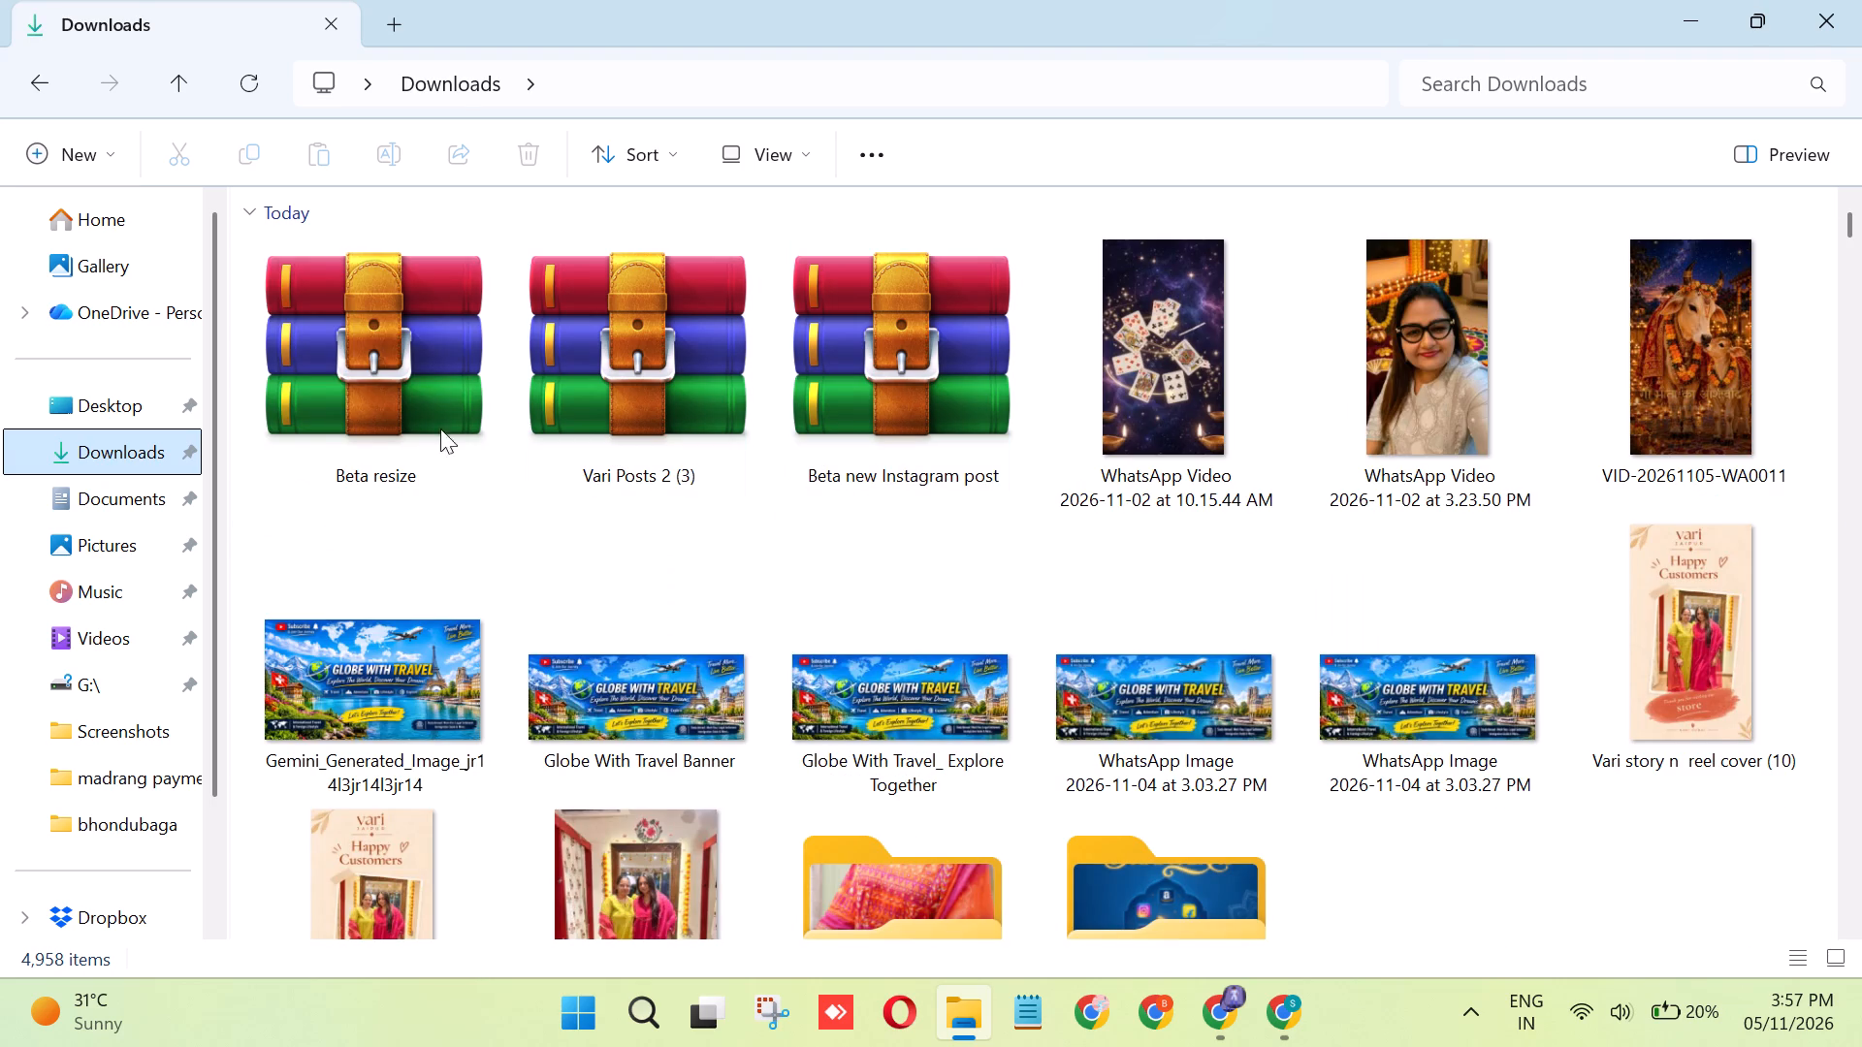
Extract the Beta resize archive in Downloads into a folder named Beta resize and close File Explorer.
click(414, 425)
right_click(414, 425)
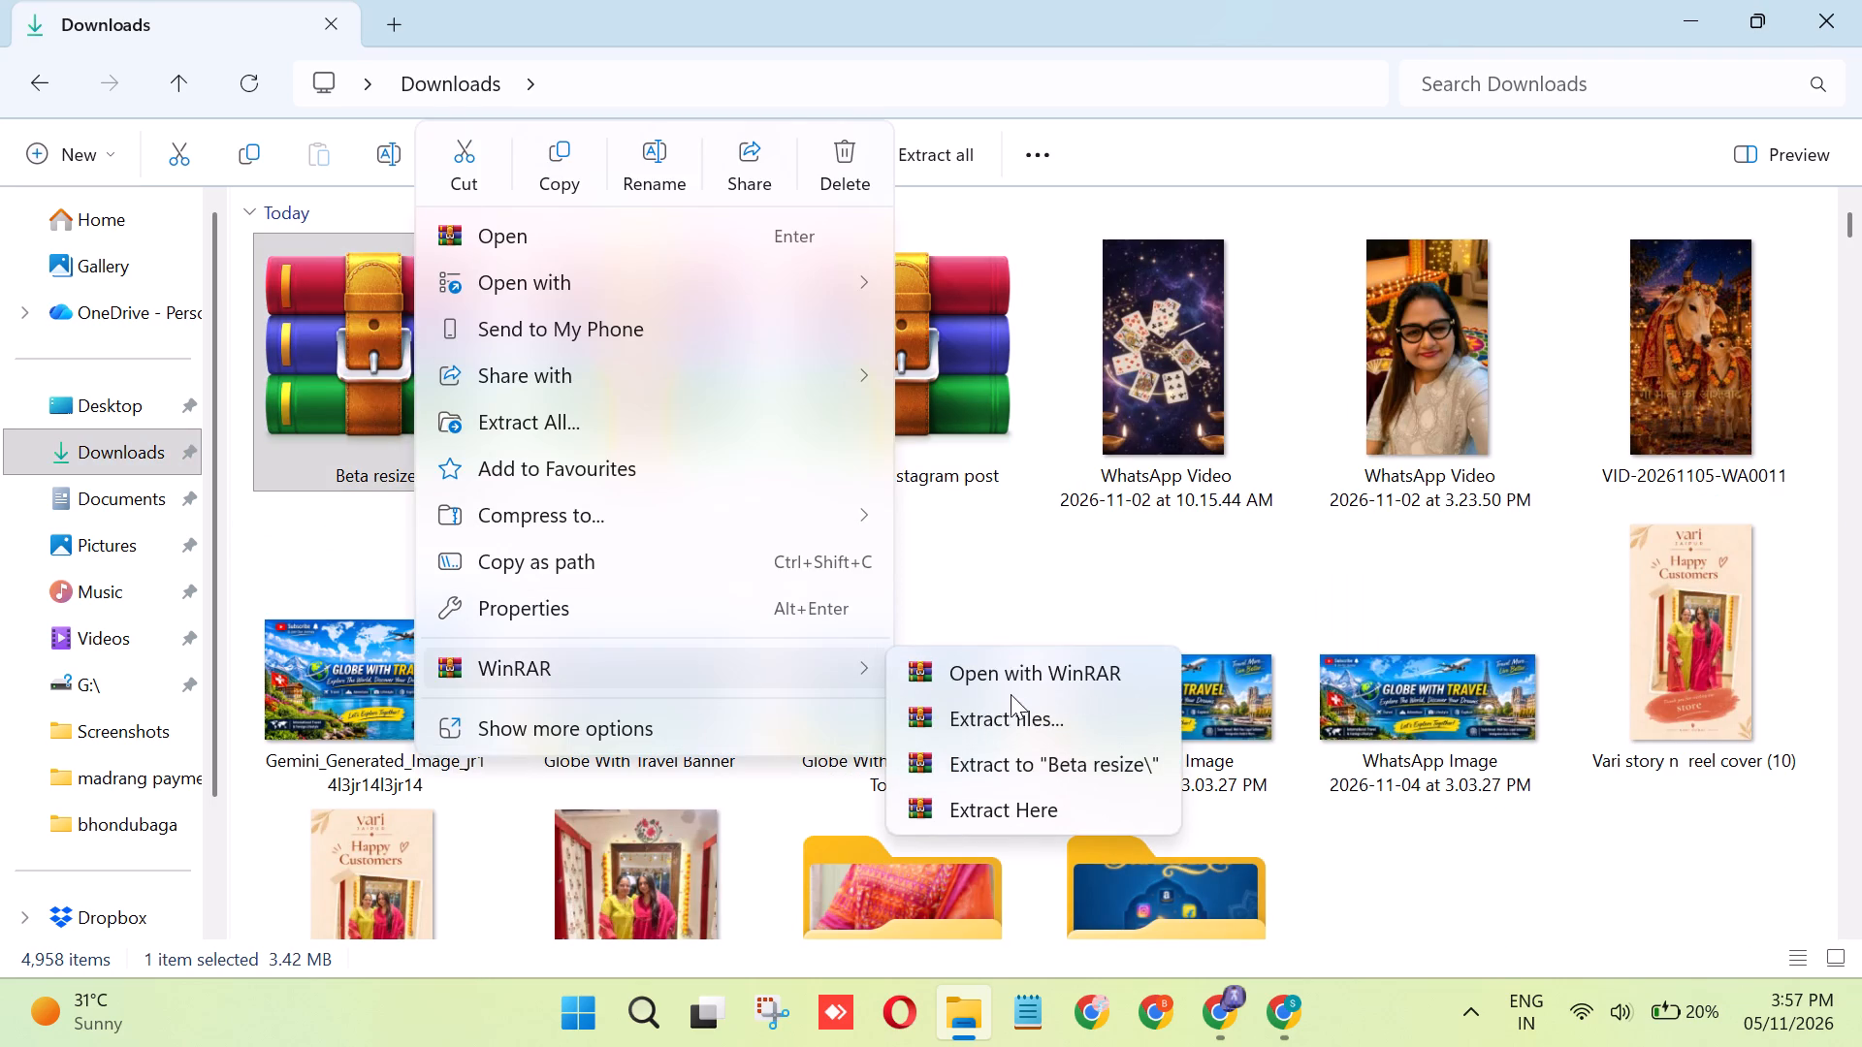
click(1007, 710)
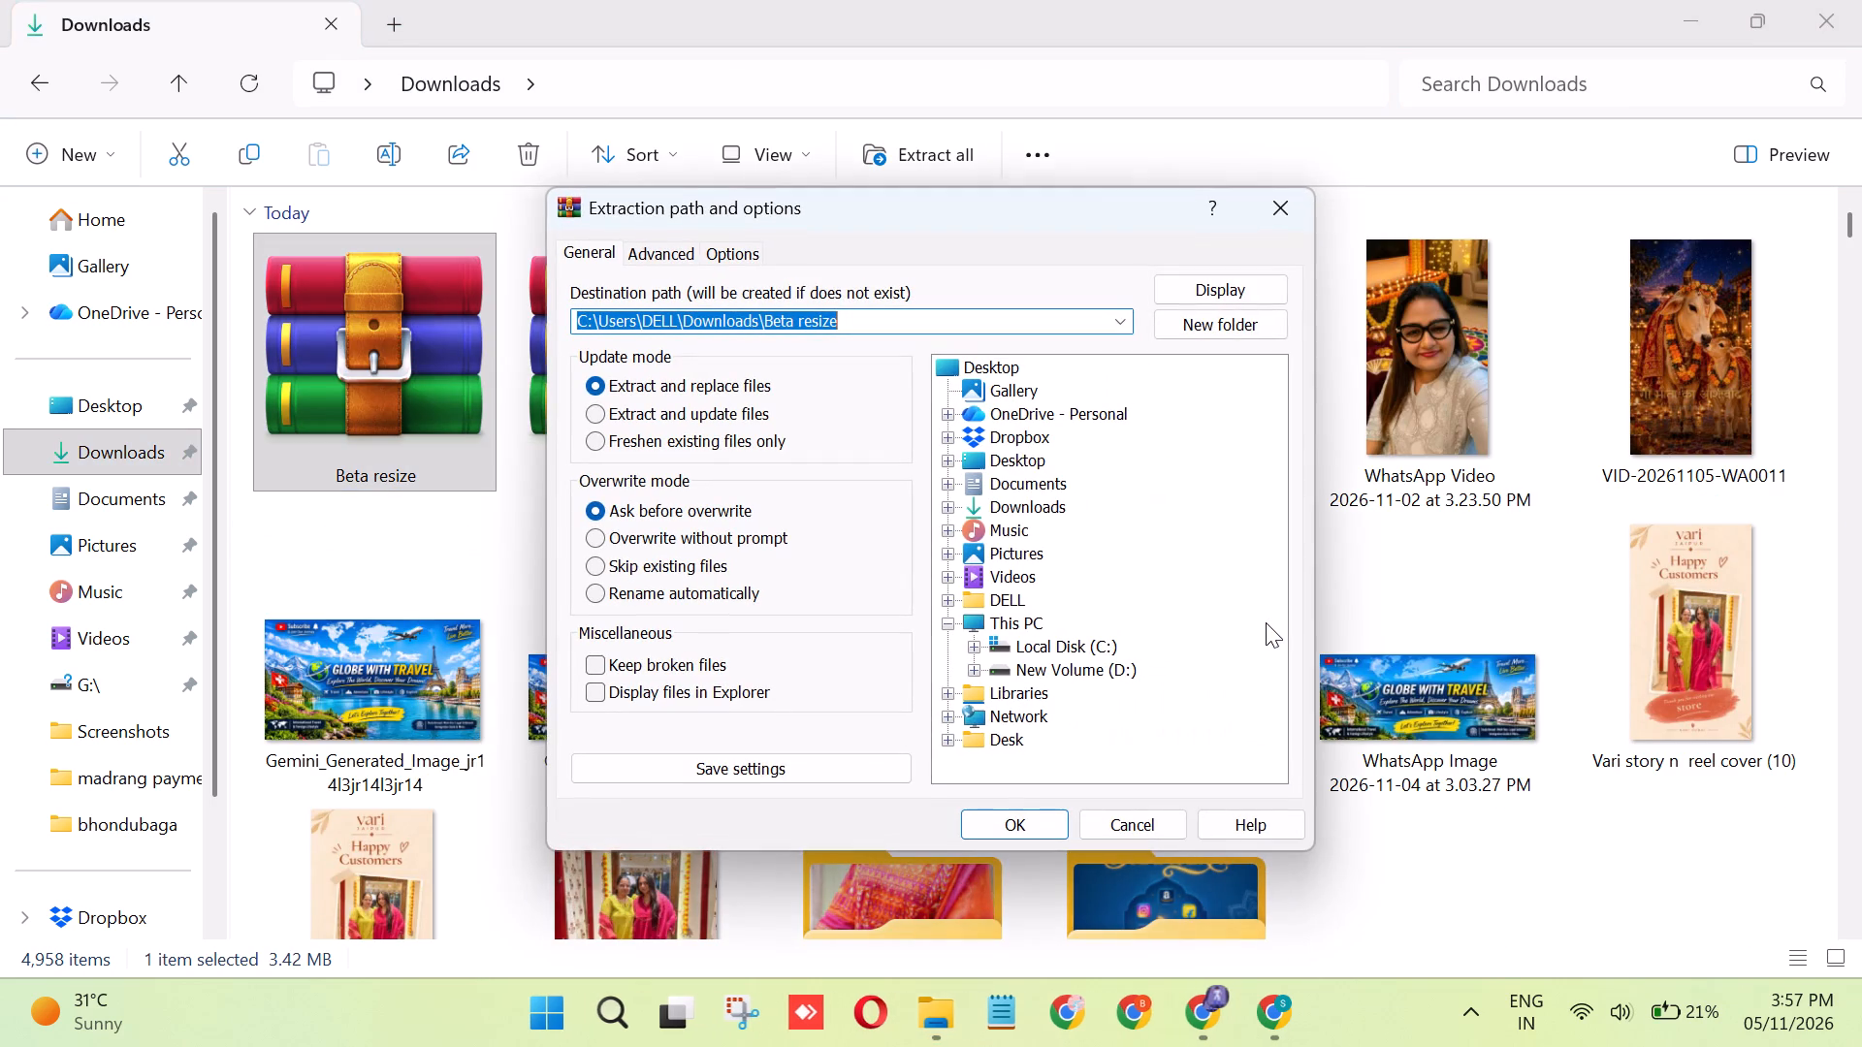
key(Return)
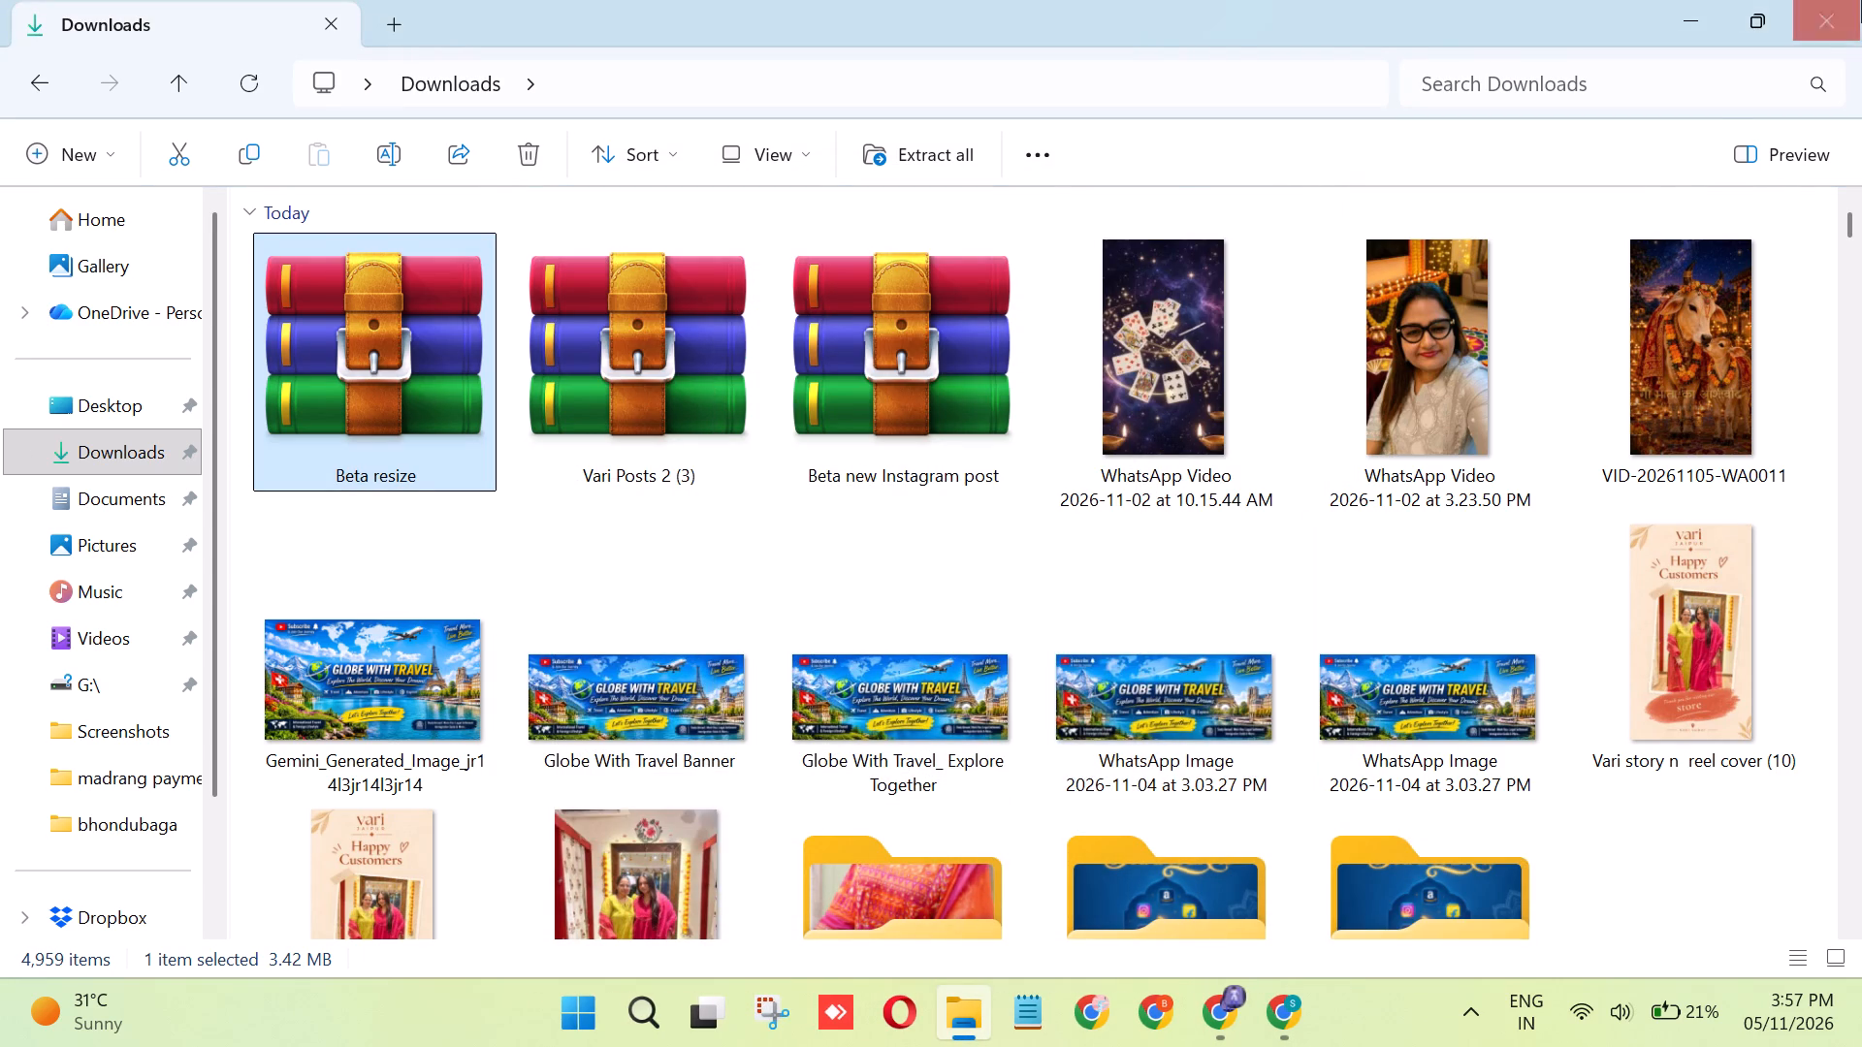
click(1828, 0)
In the Meta Business Suite post composer, replace the Dhanteras photo with image 1 from the Beta resize folder in Downloads.
click(1304, 1019)
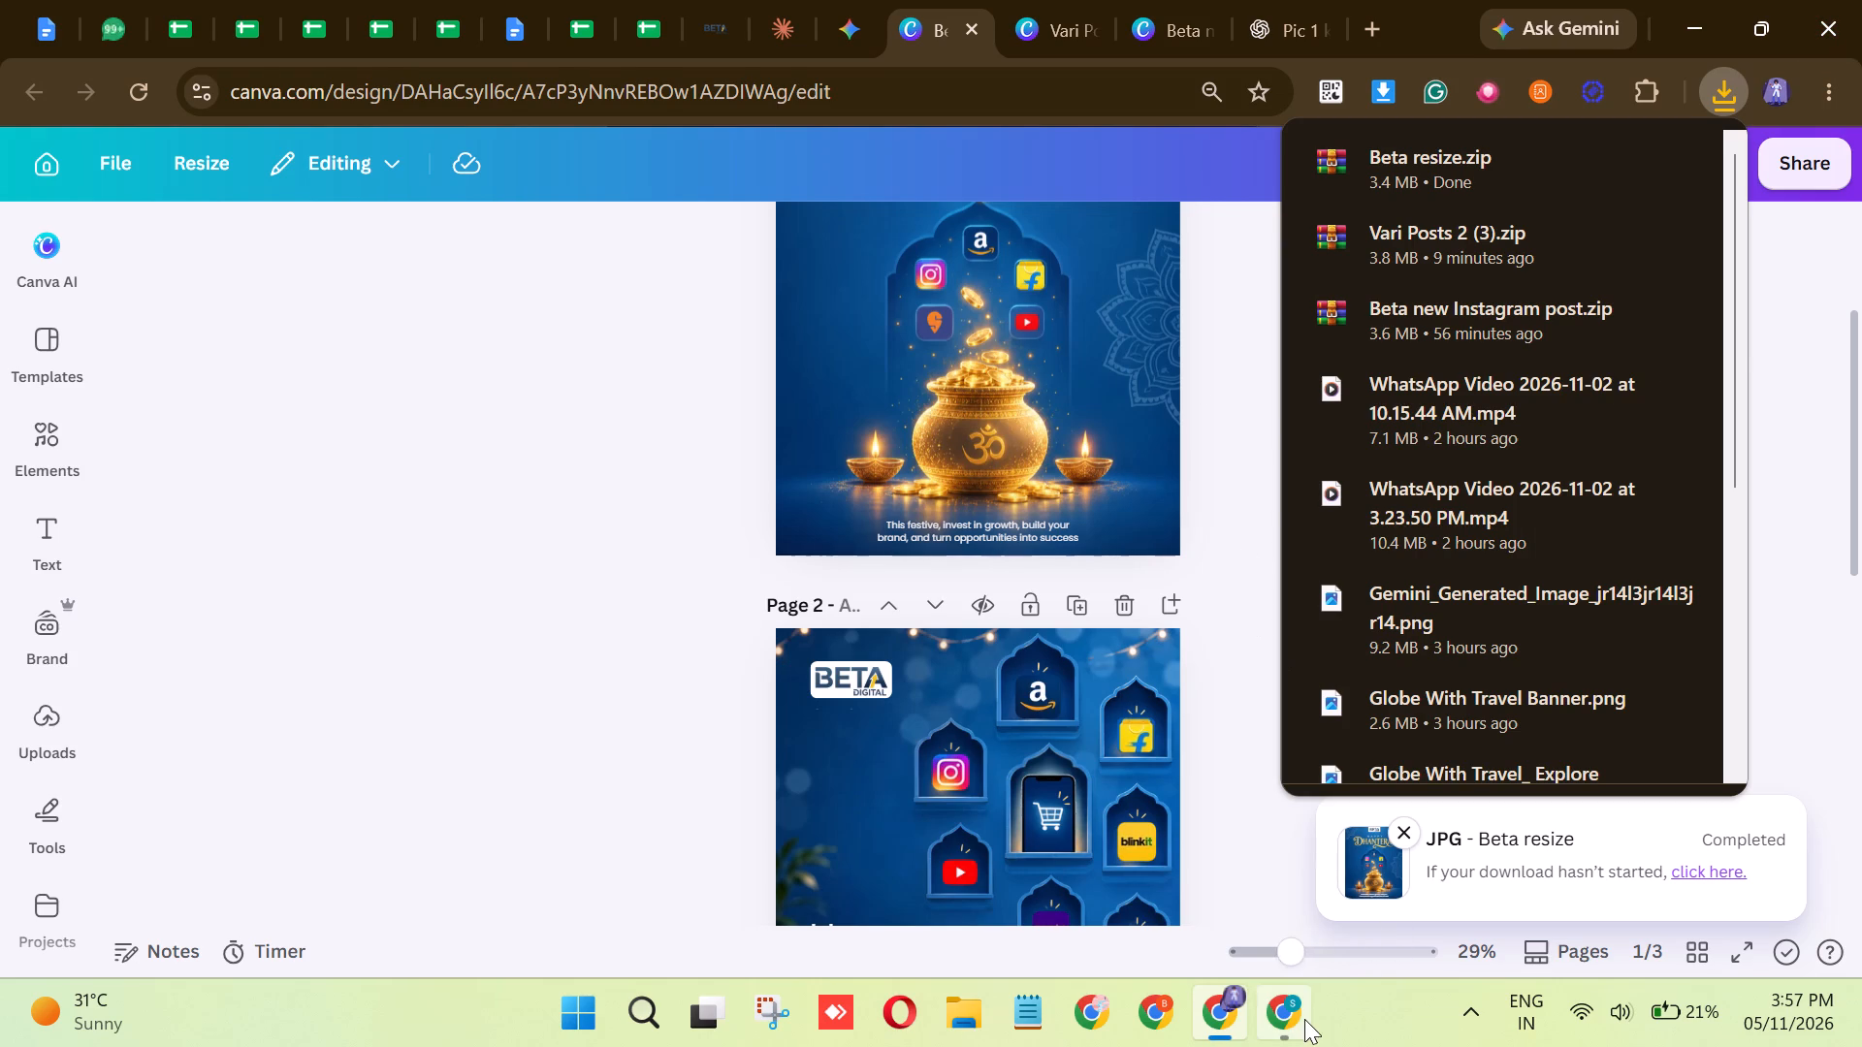
scroll(380, 554, up, 5)
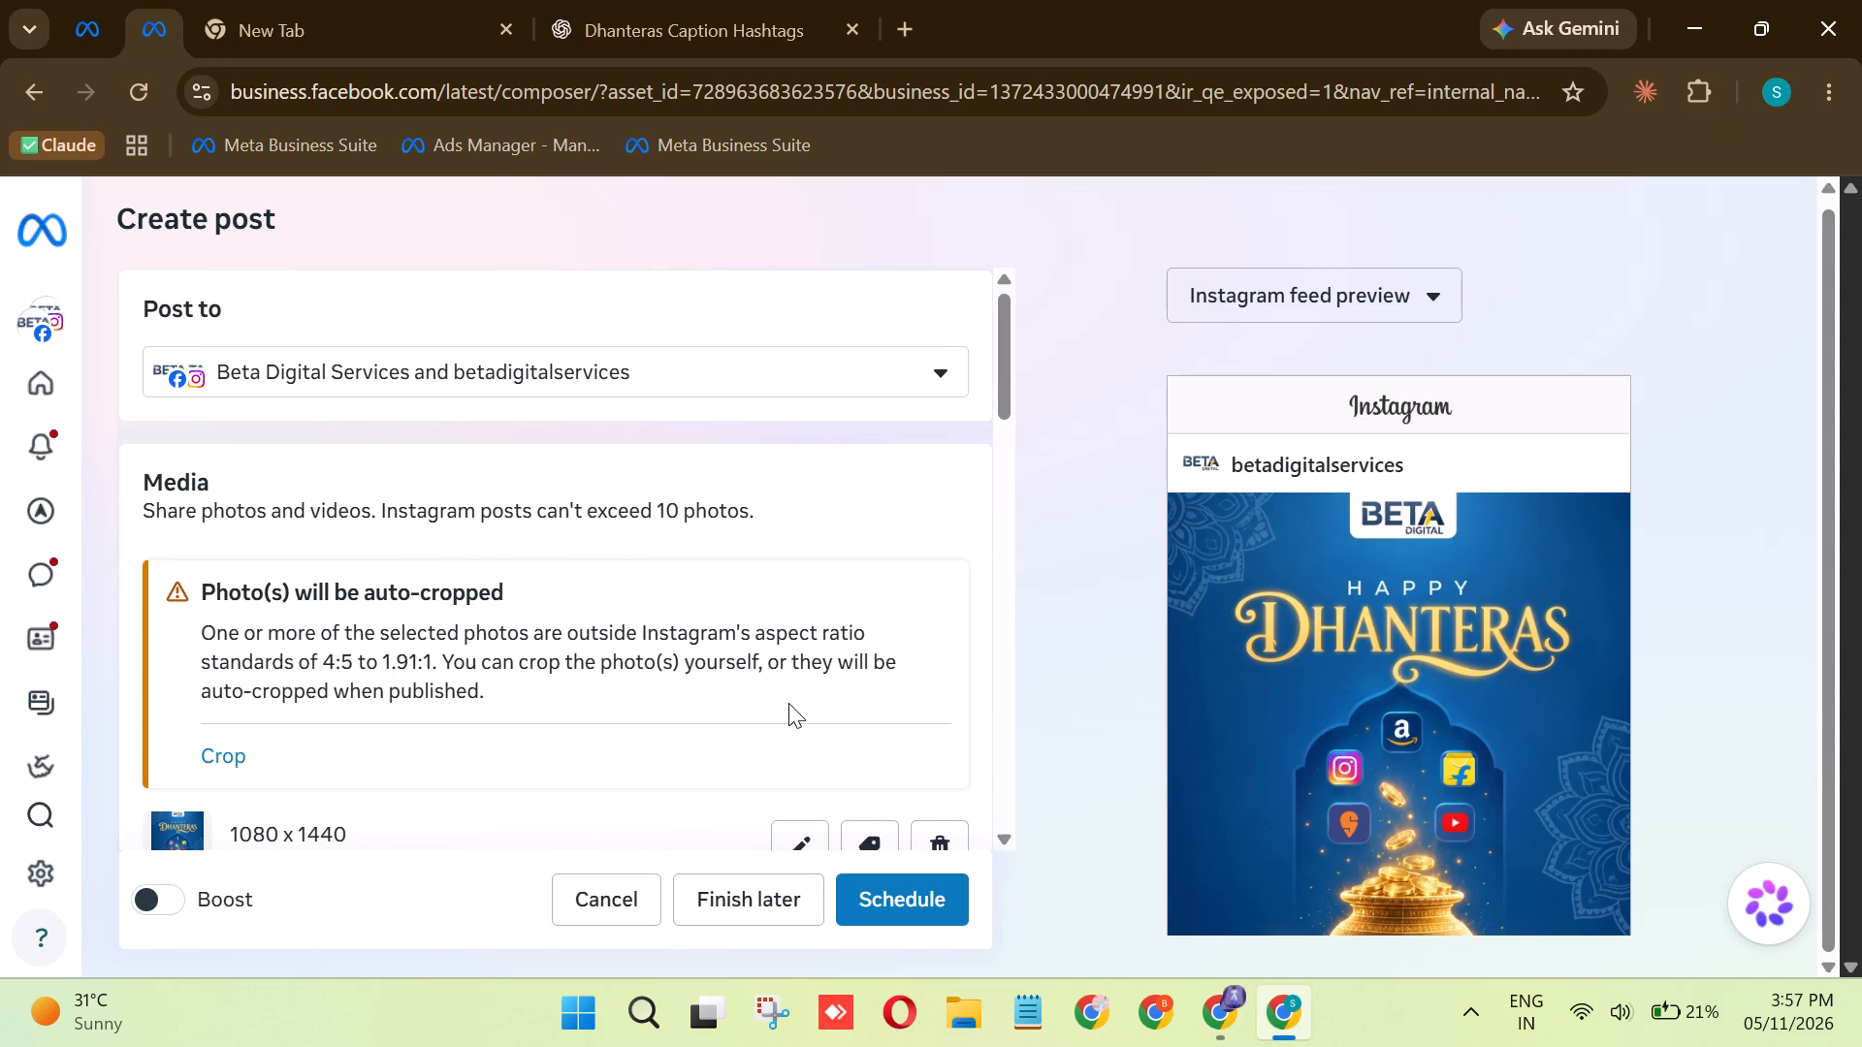
click(960, 841)
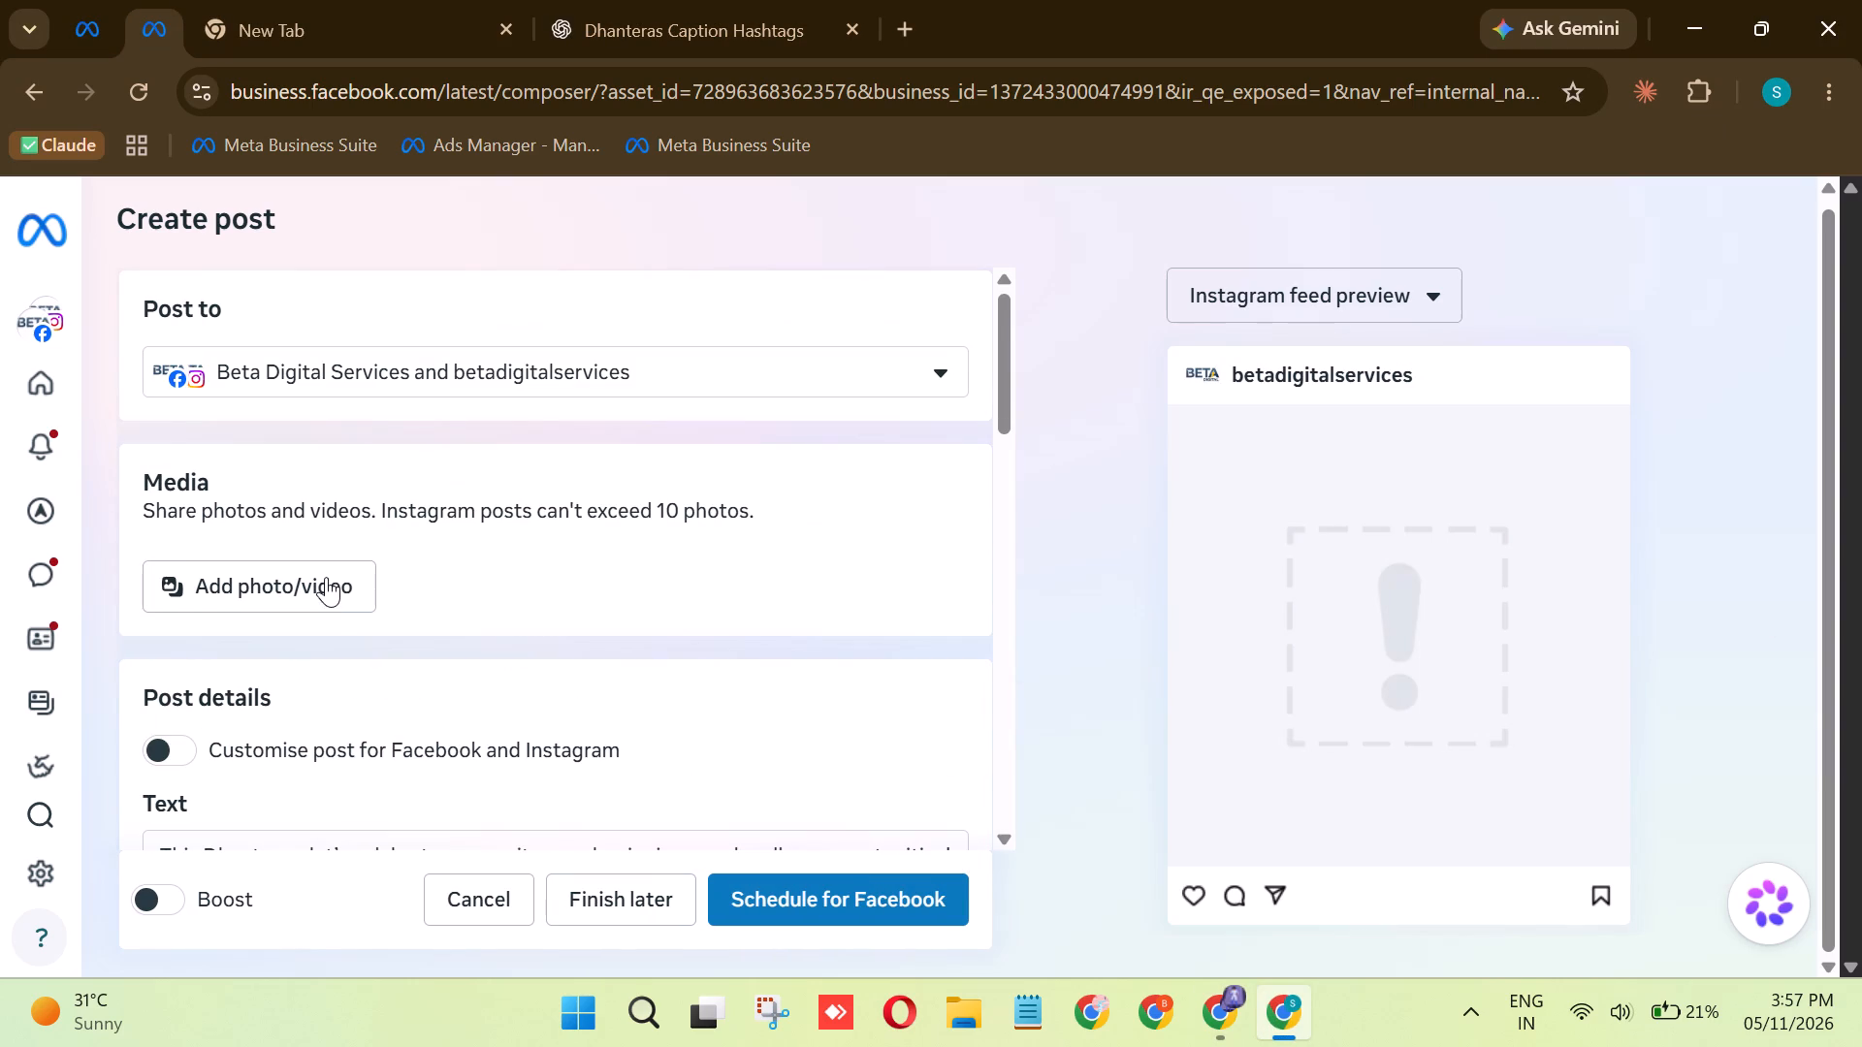
click(326, 577)
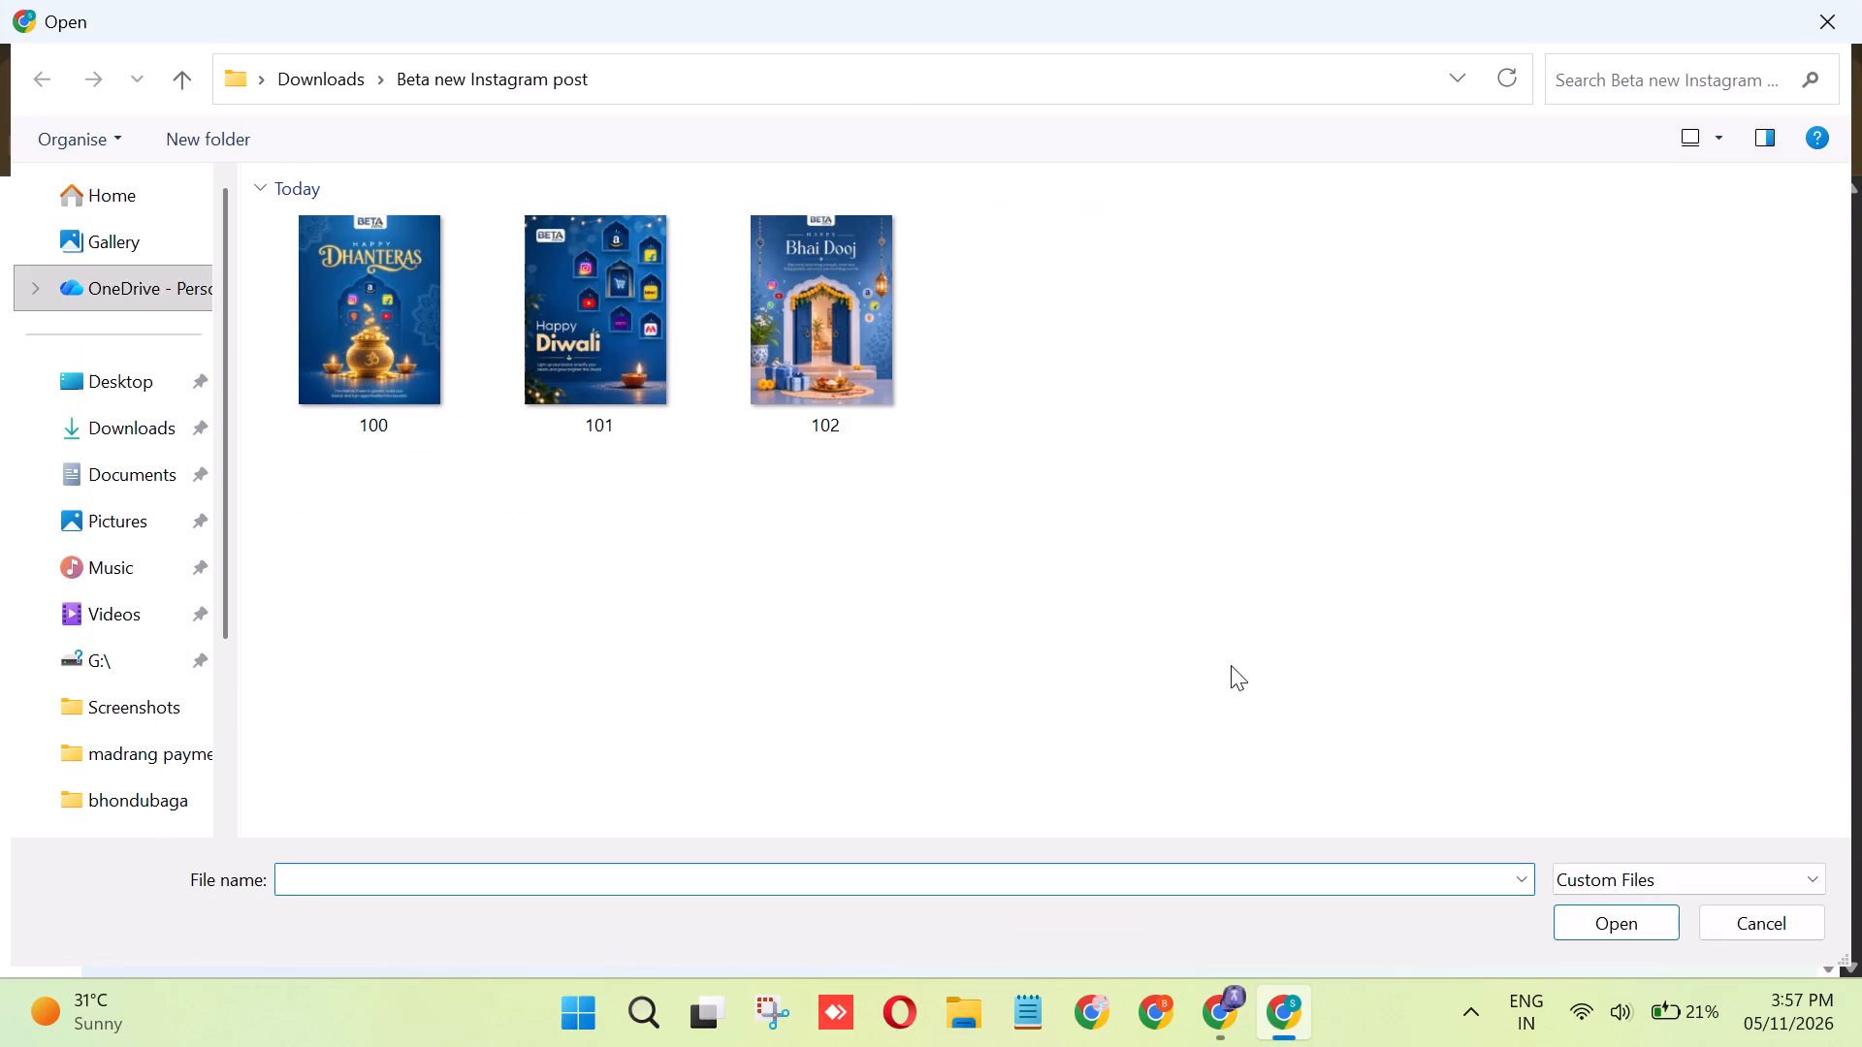
click(322, 79)
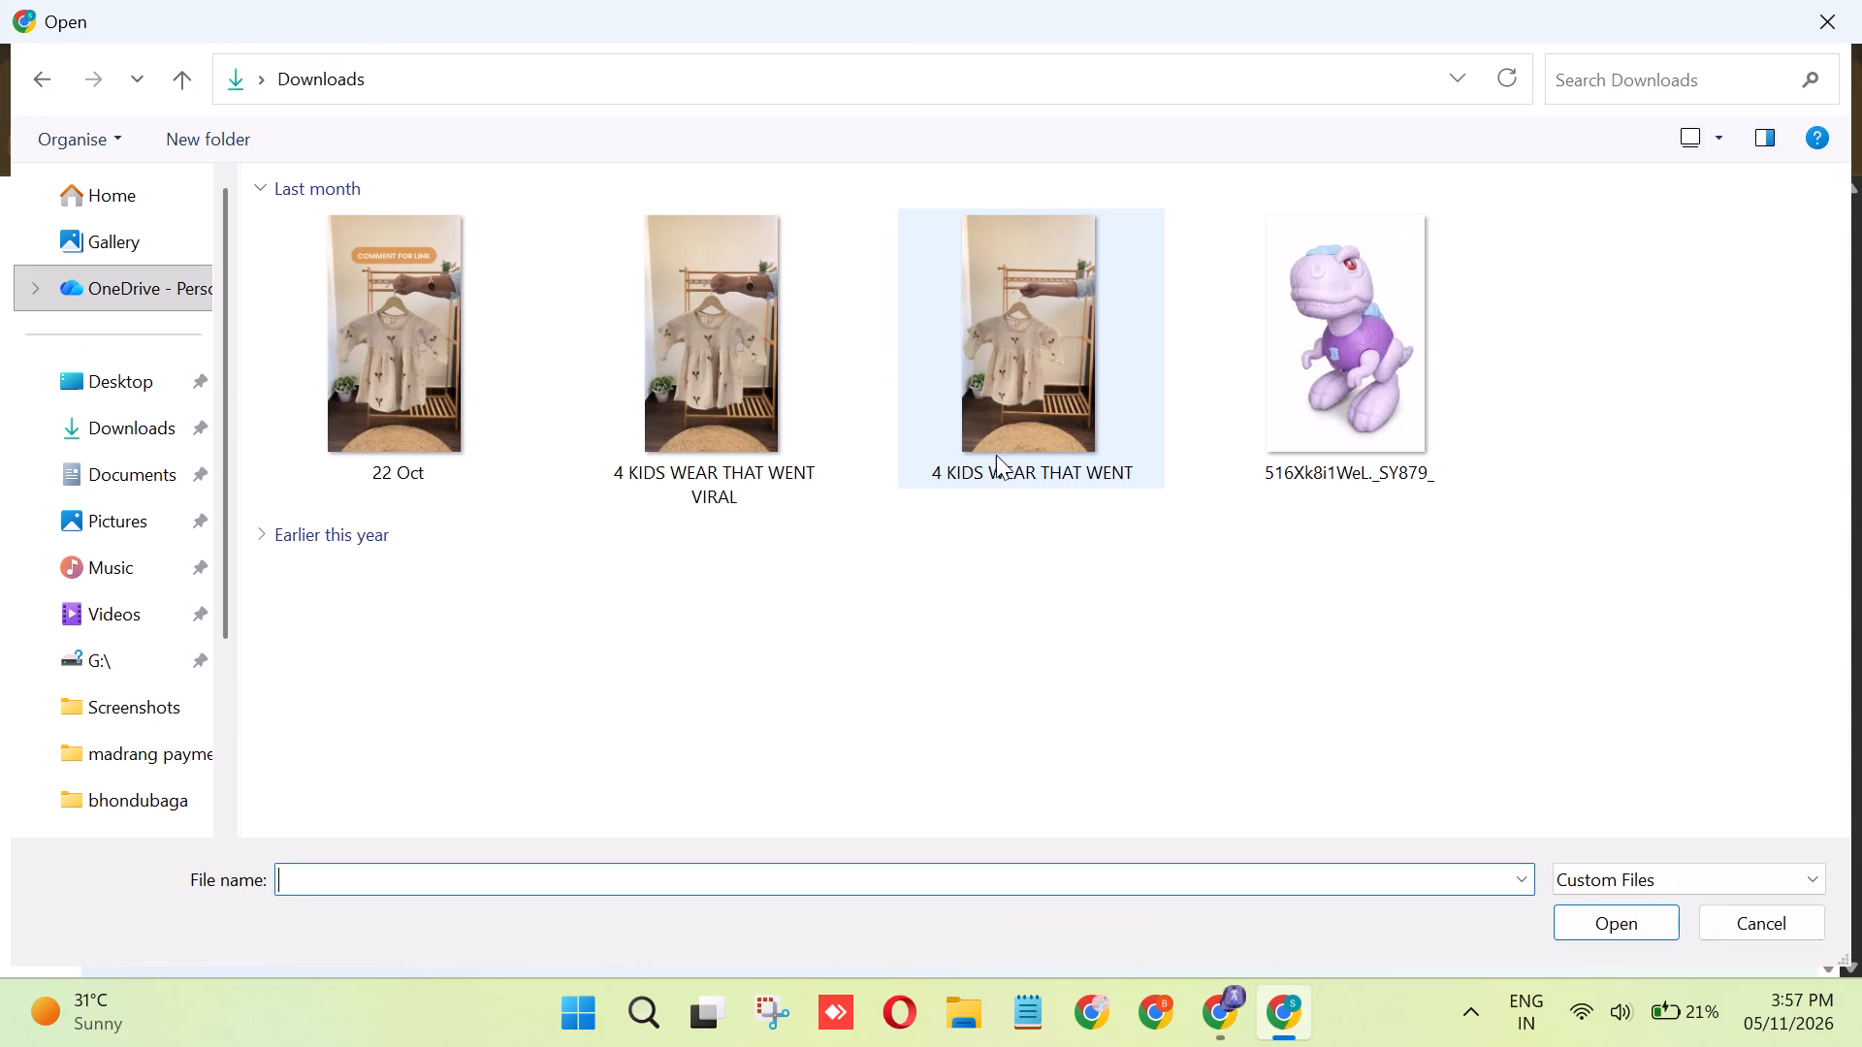
double_click(754, 427)
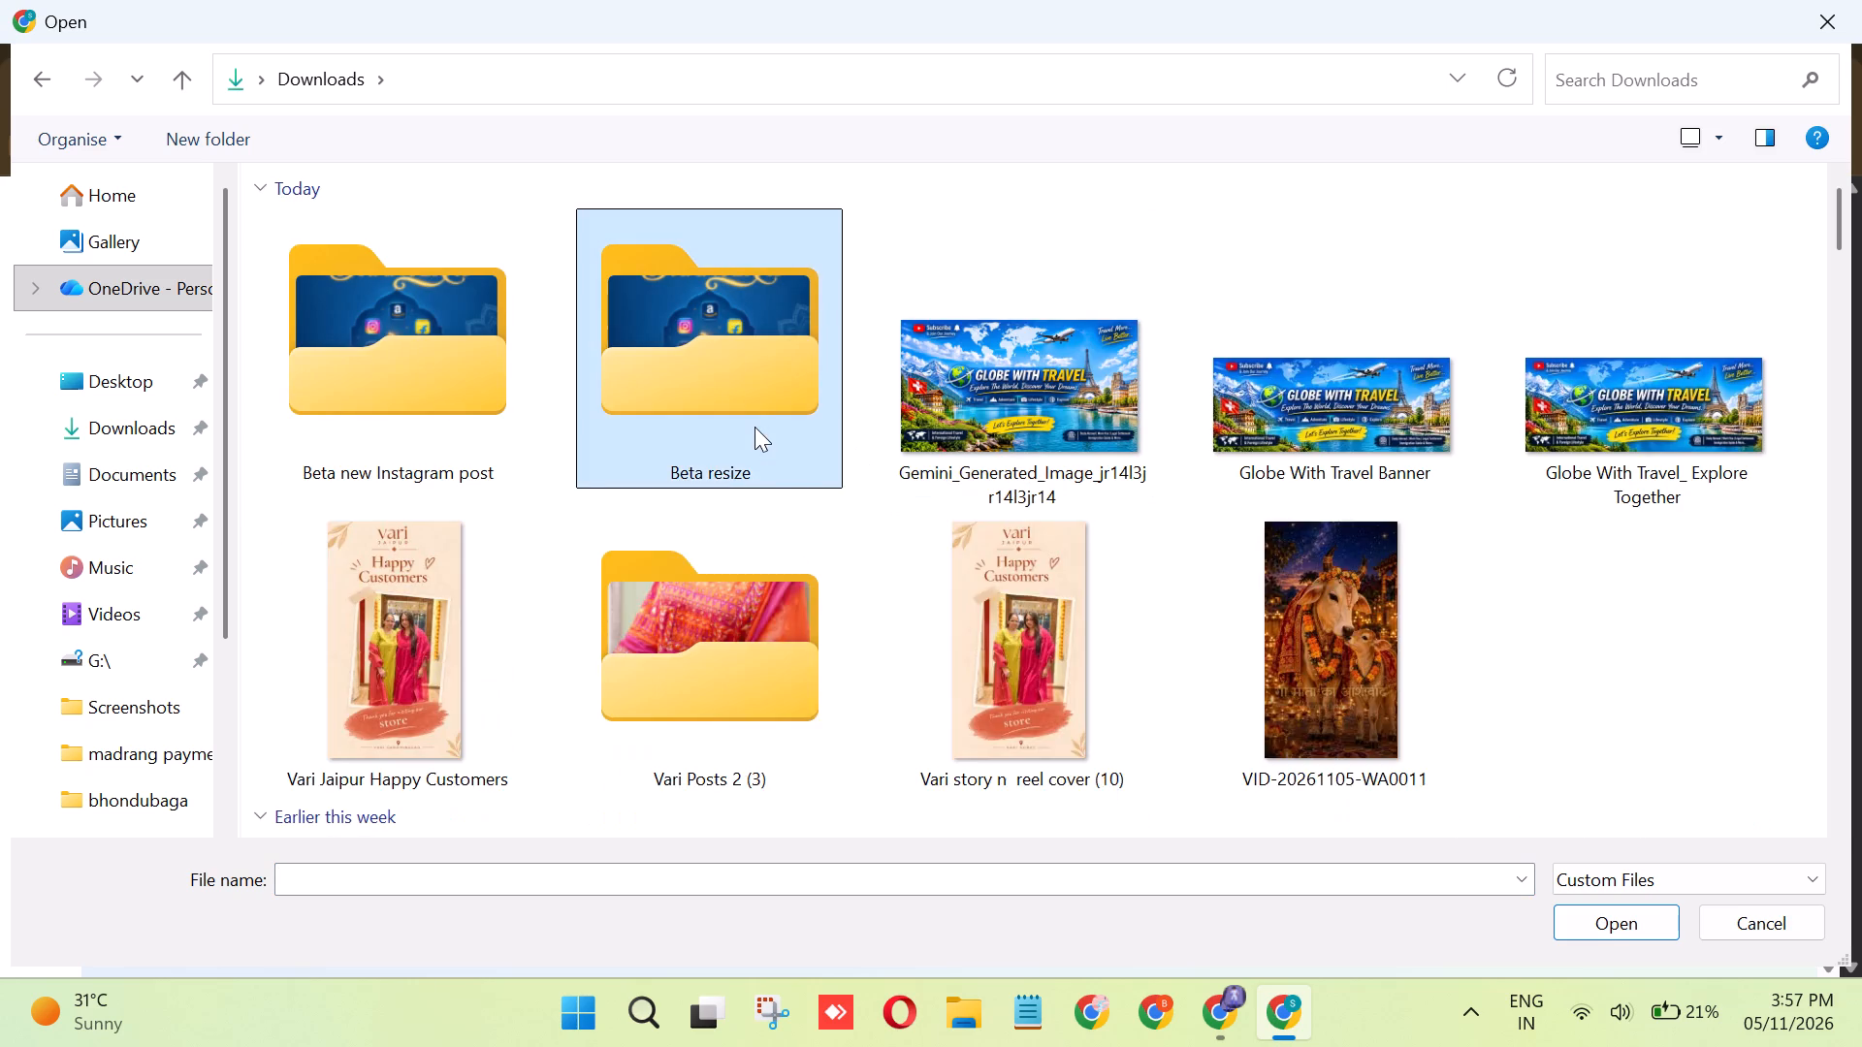
double_click(715, 697)
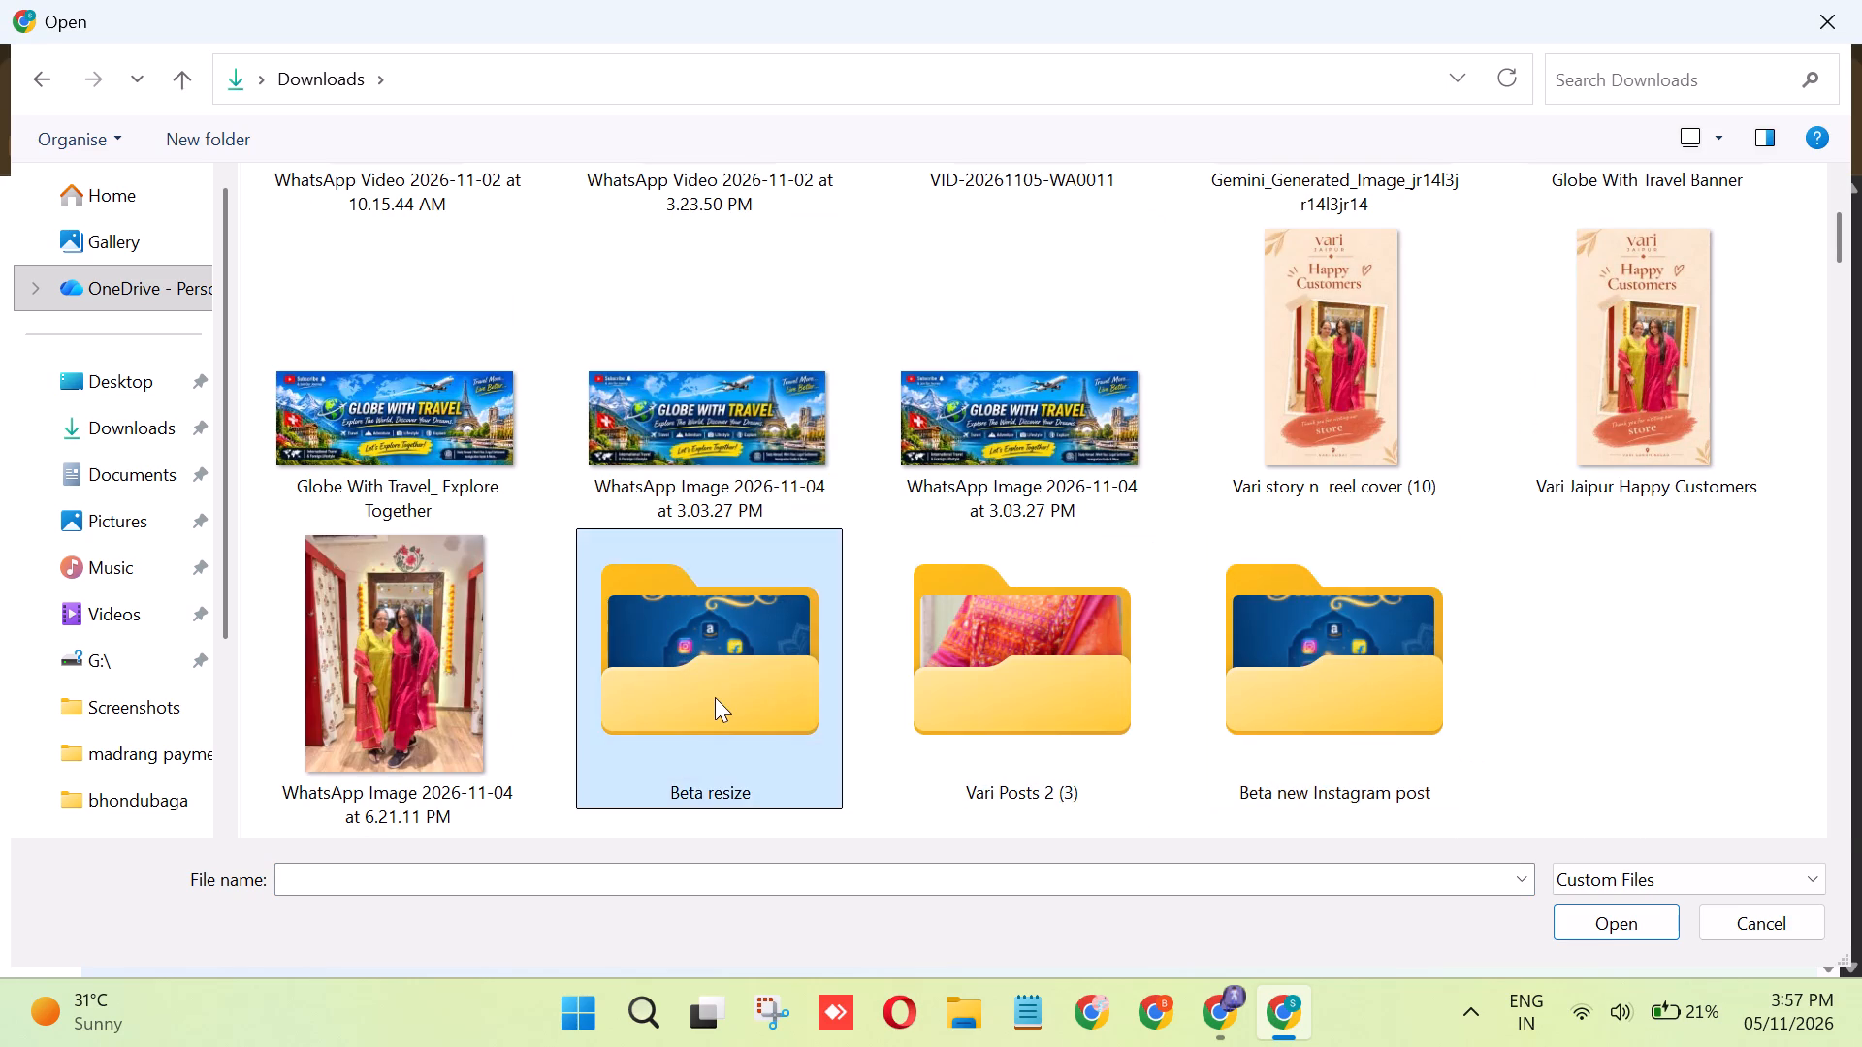
ctrl+scroll(910, 575, up, 20)
ctrl+scroll(910, 575, up, 4)
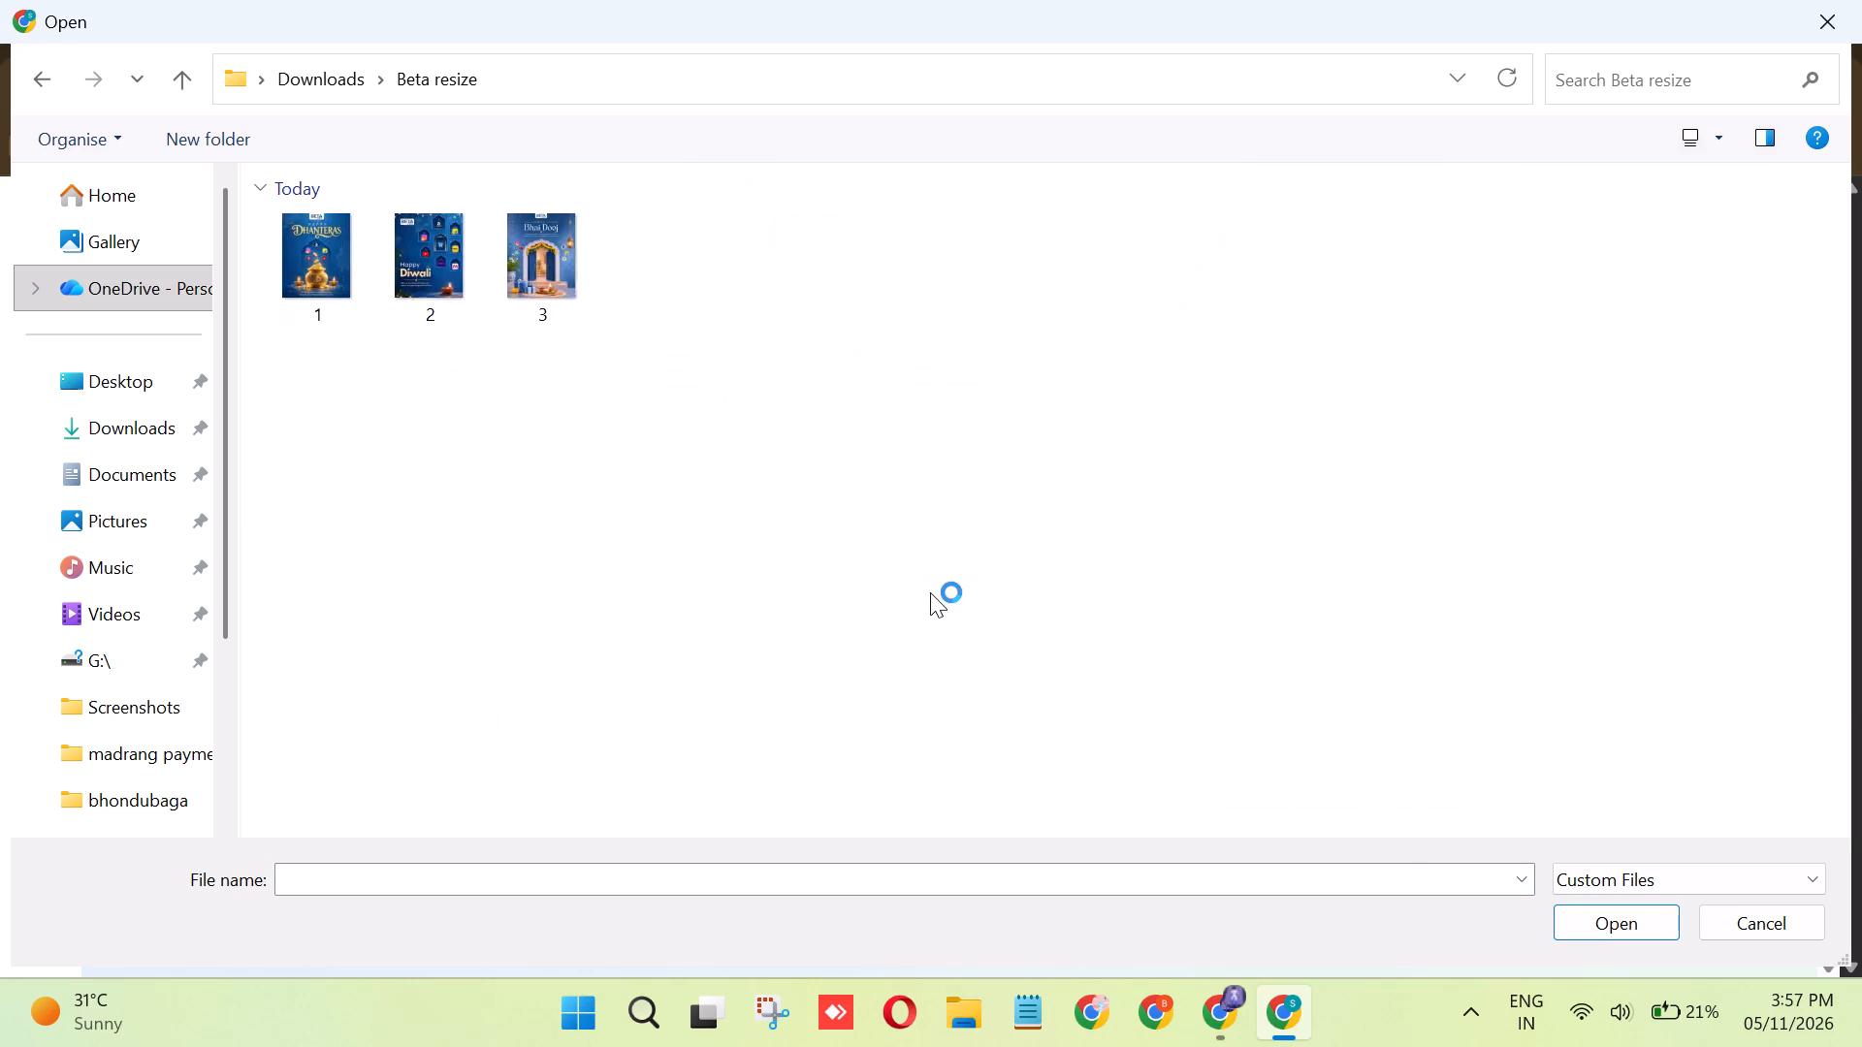
ctrl+scroll(930, 592, up, 20)
ctrl+scroll(930, 592, up, 6)
double_click(436, 282)
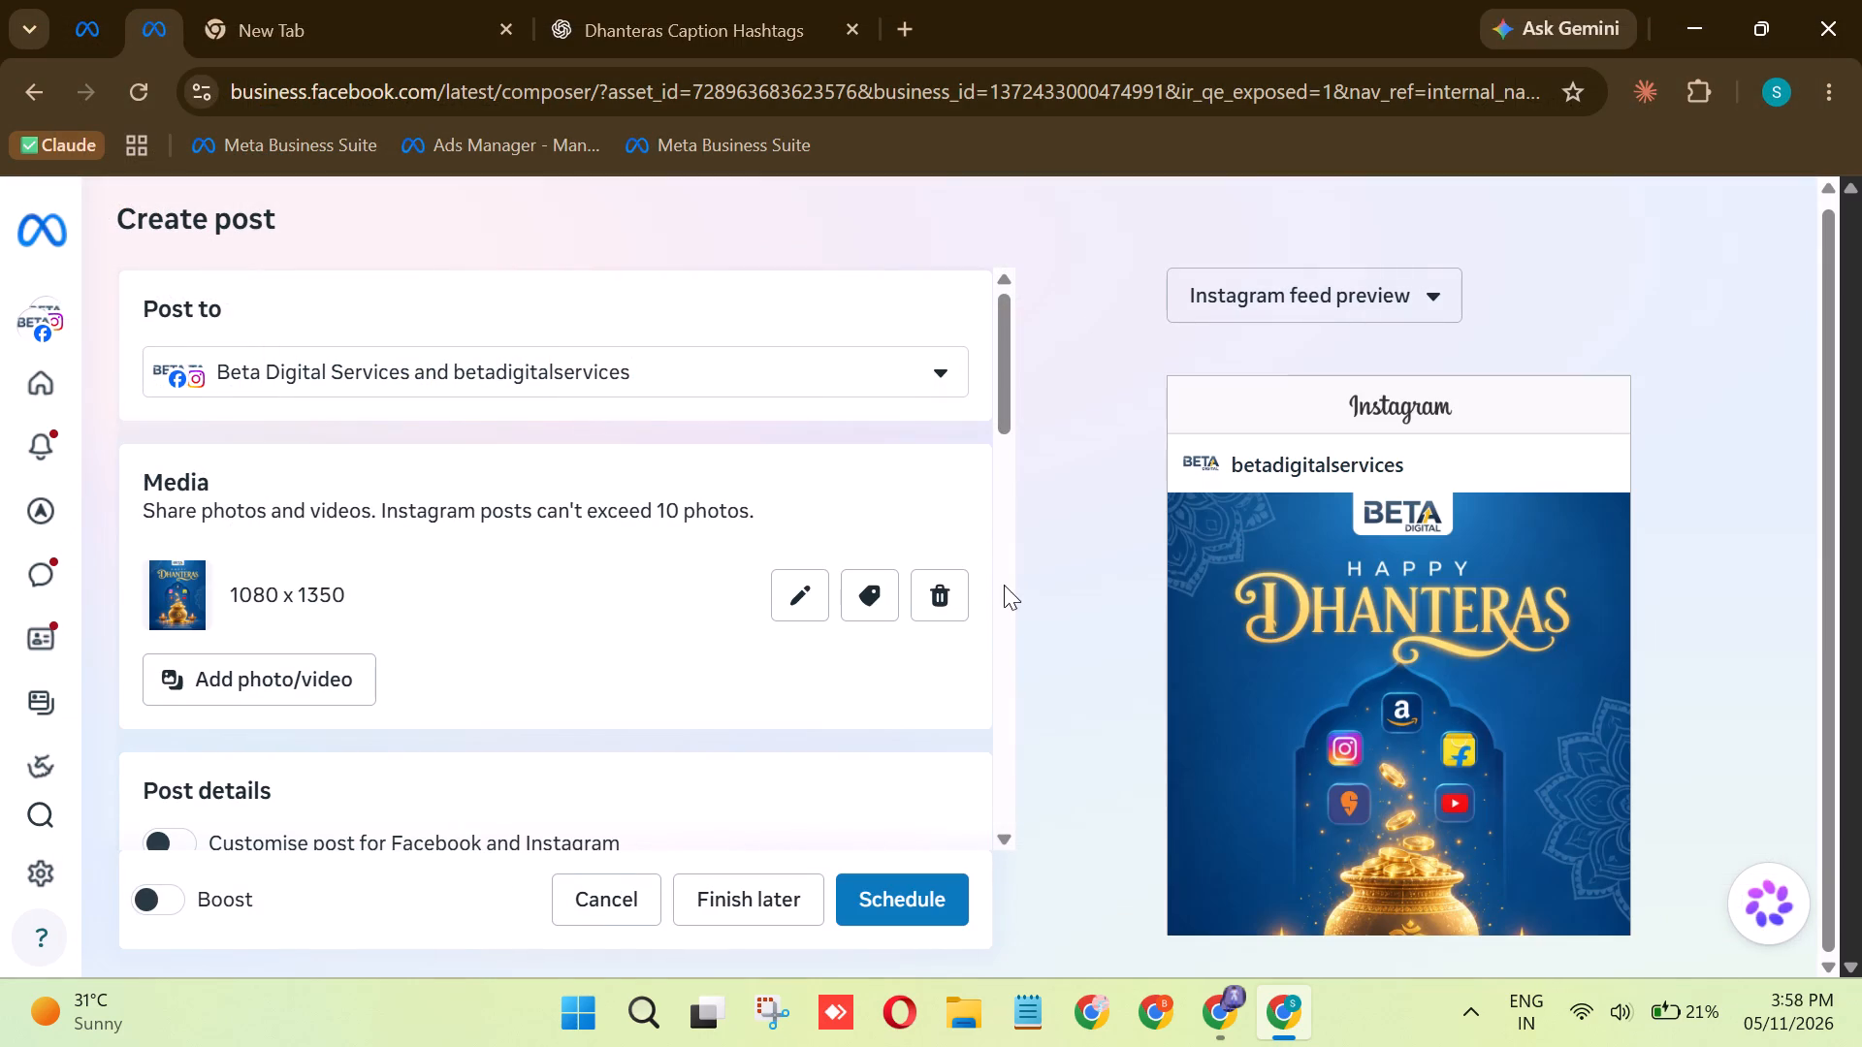
Remove the two asterisks before "Wishing you a Happy Dhanteras" in the post text, keeping the blank line above it.
scroll(732, 659, down, 2)
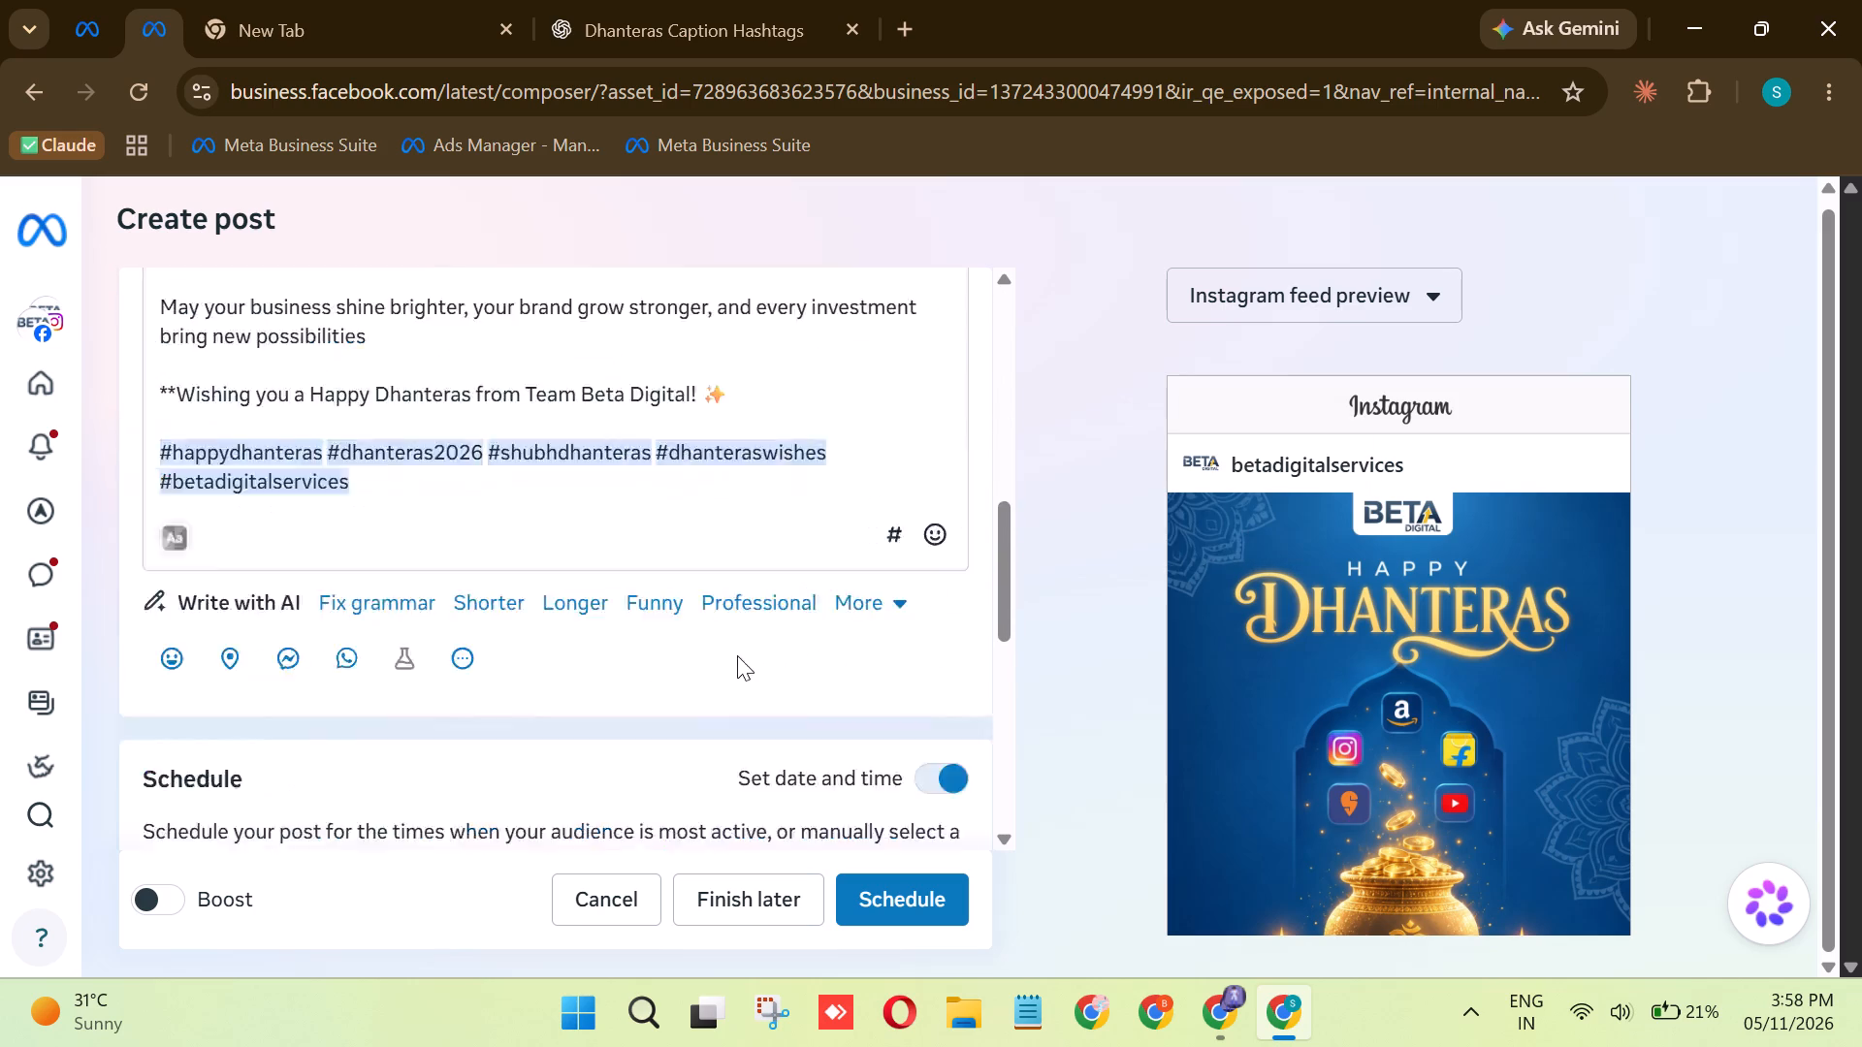
scroll(883, 651, up, 1)
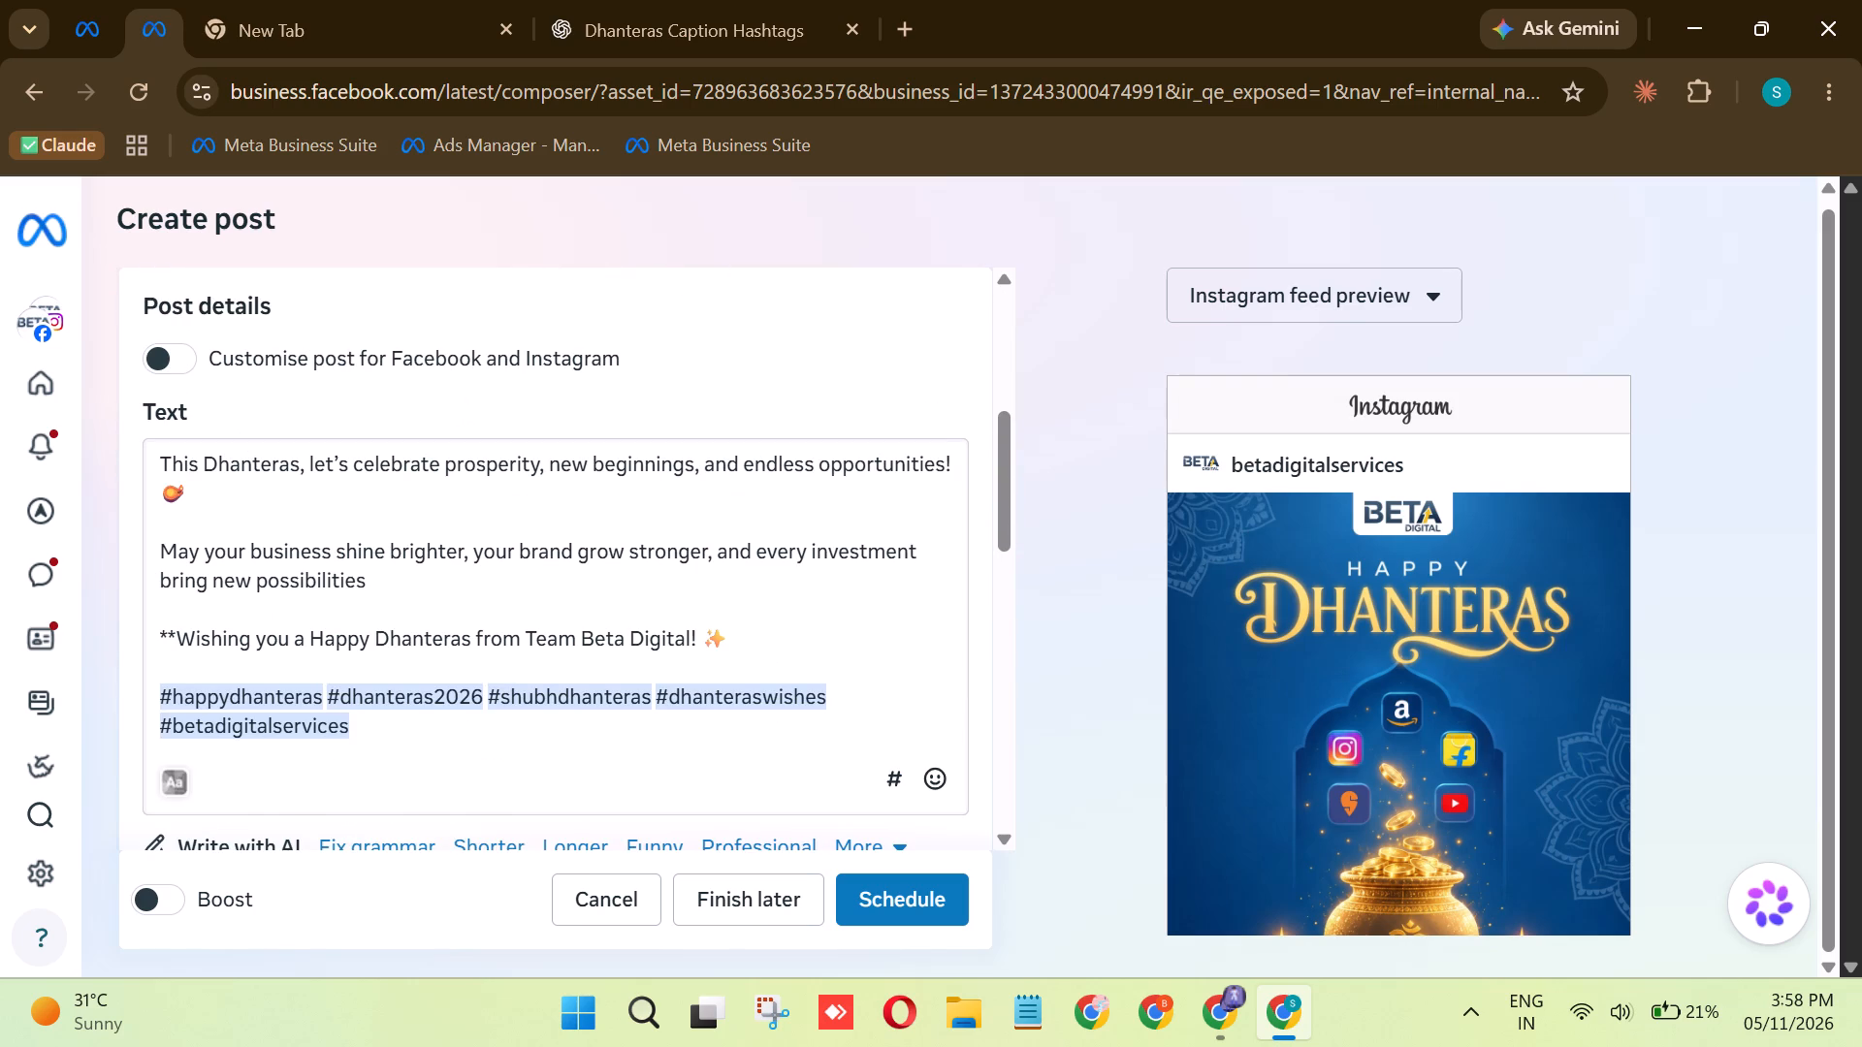
click(175, 637)
key(BackSpace)
key(BackSpace)
key(BackSpace)
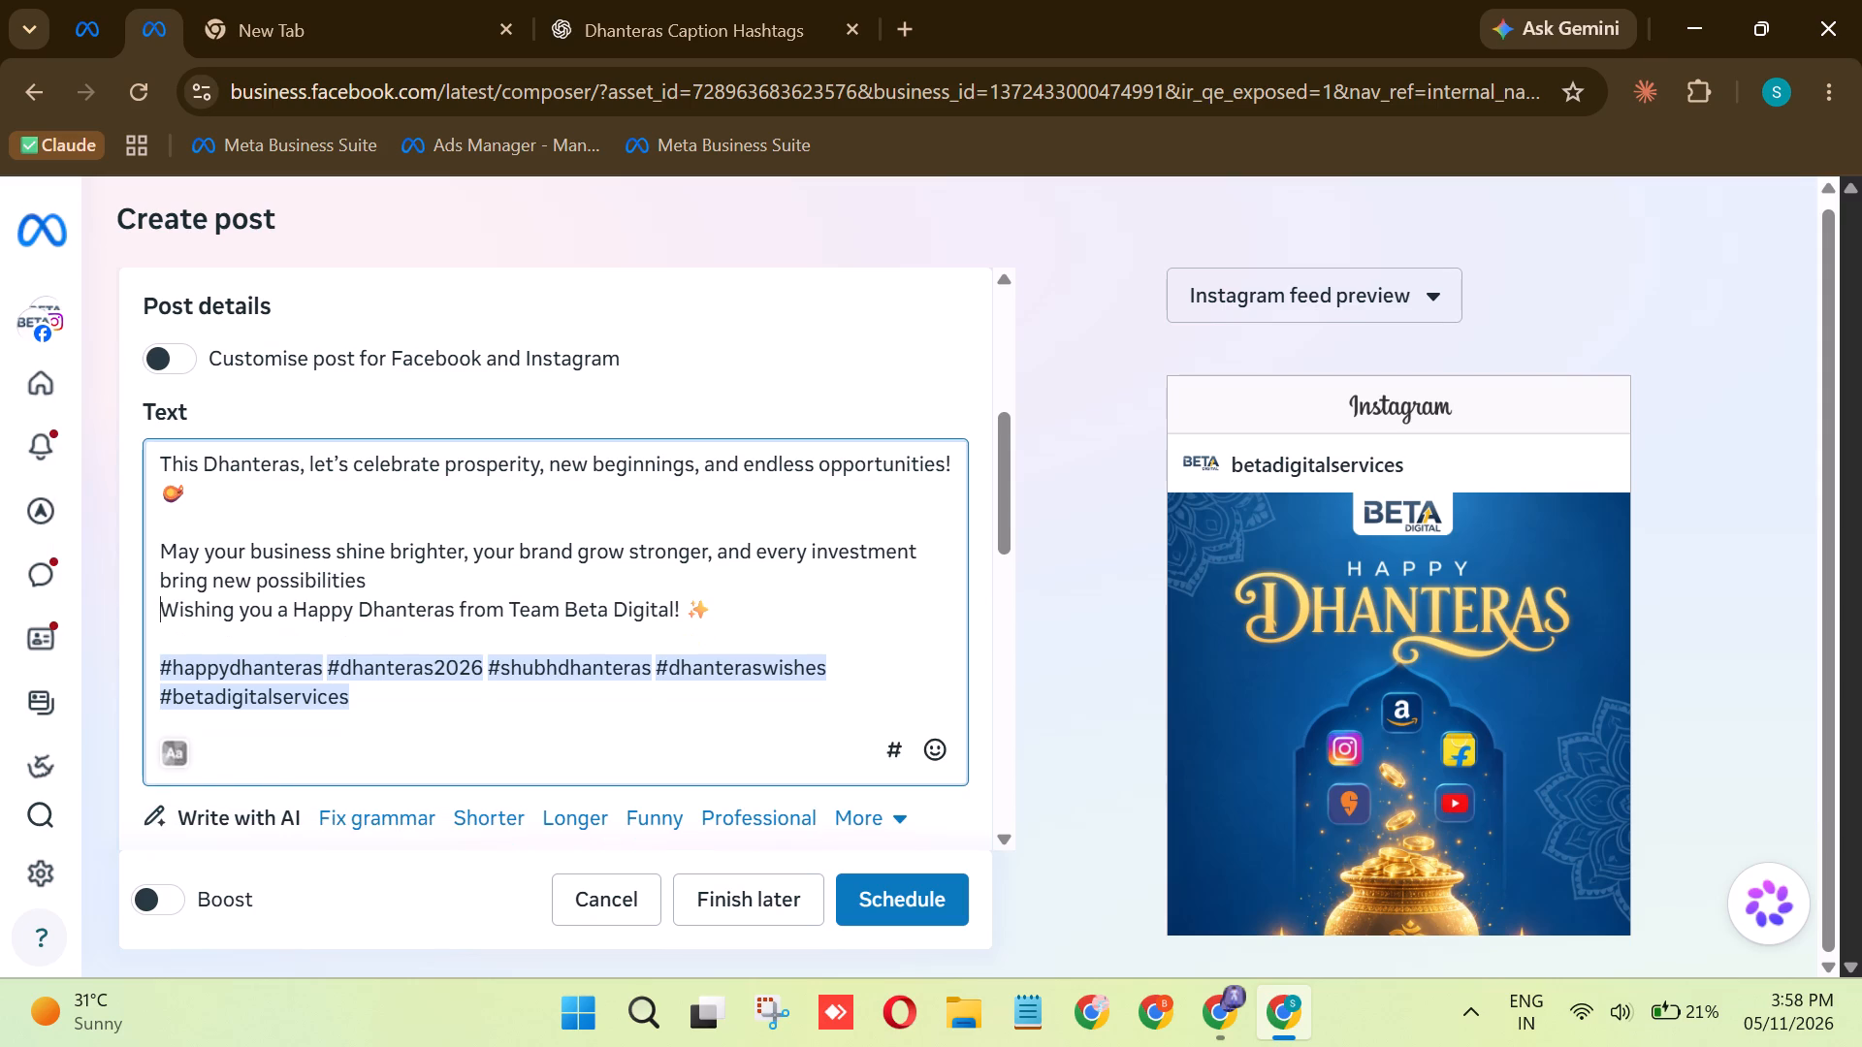
key(ctrl+Return)
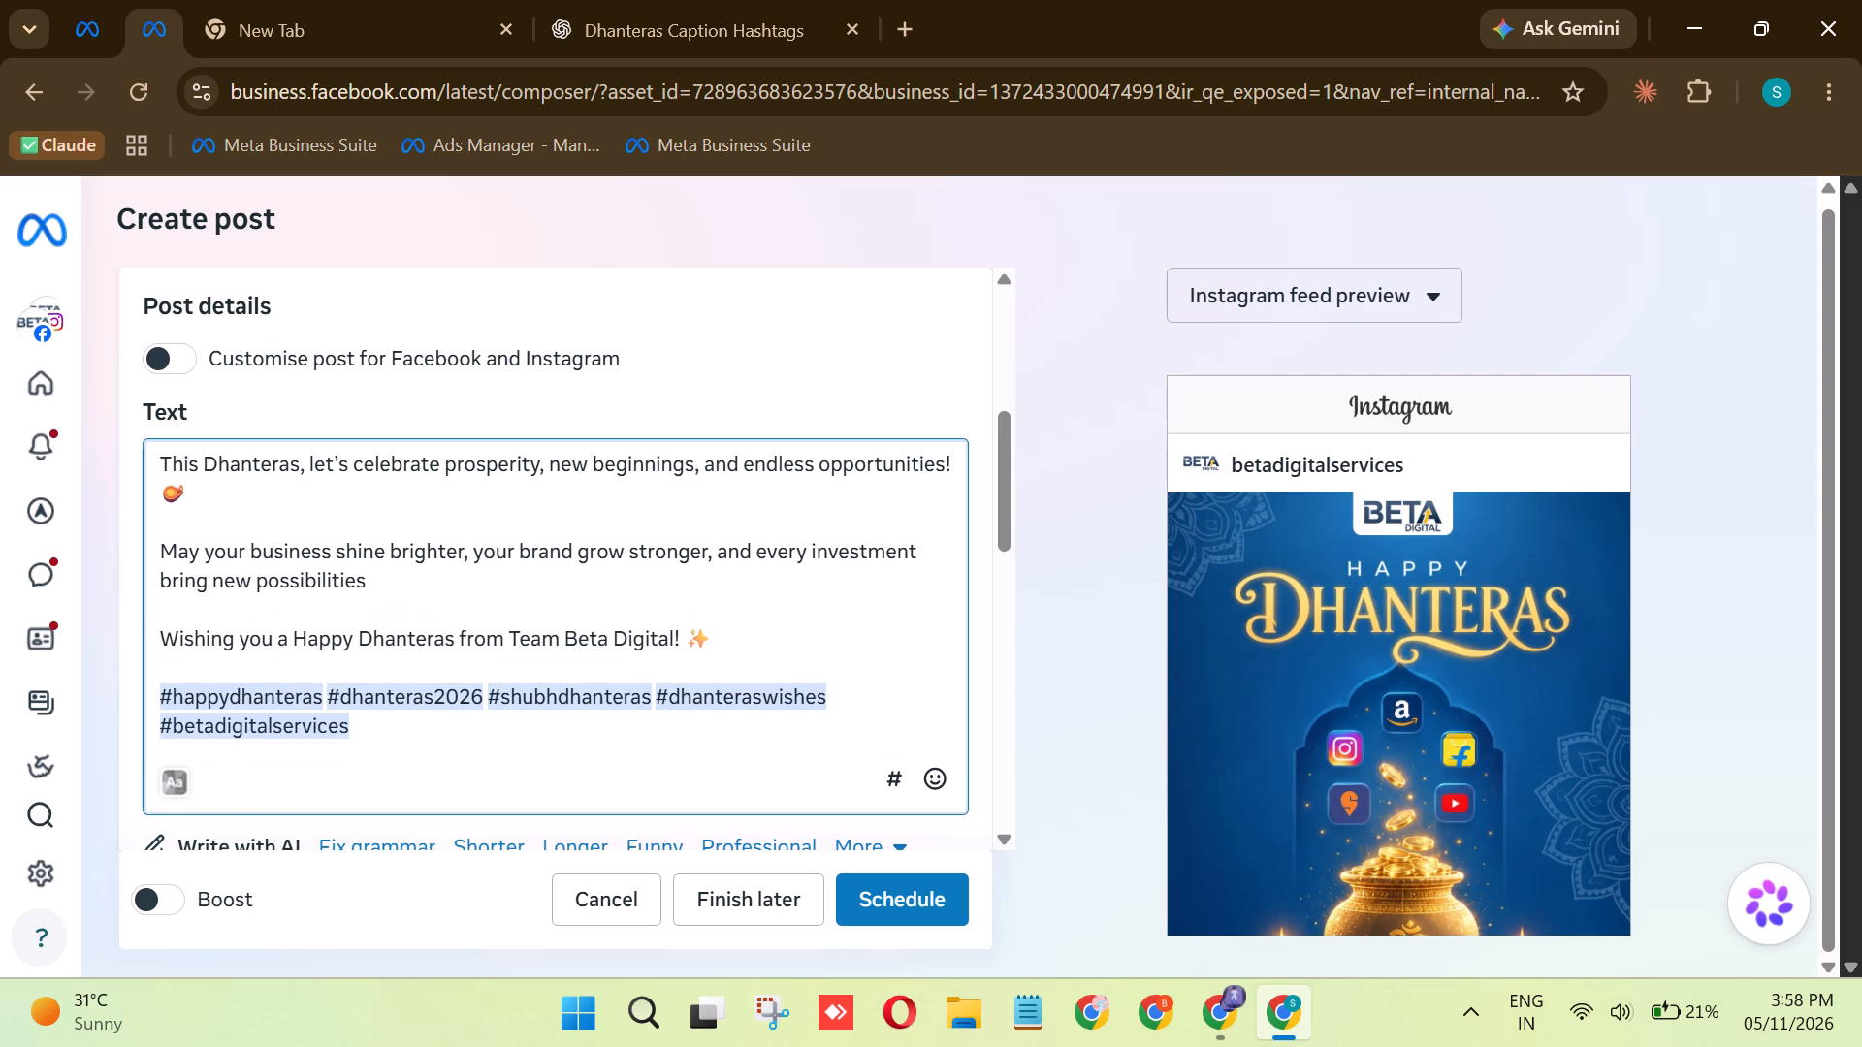
Review the Dhanteras post's schedule and sharing settings and its Instagram and Facebook feed previews.
scroll(531, 615, down, 2)
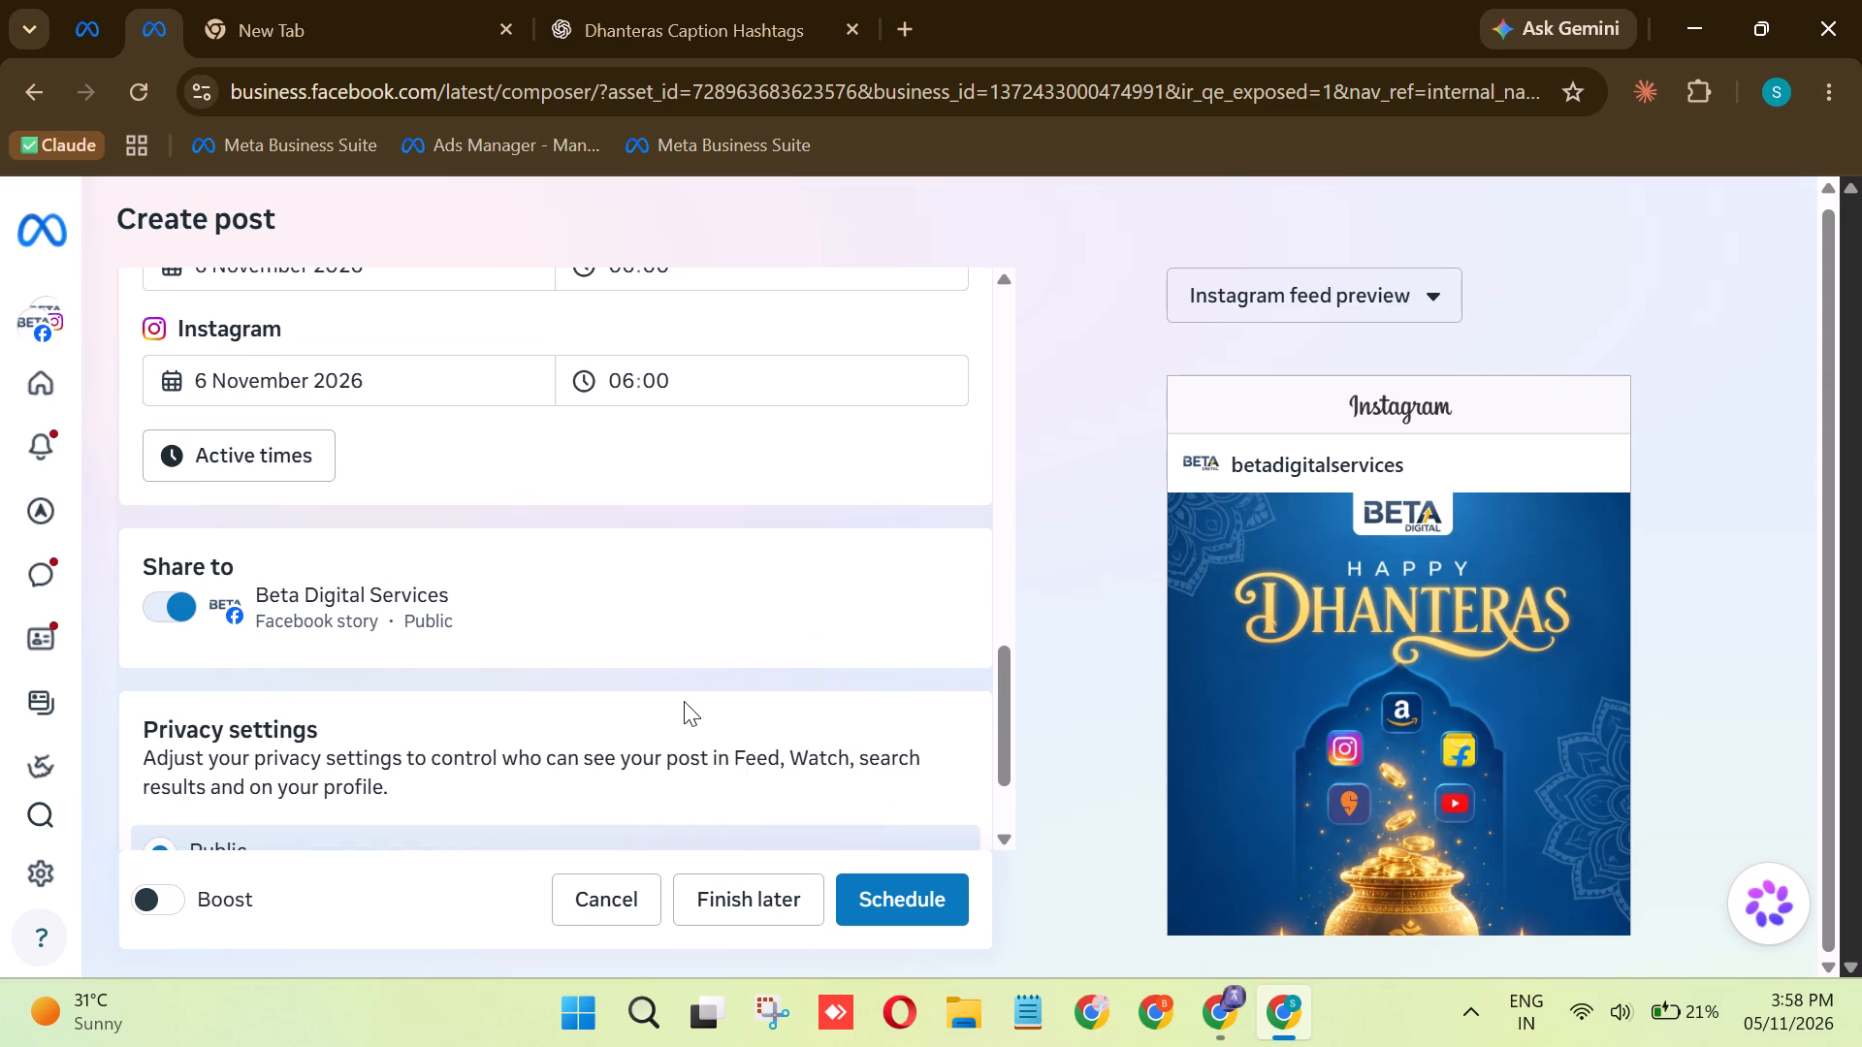
scroll(684, 701, down, 2)
scroll(691, 704, up, 7)
click(756, 383)
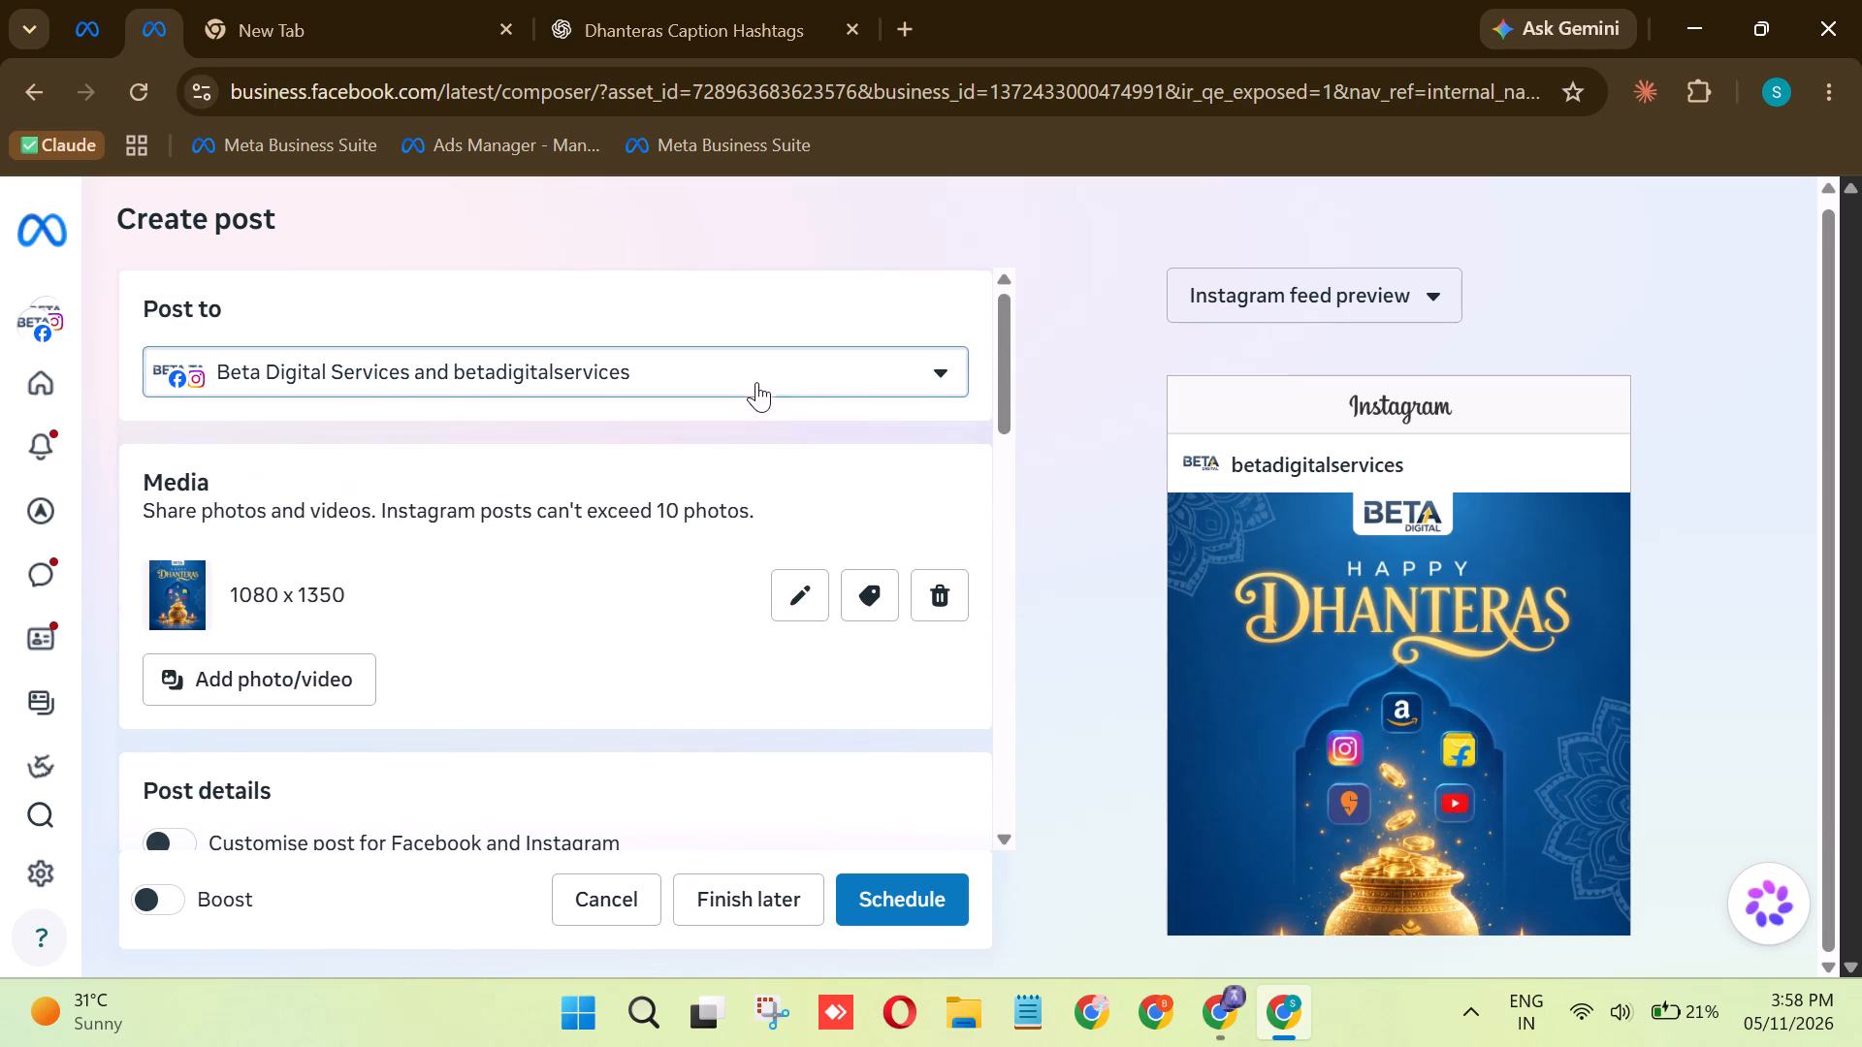
click(756, 364)
scroll(1260, 672, down, 3)
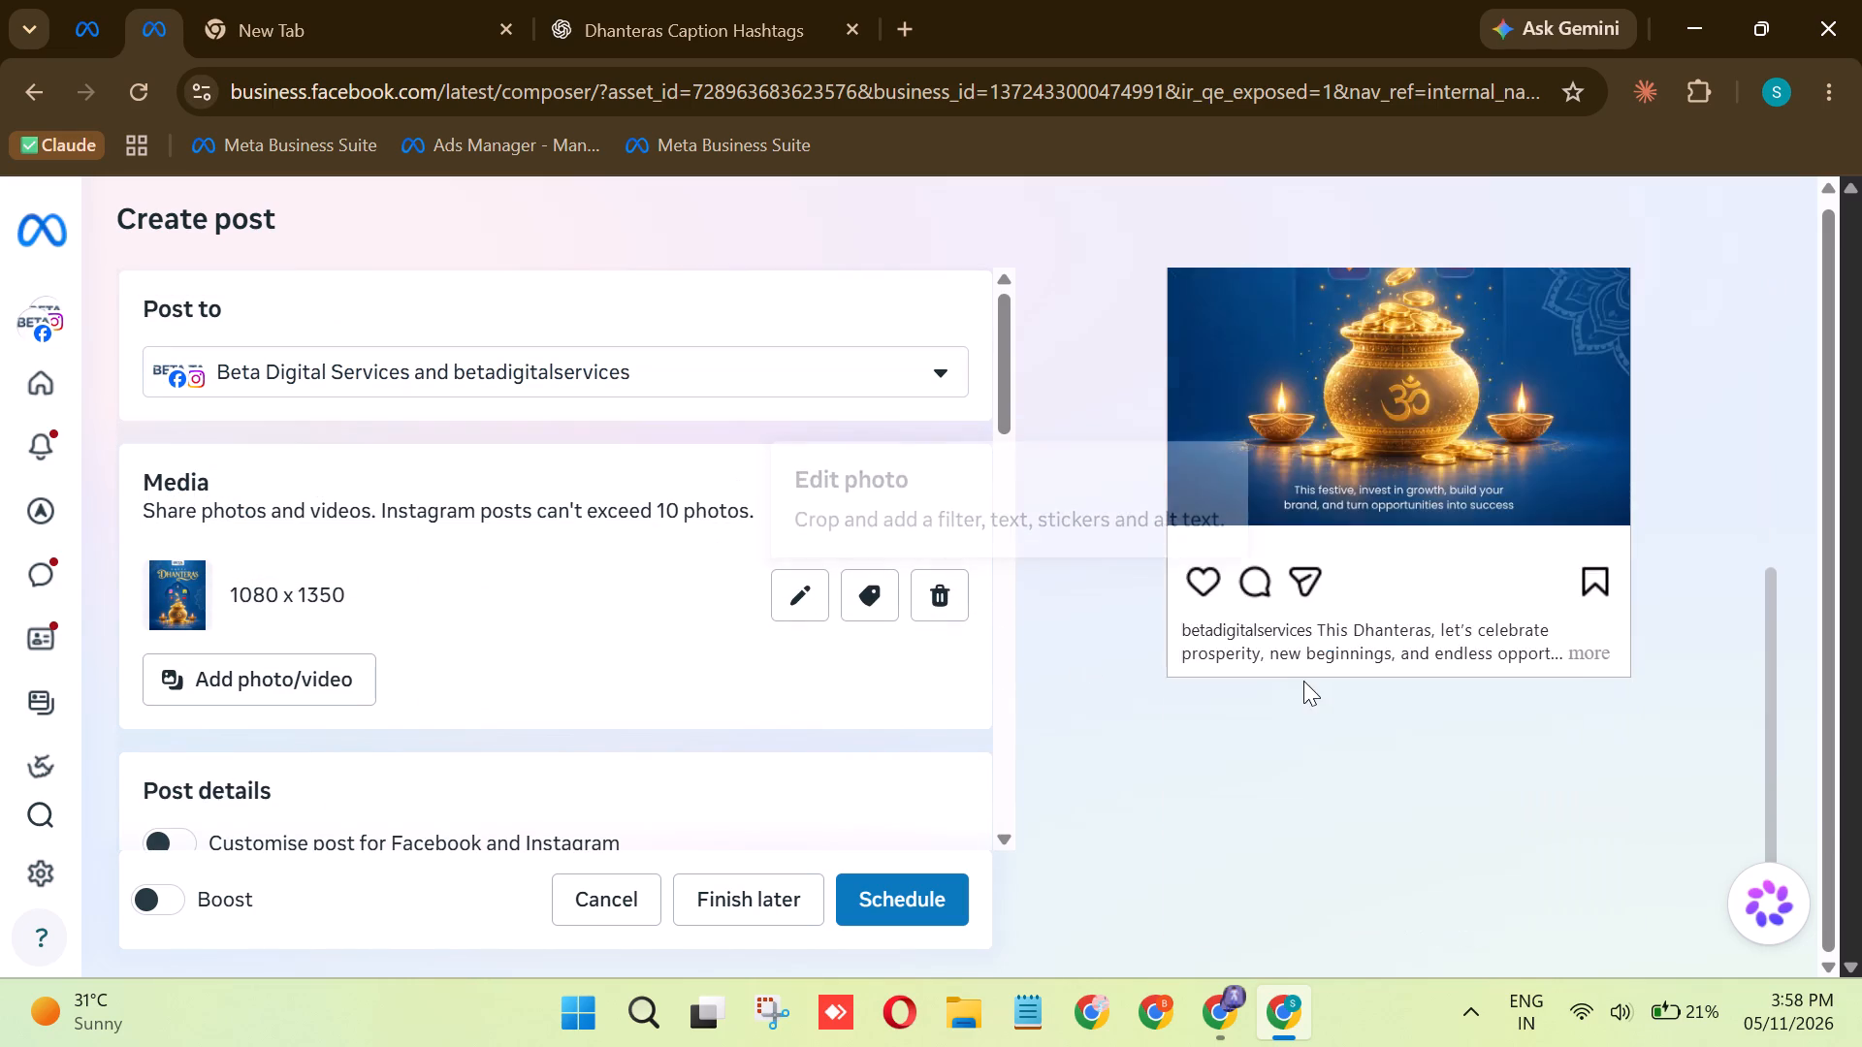
scroll(1303, 681, down, 1)
scroll(1306, 681, up, 3)
click(1394, 260)
click(1390, 285)
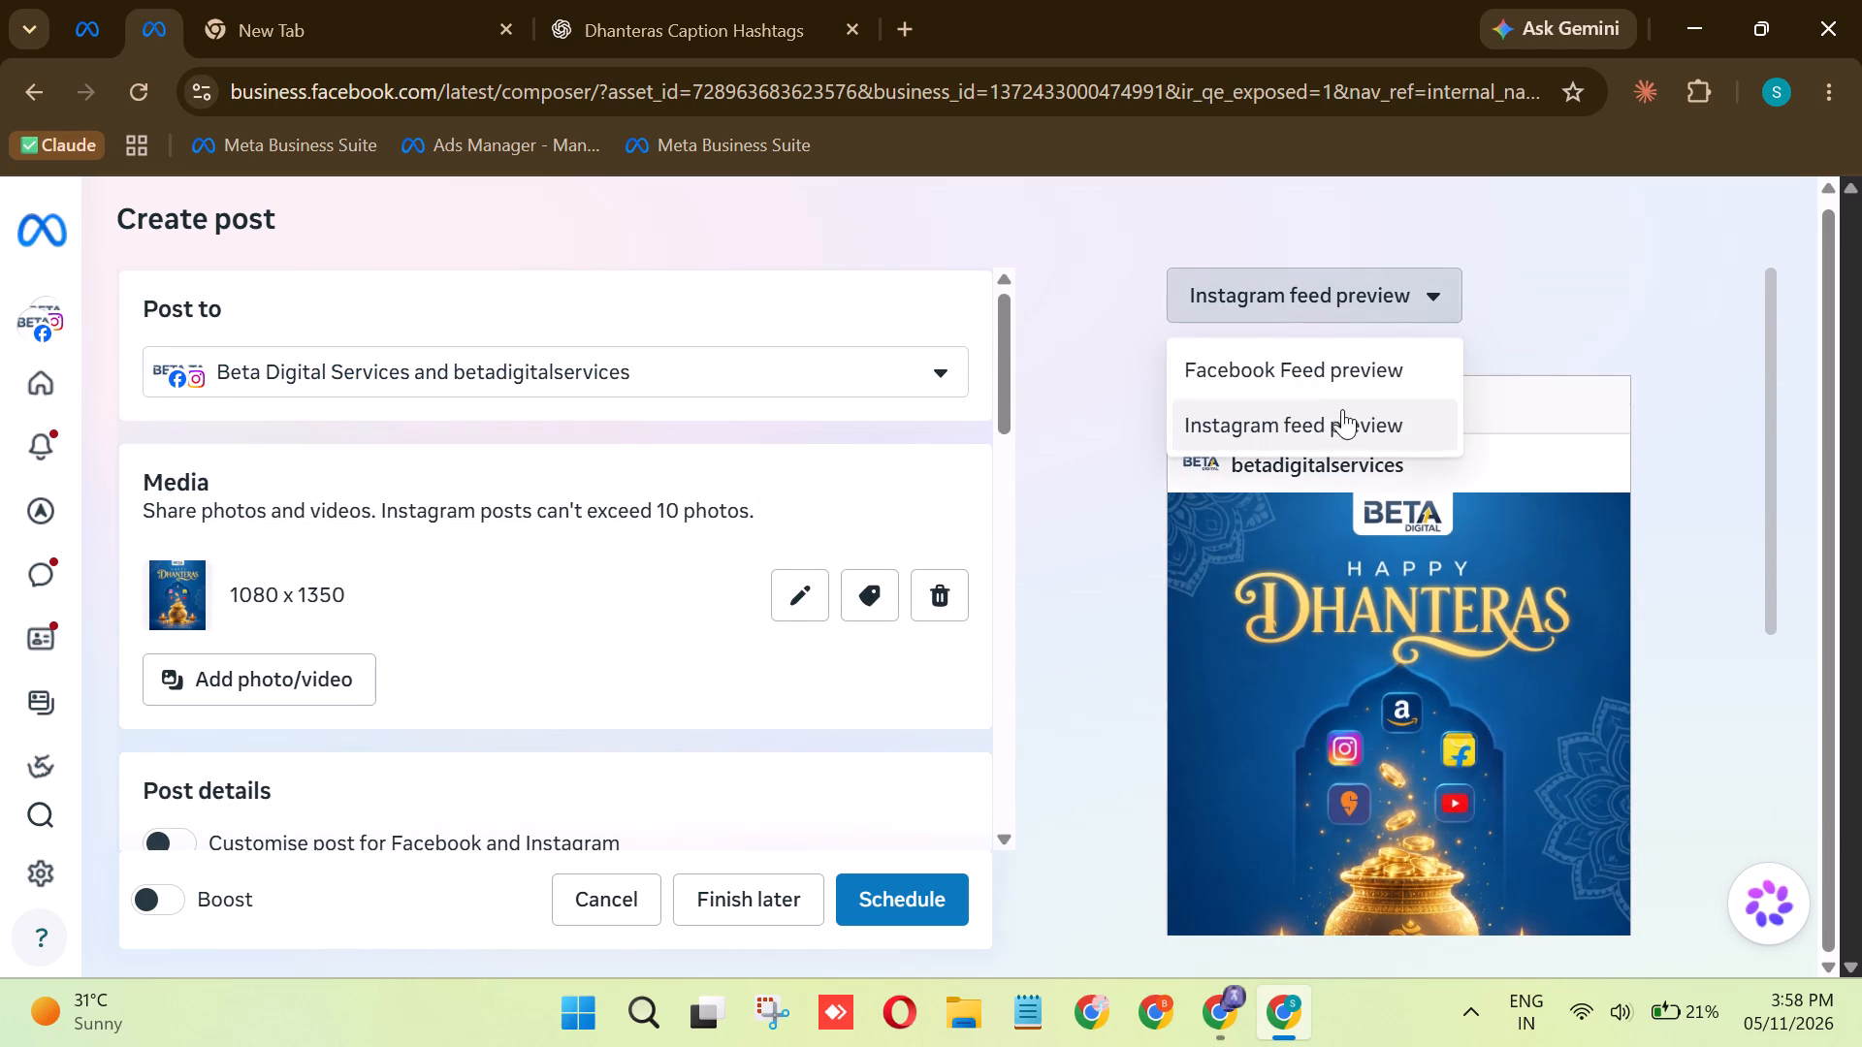
click(1325, 379)
scroll(1321, 551, down, 3)
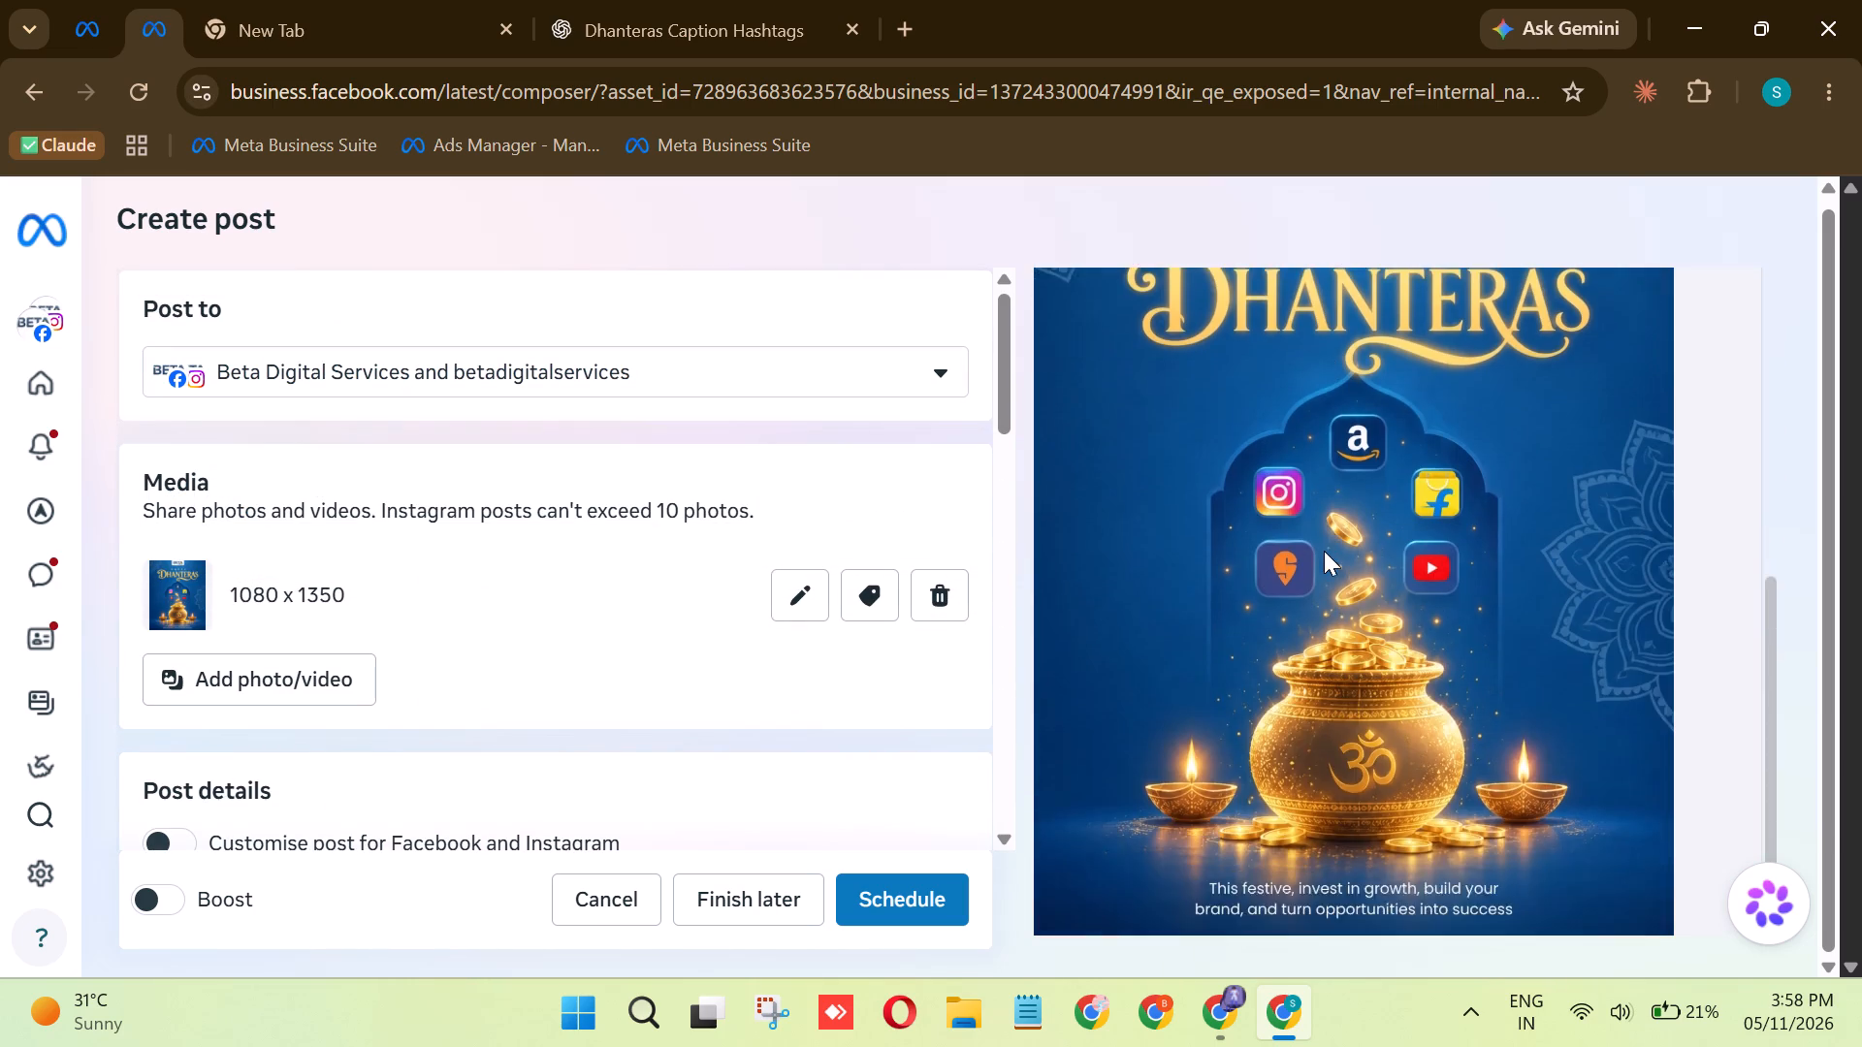
scroll(1324, 551, up, 1)
scroll(1324, 554, down, 2)
scroll(674, 609, down, 2)
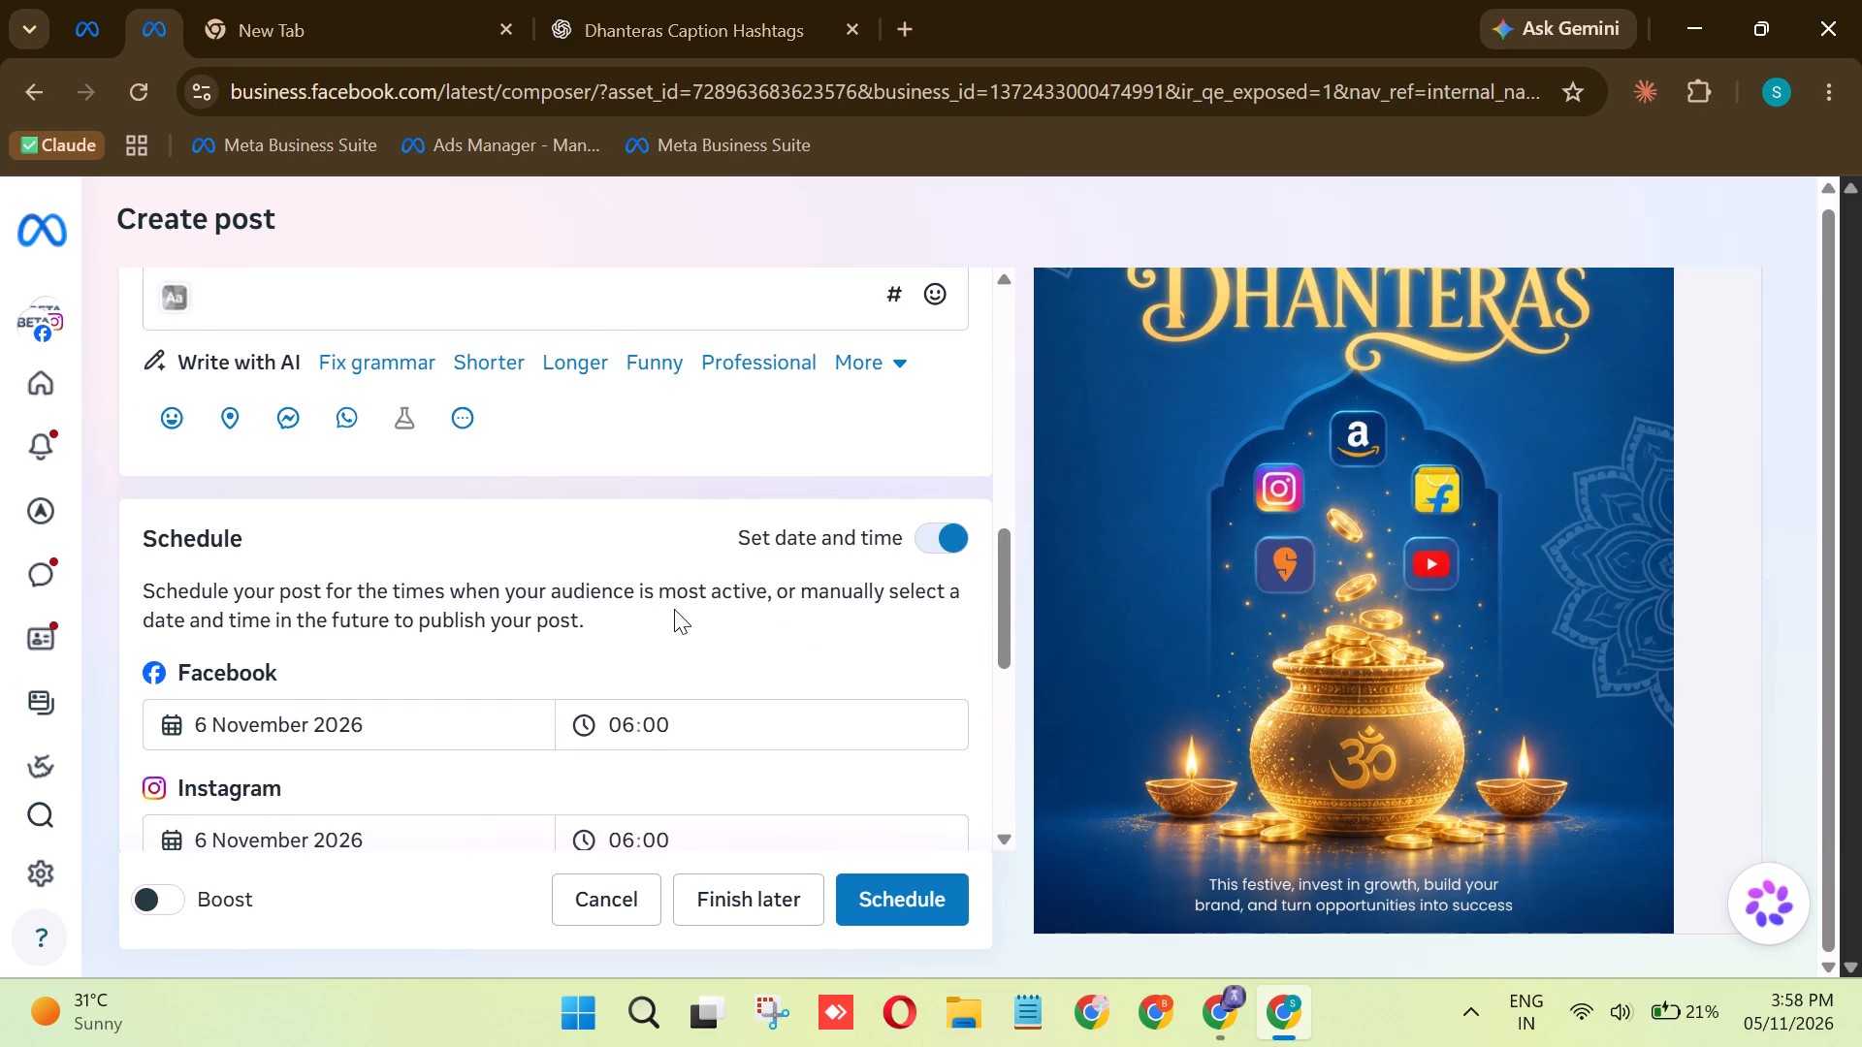
scroll(674, 609, down, 2)
Schedule the Dhanteras post for 6 November 2026 at 06:00 and dismiss the boost offer.
click(882, 901)
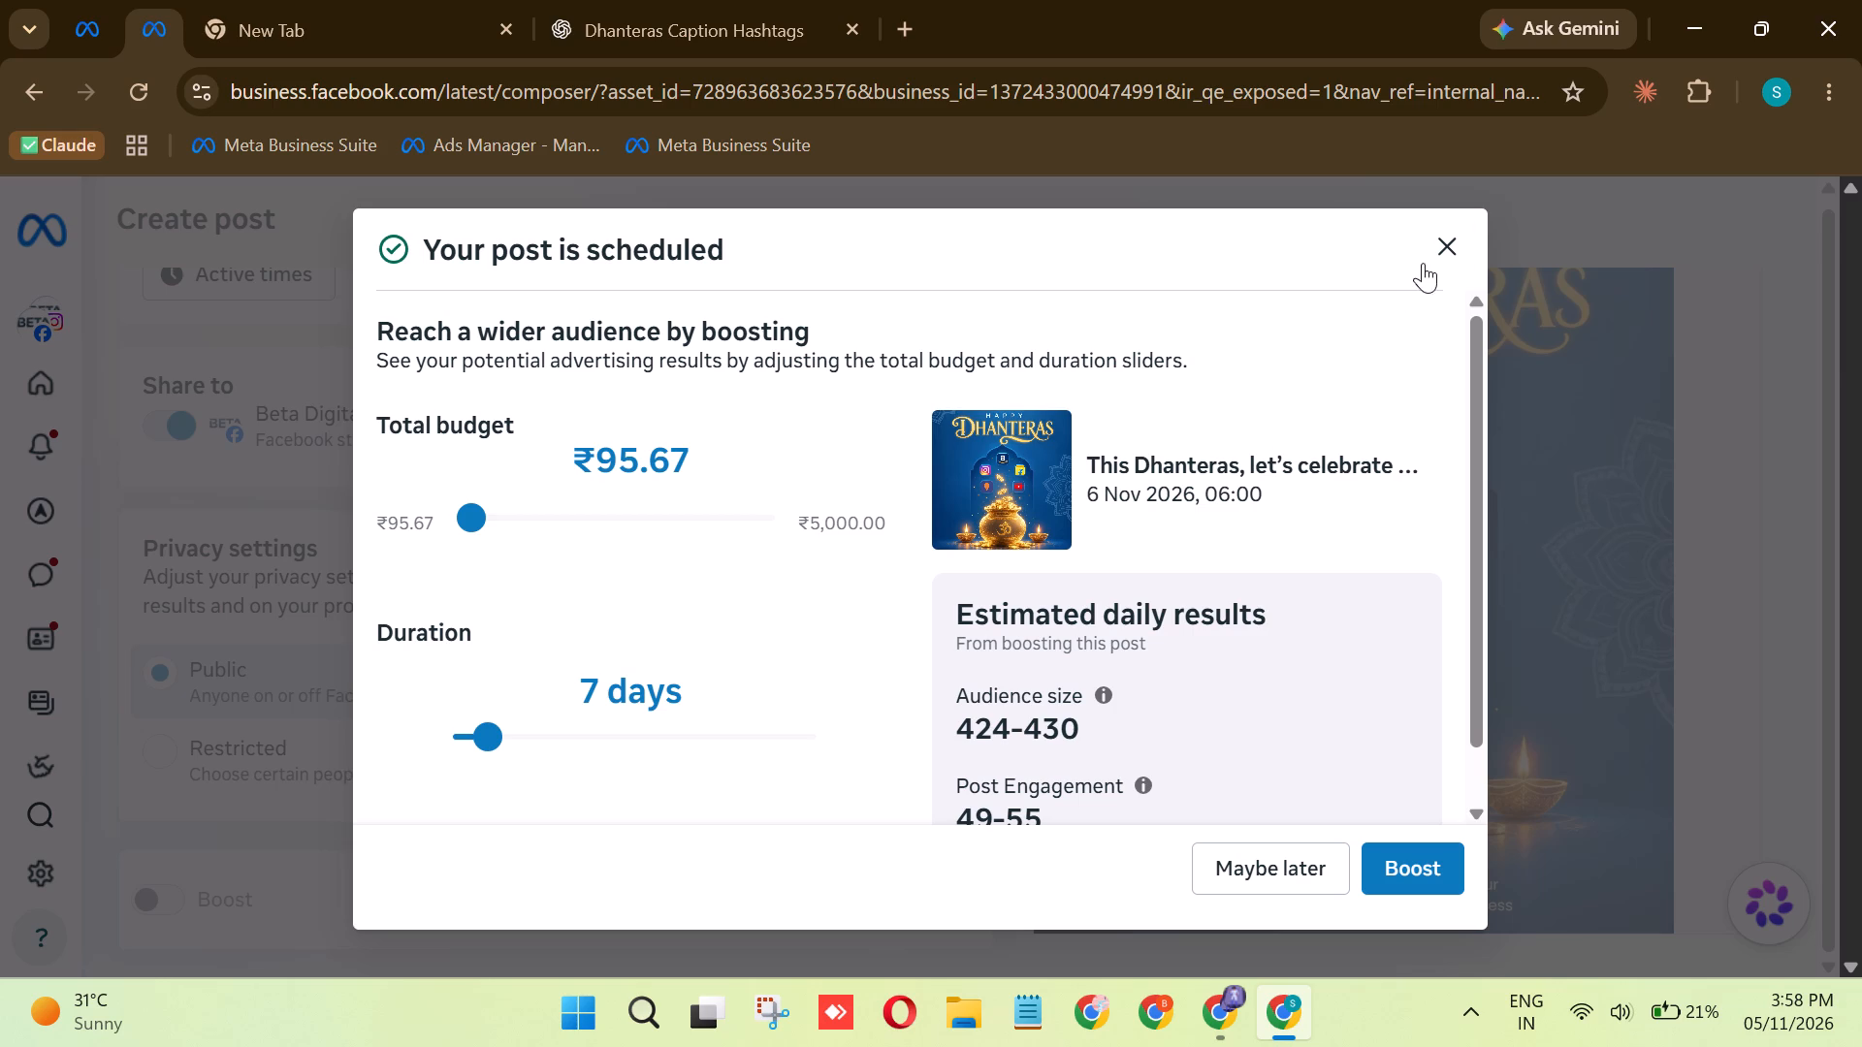
click(1445, 262)
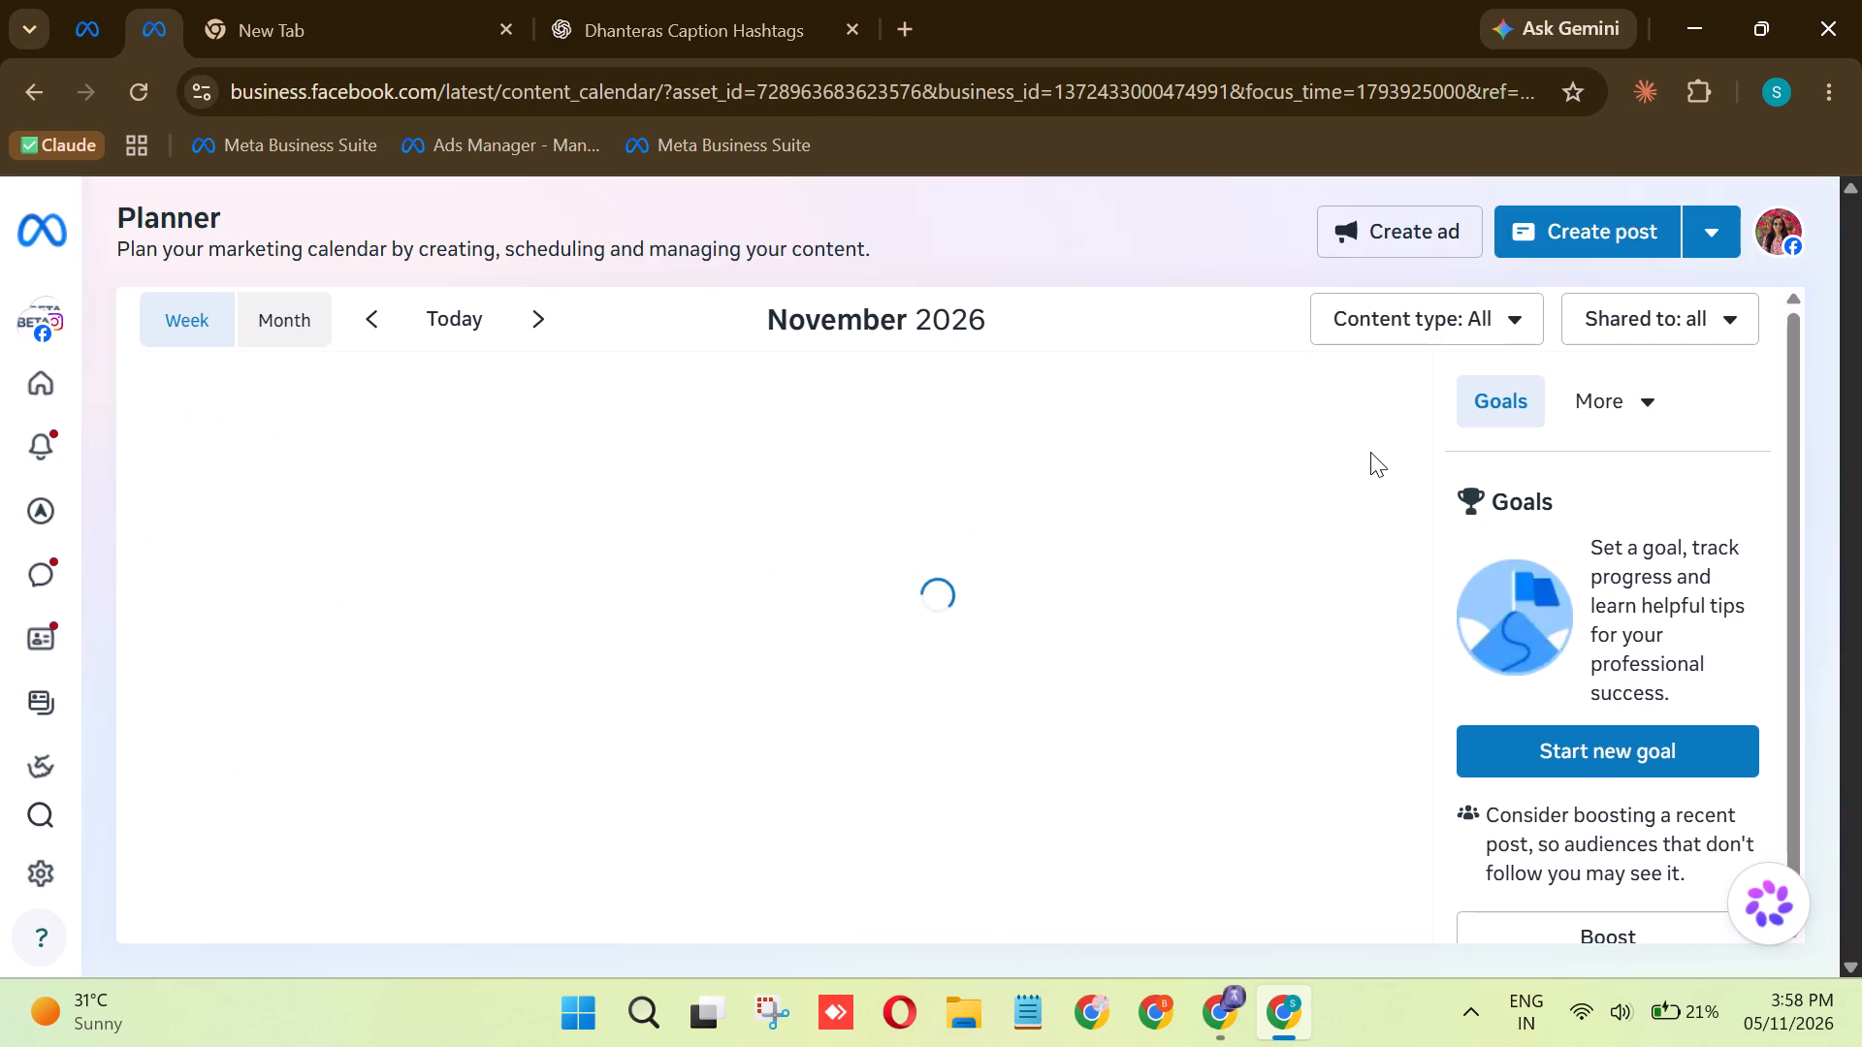
Start a new post for Beta Digital Services and open the photo selection in the Beta resize folder.
click(55, 393)
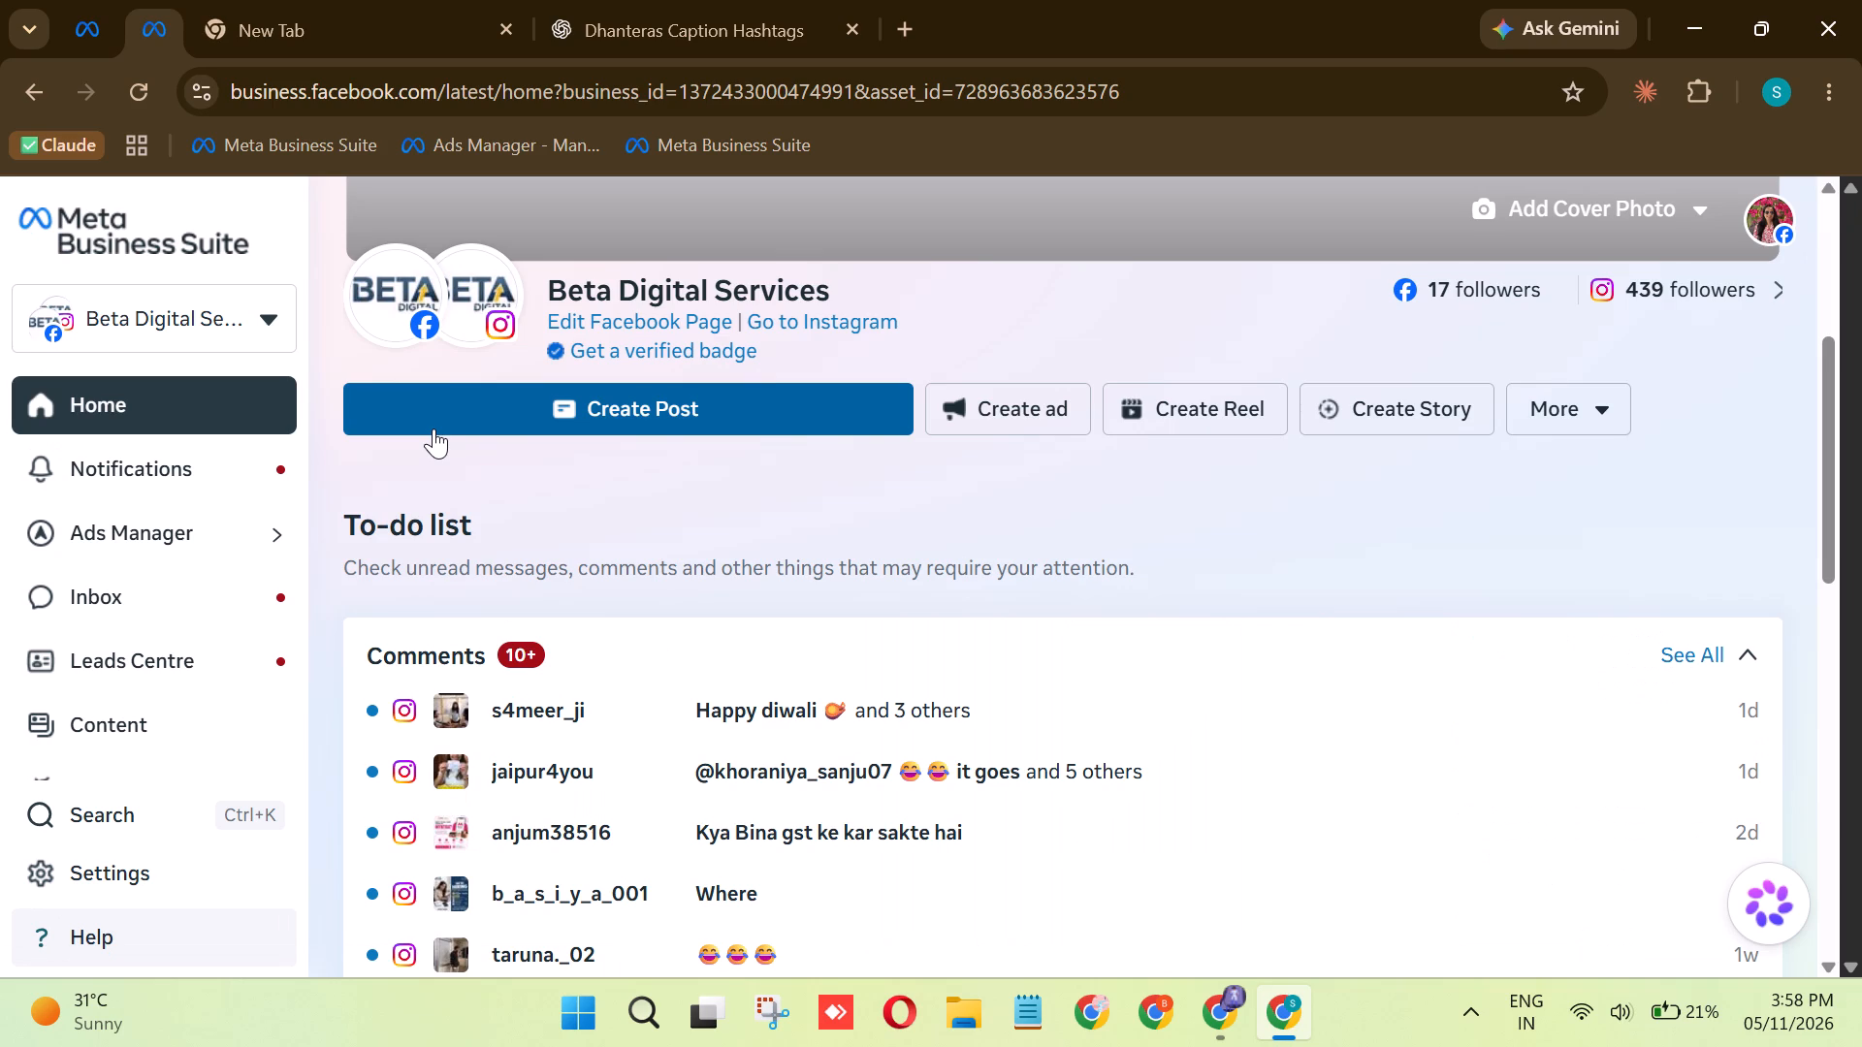
click(546, 426)
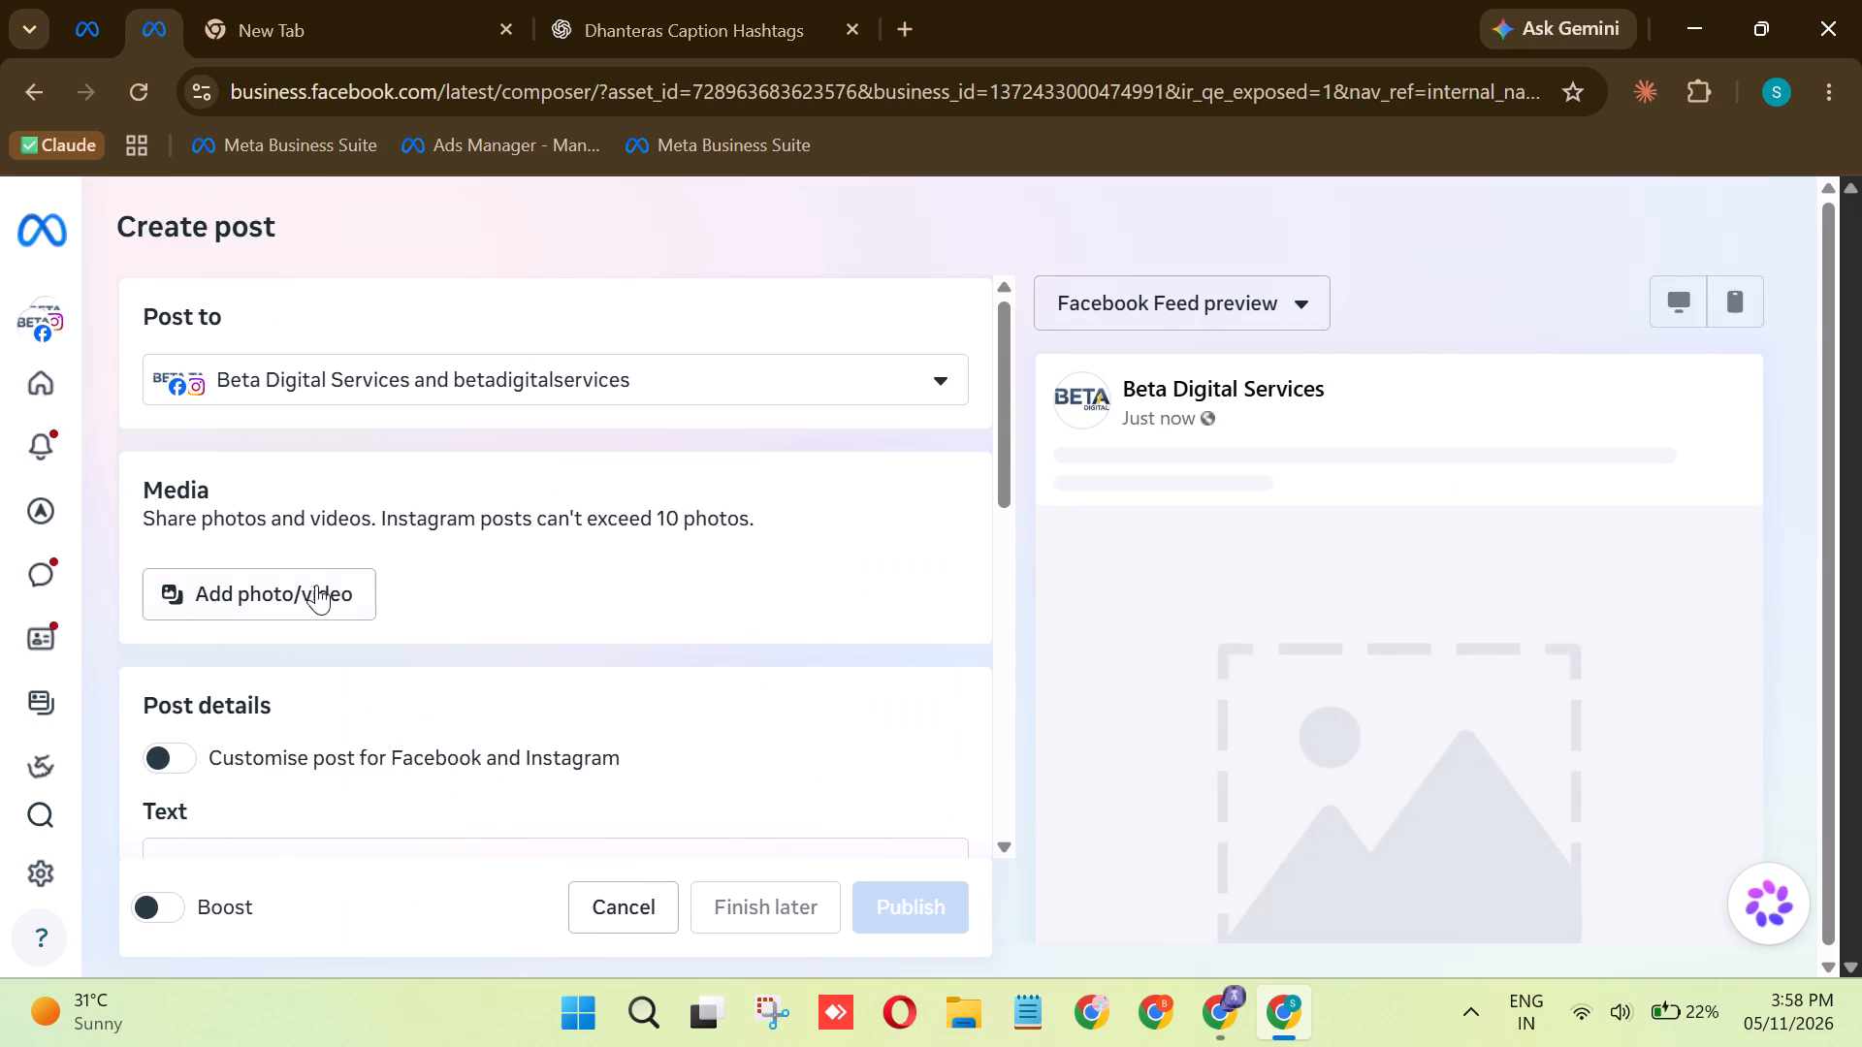
click(316, 586)
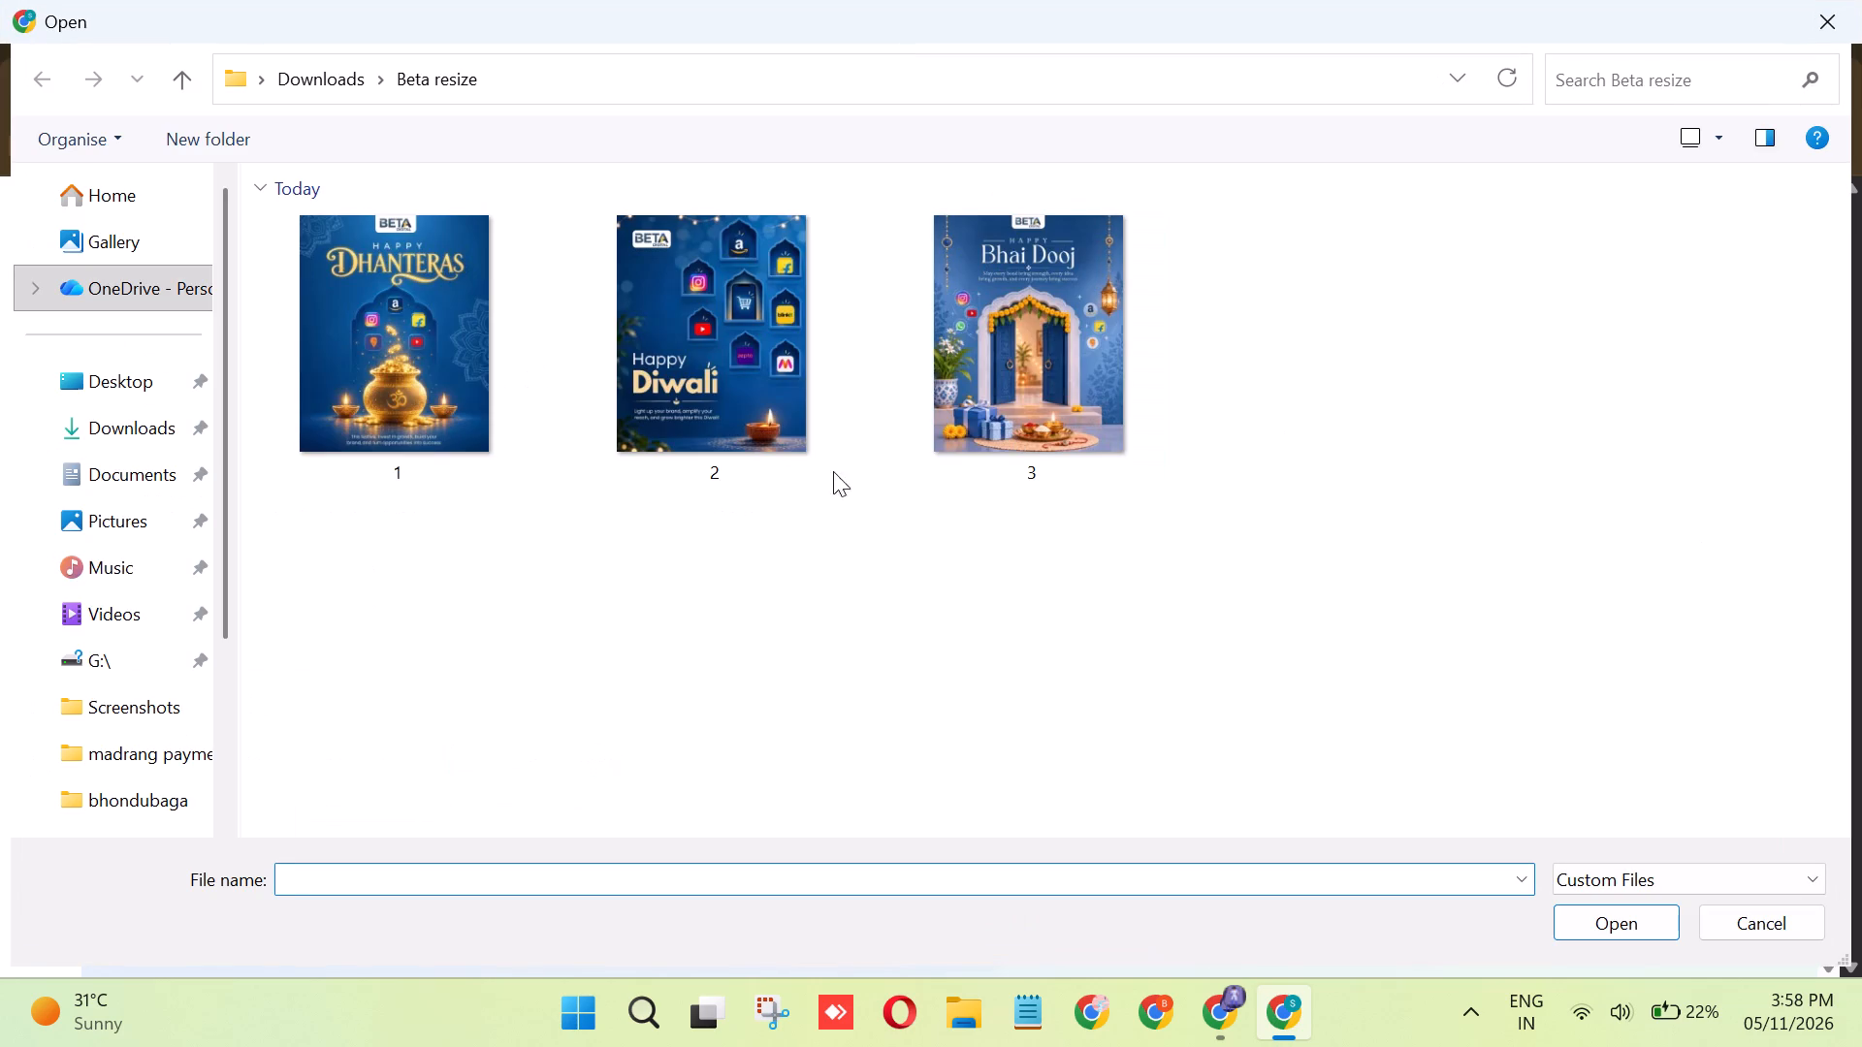
click(782, 453)
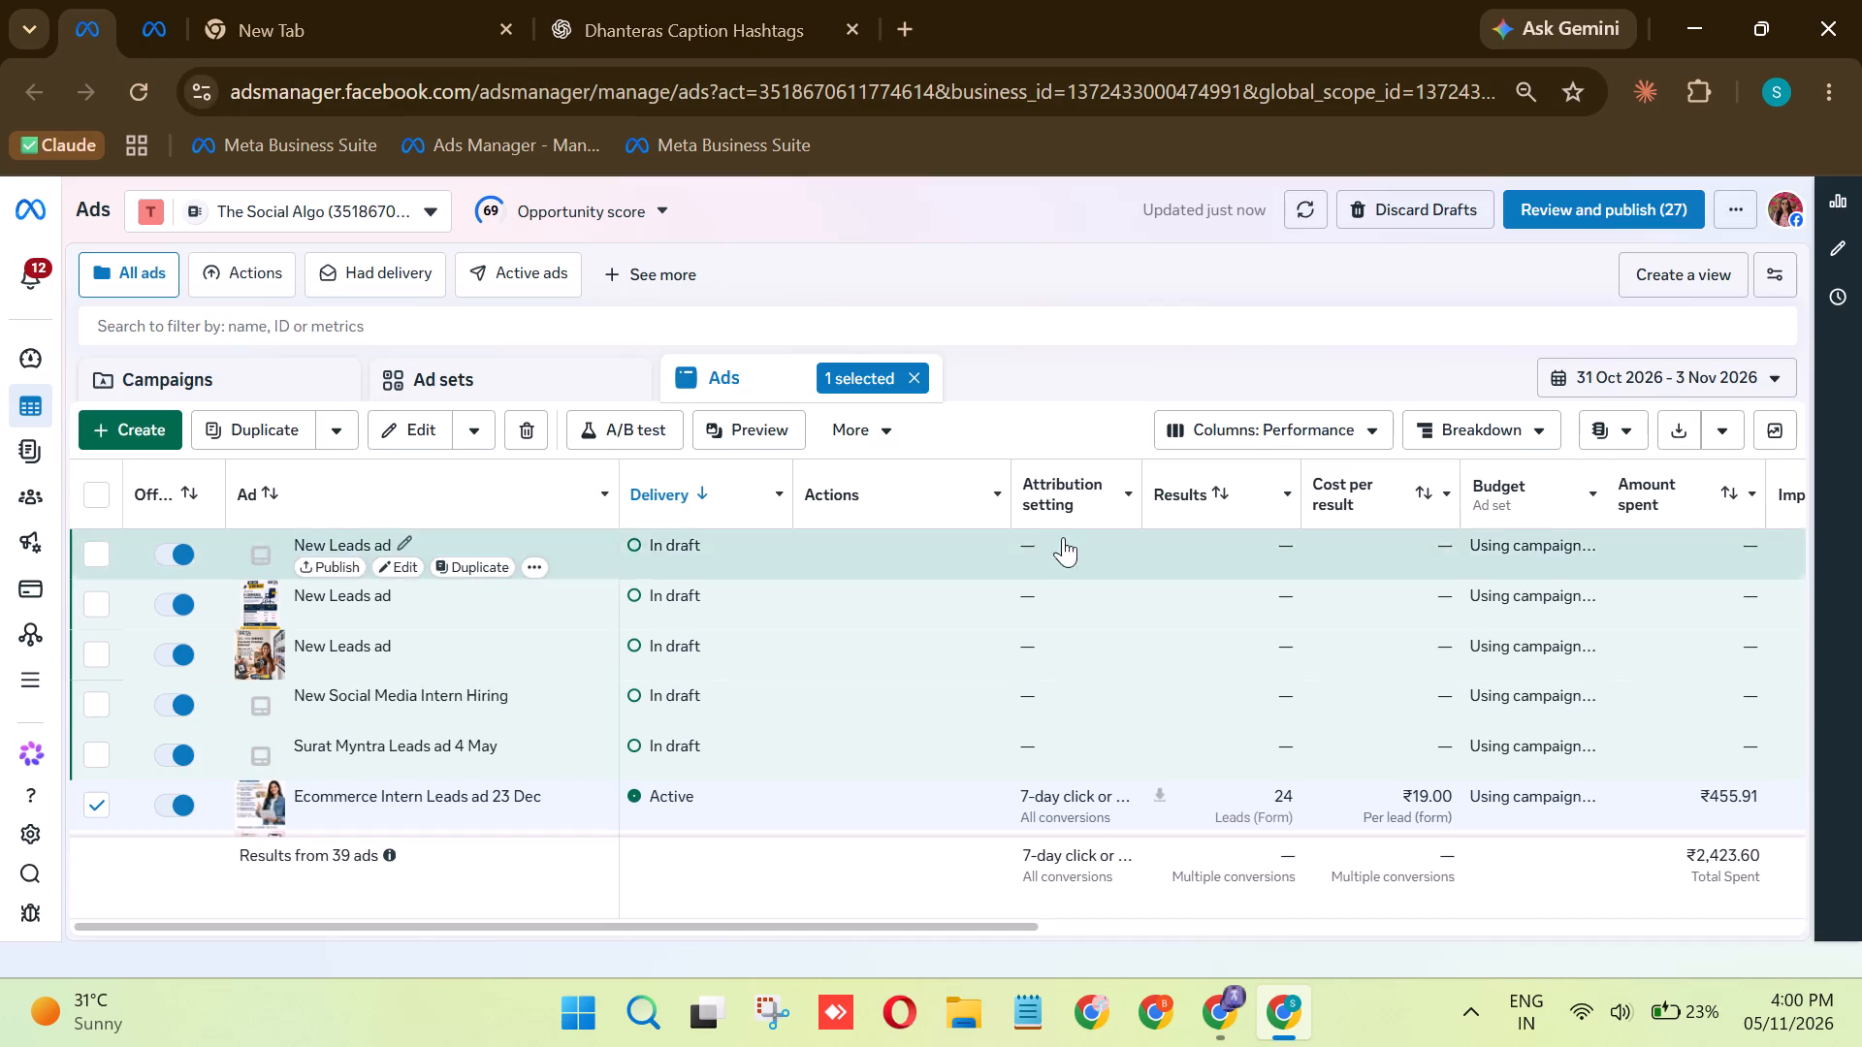
Paste the copied Diwali caption and hashtags into the text of the Beta Digital Services post in Meta Business Suite.
click(143, 3)
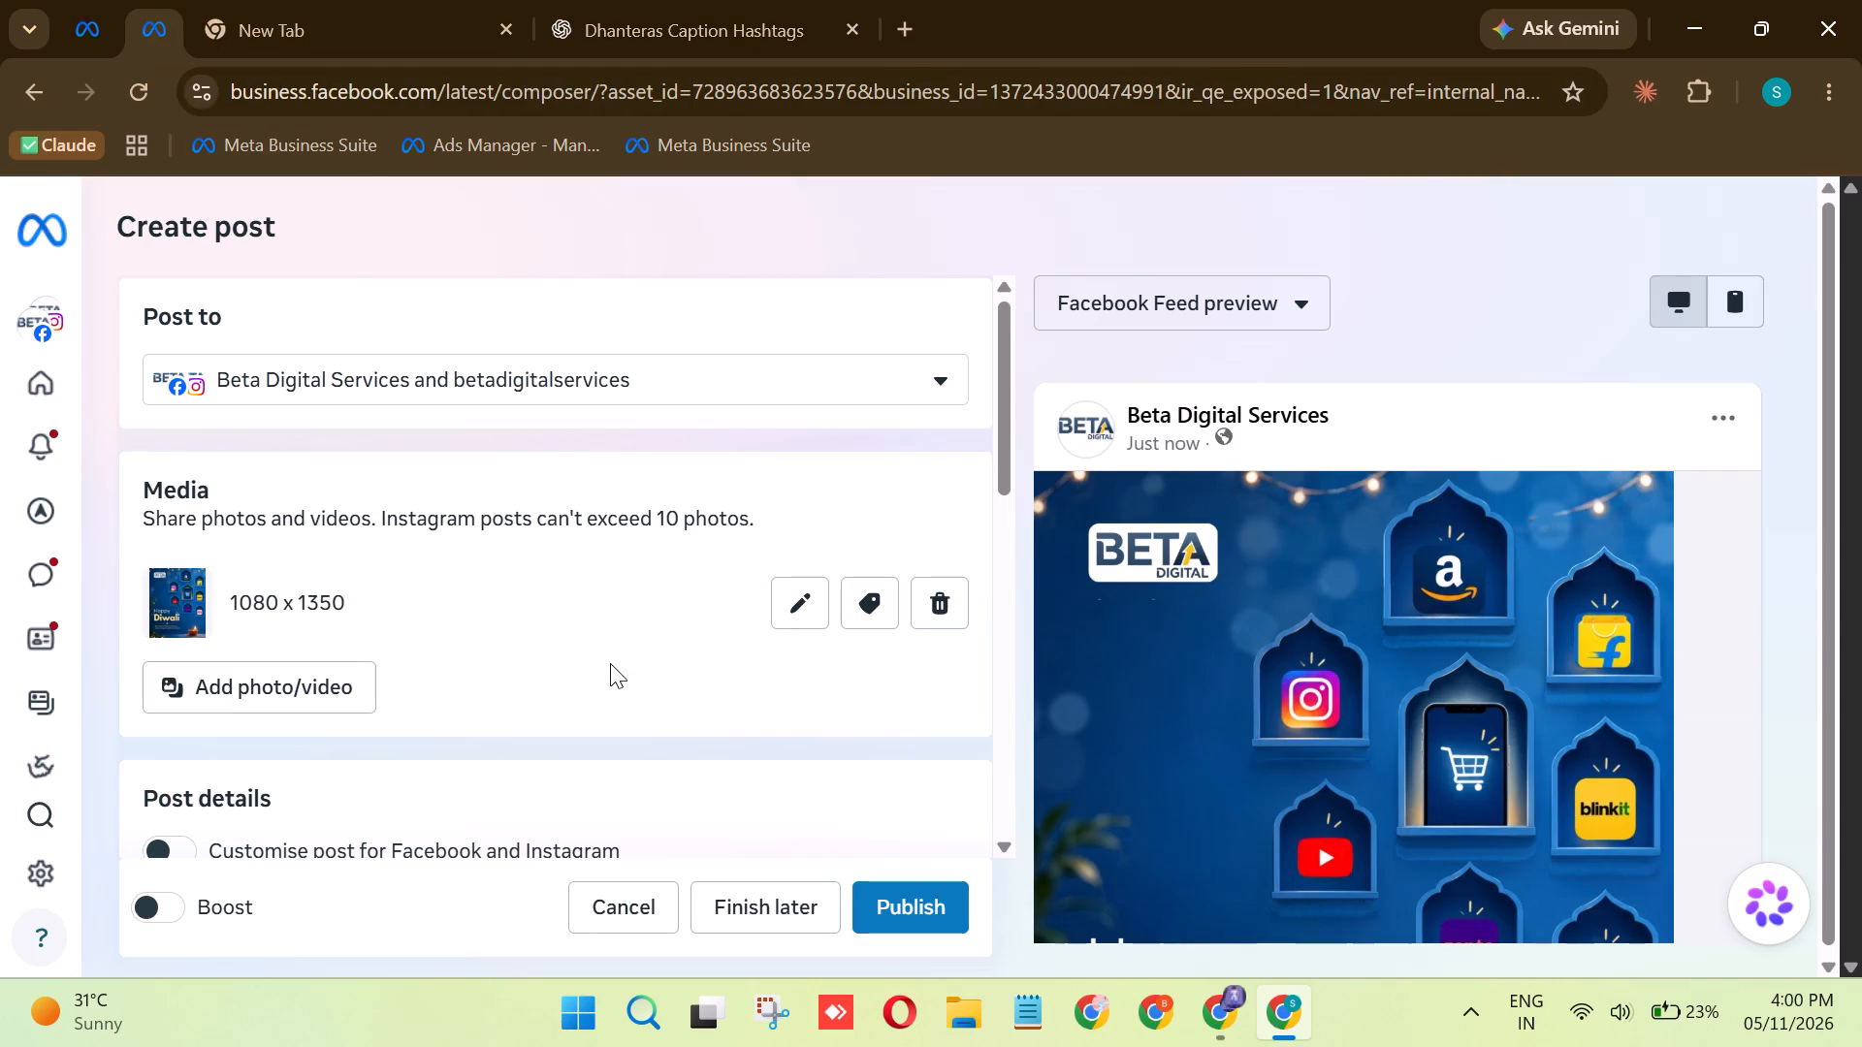
scroll(392, 785, down, 1)
click(388, 519)
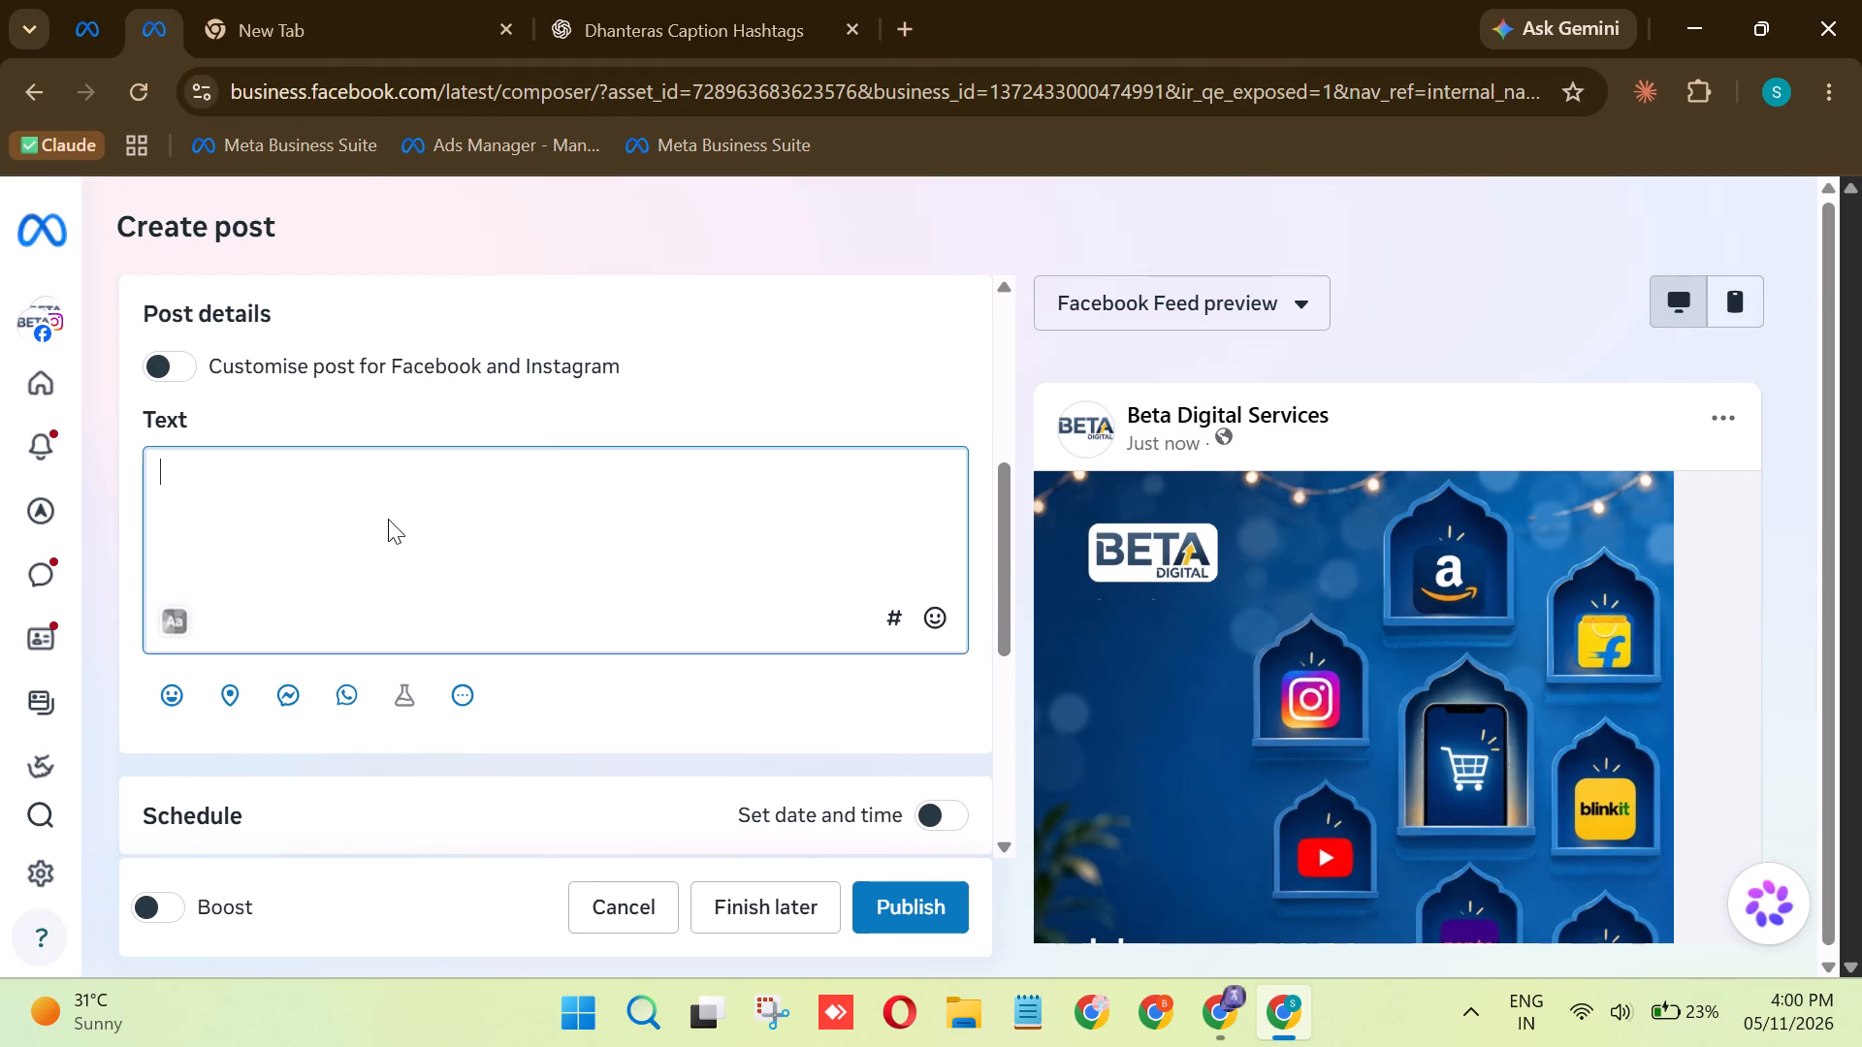
key(ctrl+v)
Rewrite the caption's last hashtag in all lowercase as #festivaloflights.
click(851, 705)
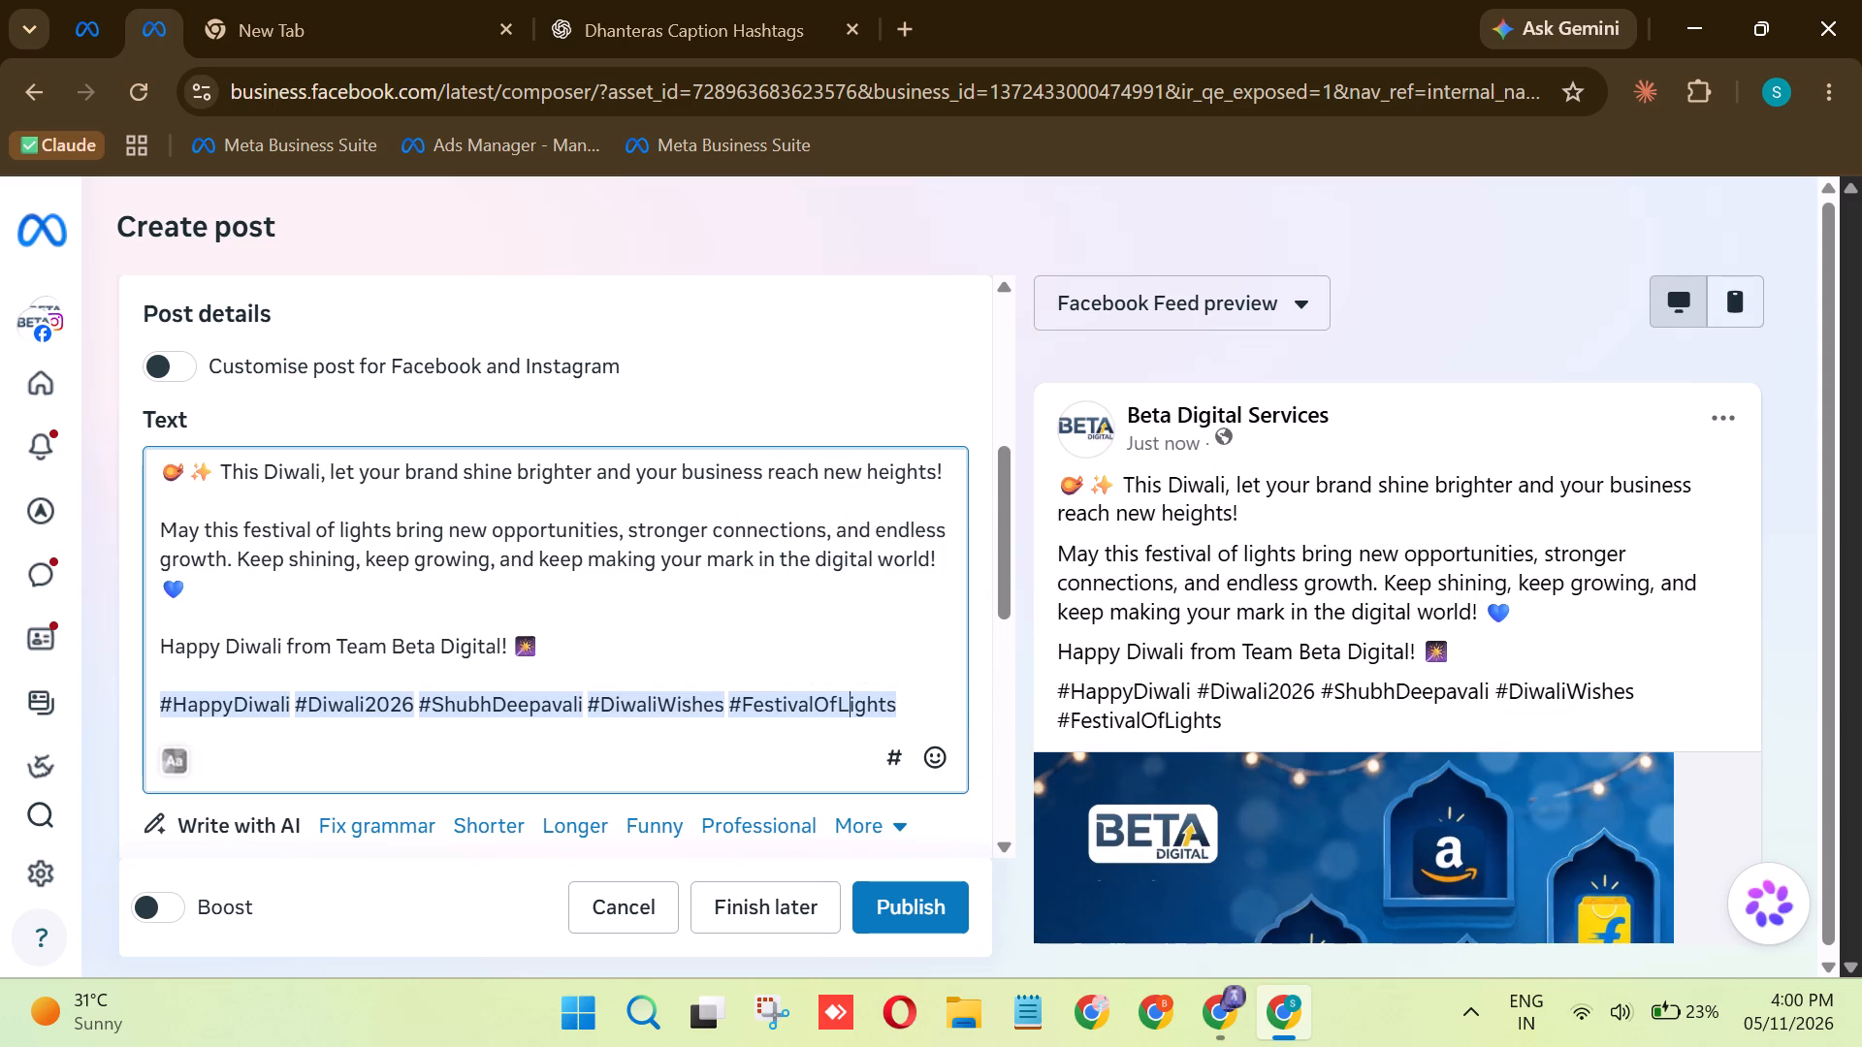
key(BackSpace)
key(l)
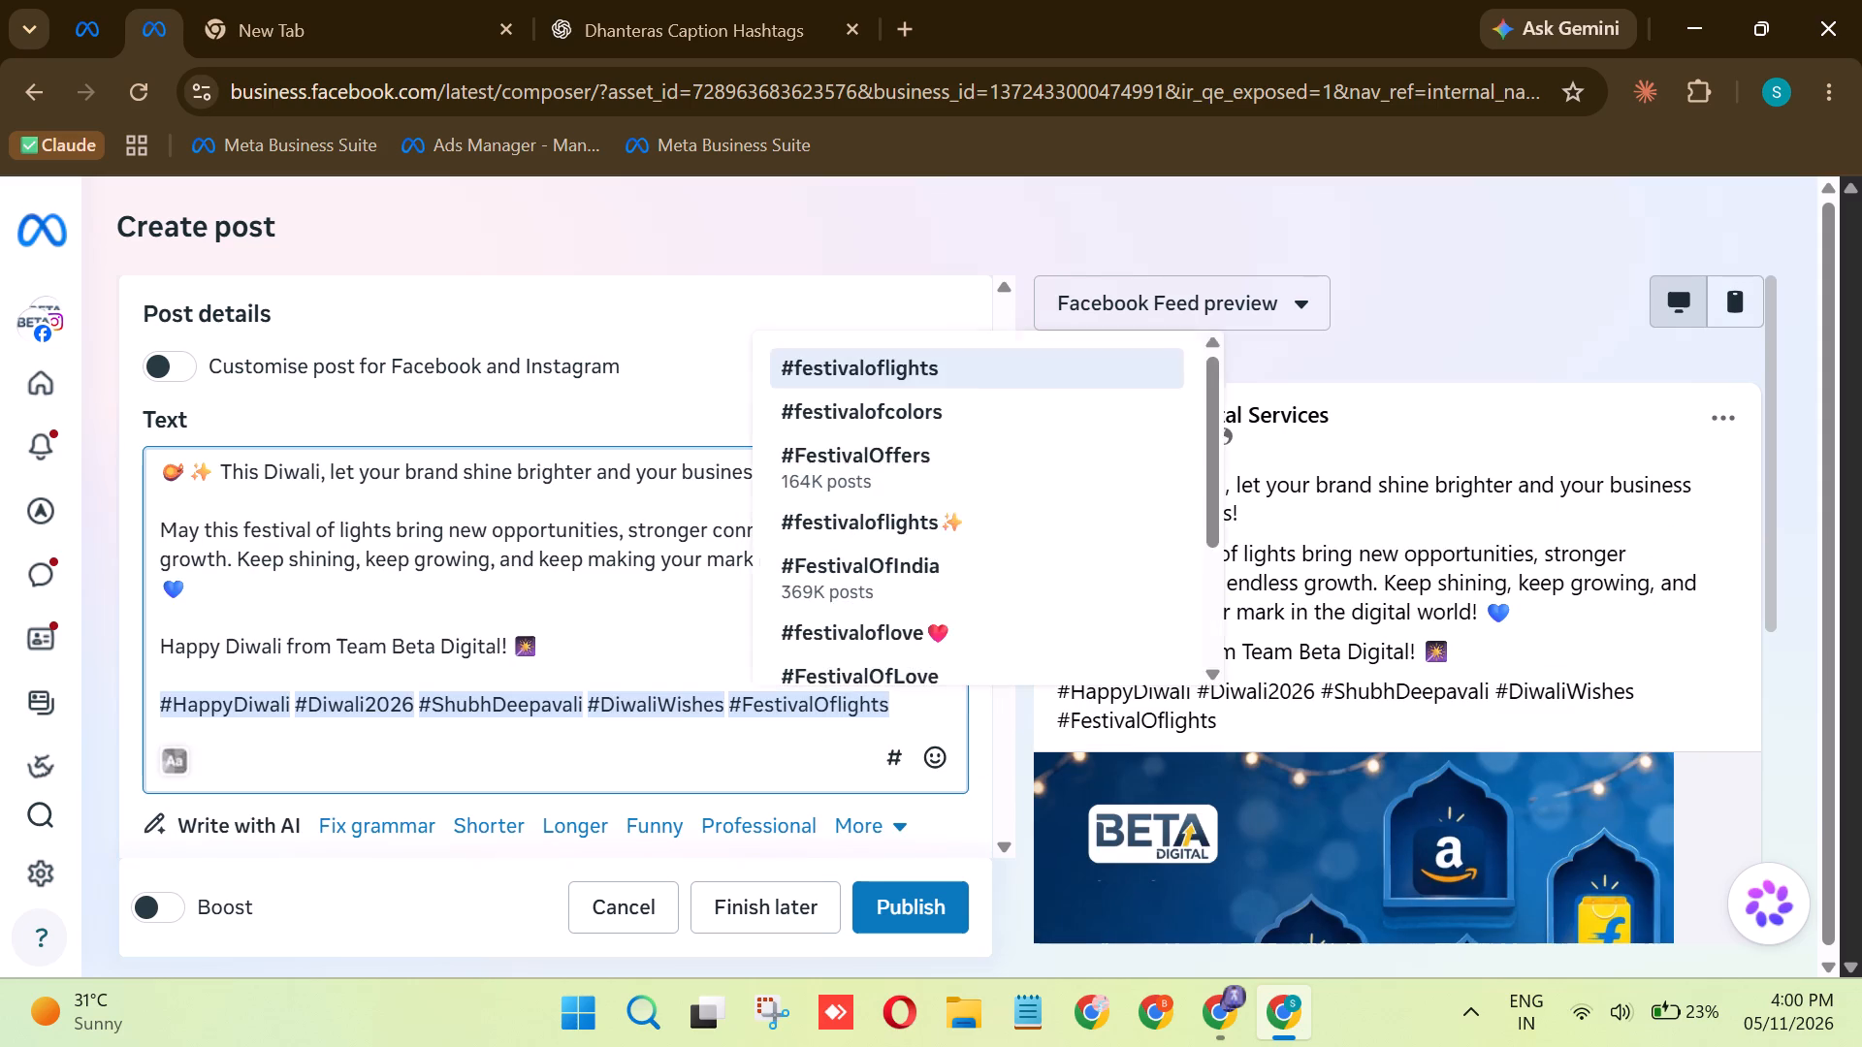
key(Left)
key(Left)
key(BackSpace)
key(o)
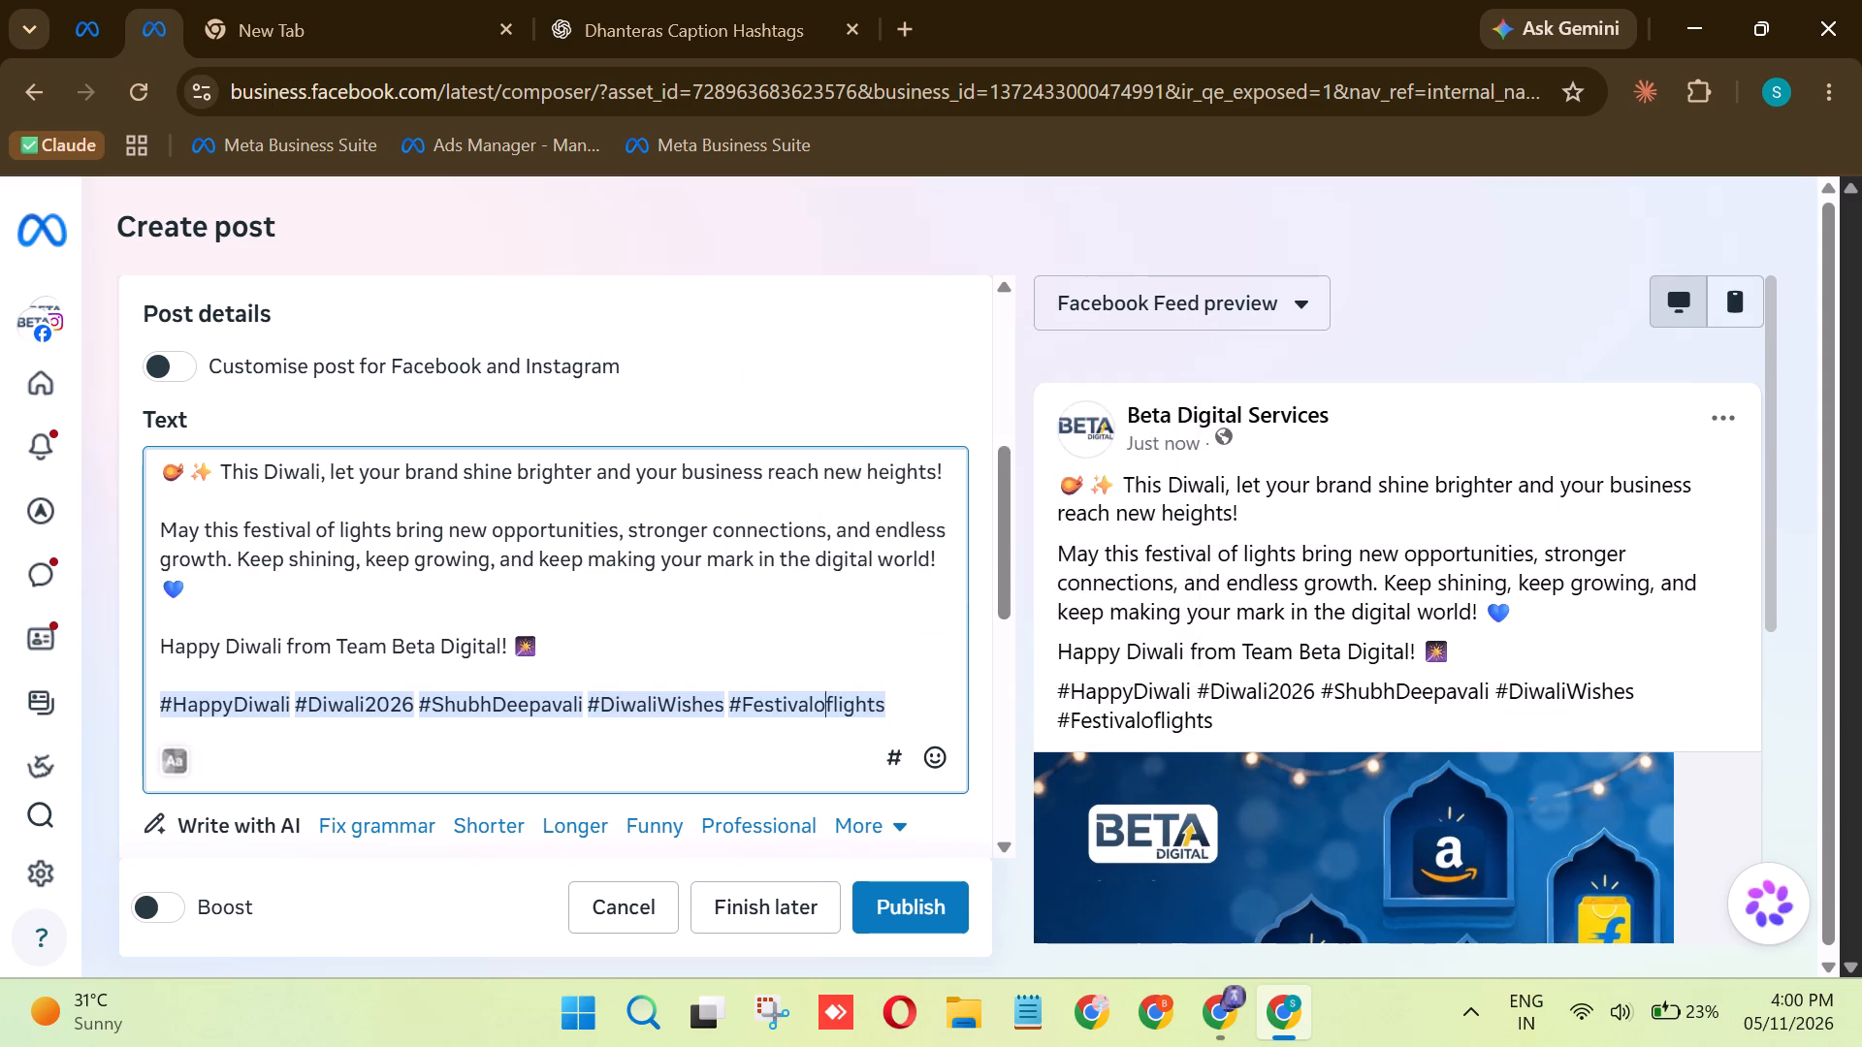
key(Left)
key(Left)
key(Left)
key(Left)
key(Left)
key(Left)
key(Left)
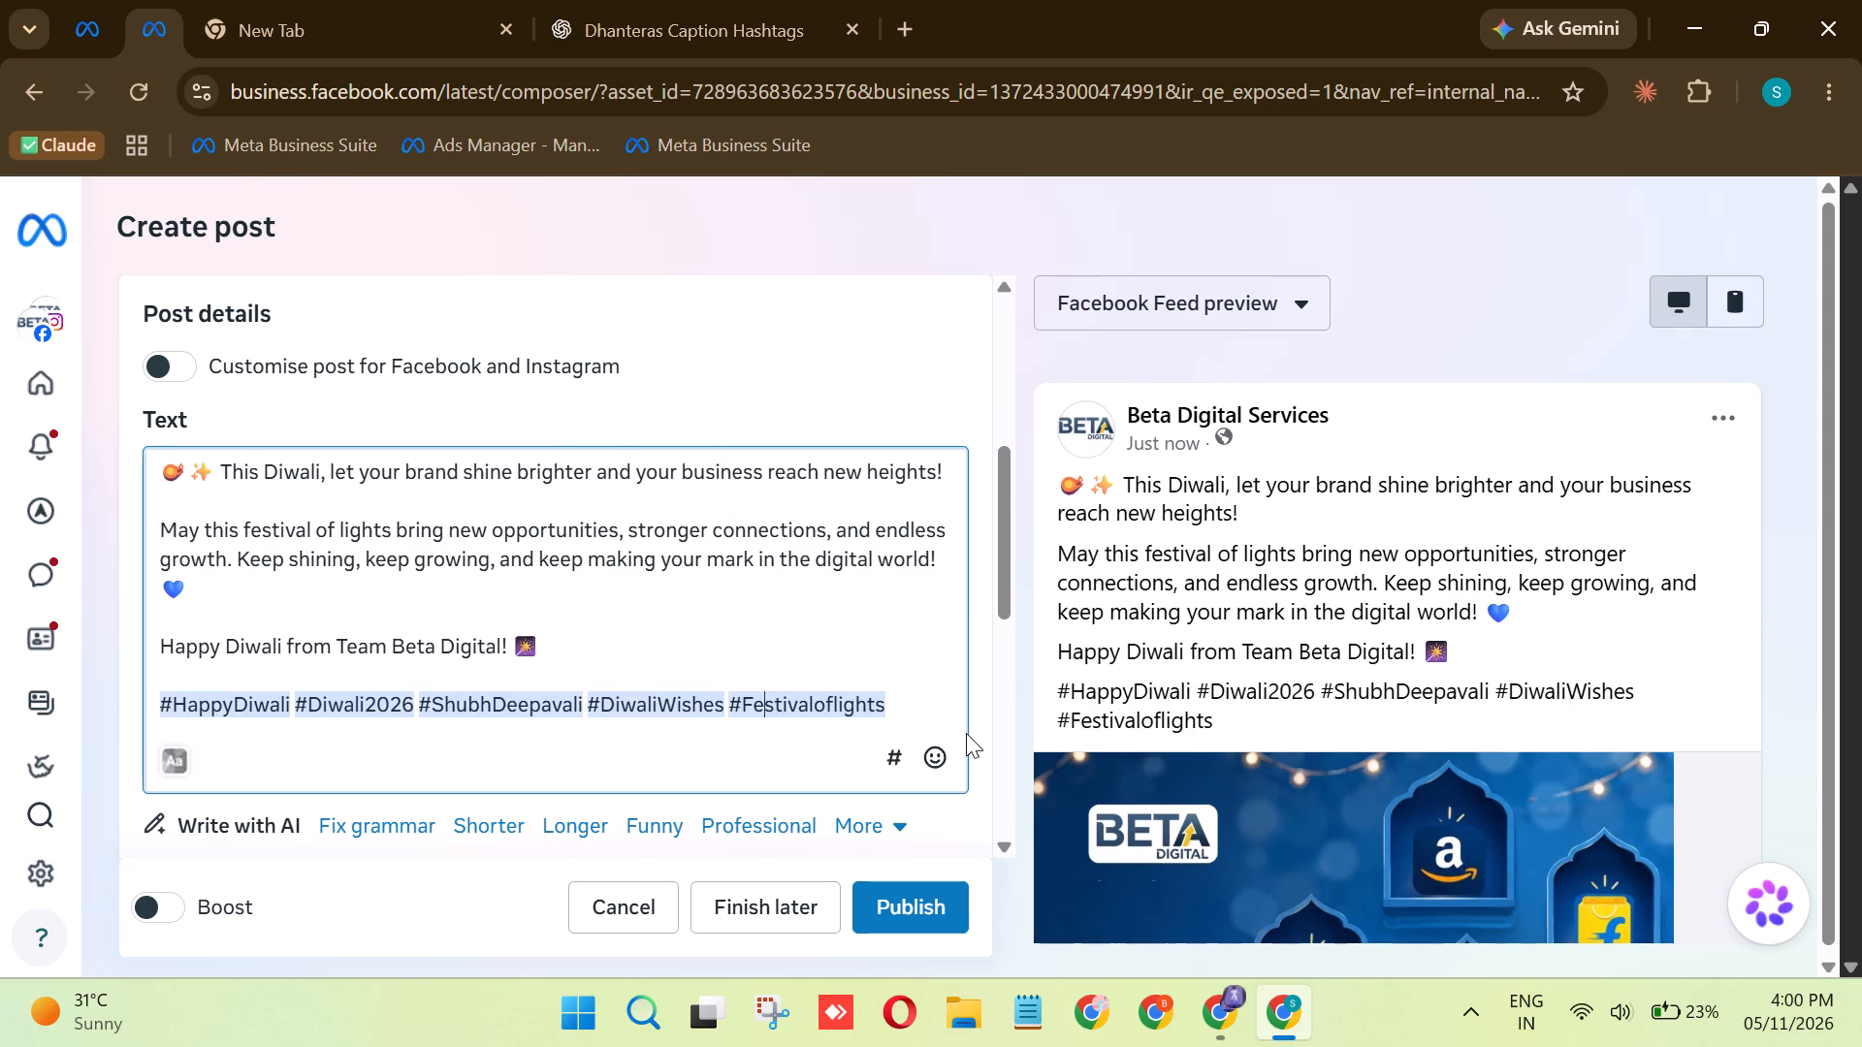
key(Left)
key(BackSpace)
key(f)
Rewrite the Diwali wishes hashtag in all lowercase as #diwaliwishes.
key(Left)
key(Left)
key(Left)
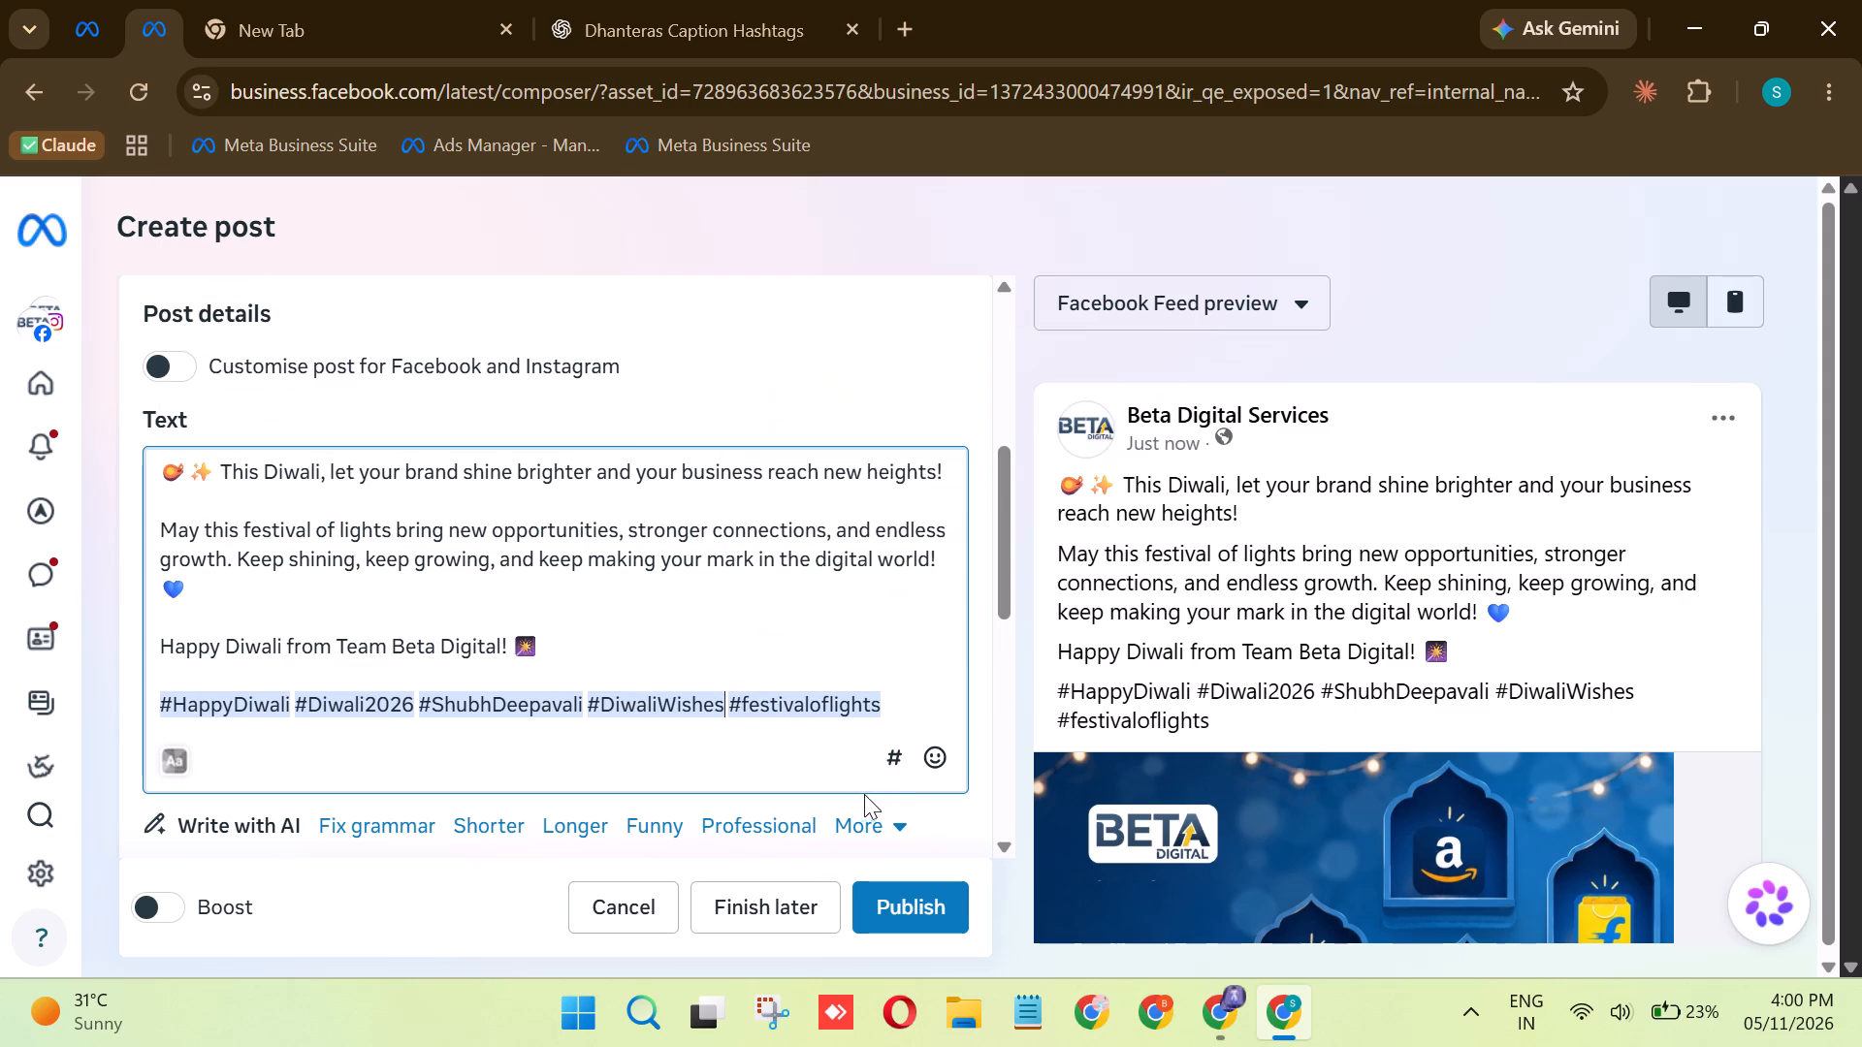
key(Left)
key(Left)
key(Left)
key(Left)
key(Left)
key(BackSpace)
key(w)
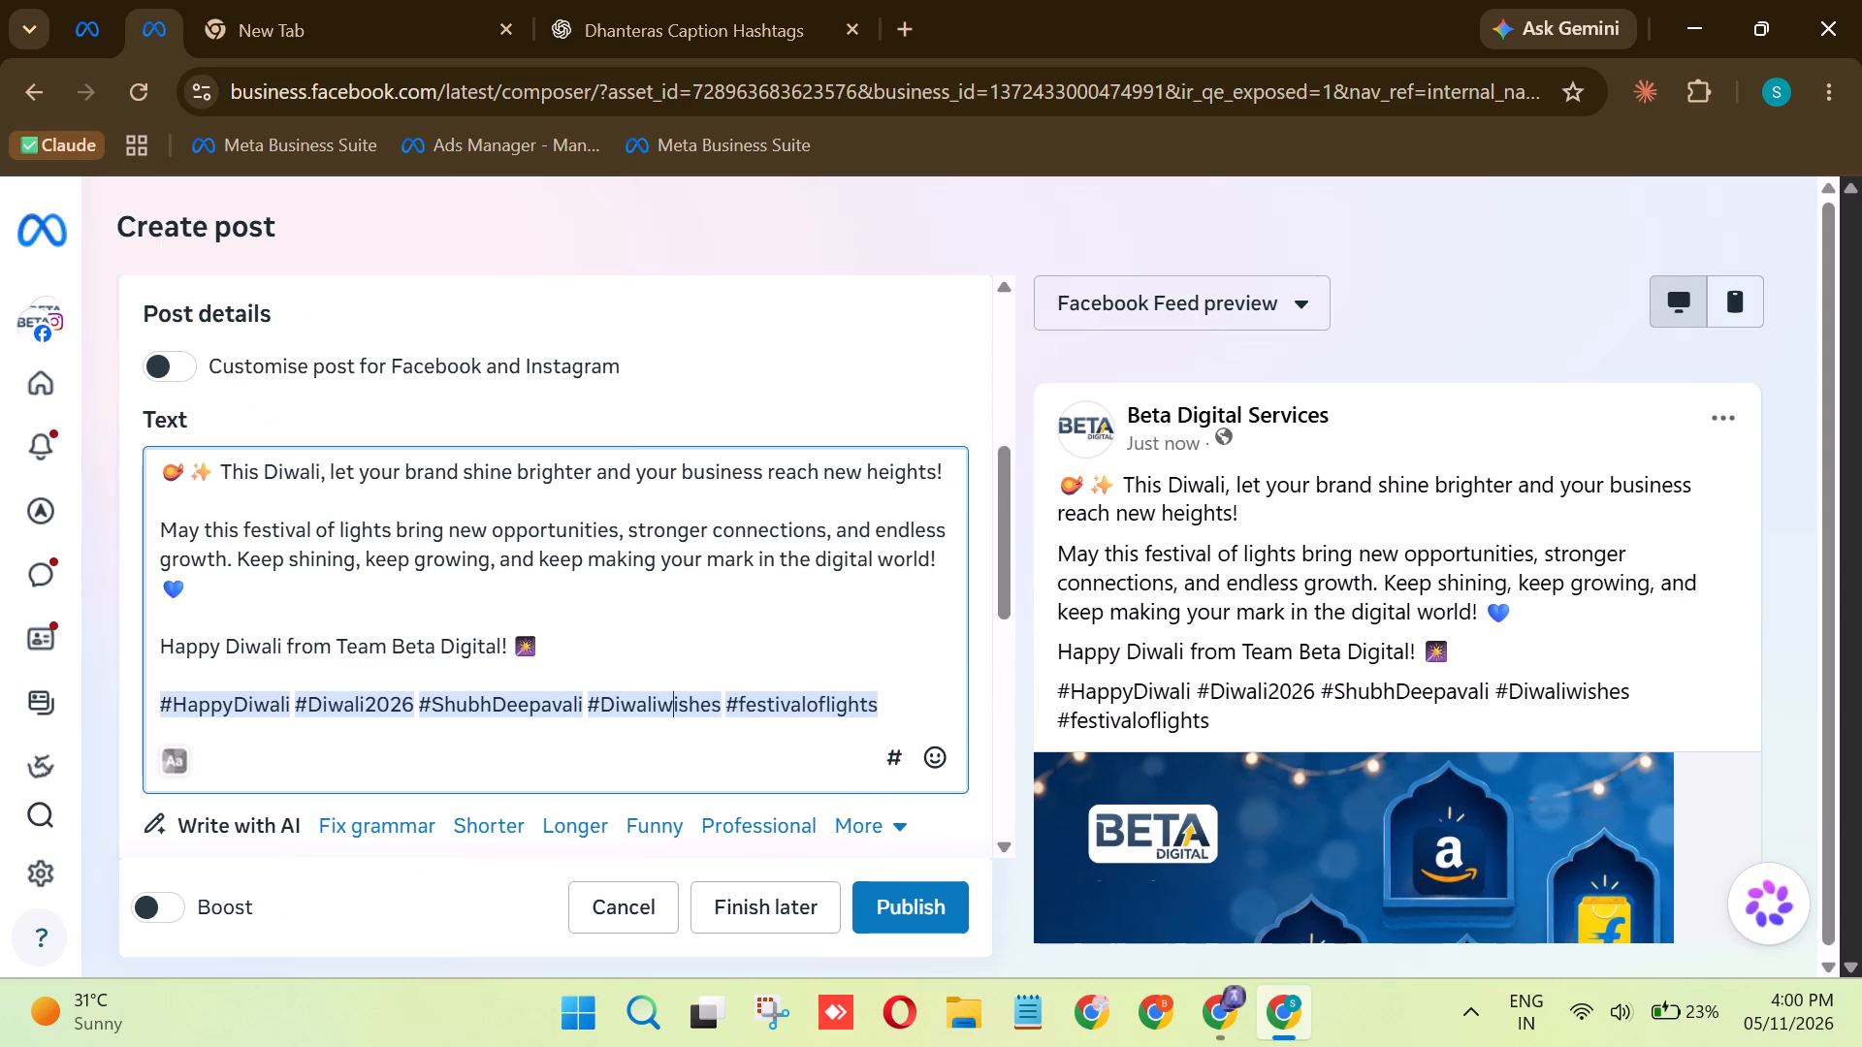
key(Left)
key(Left)
key(Left)
key(Left)
key(Left)
key(Left)
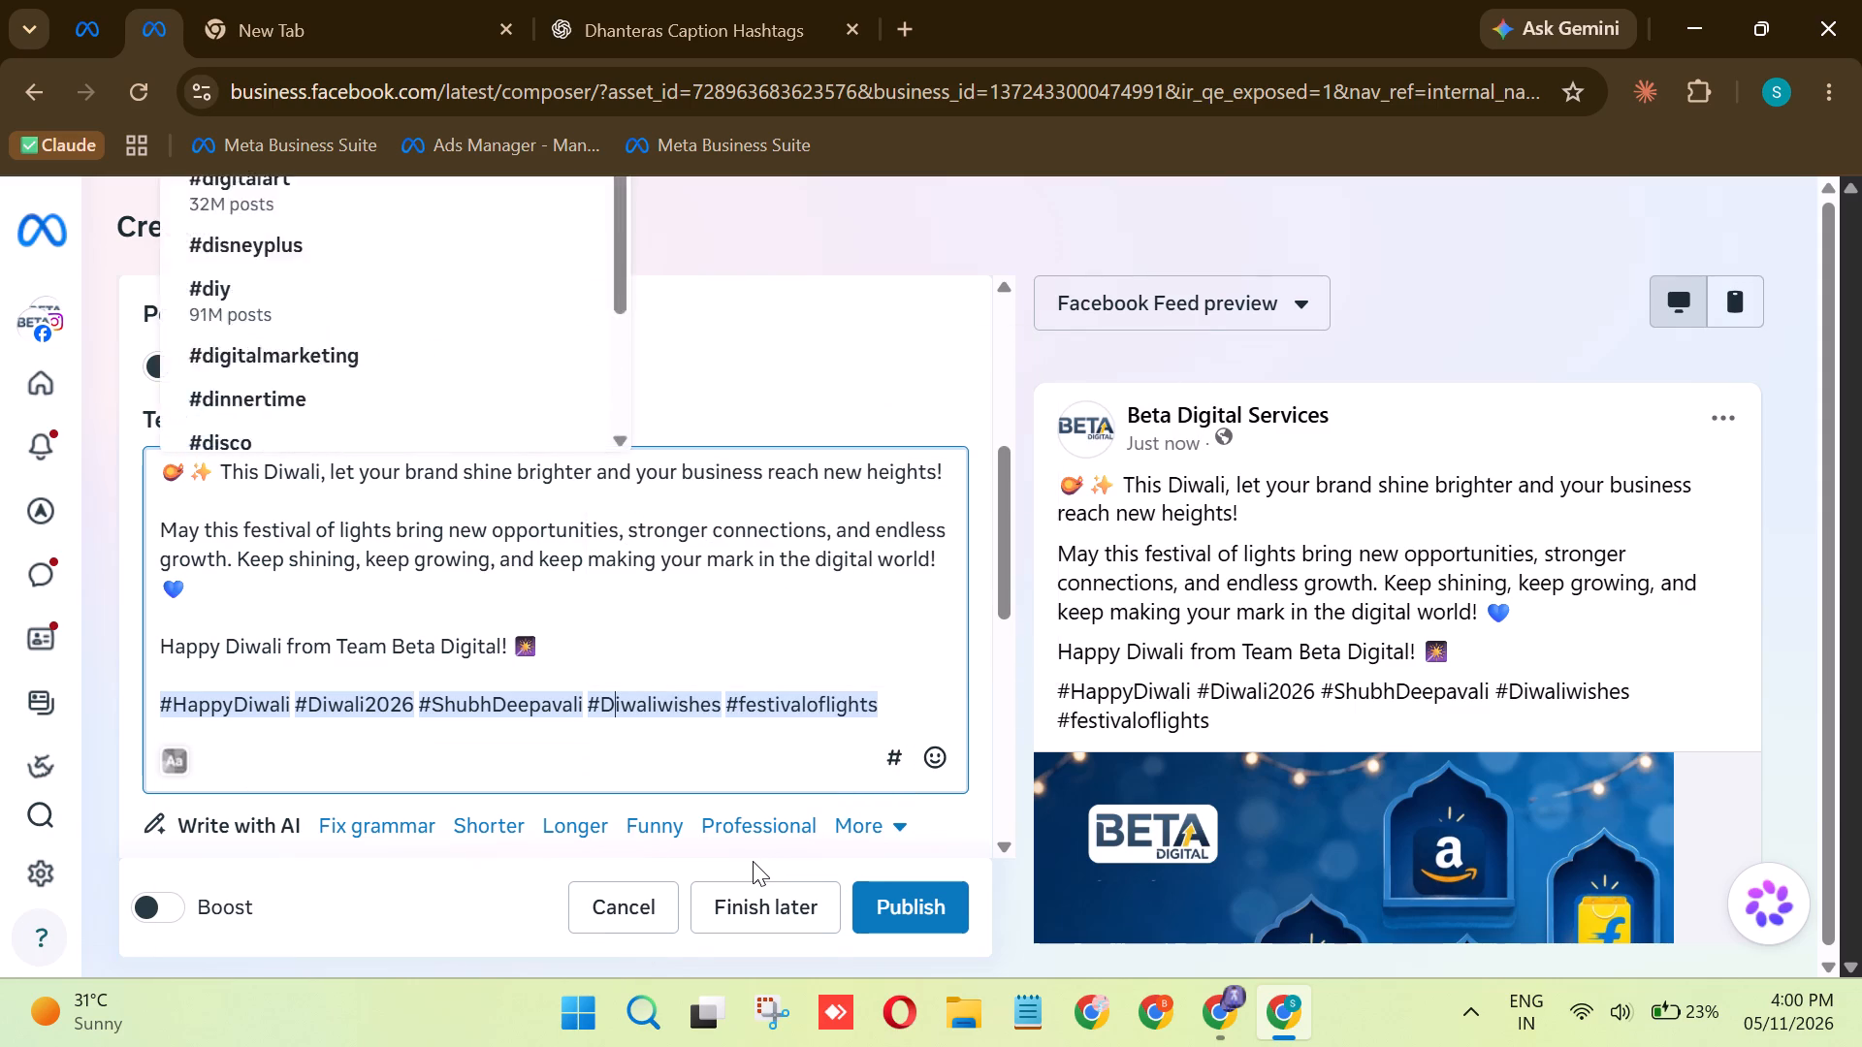
key(BackSpace)
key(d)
Rewrite the Shubh Deepavali hashtag in all lowercase as #shubhdeepavali.
key(Left)
key(Left)
key(Left)
key(Left)
key(Left)
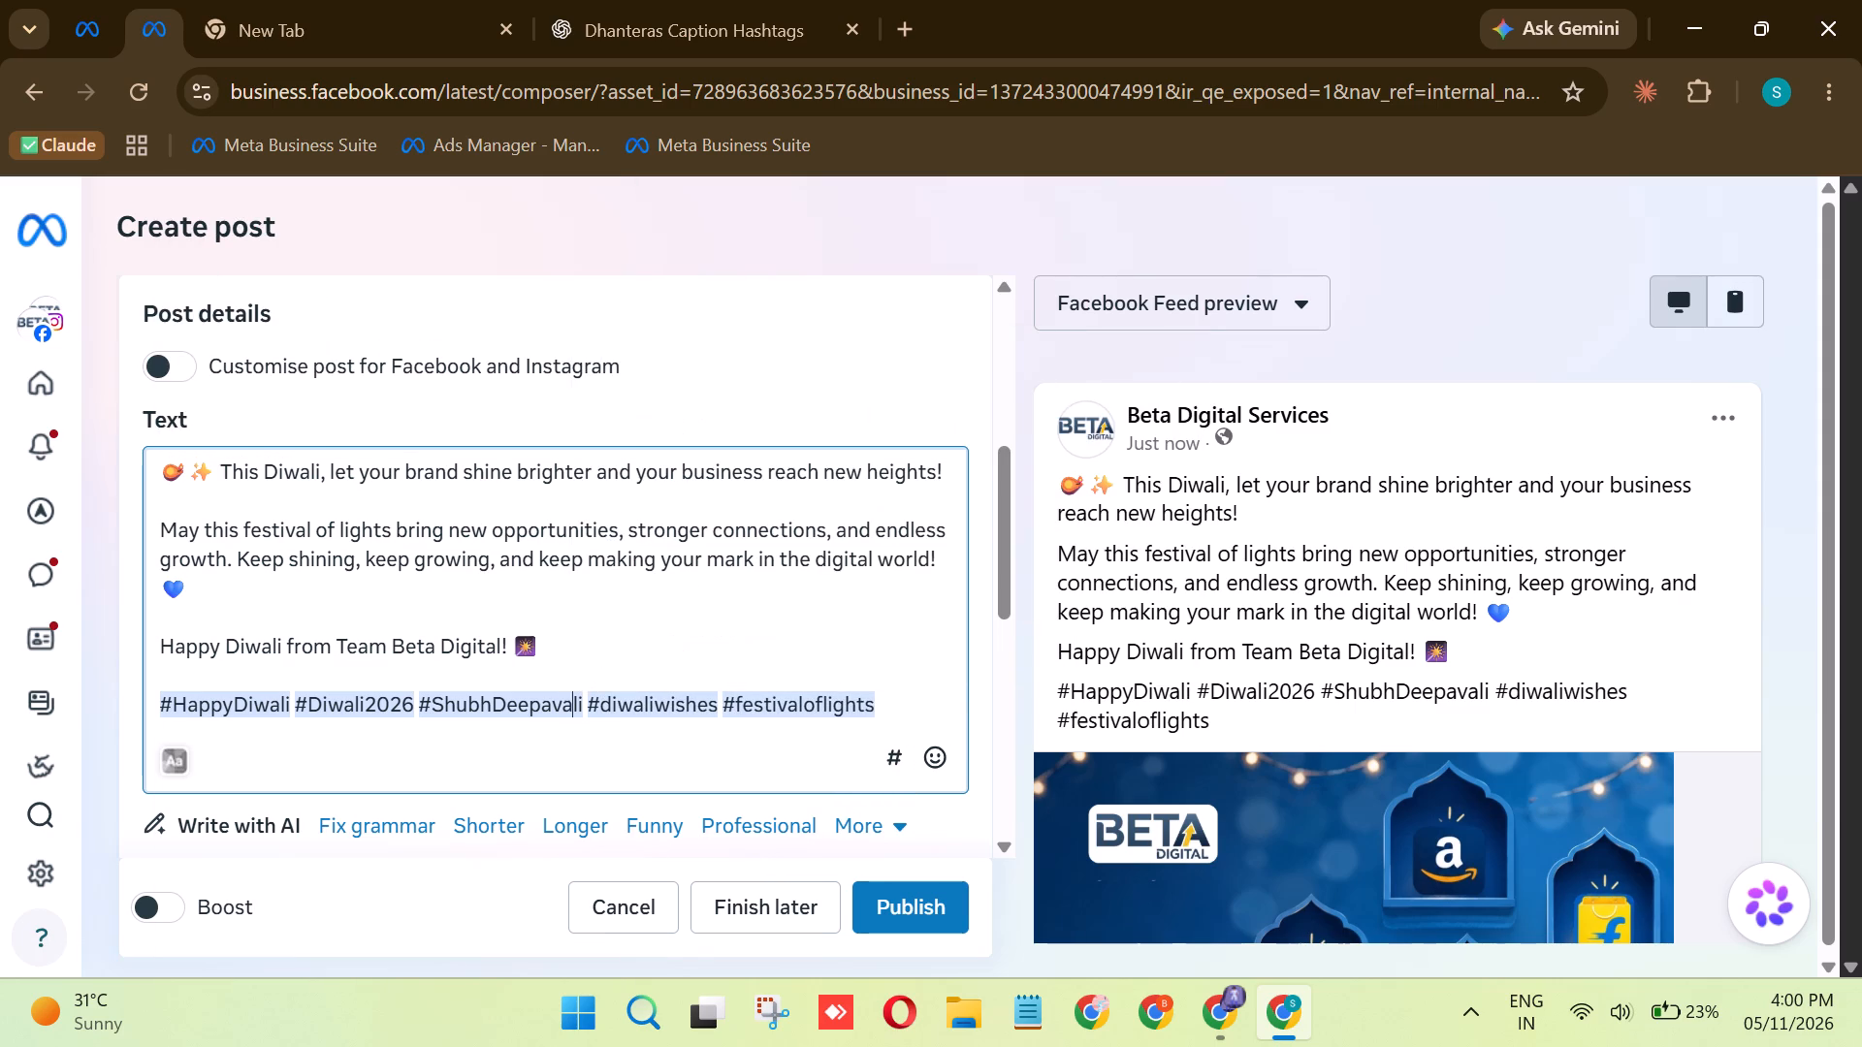
key(Left)
key(Left)
key(Left)
key(Left)
key(Left)
key(Left)
key(BackSpace)
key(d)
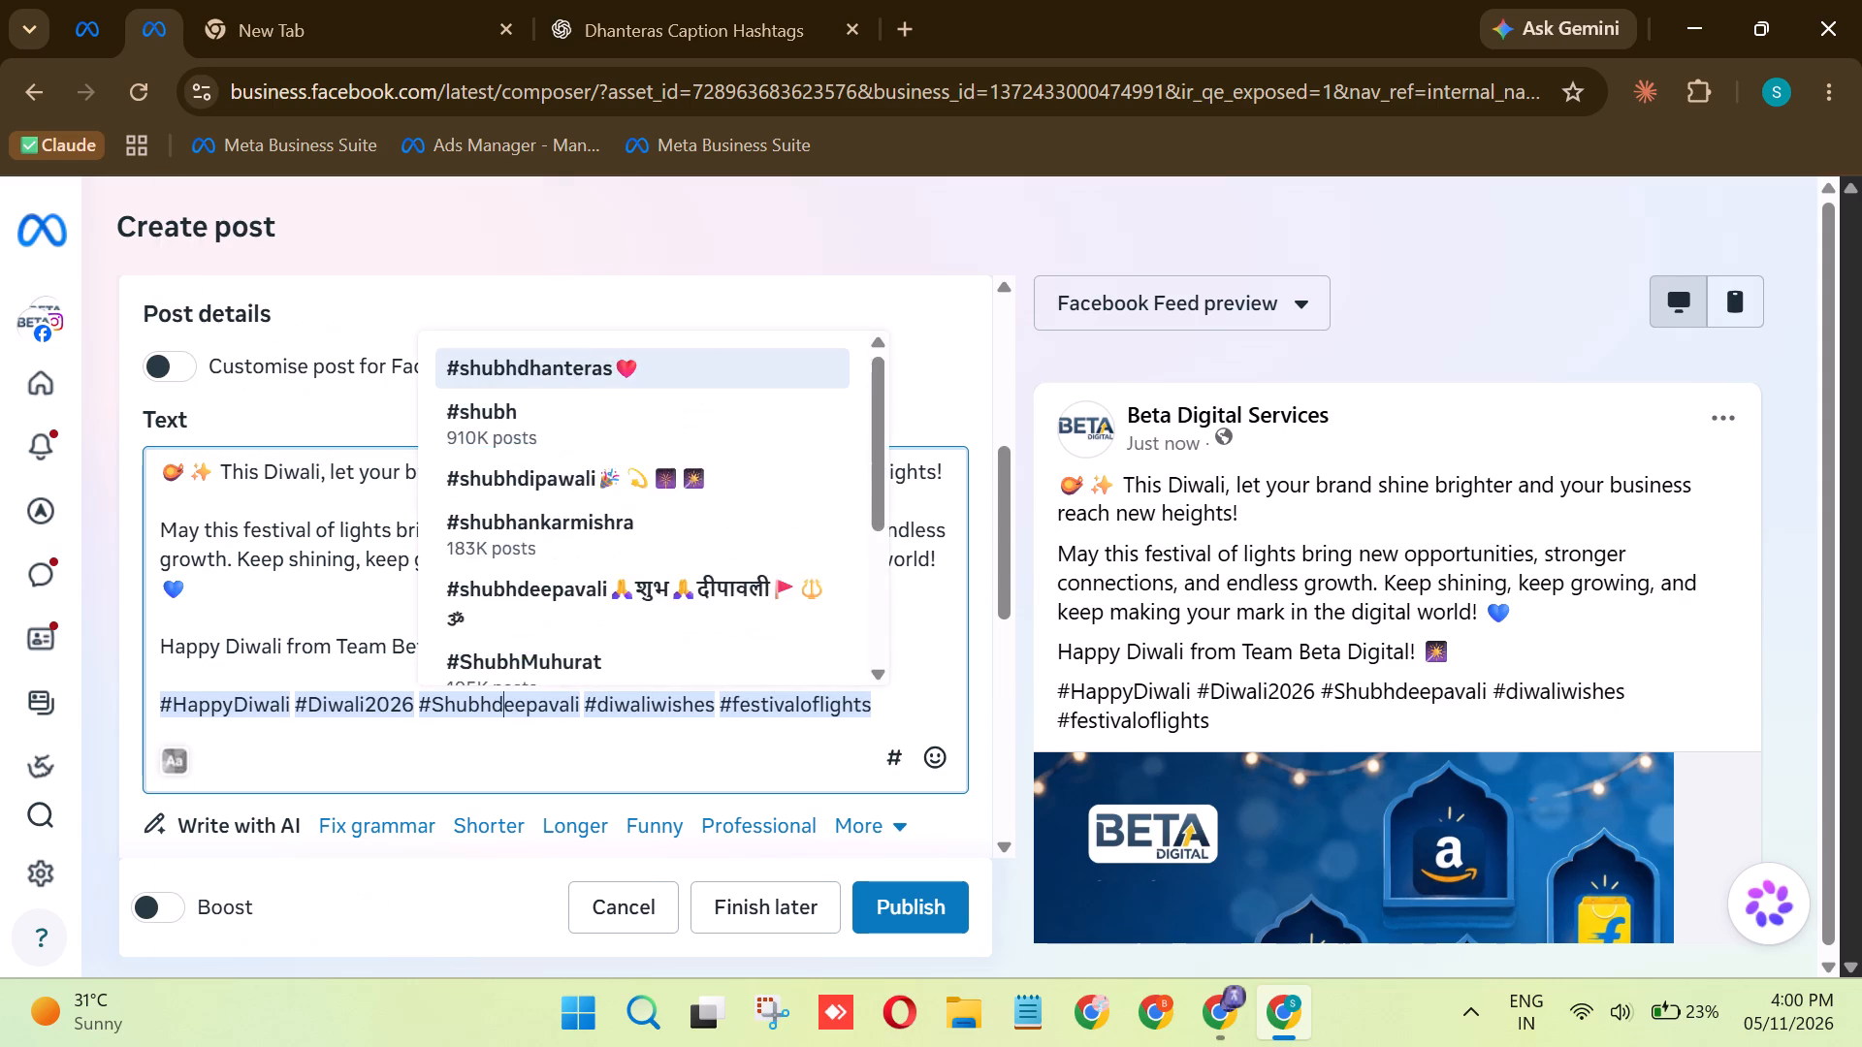
key(Left)
key(Left)
key(Left)
key(Left)
key(Left)
key(Left)
key(Right)
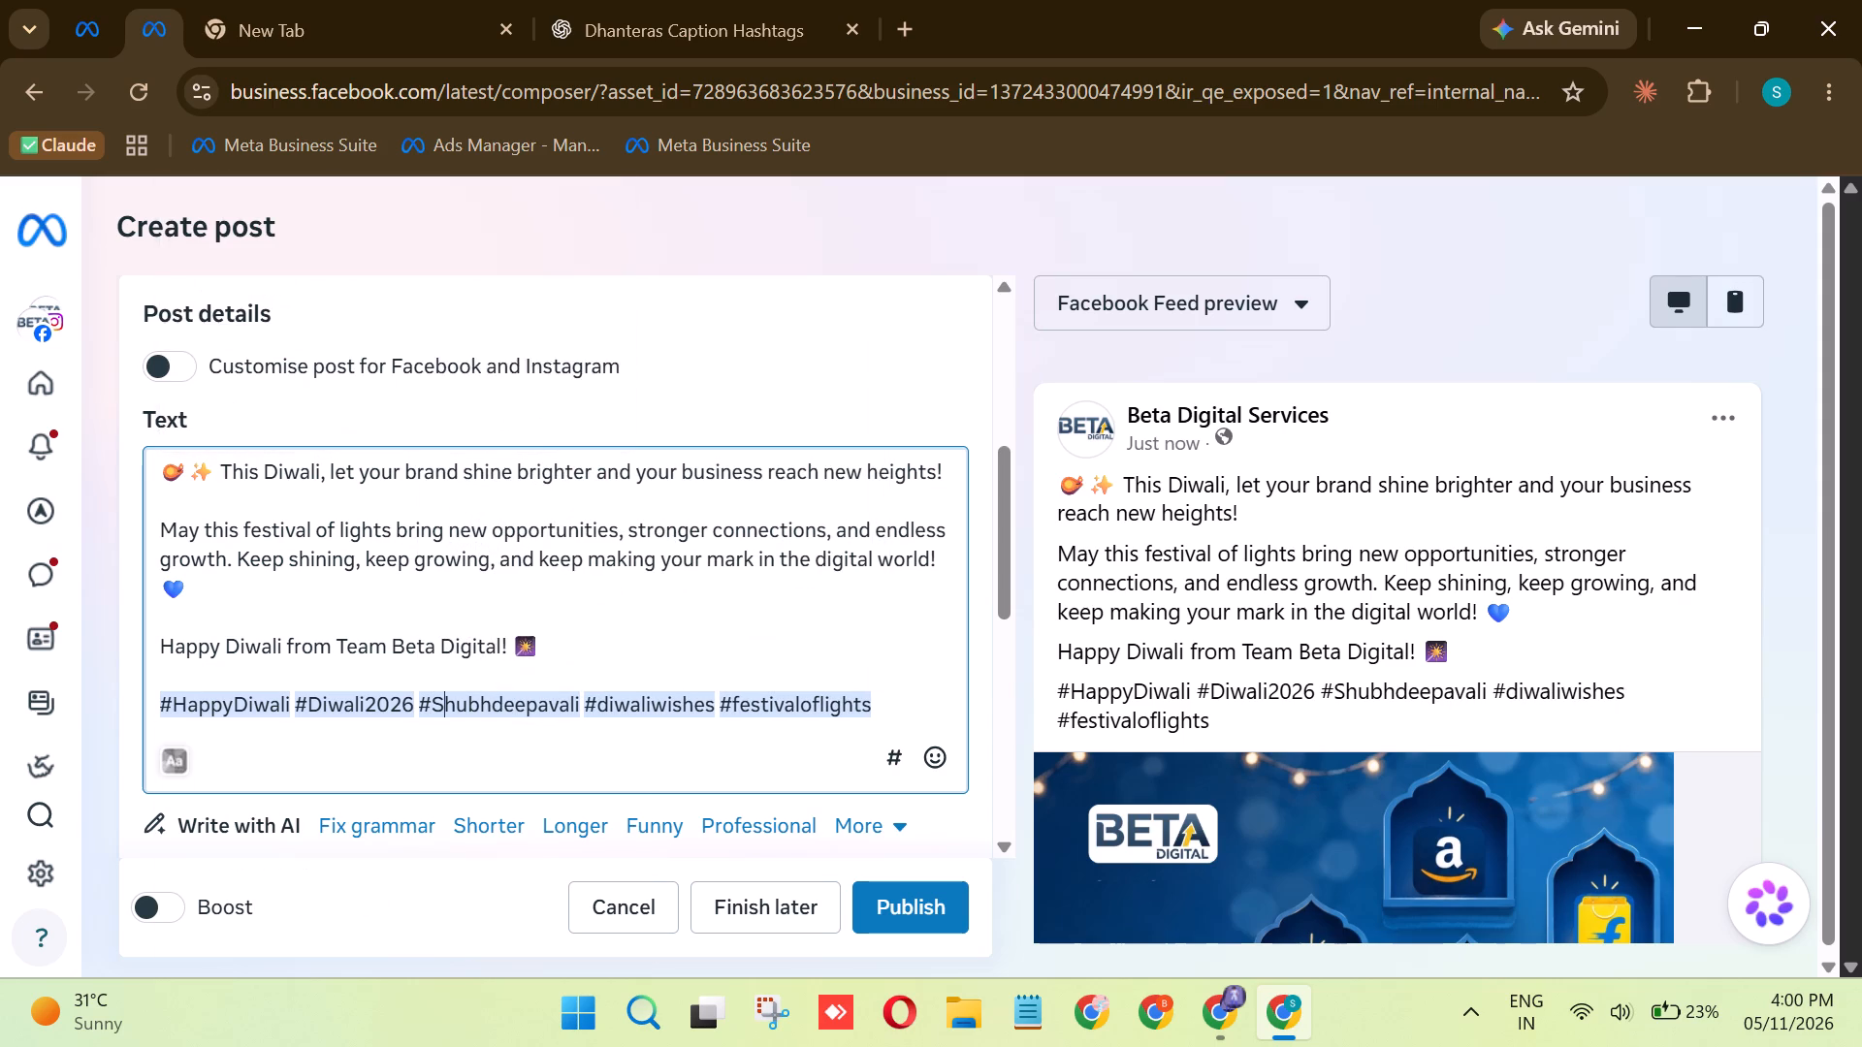
key(BackSpace)
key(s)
Rewrite the second hashtag in all lowercase as #diwali2026.
key(Left)
key(Left)
key(Left)
key(Left)
key(Left)
key(Left)
key(Left)
key(Left)
key(Left)
key(Left)
key(Left)
key(Left)
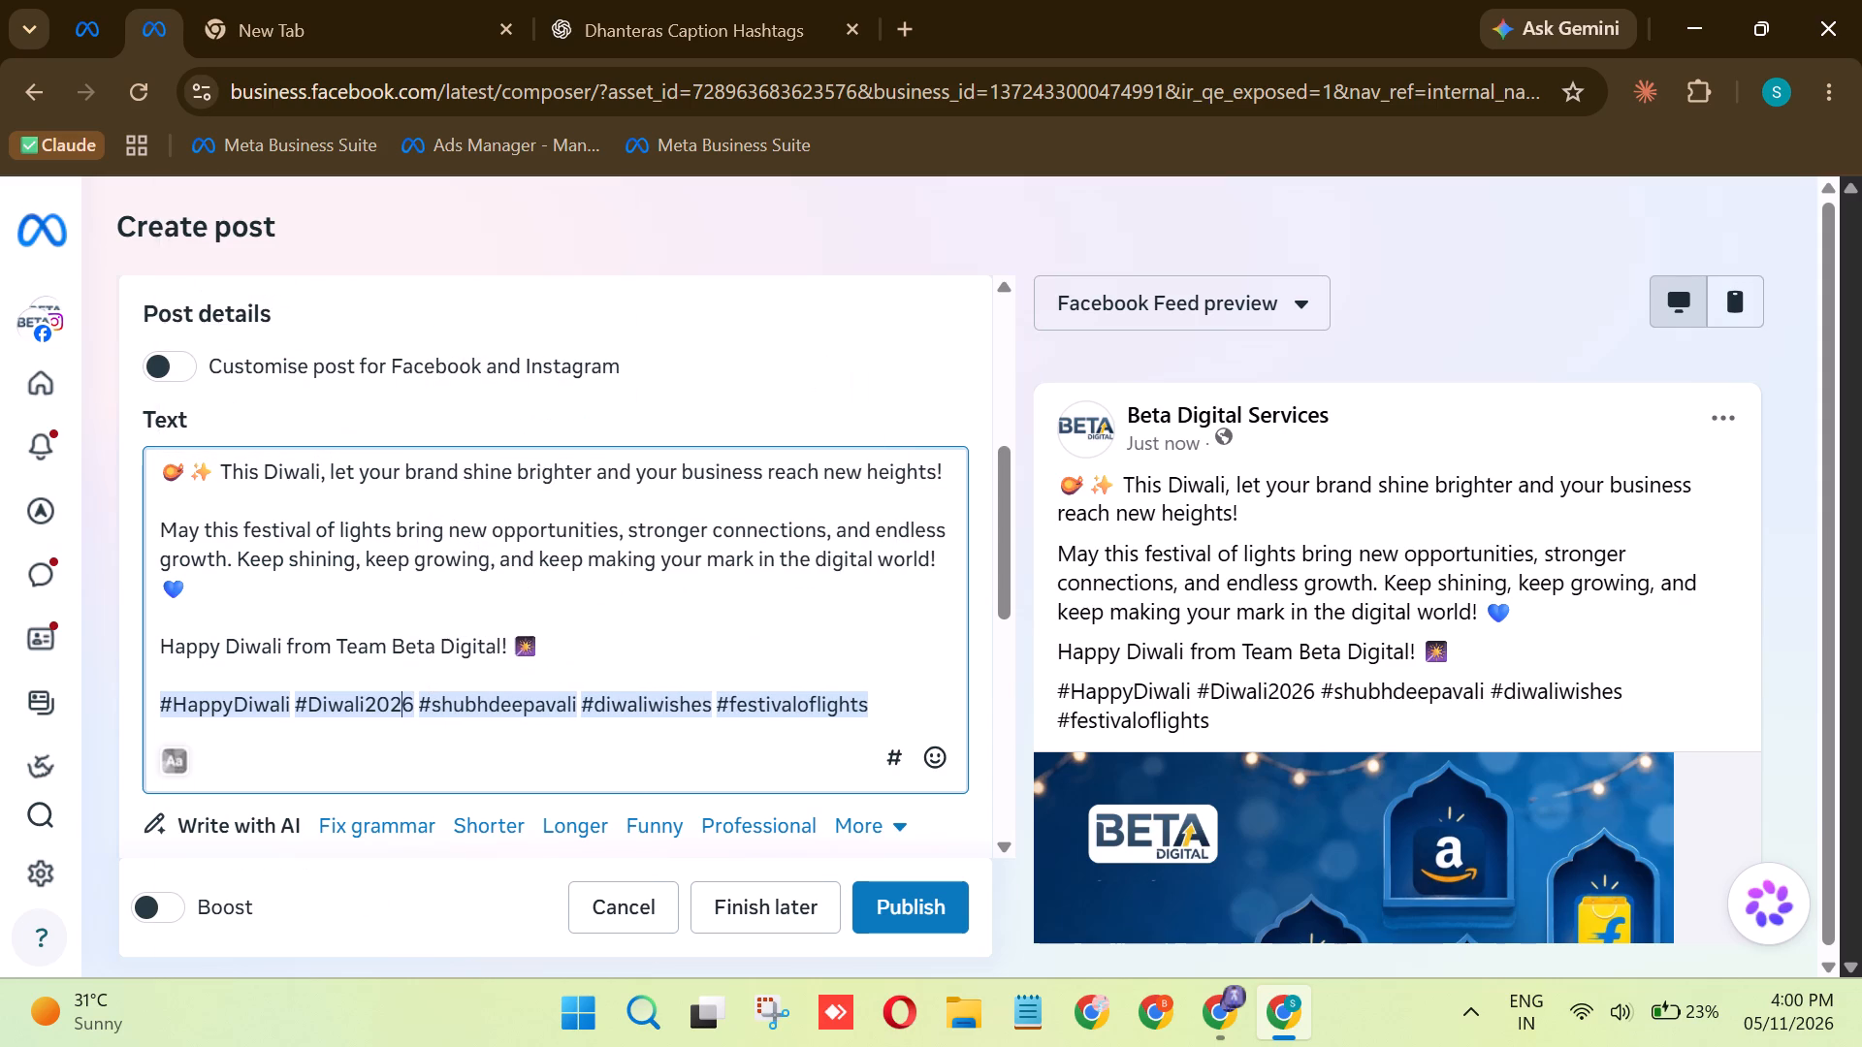
key(Left)
key(Right)
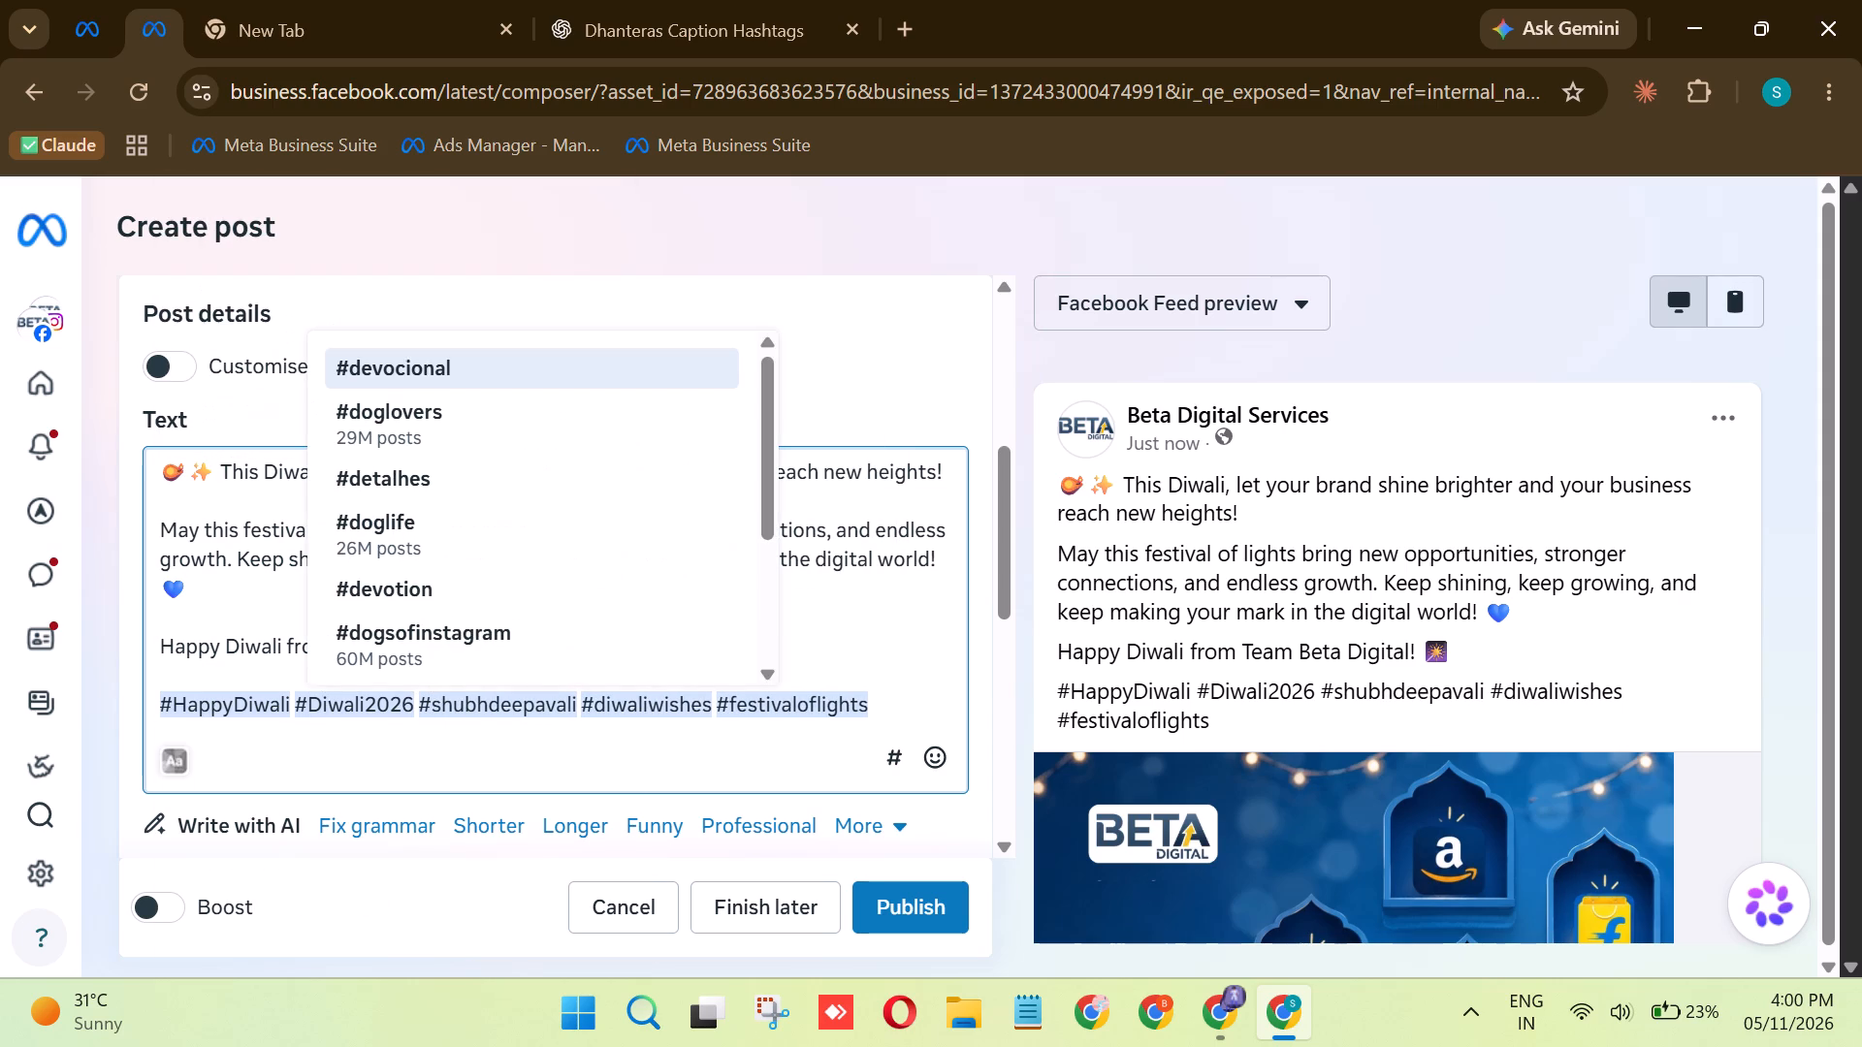
key(BackSpace)
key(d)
Rewrite the first hashtag in all lowercase as #happydiwali.
key(Left)
key(Left)
key(Left)
key(Left)
key(Left)
key(Left)
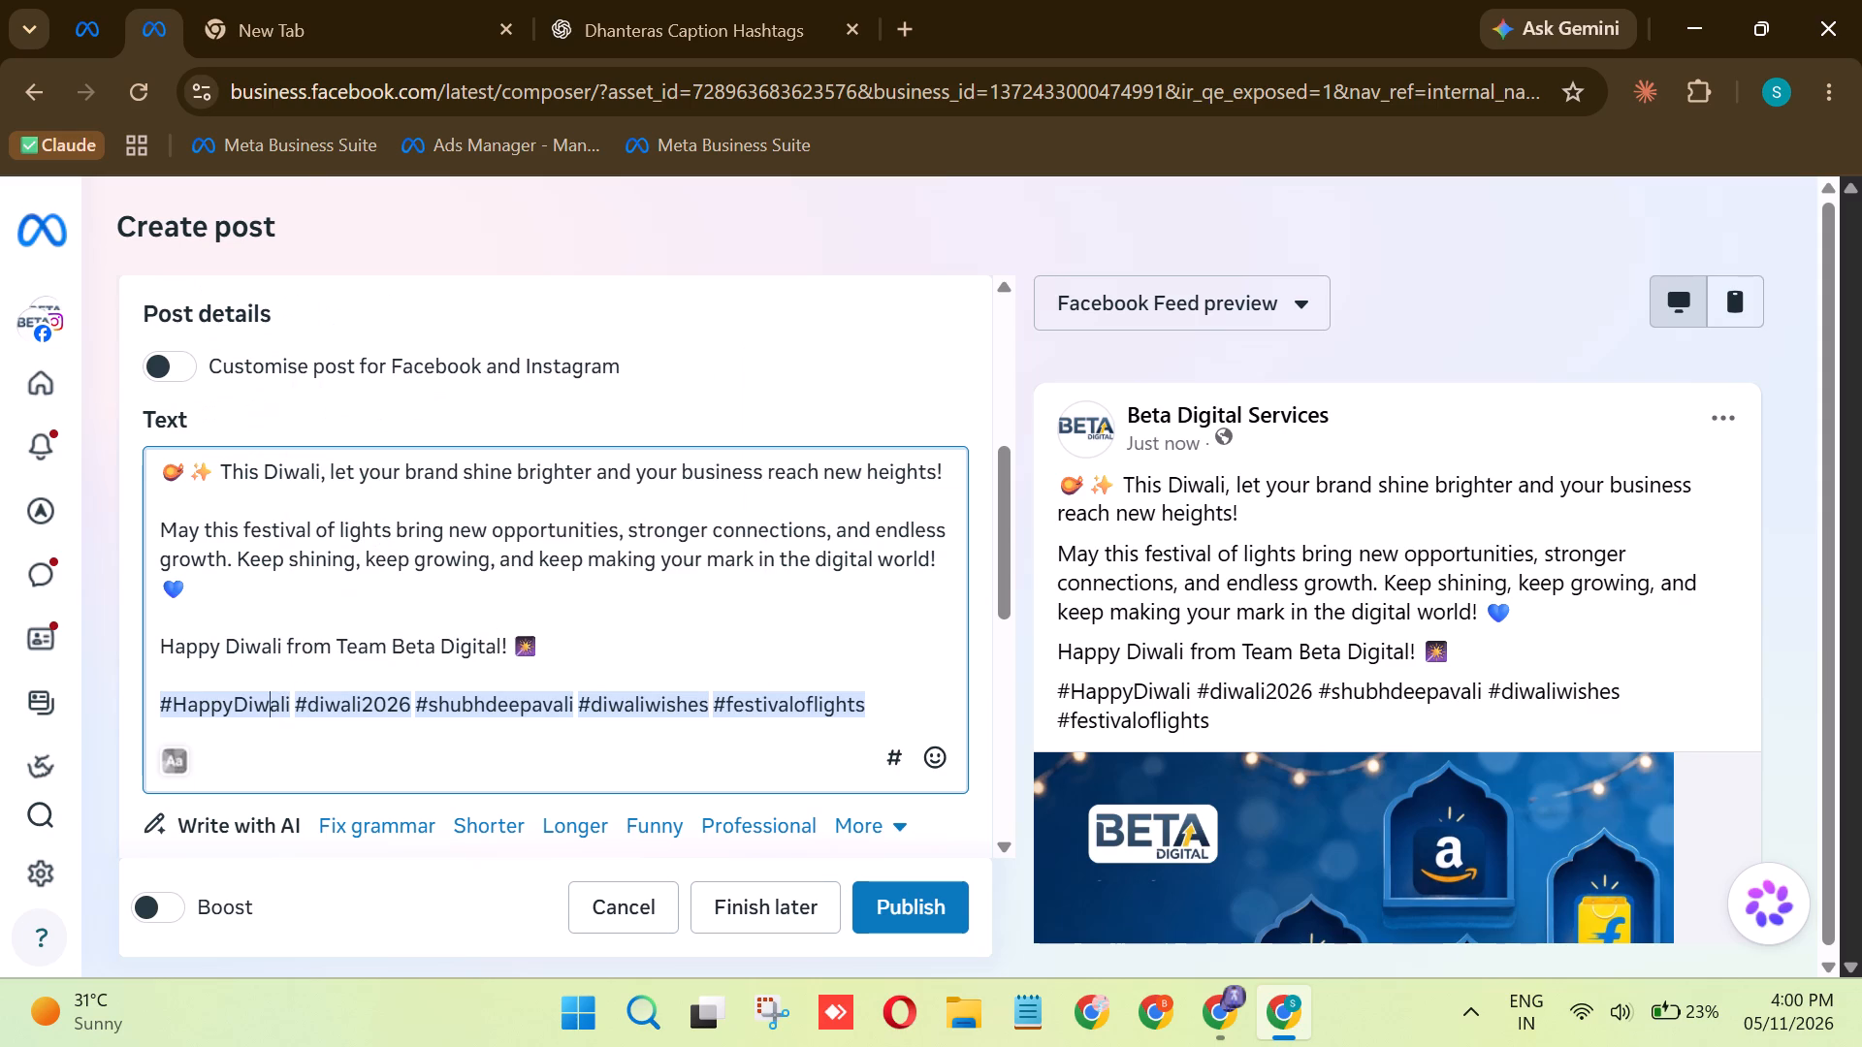
key(Left)
key(Left)
key(BackSpace)
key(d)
key(Left)
key(Left)
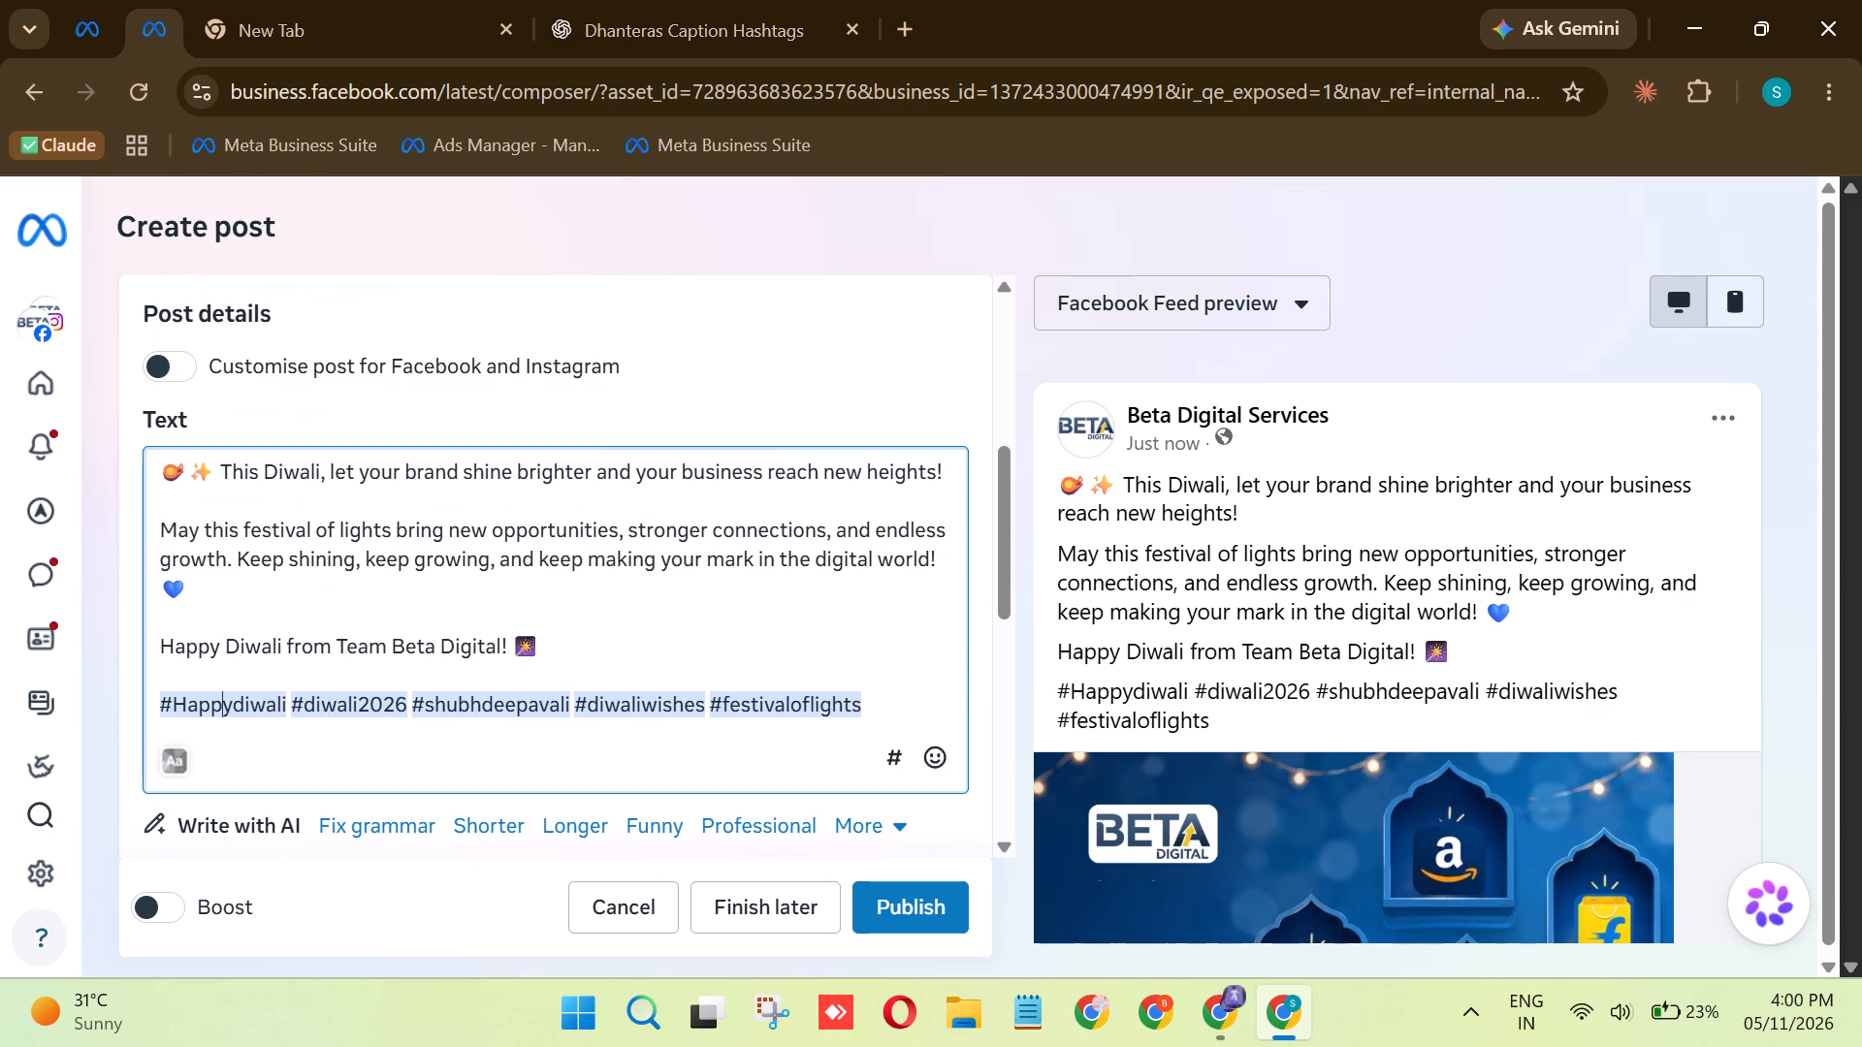
key(Left)
key(Left)
key(Left)
key(BackSpace)
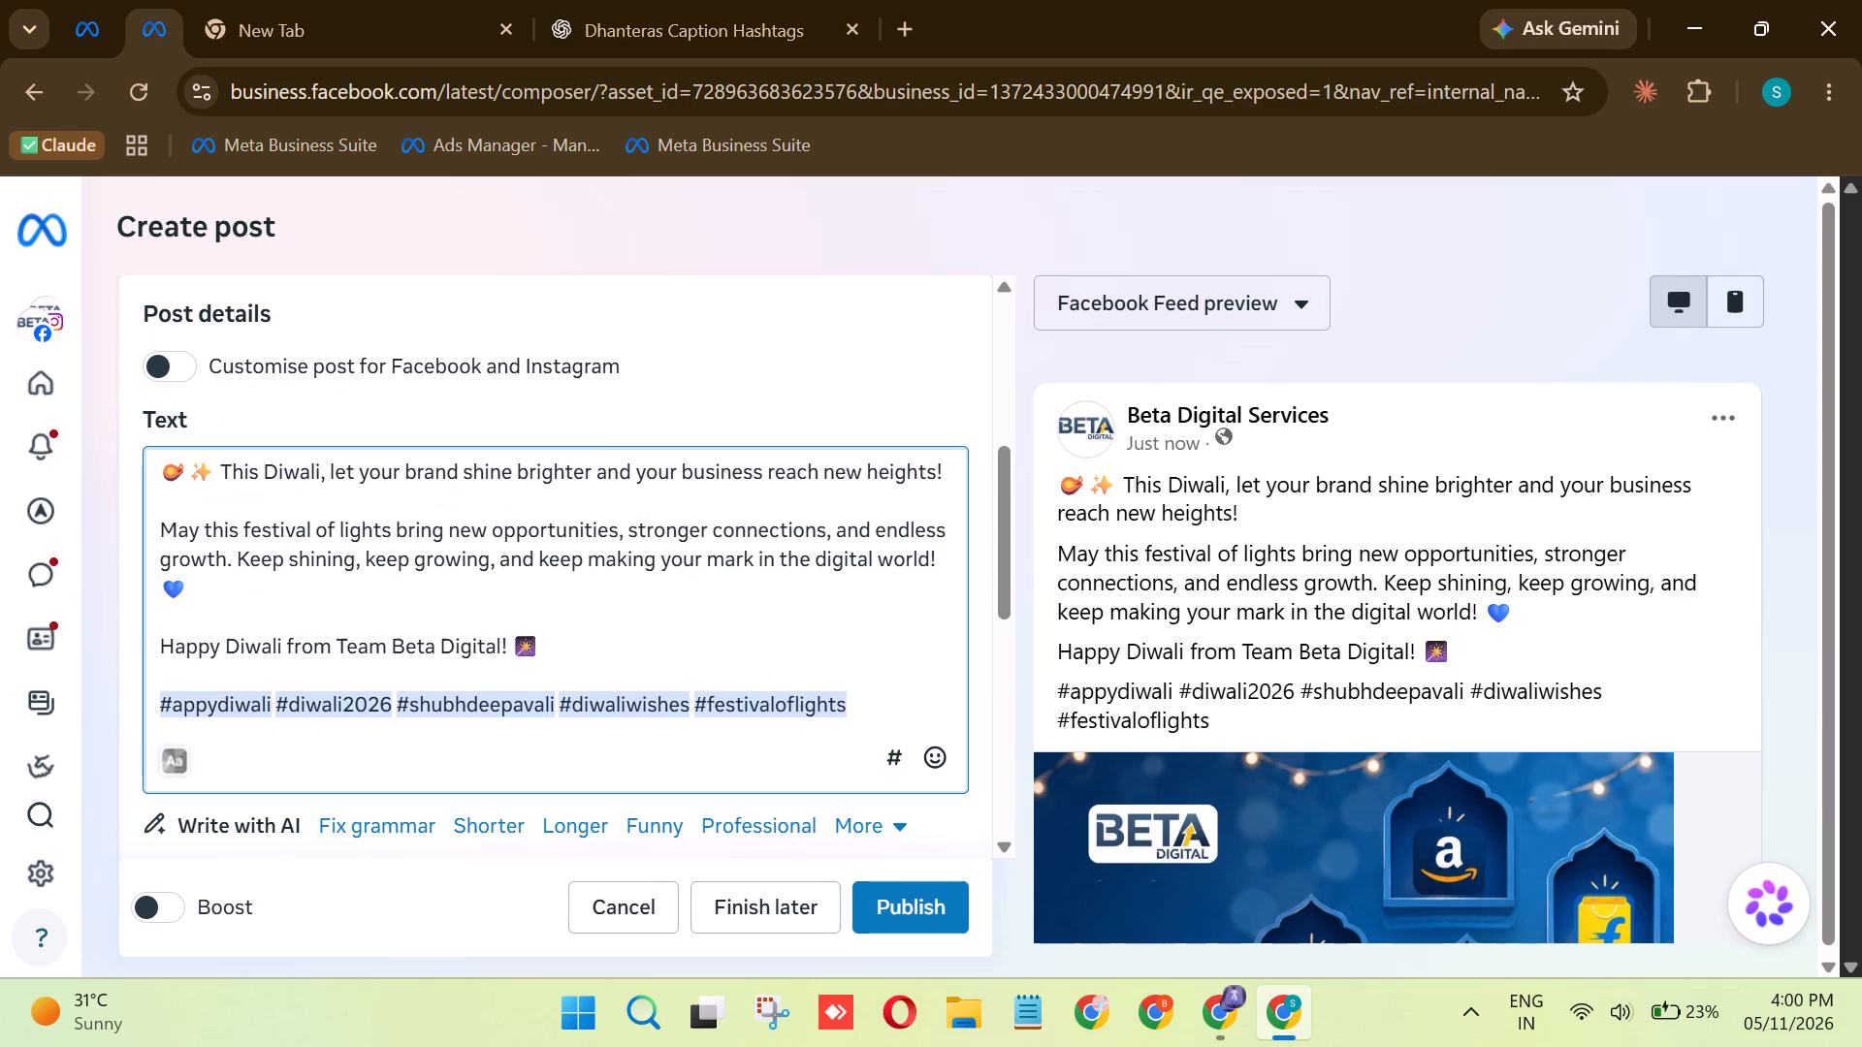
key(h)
key(Left)
key(Left)
key(Left)
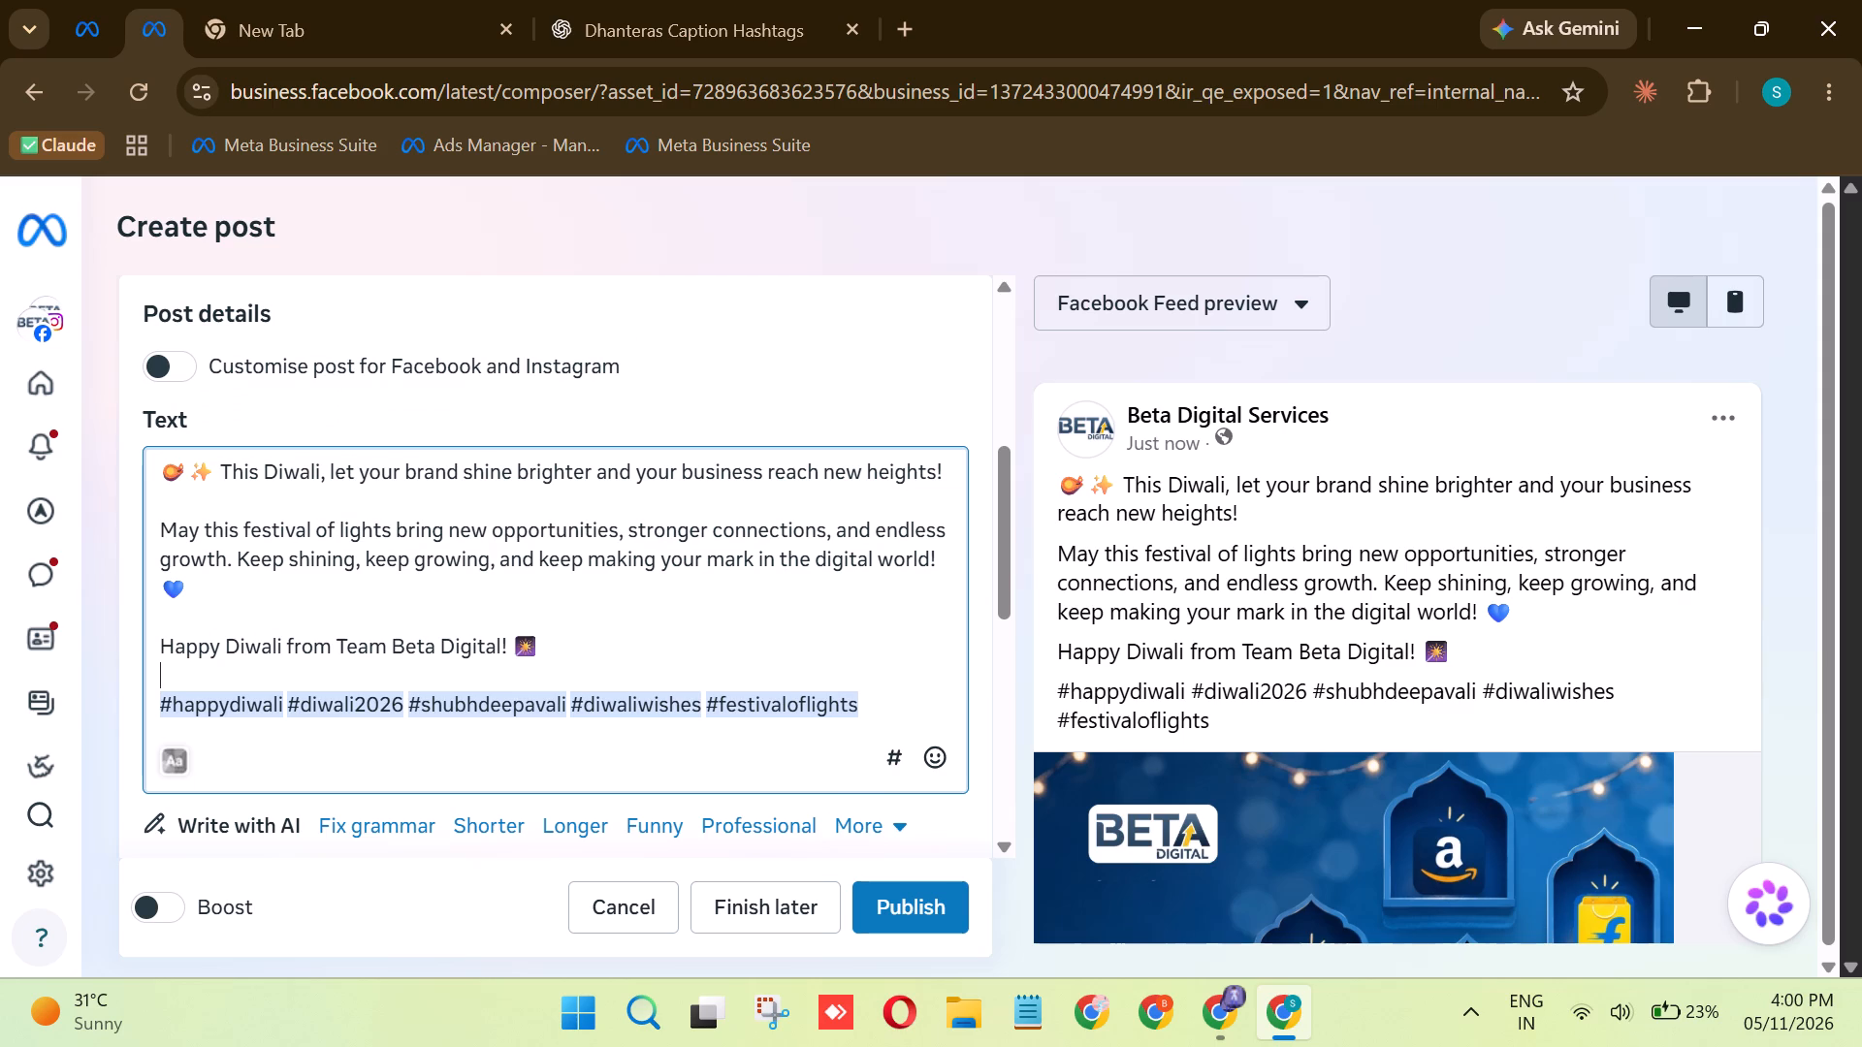
Remove the sparkles emoji from the caption's opening line.
click(212, 469)
key(BackSpace)
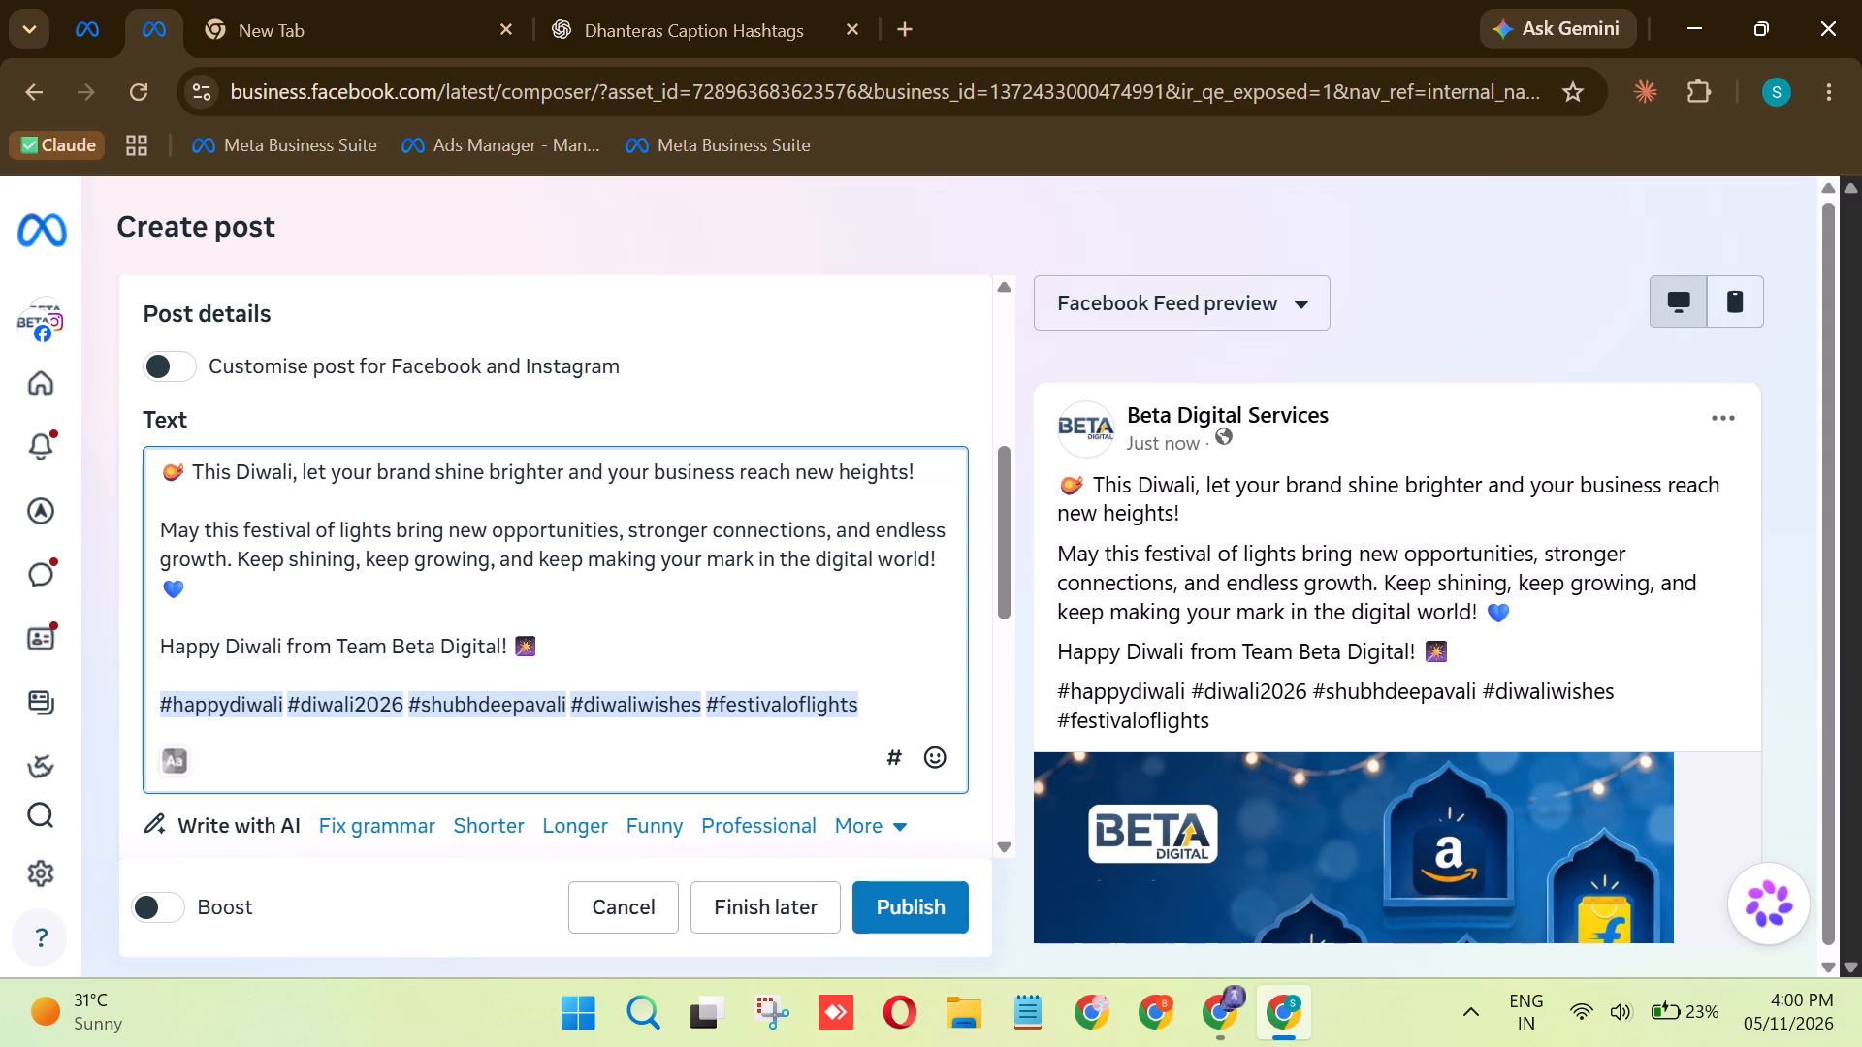
Put the "Keep shining" sentence in its own paragraph and delete the full stop after "endless growth".
click(239, 555)
key(shift+Return)
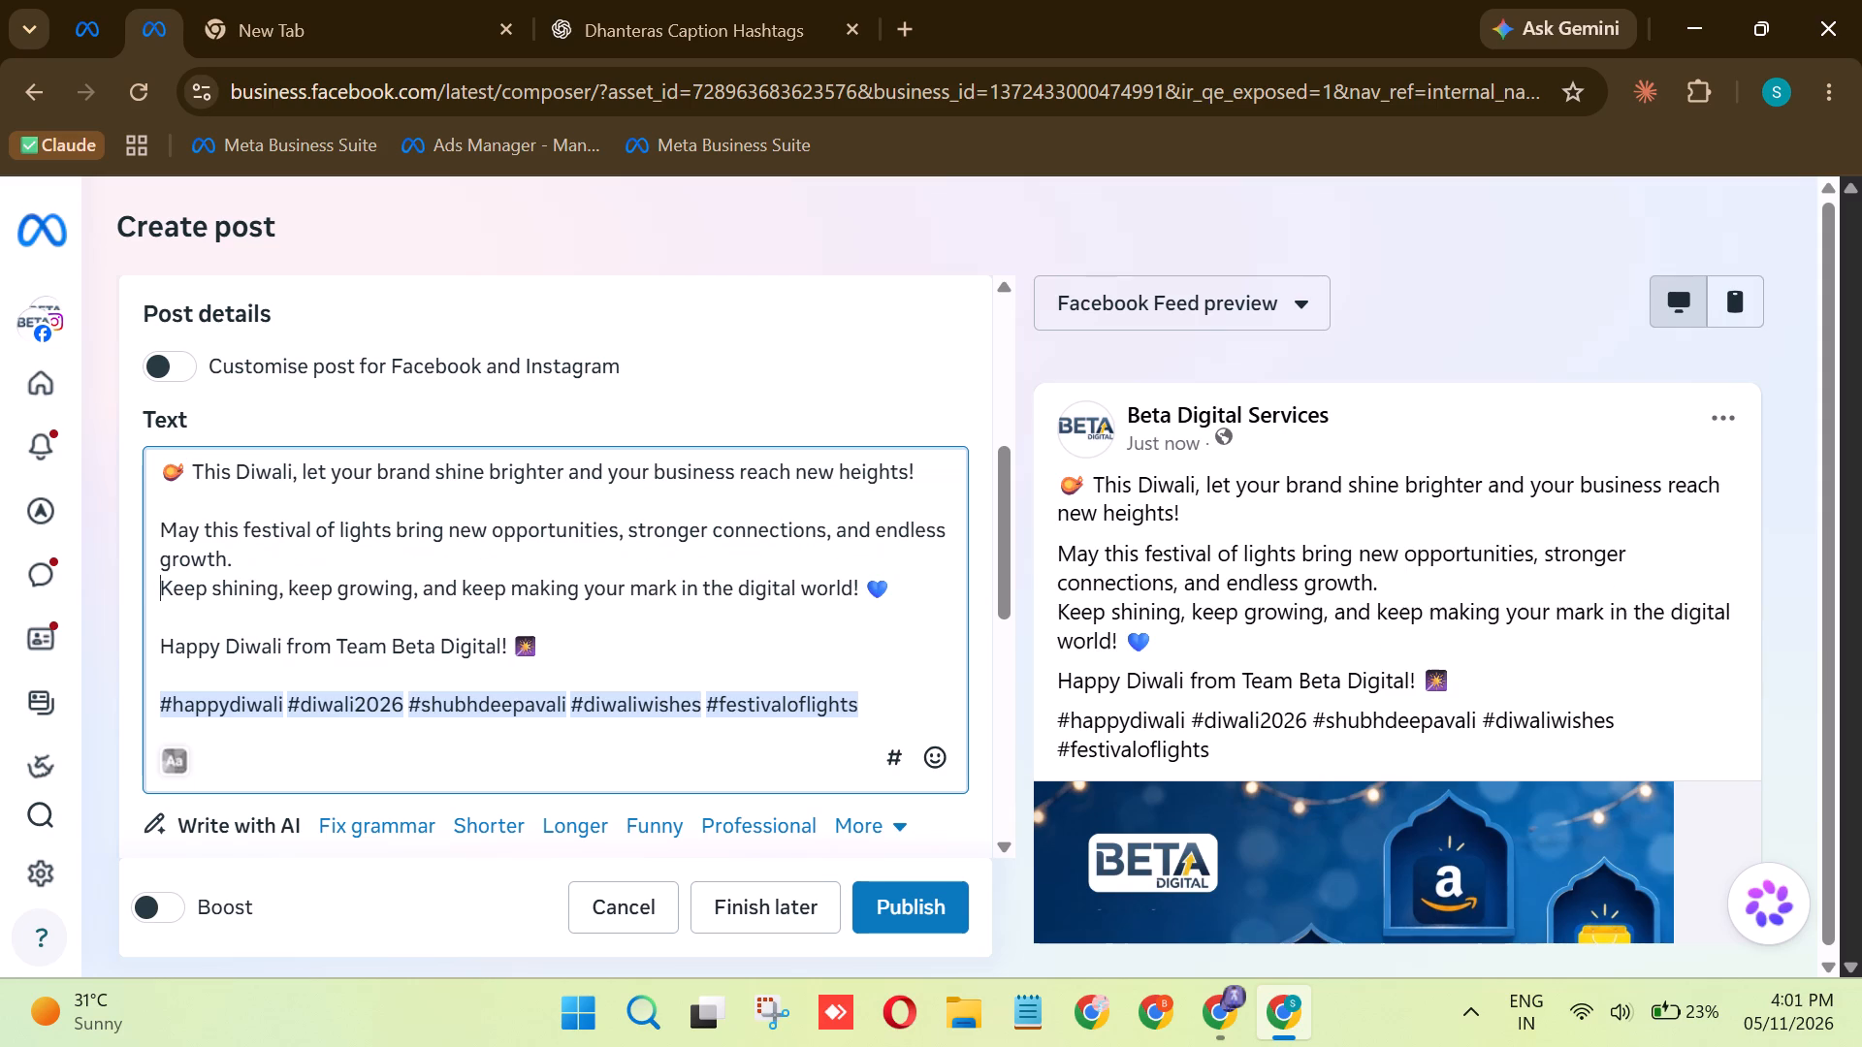
key(shift+Return)
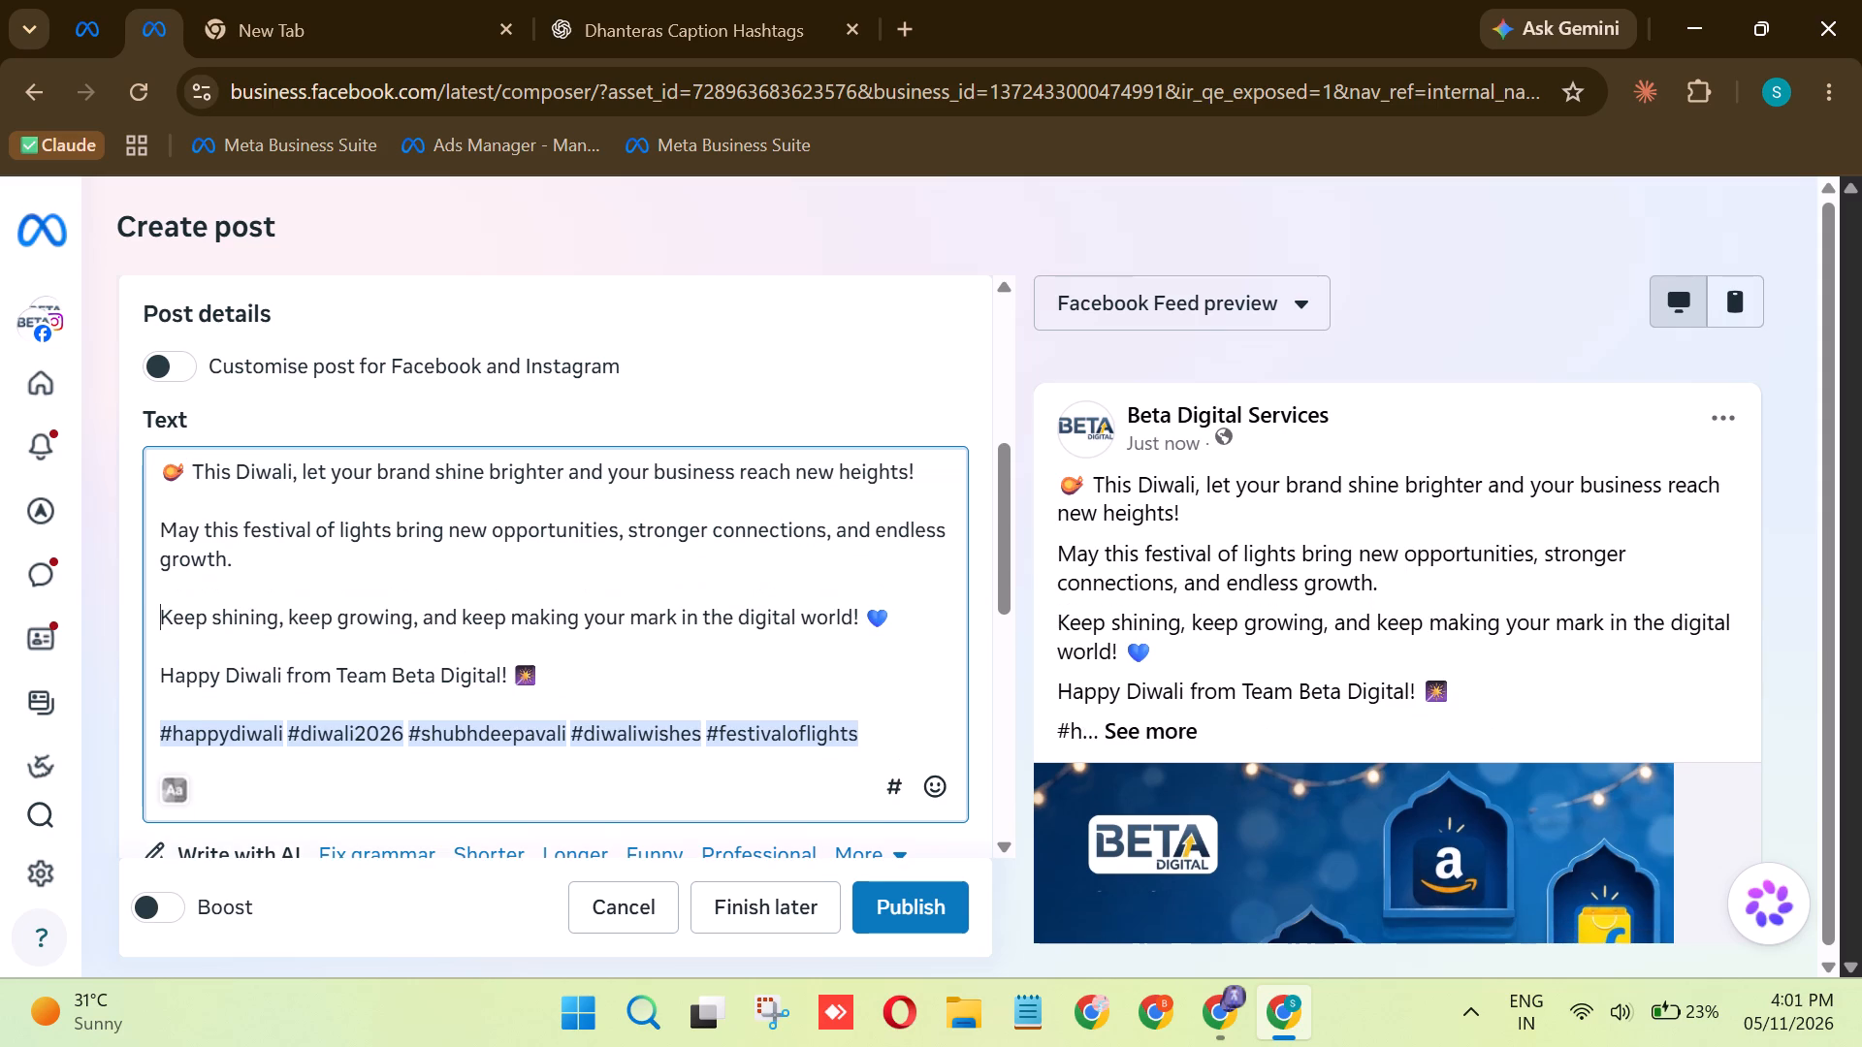
click(247, 566)
key(Left)
key(BackSpace)
key(Down)
Turn on scheduling and set both the Facebook and Instagram dates to 8 November 2026.
scroll(515, 586, down, 2)
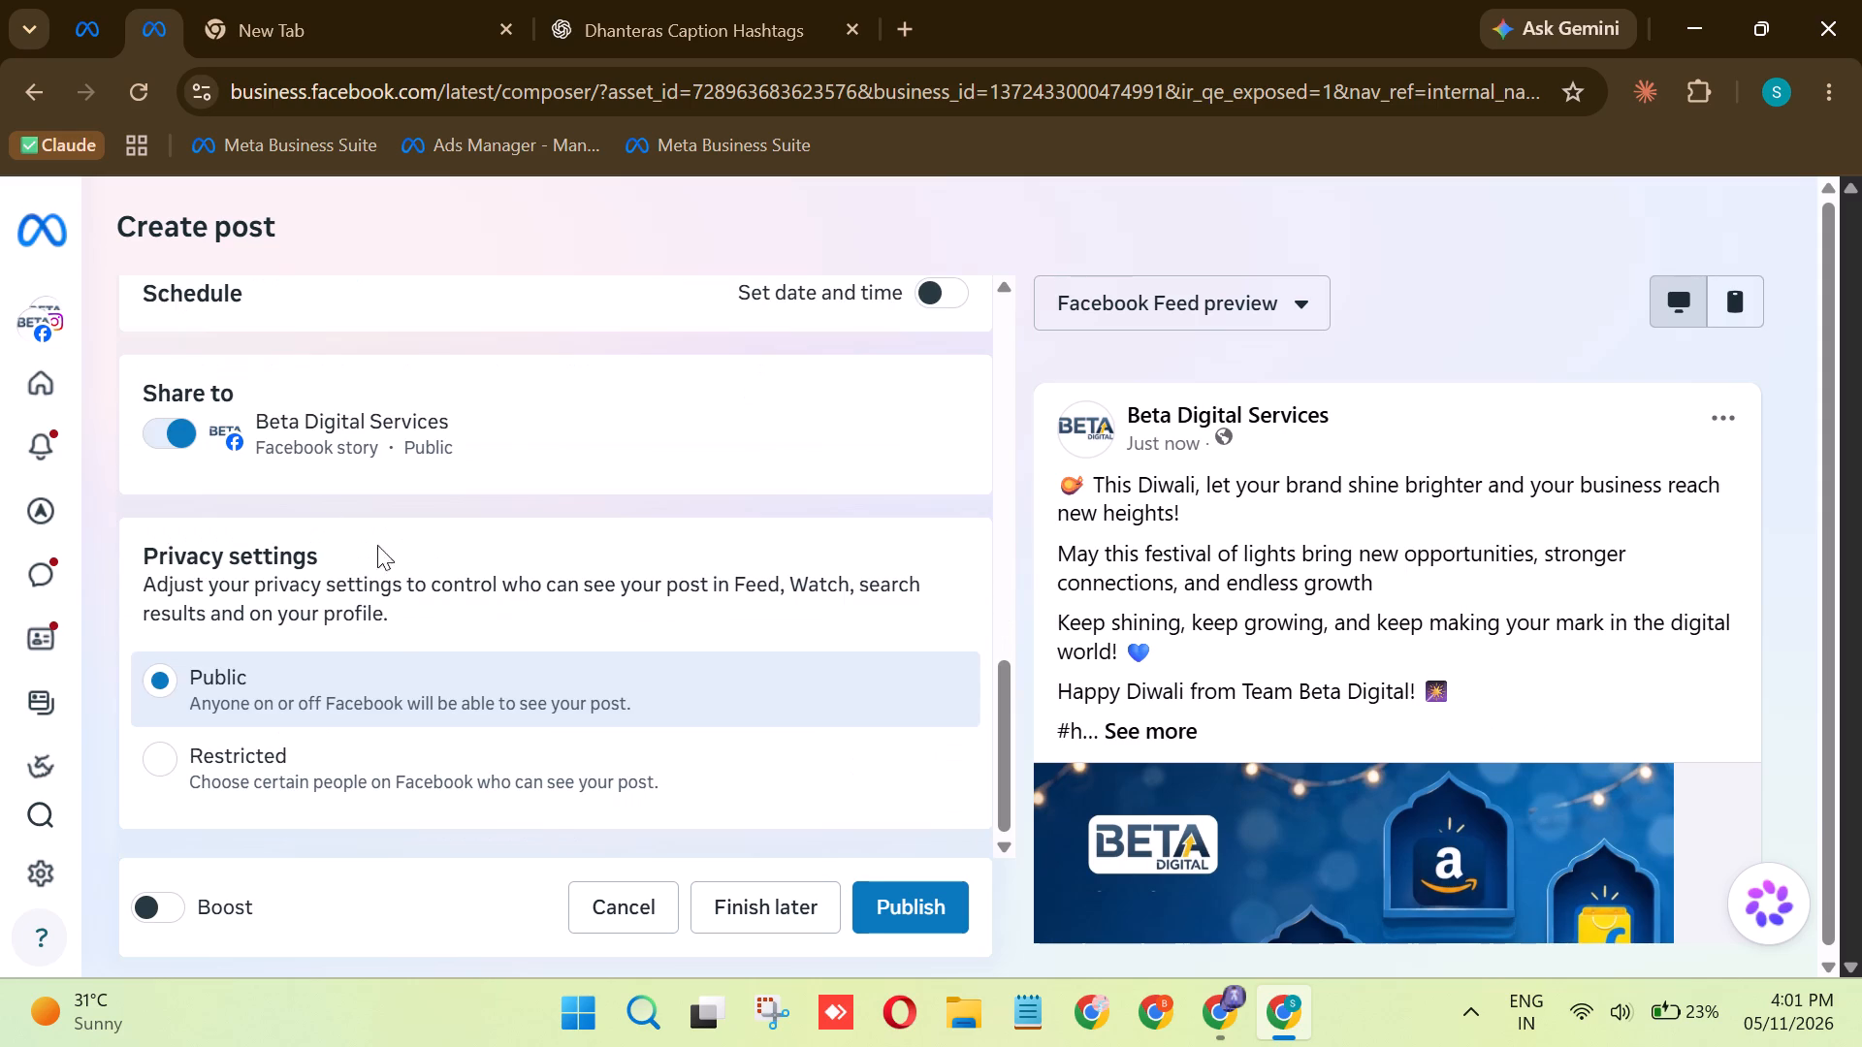
click(940, 283)
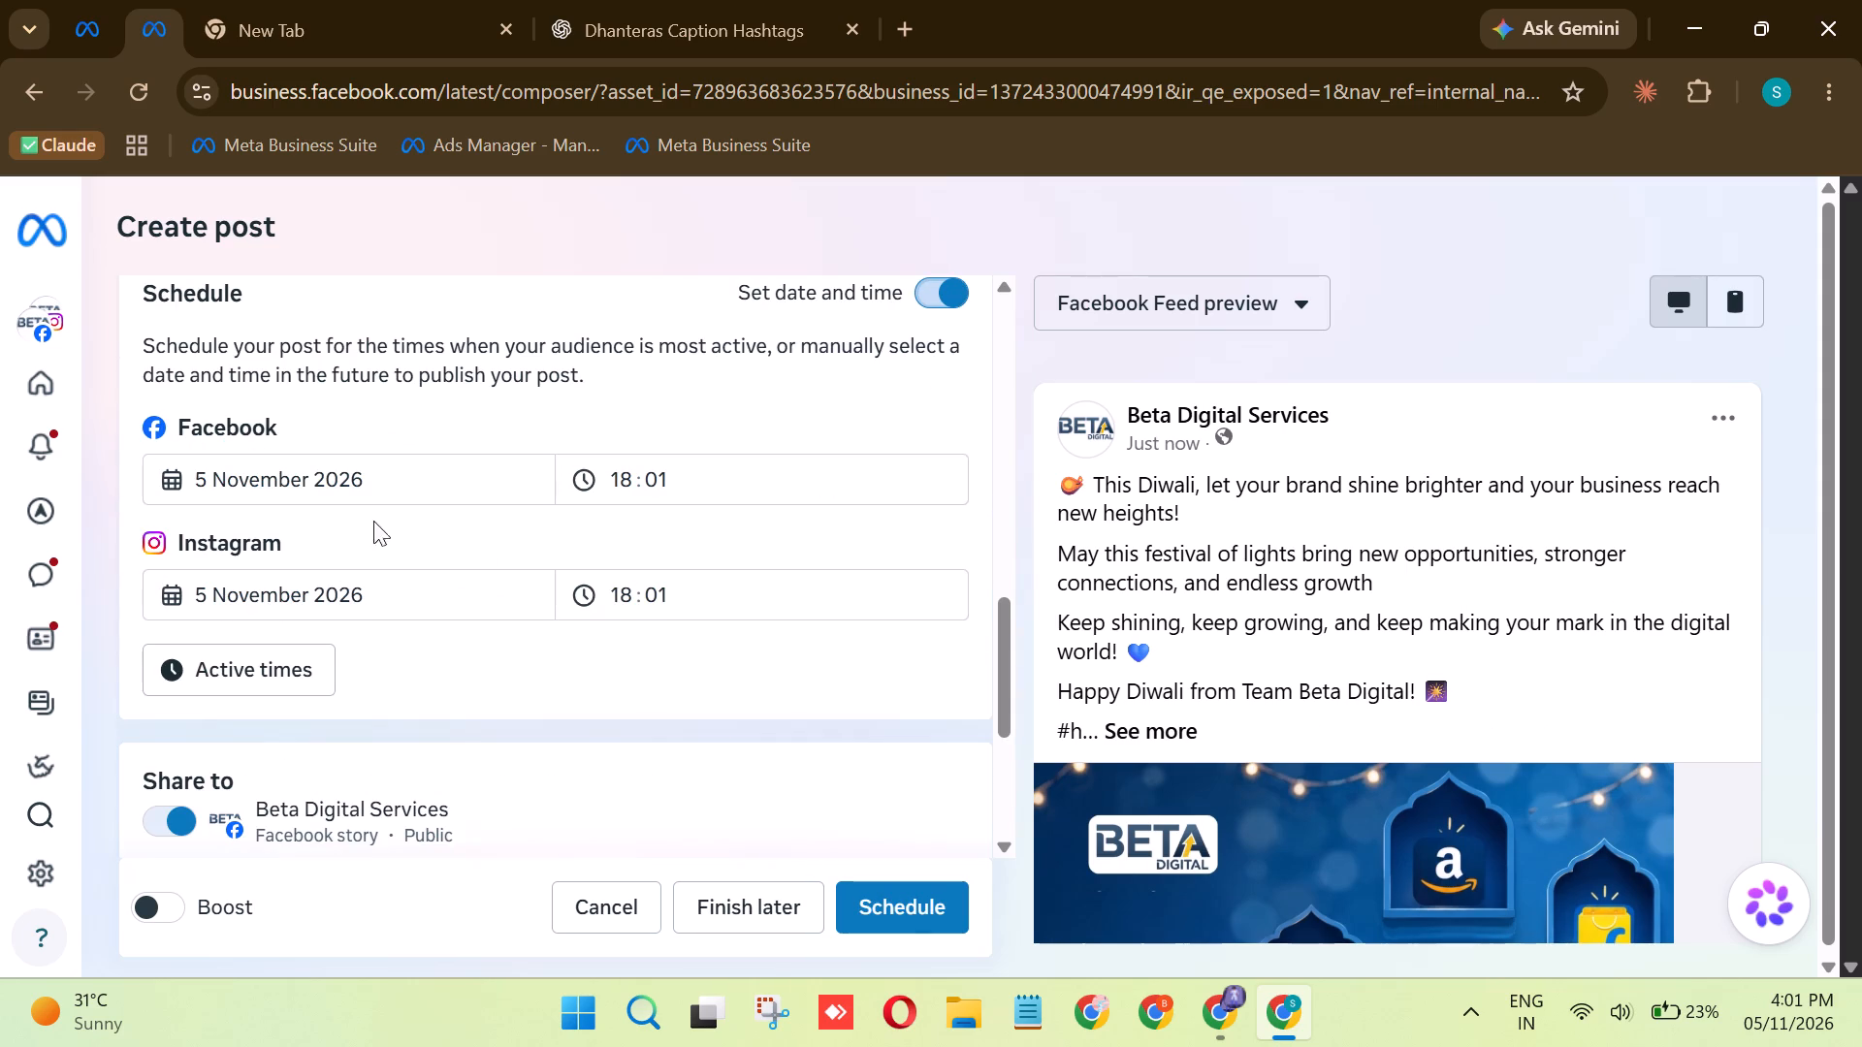
click(219, 480)
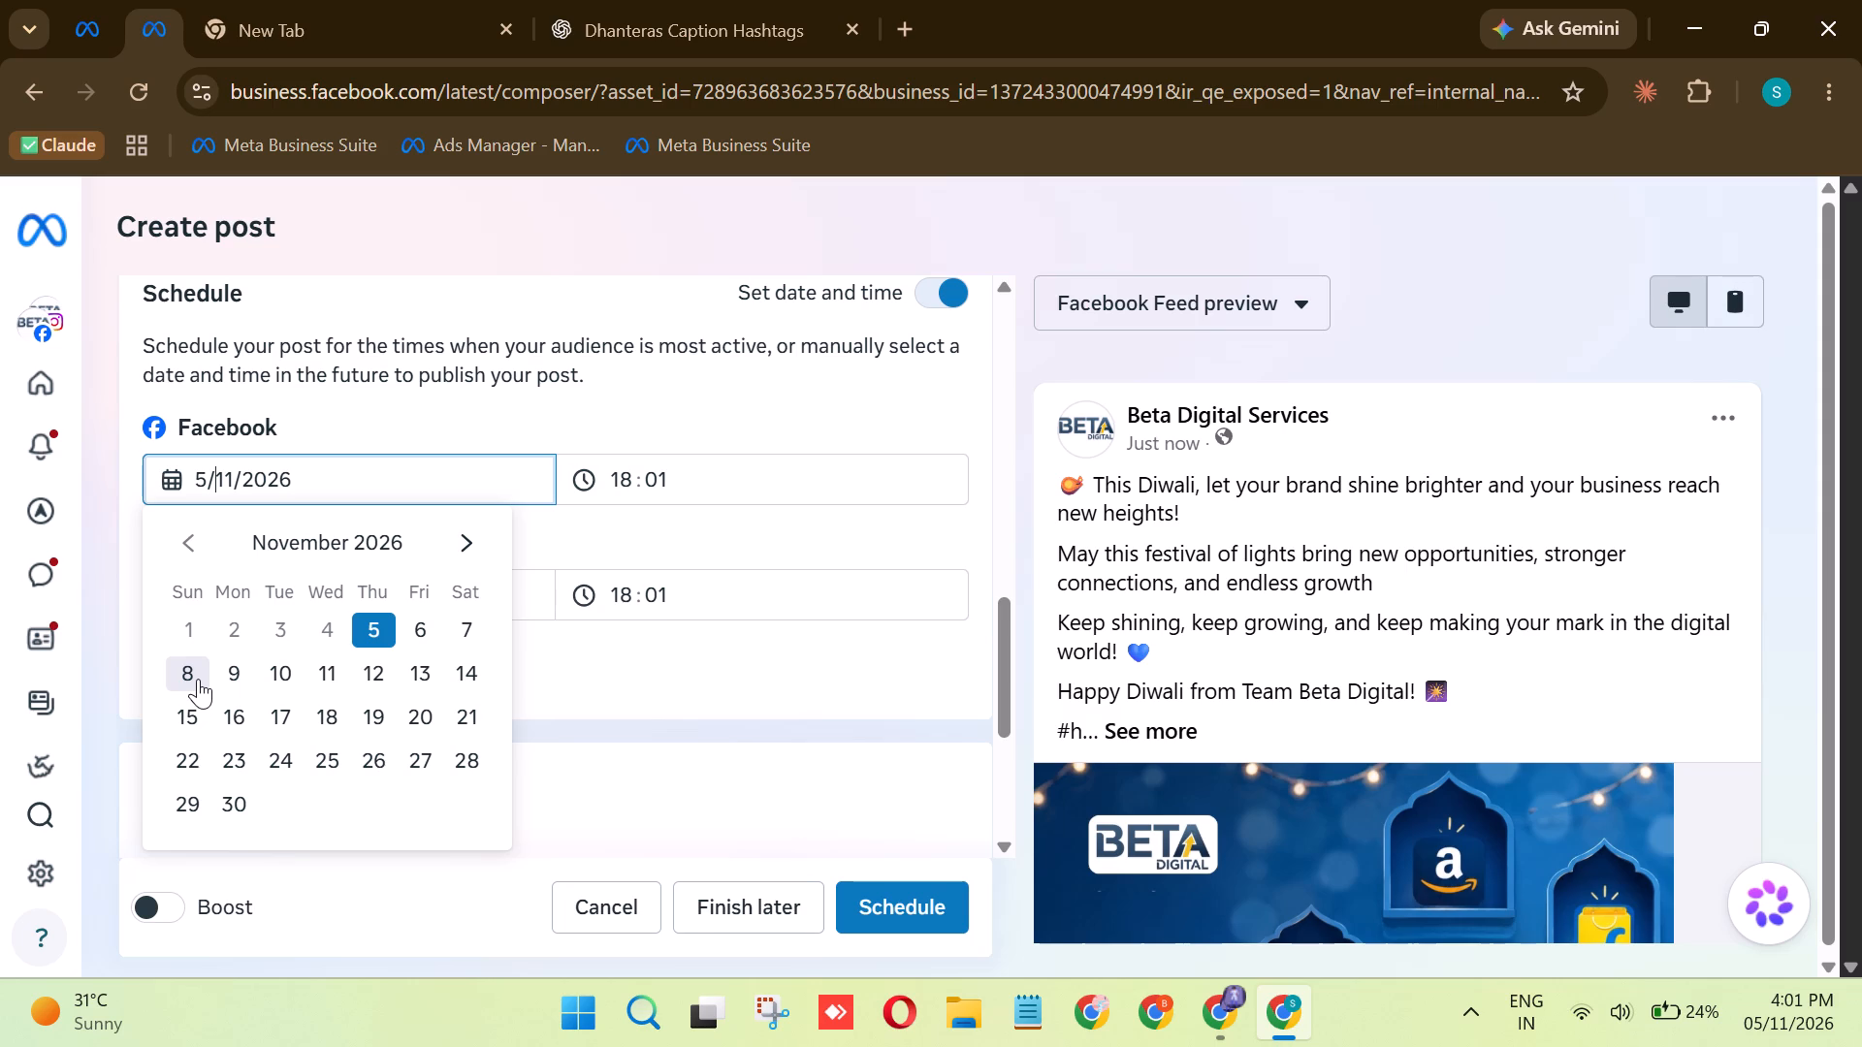
click(198, 679)
click(221, 599)
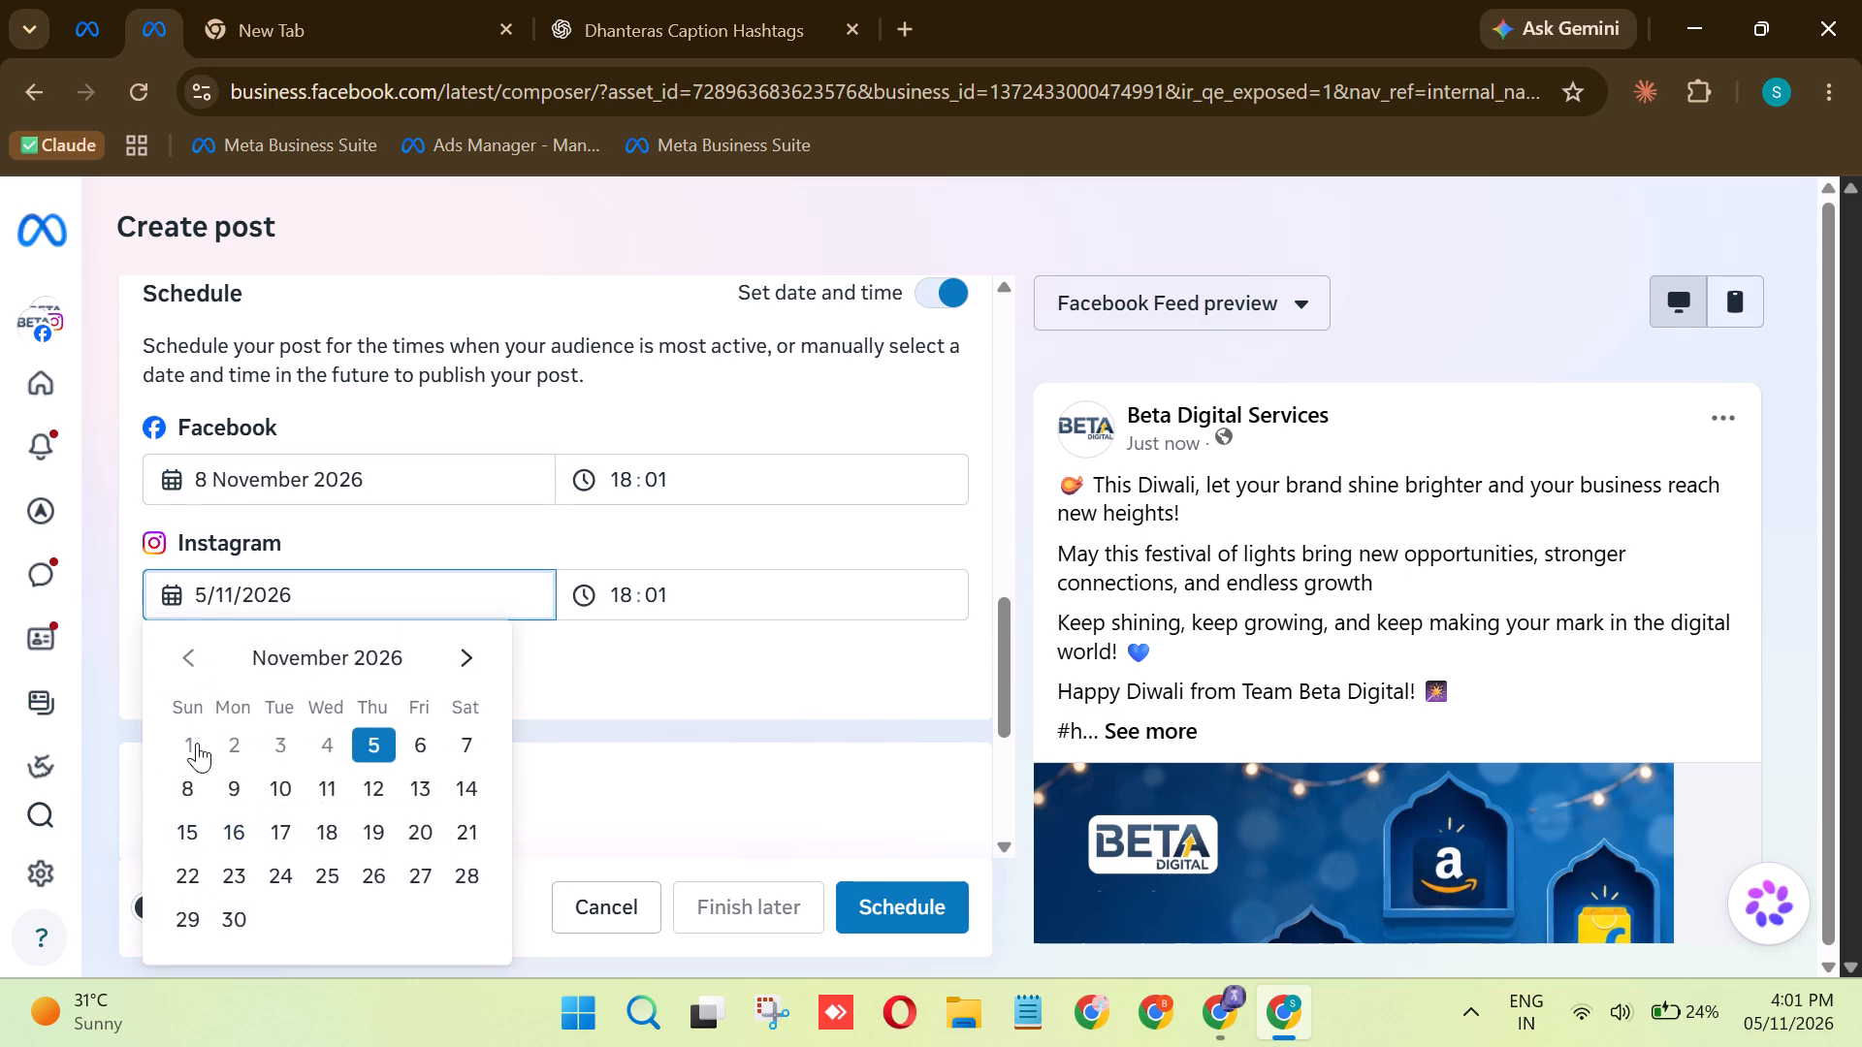
click(189, 782)
Set the scheduled time to 06:00 for both Facebook and Instagram.
click(636, 482)
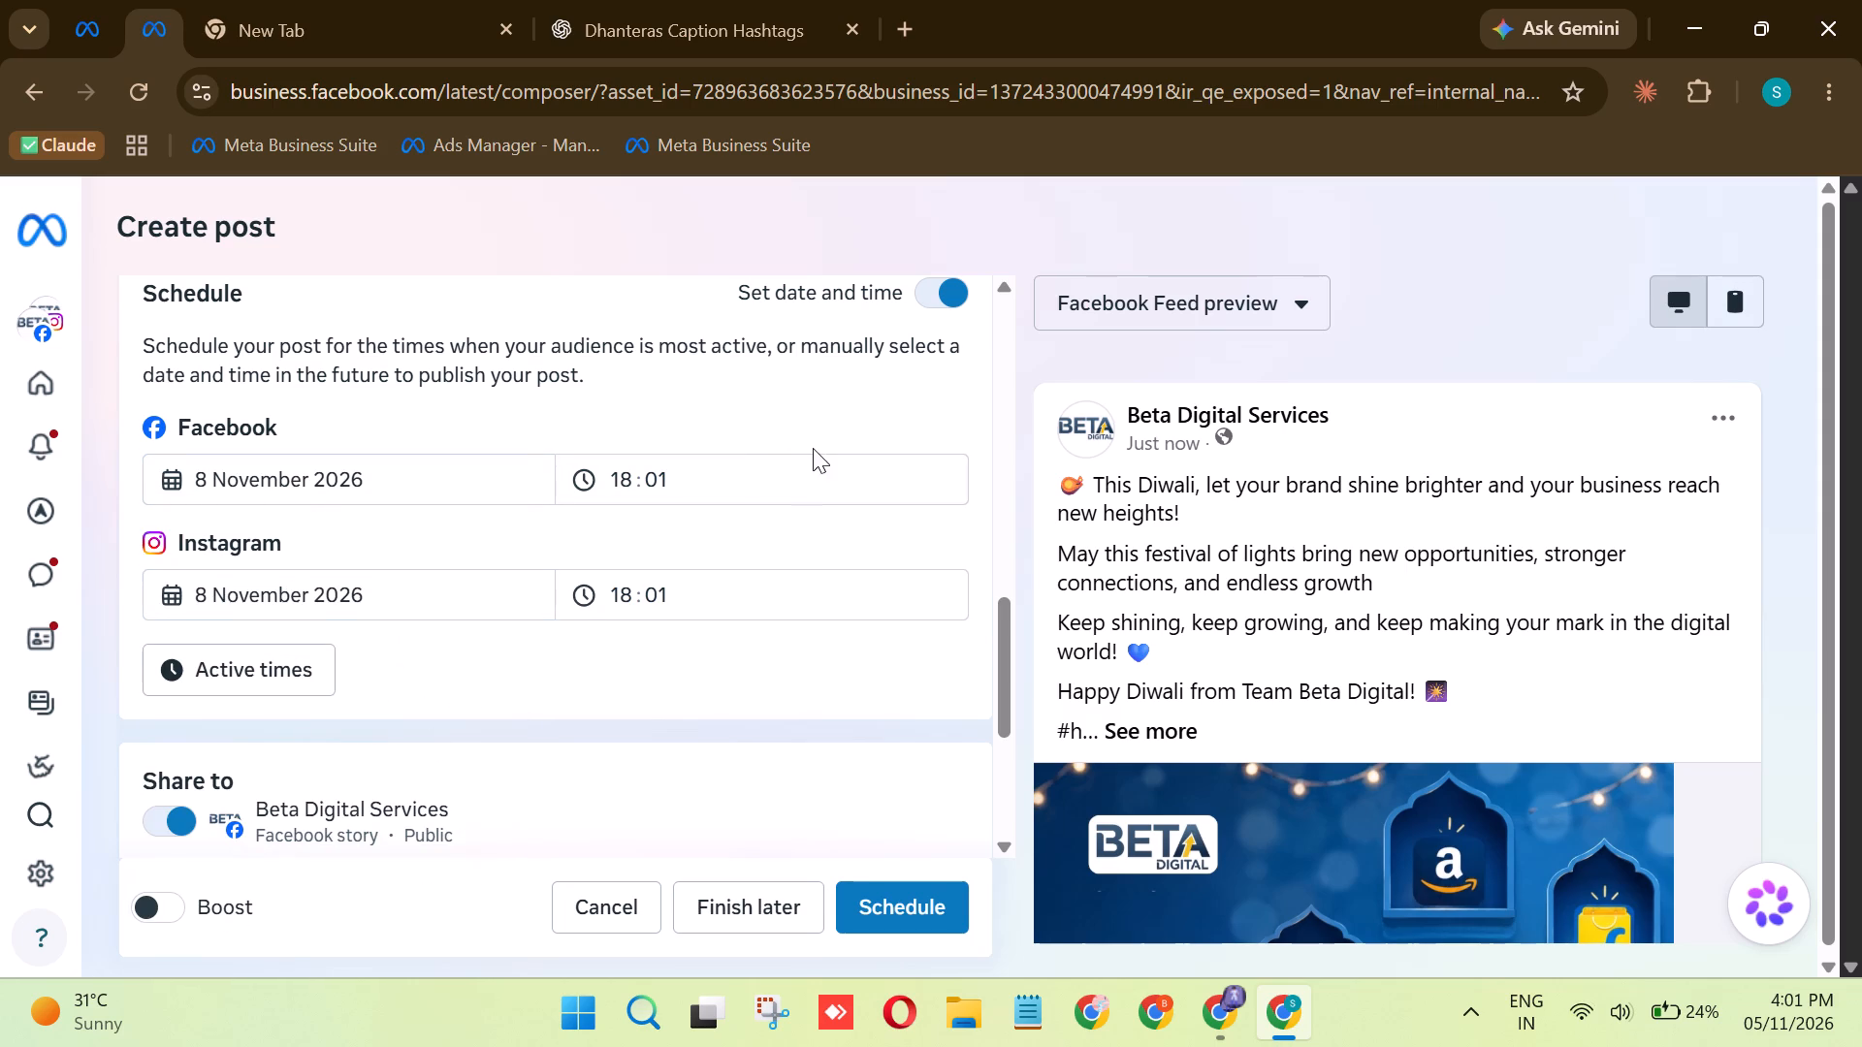
click(626, 476)
key(BackSpace)
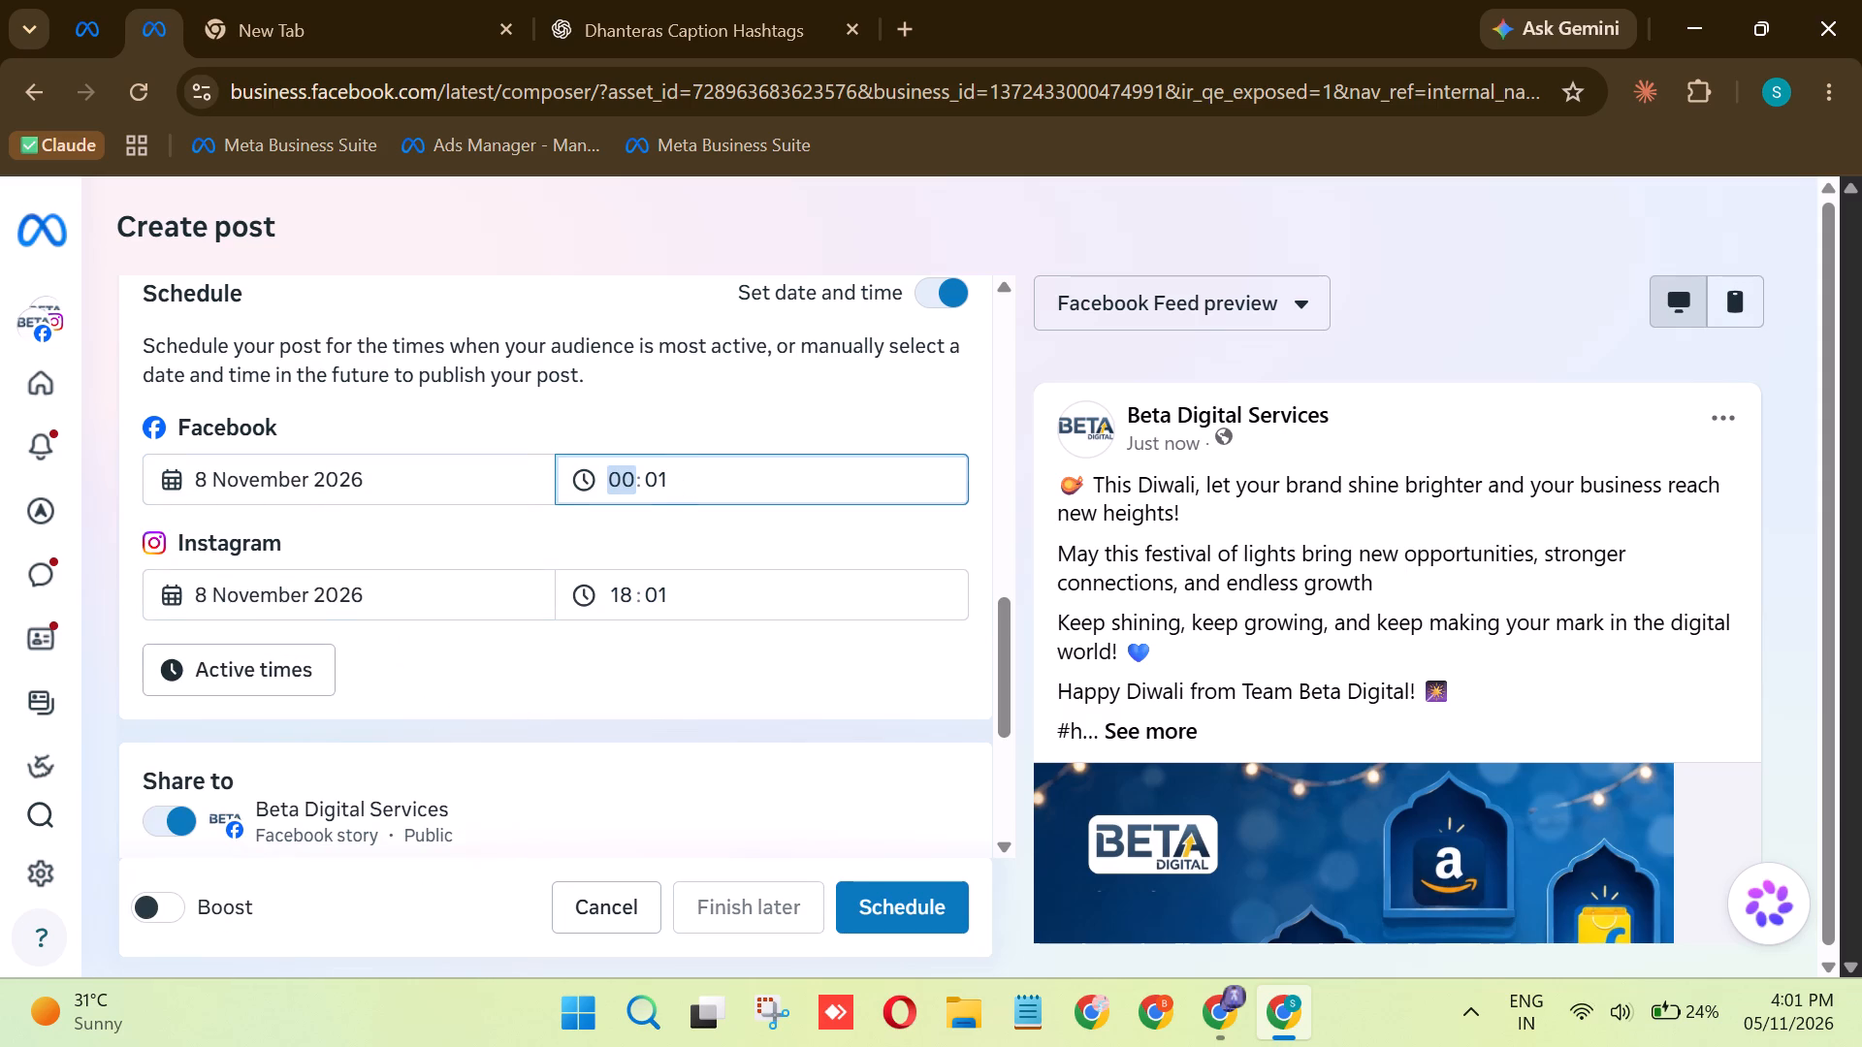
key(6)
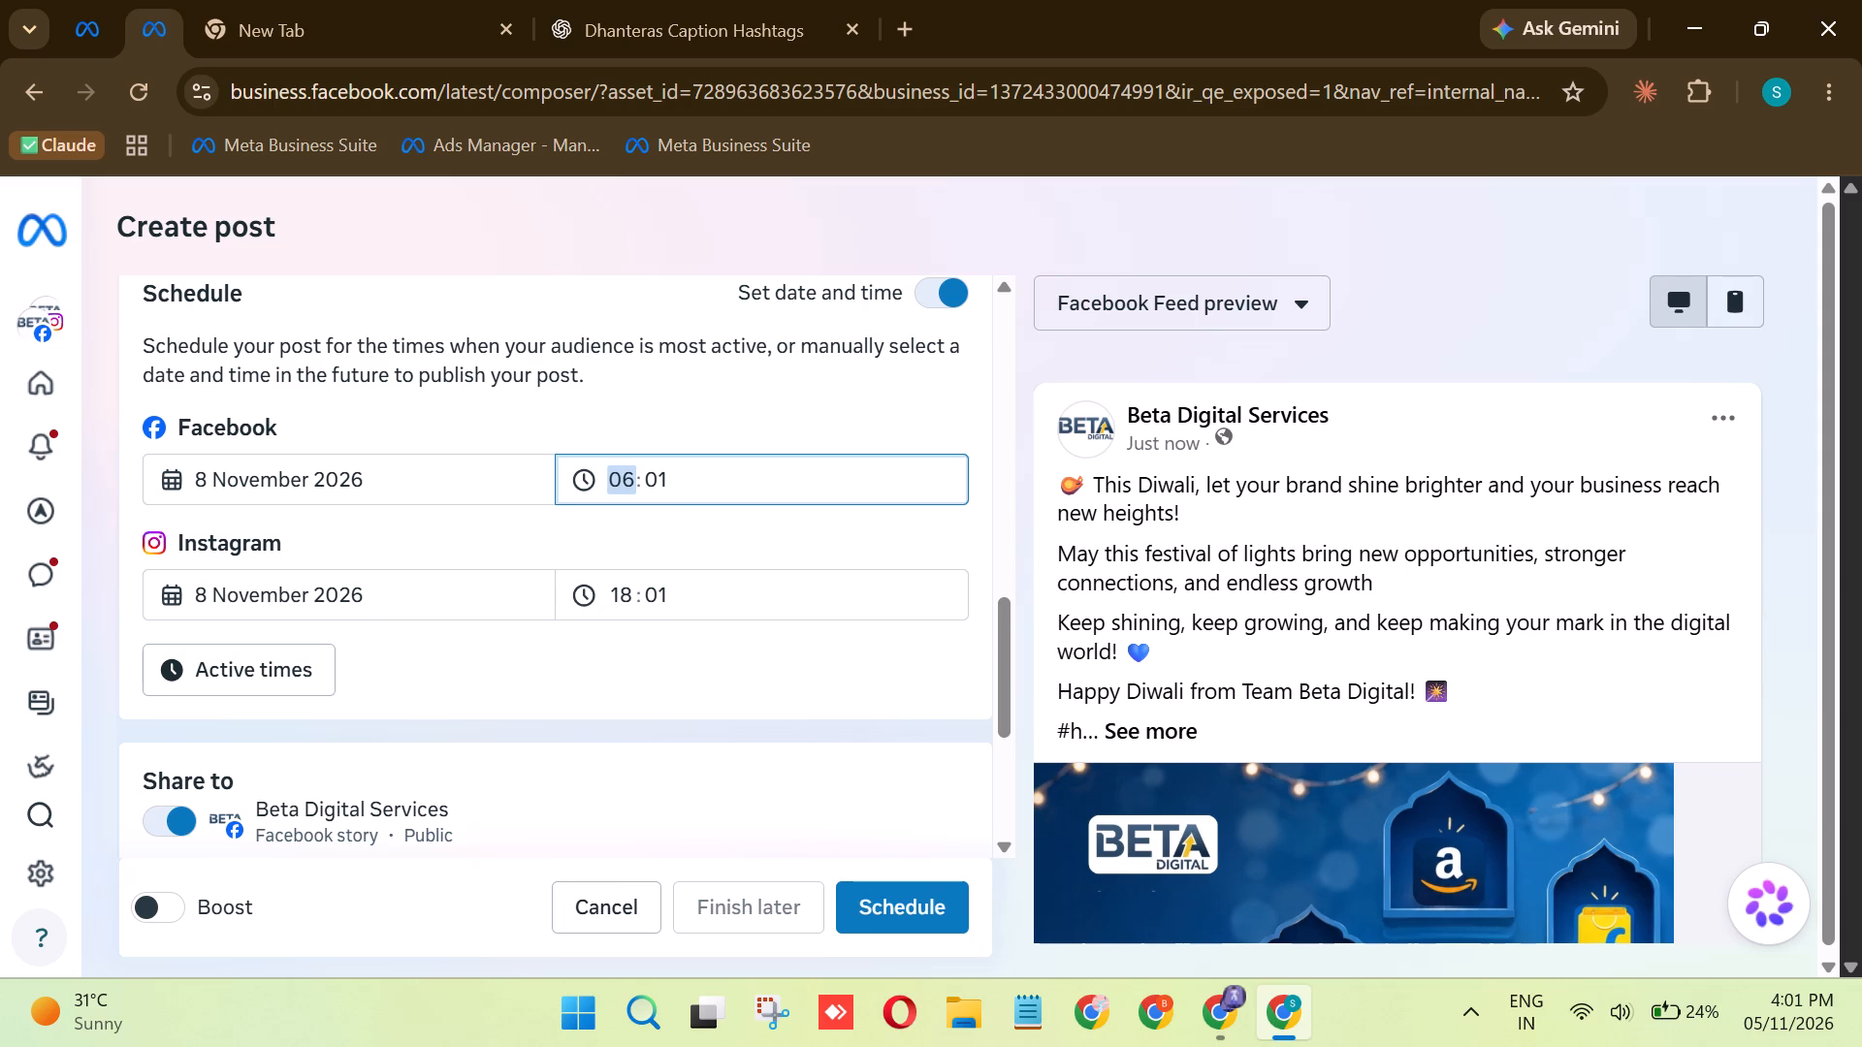
click(668, 472)
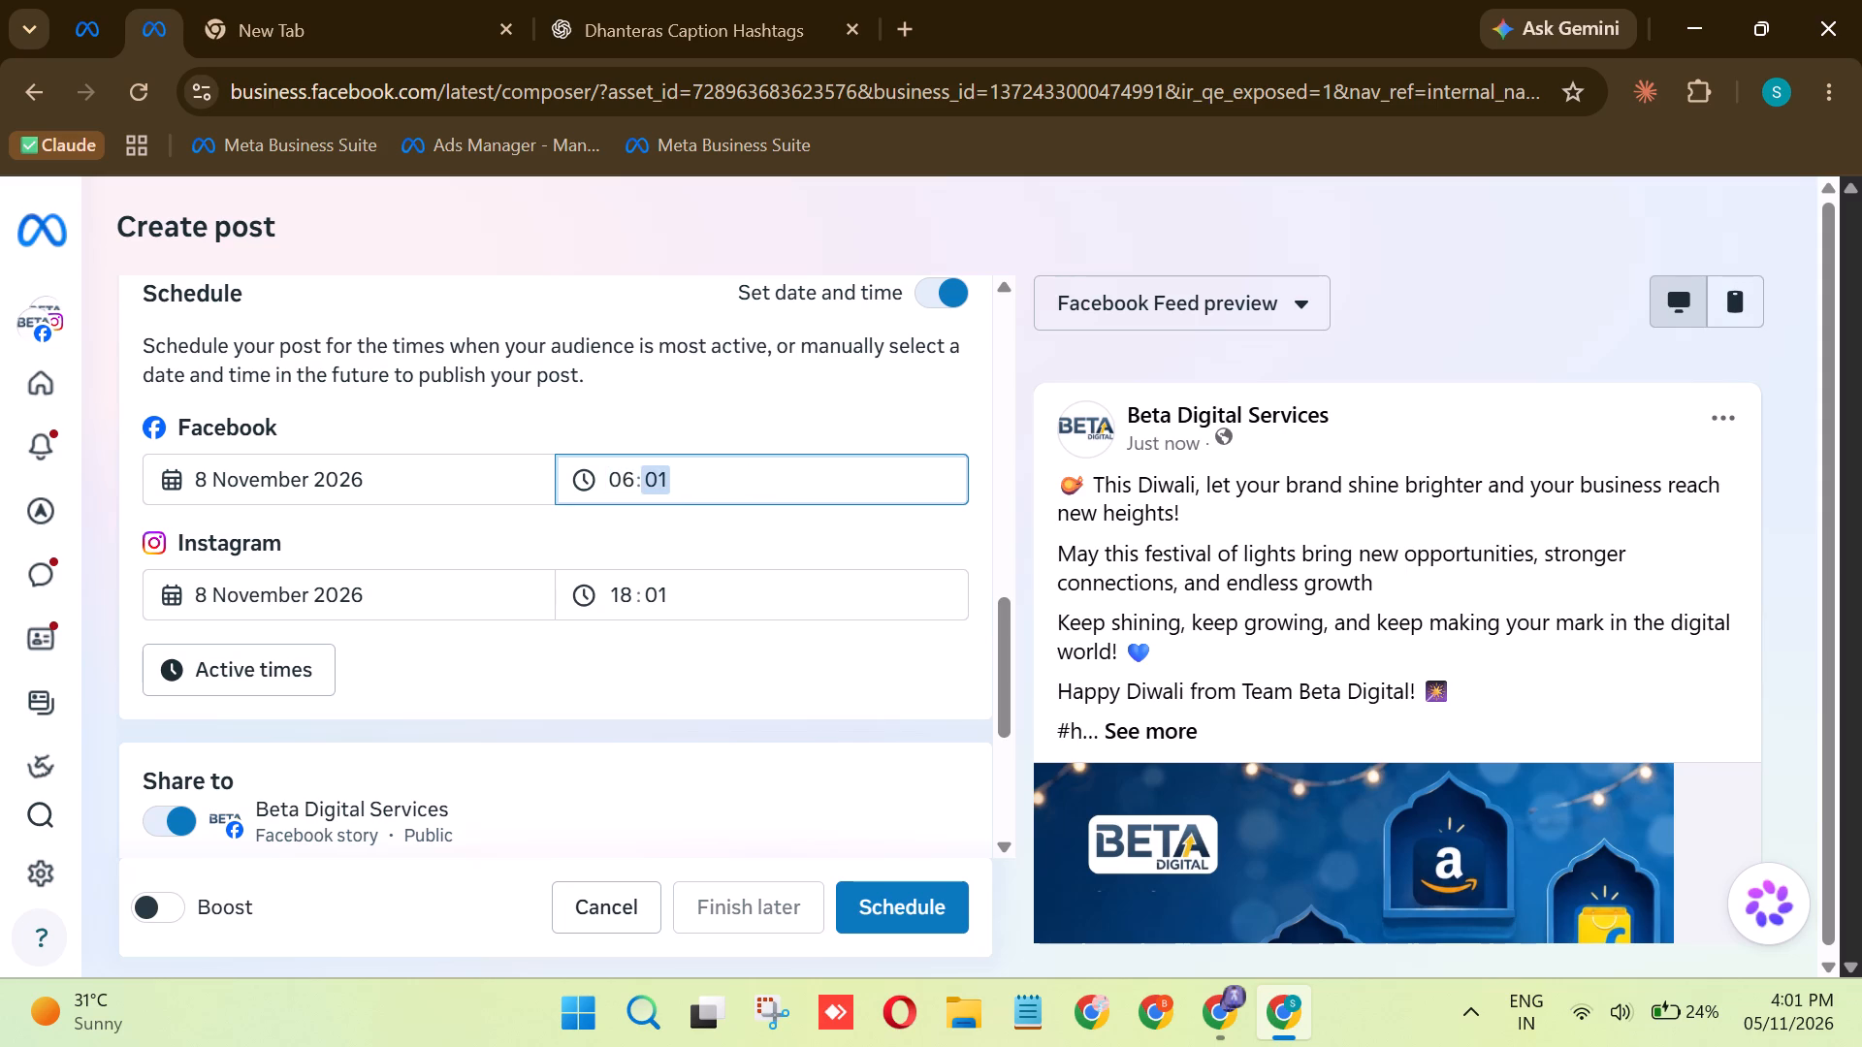
key(BackSpace)
click(620, 587)
key(BackSpace)
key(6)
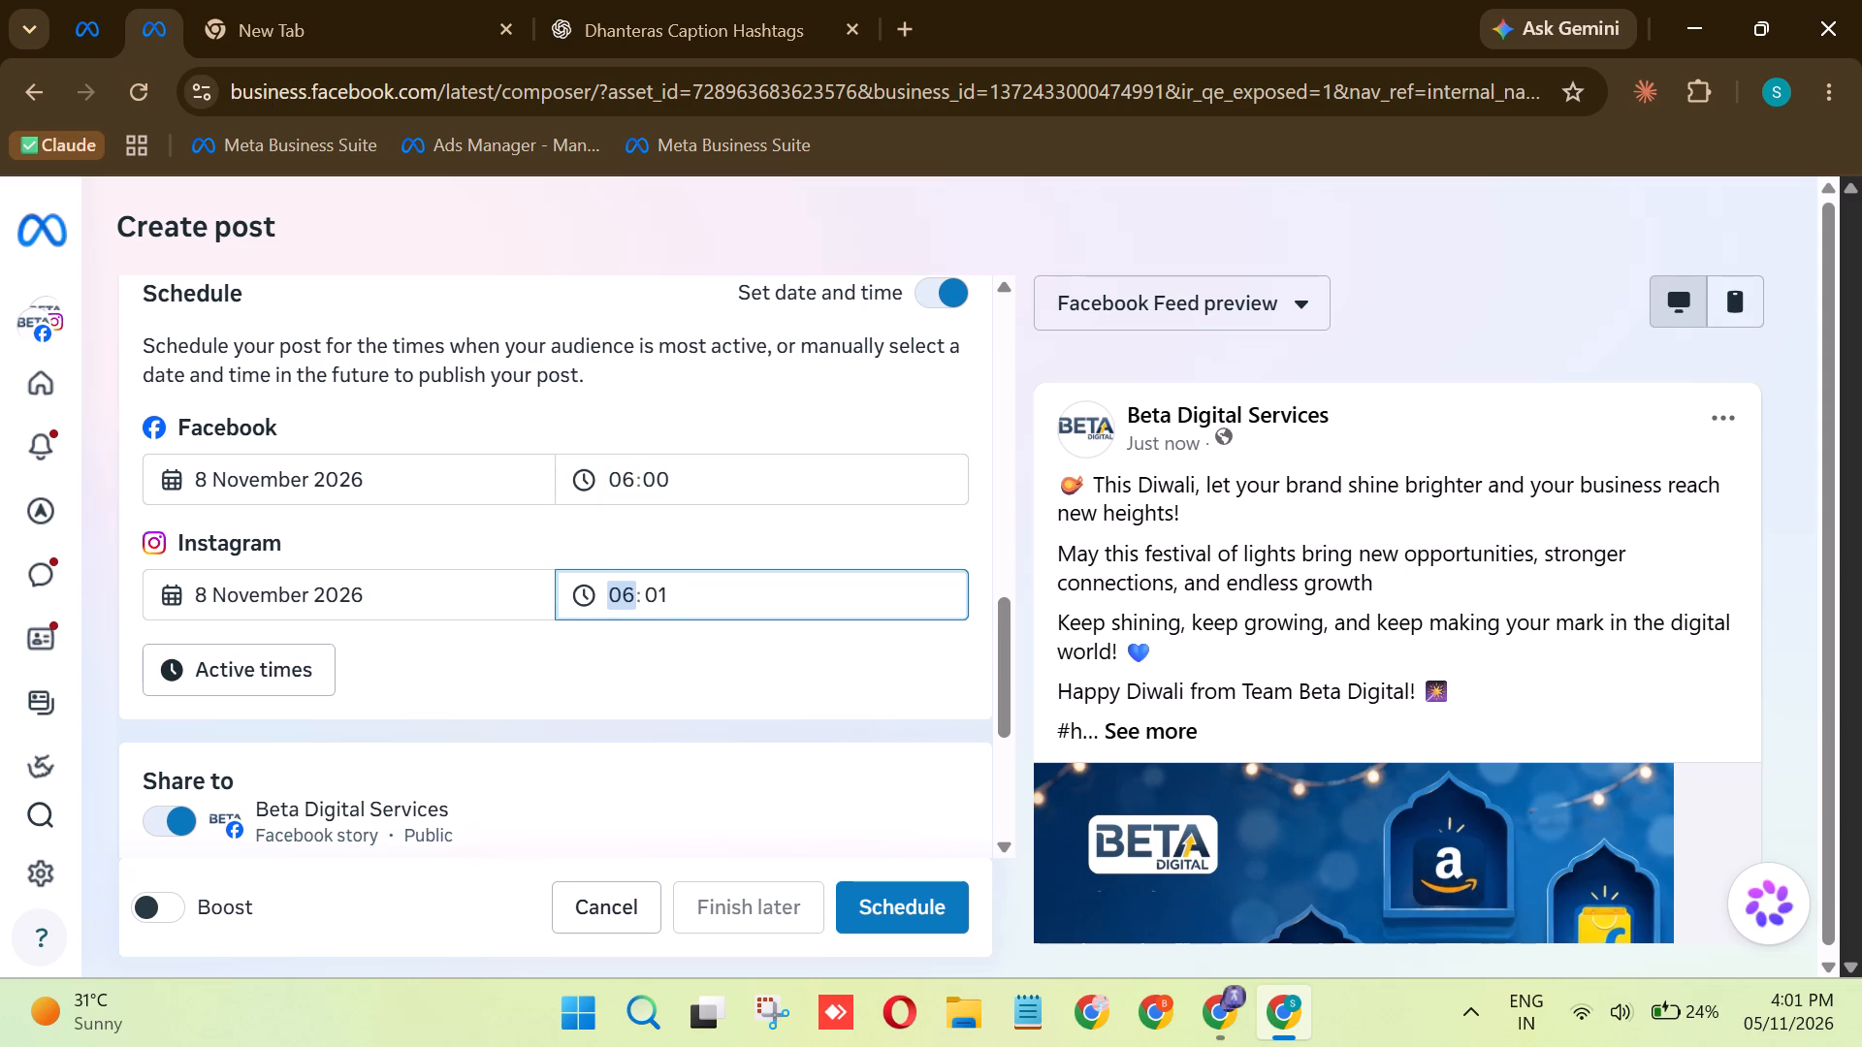
click(656, 597)
key(BackSpace)
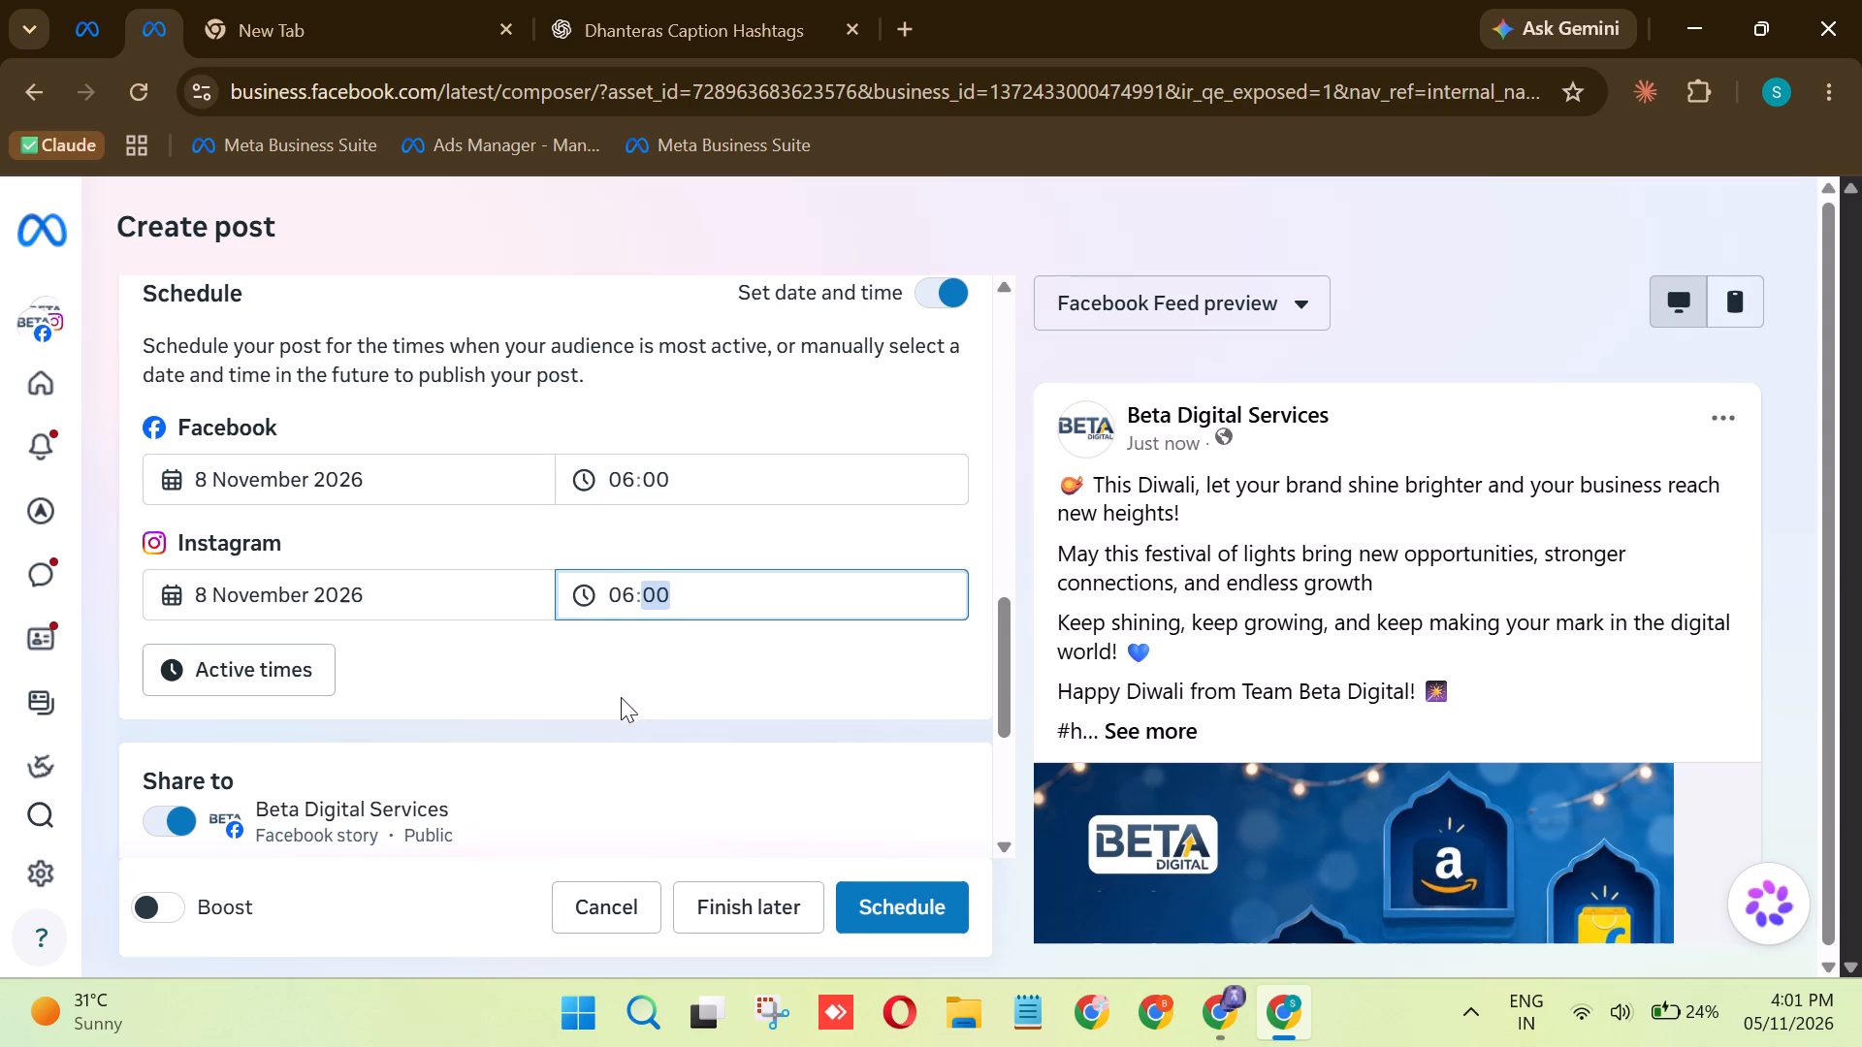
click(621, 696)
Review the Diwali post's media, preview and settings, and schedule it.
scroll(630, 670, up, 5)
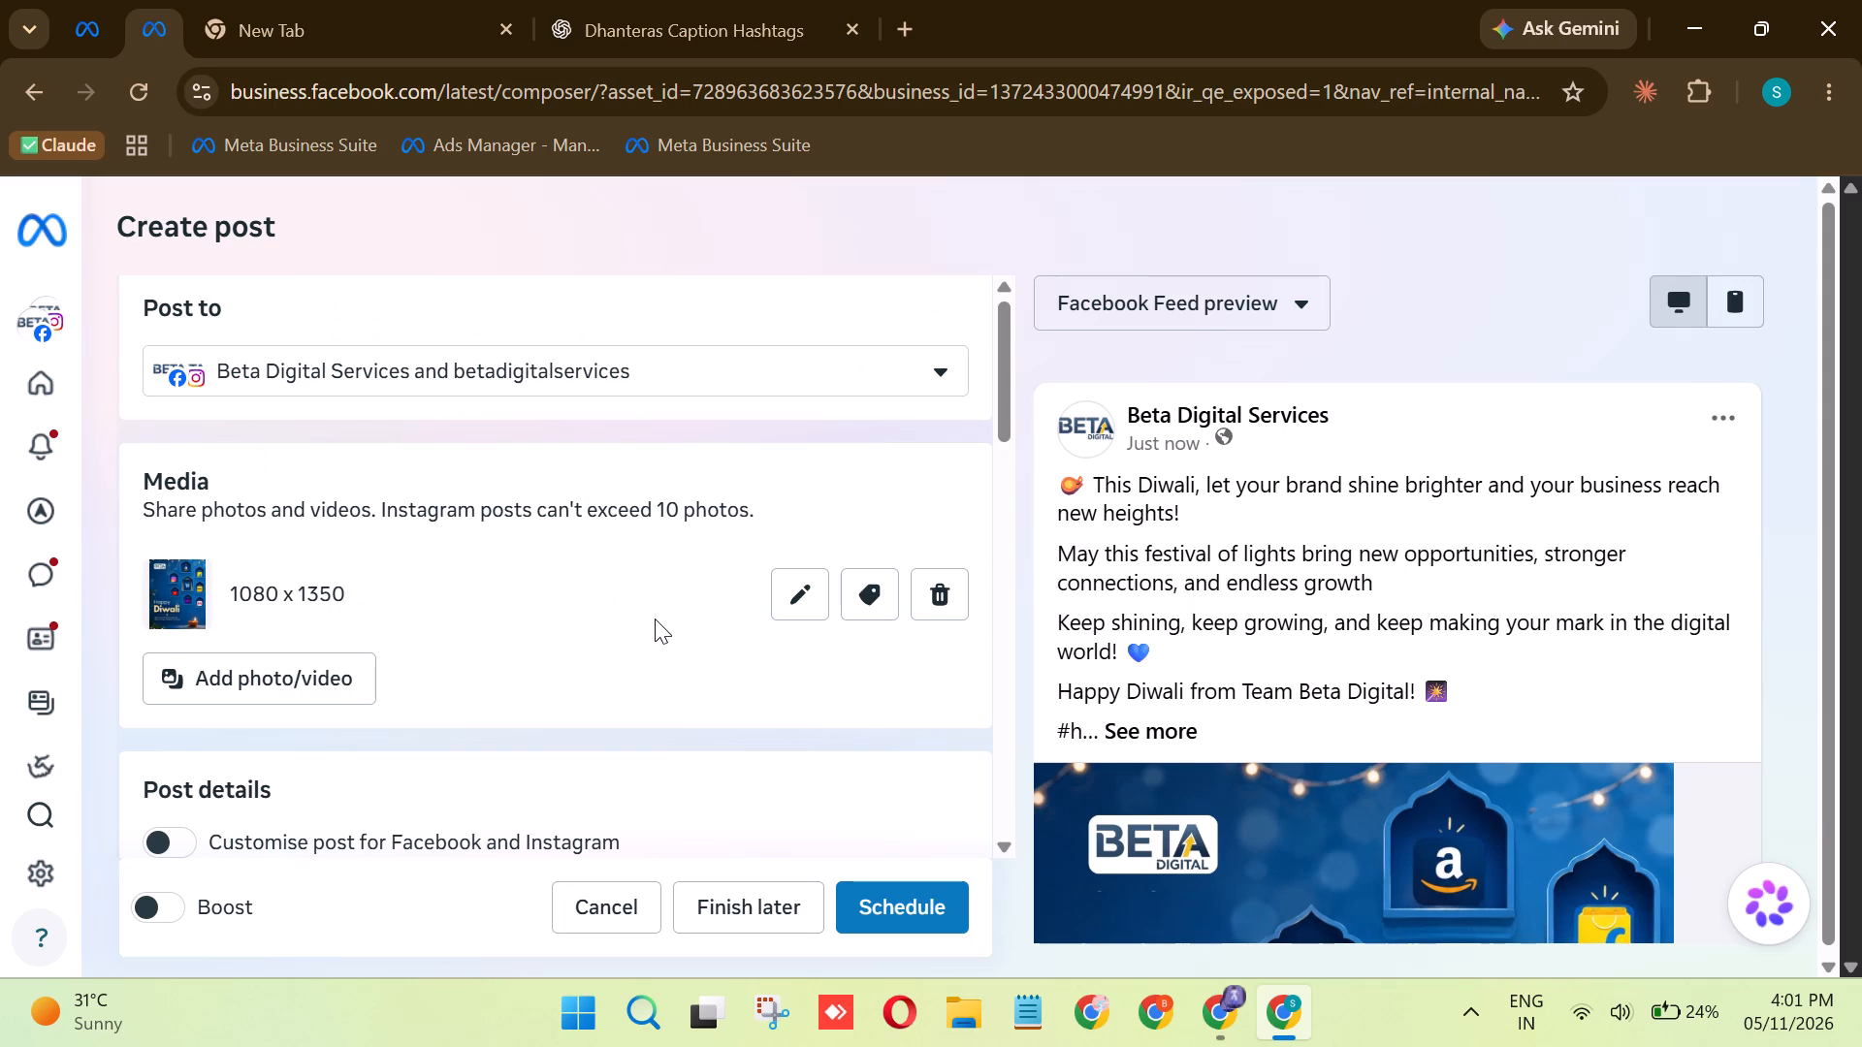
scroll(1474, 729, down, 1)
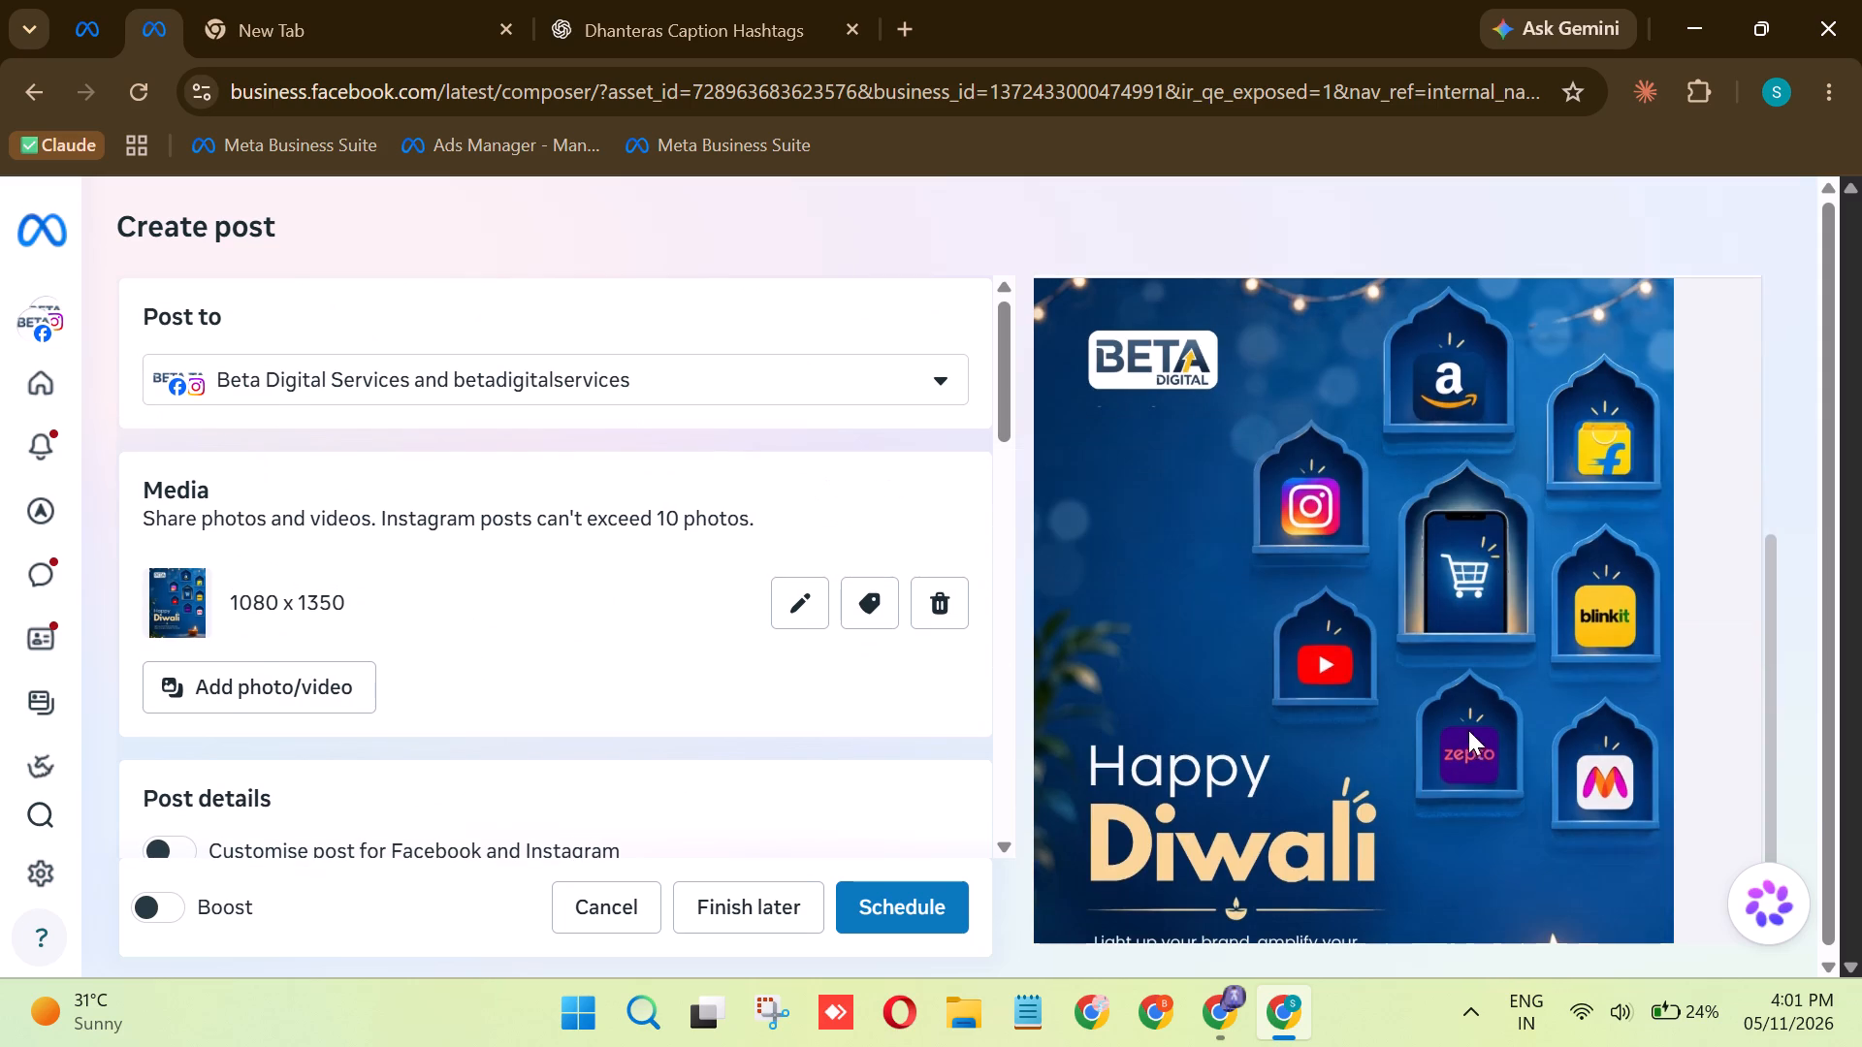
scroll(324, 637, down, 1)
scroll(499, 616, down, 1)
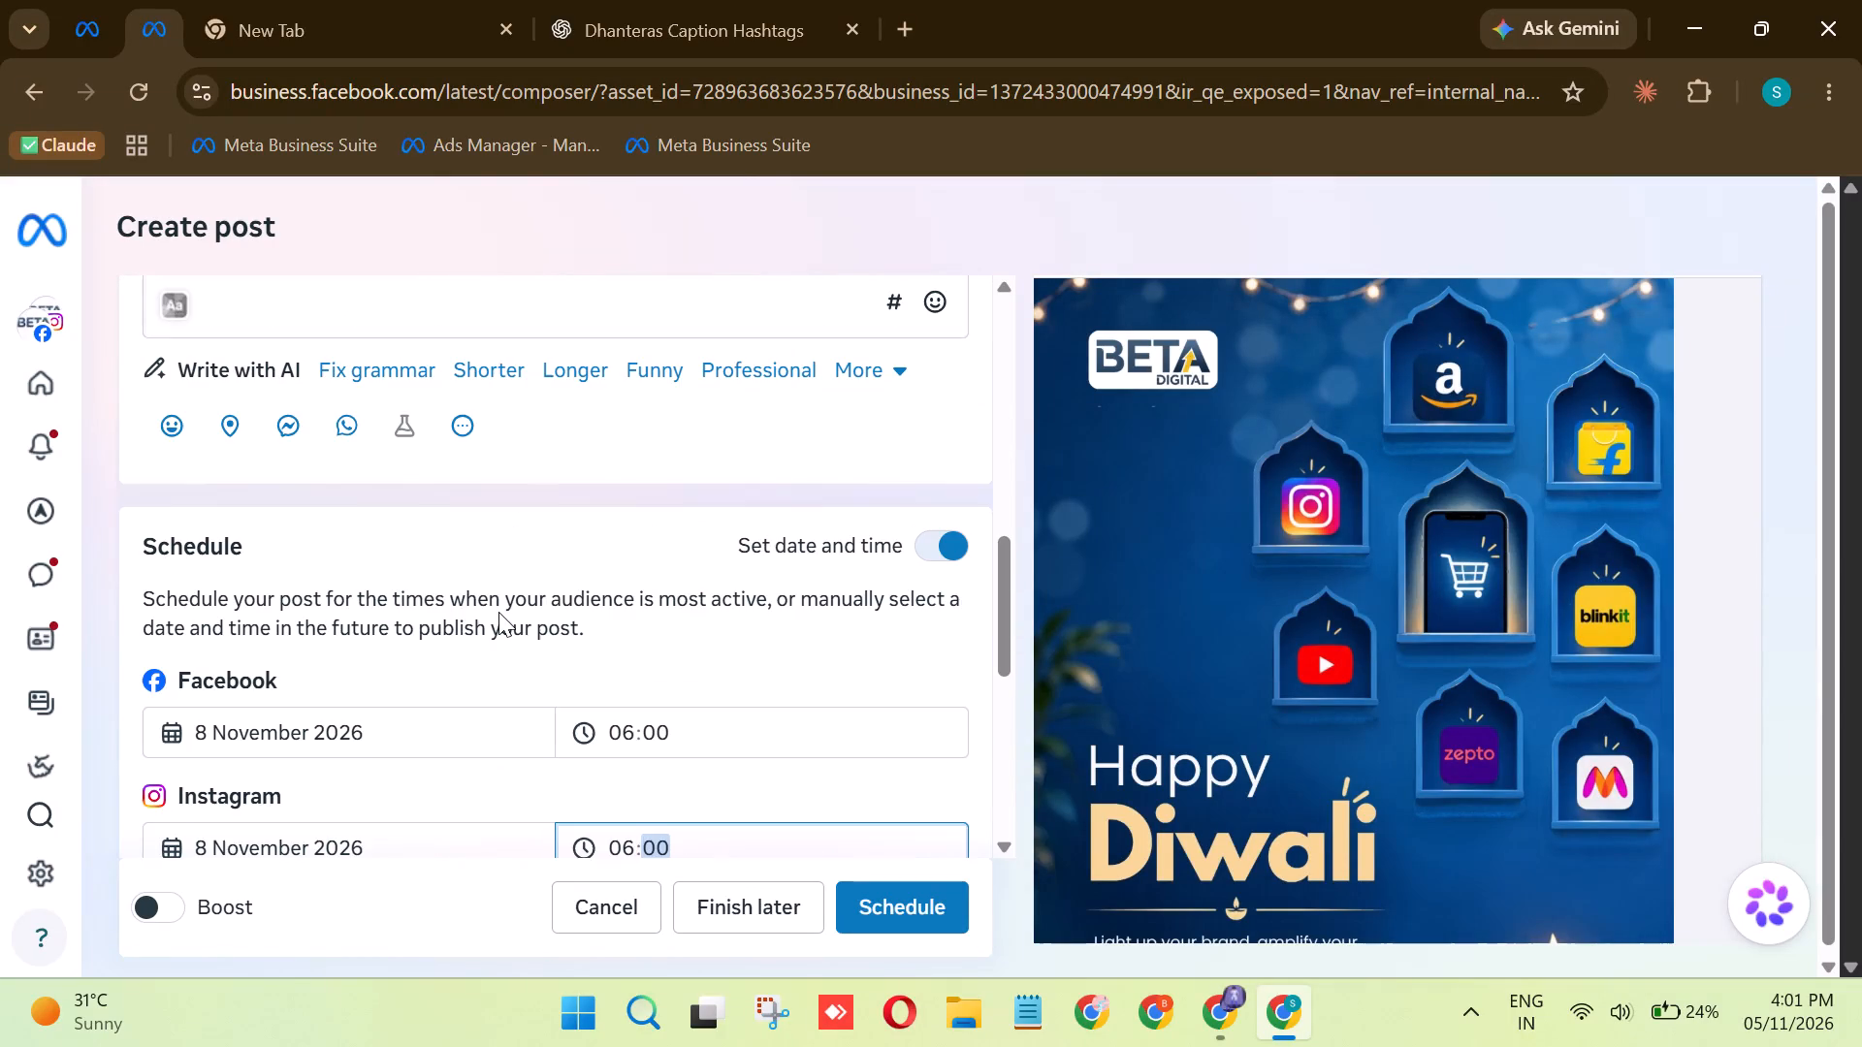
scroll(592, 616, down, 1)
scroll(682, 616, down, 1)
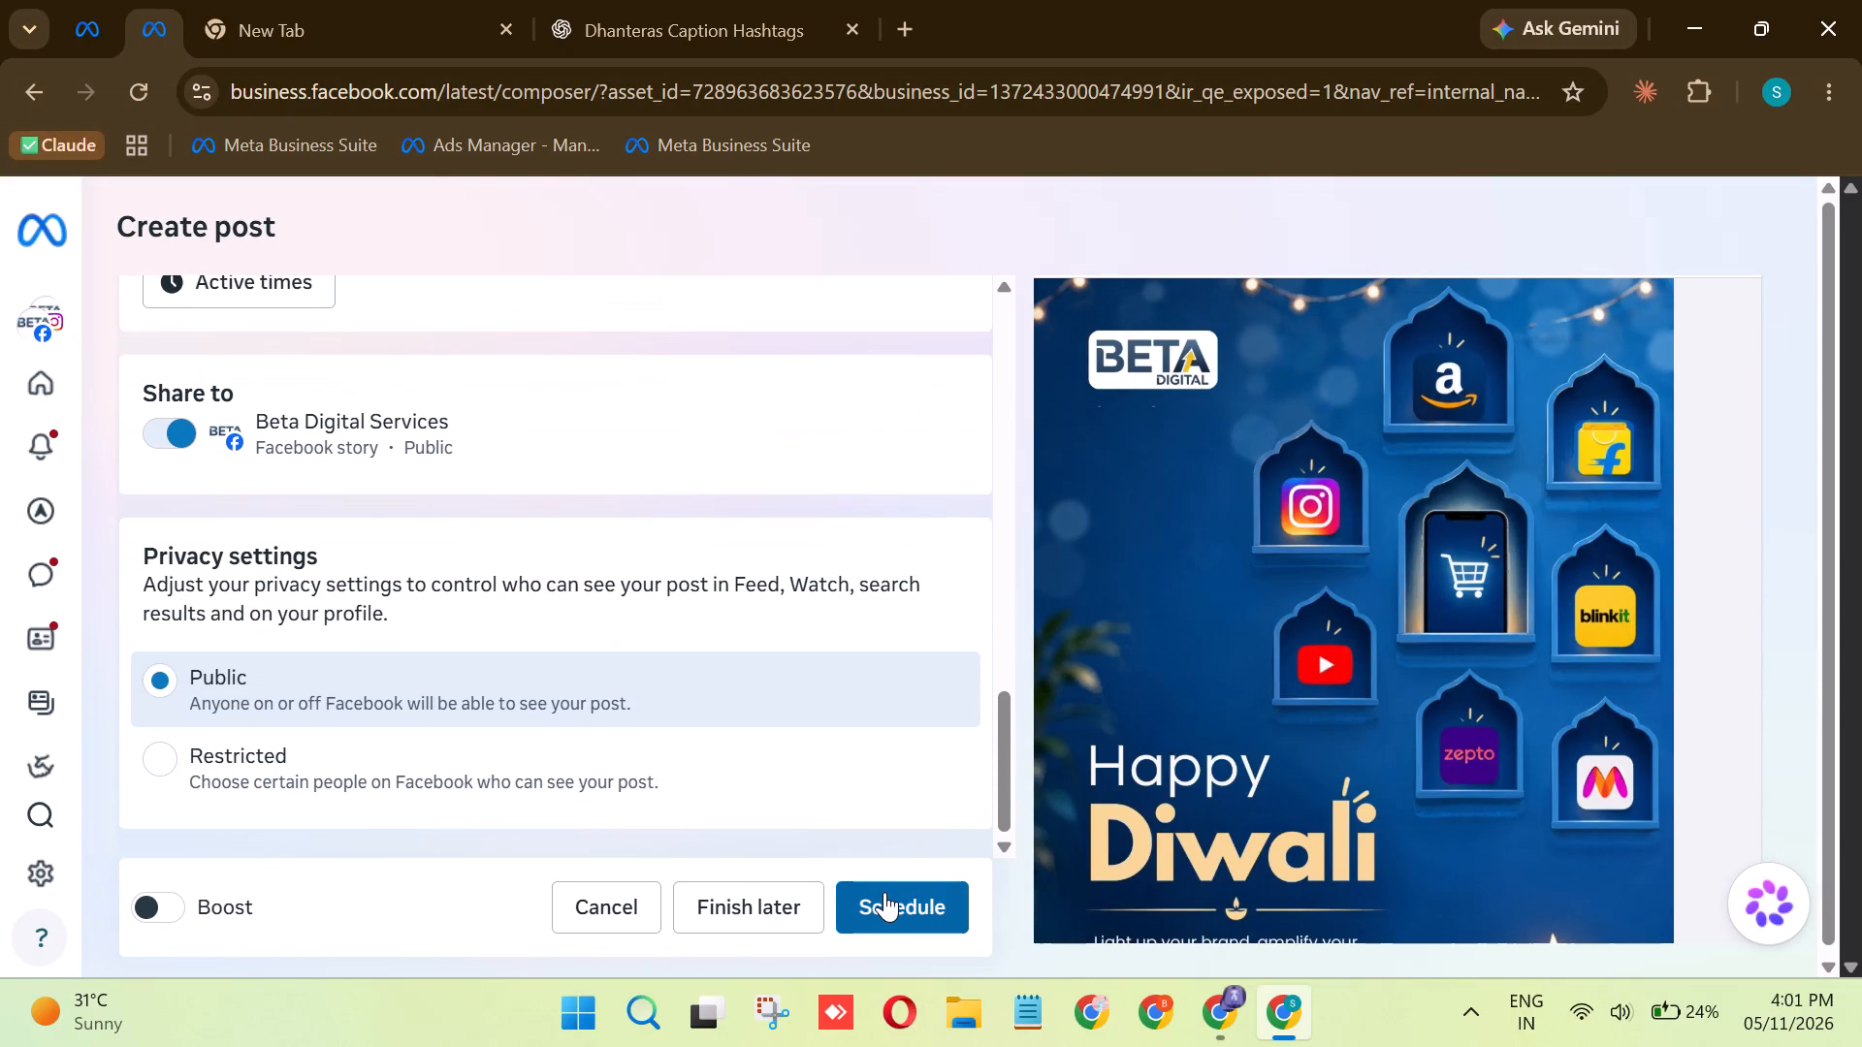
click(884, 891)
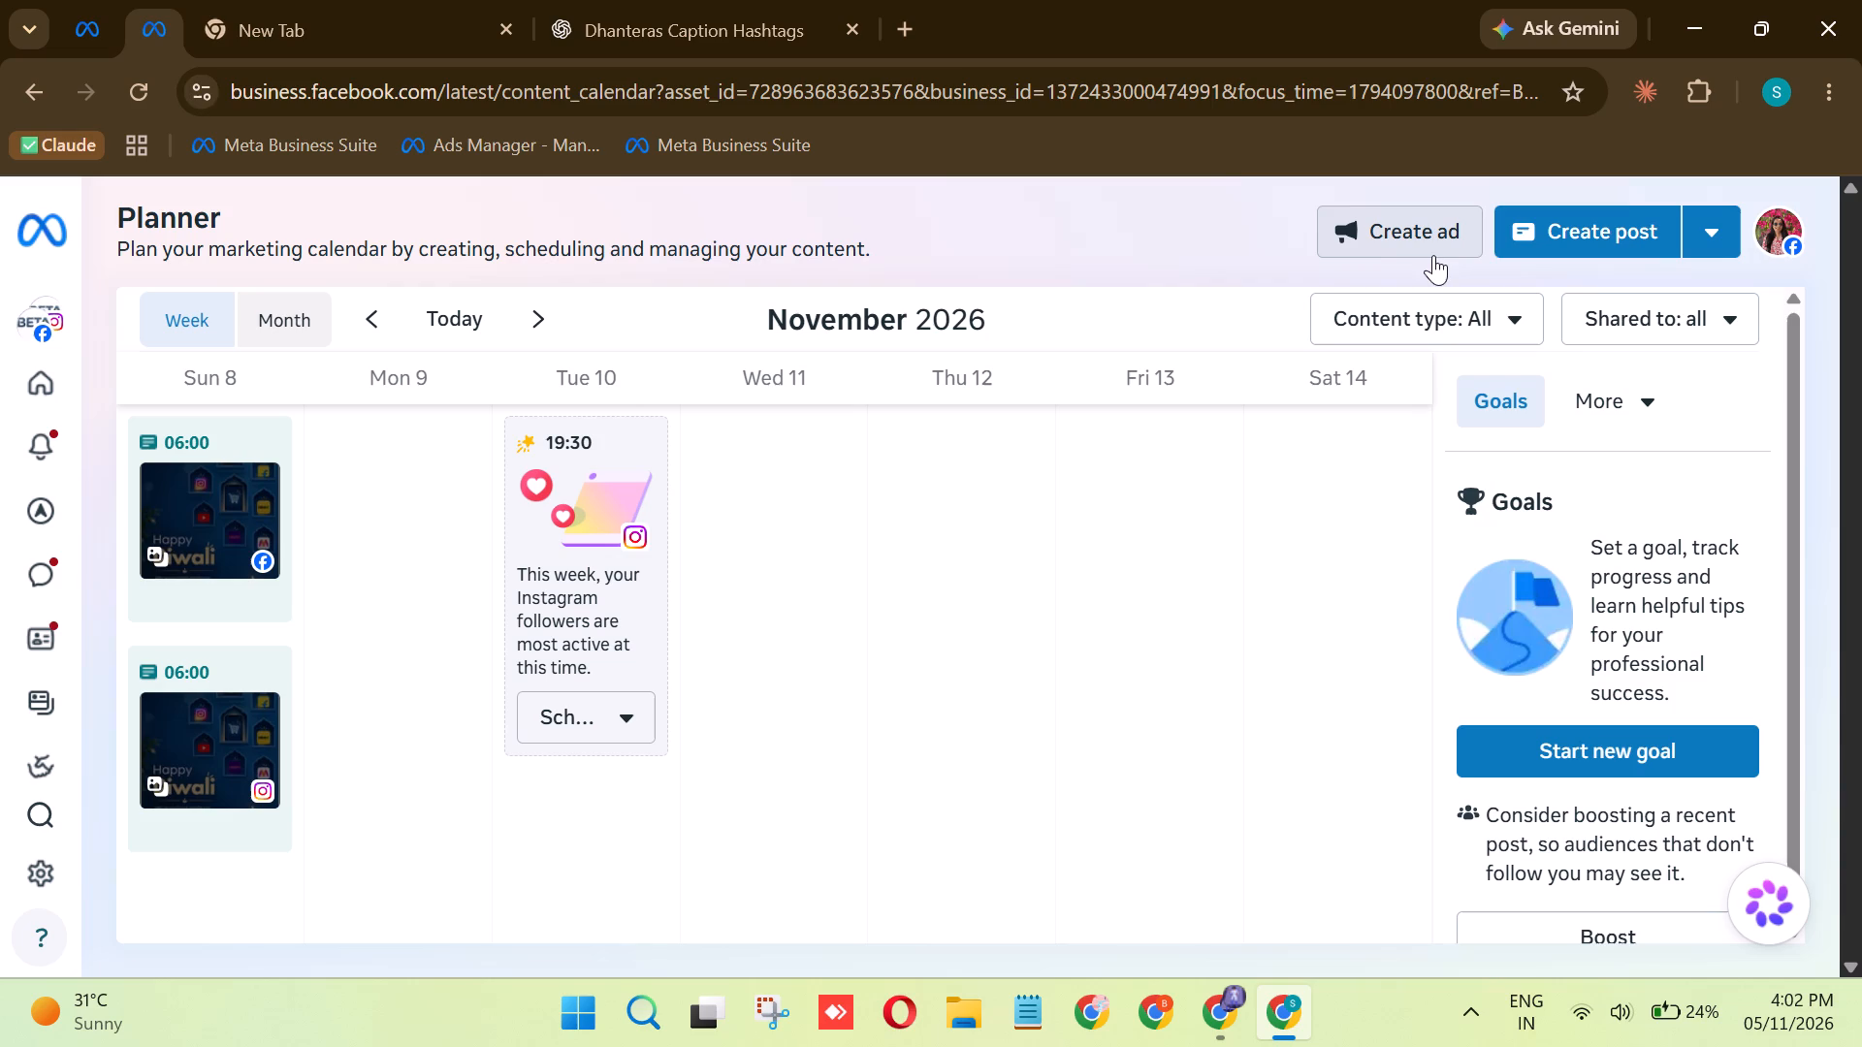
Start a new post for Beta Digital Services from the Meta Business Suite home page.
click(20, 397)
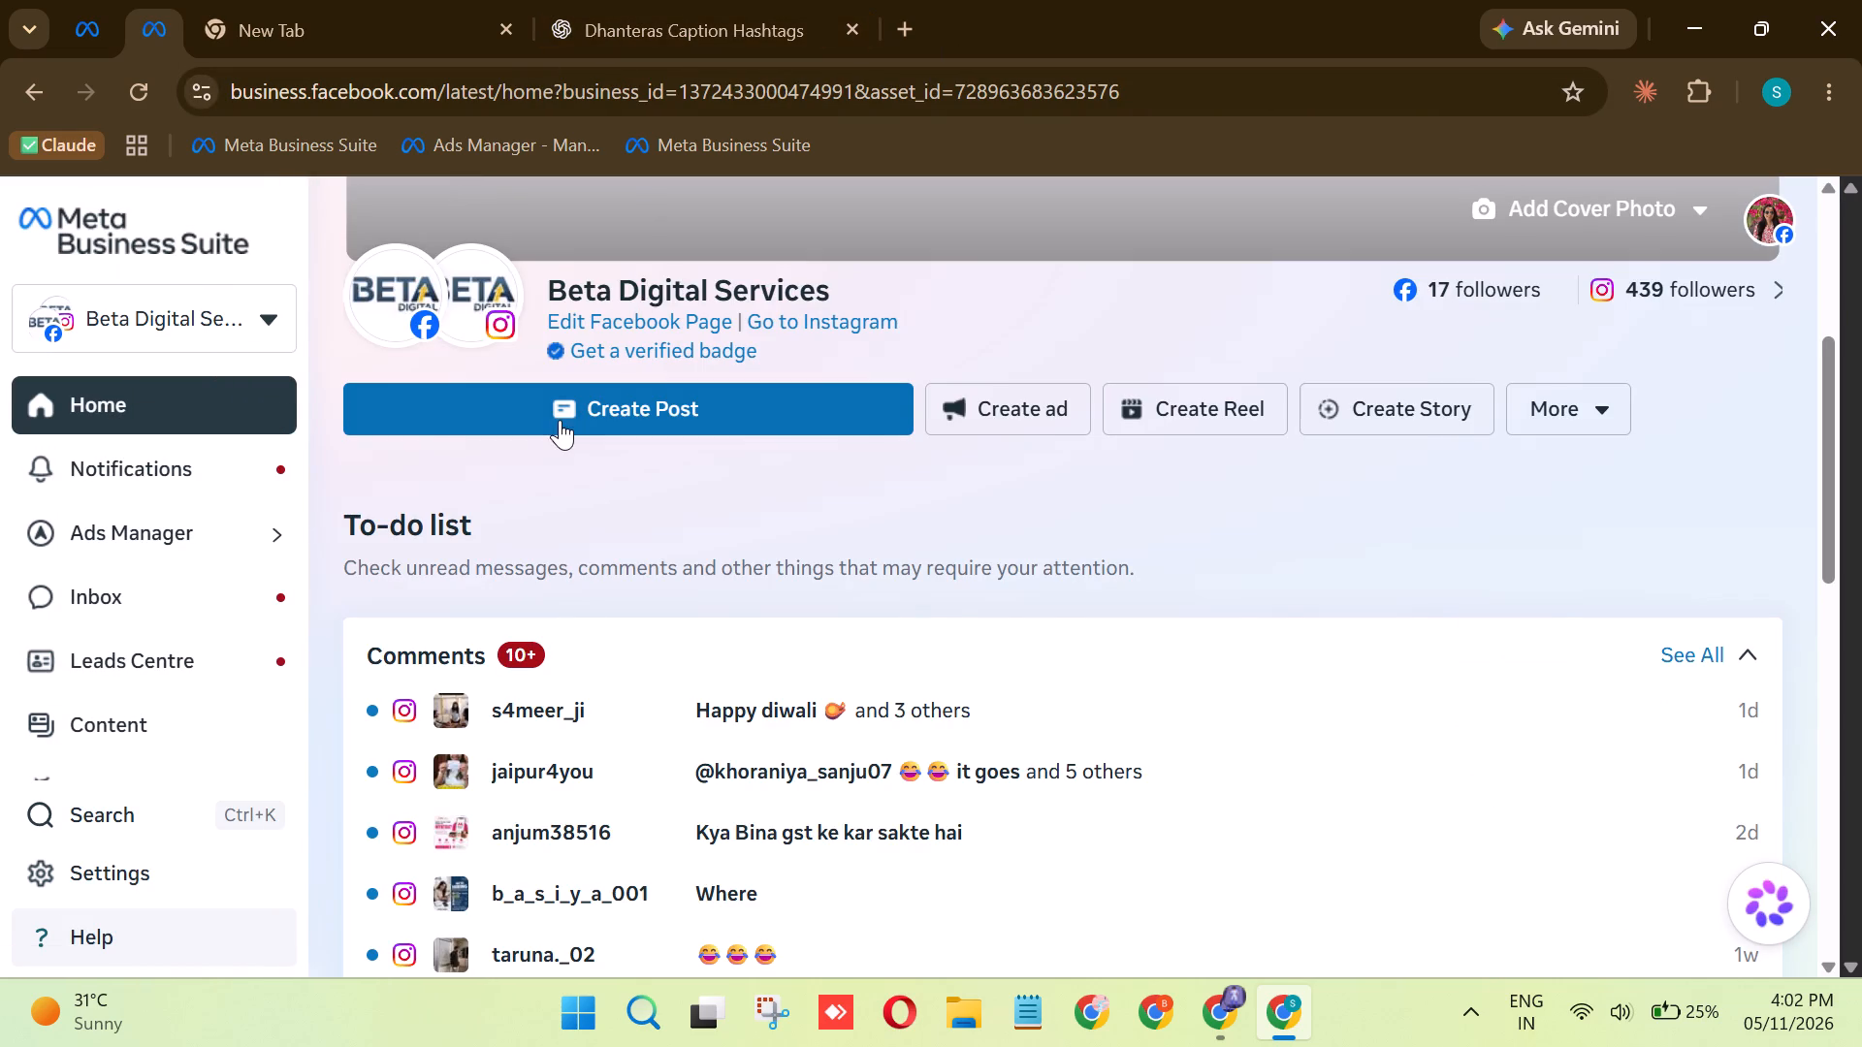
click(556, 416)
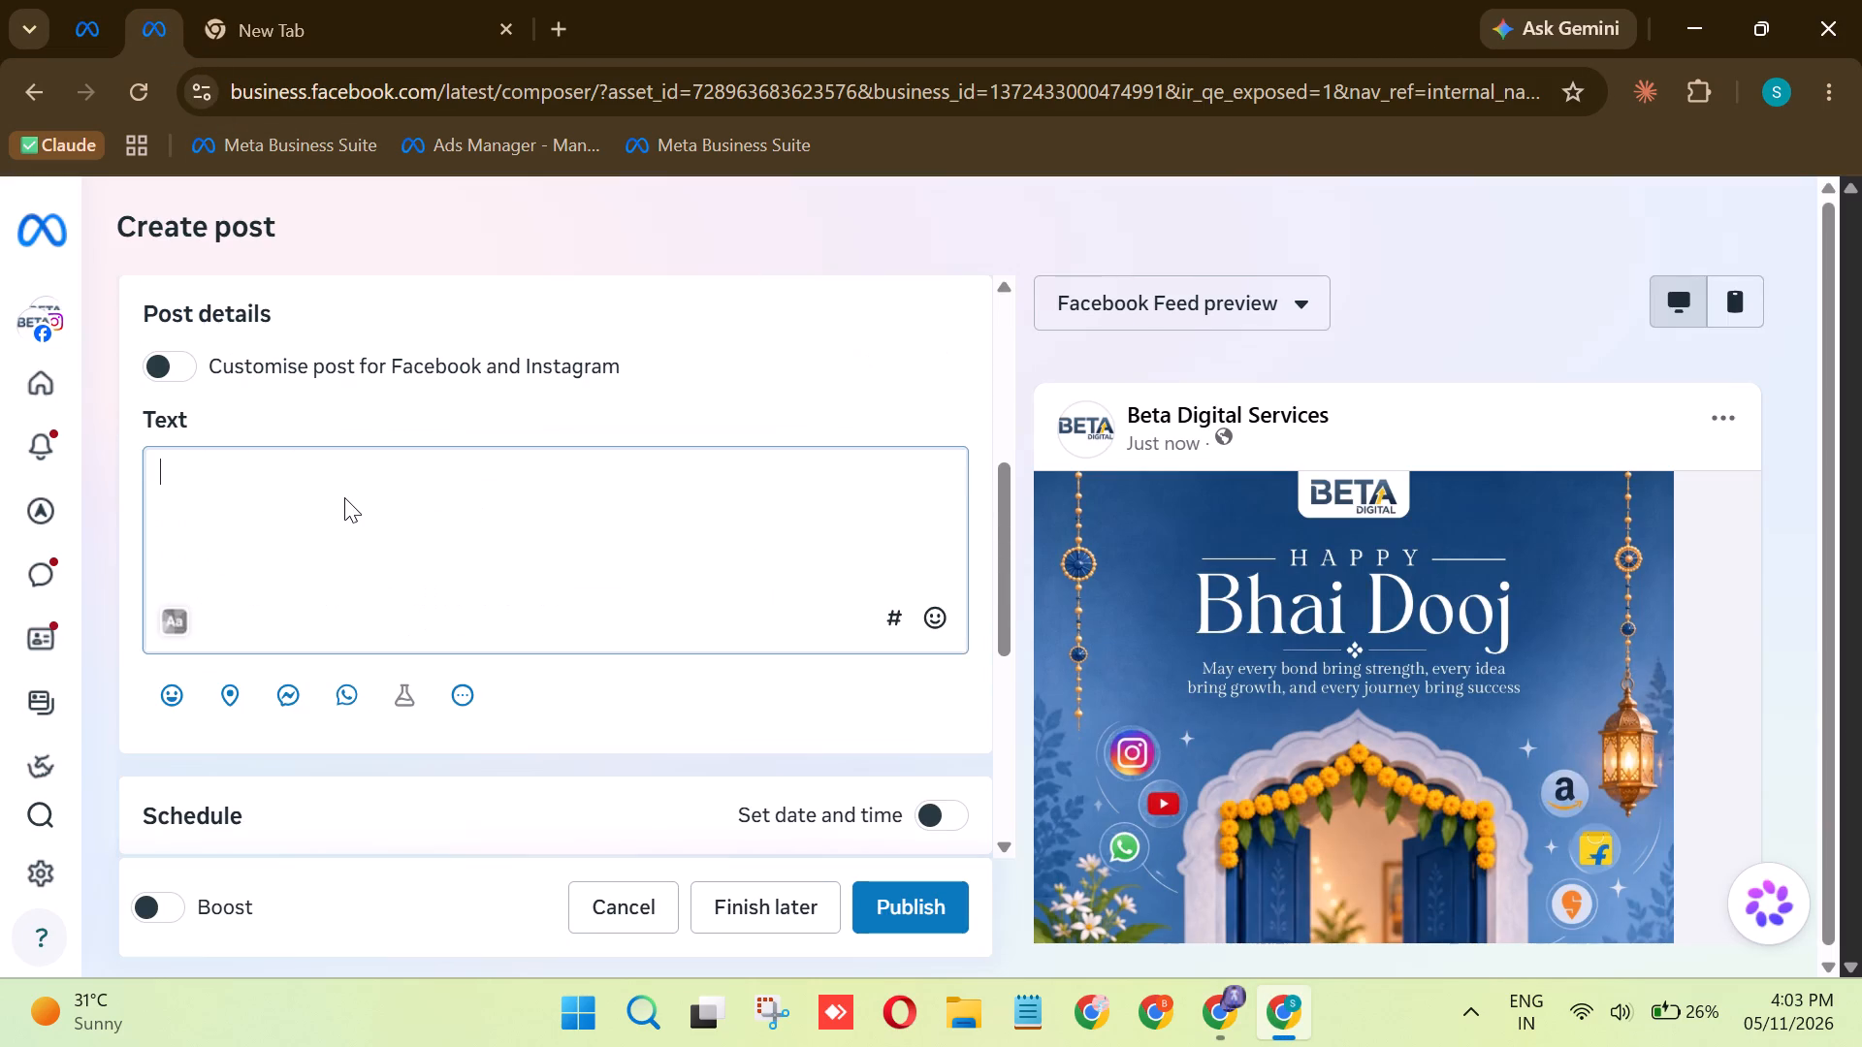
Paste the copied Bhai Dooj caption and hashtags into the post's text.
key(ctrl+v)
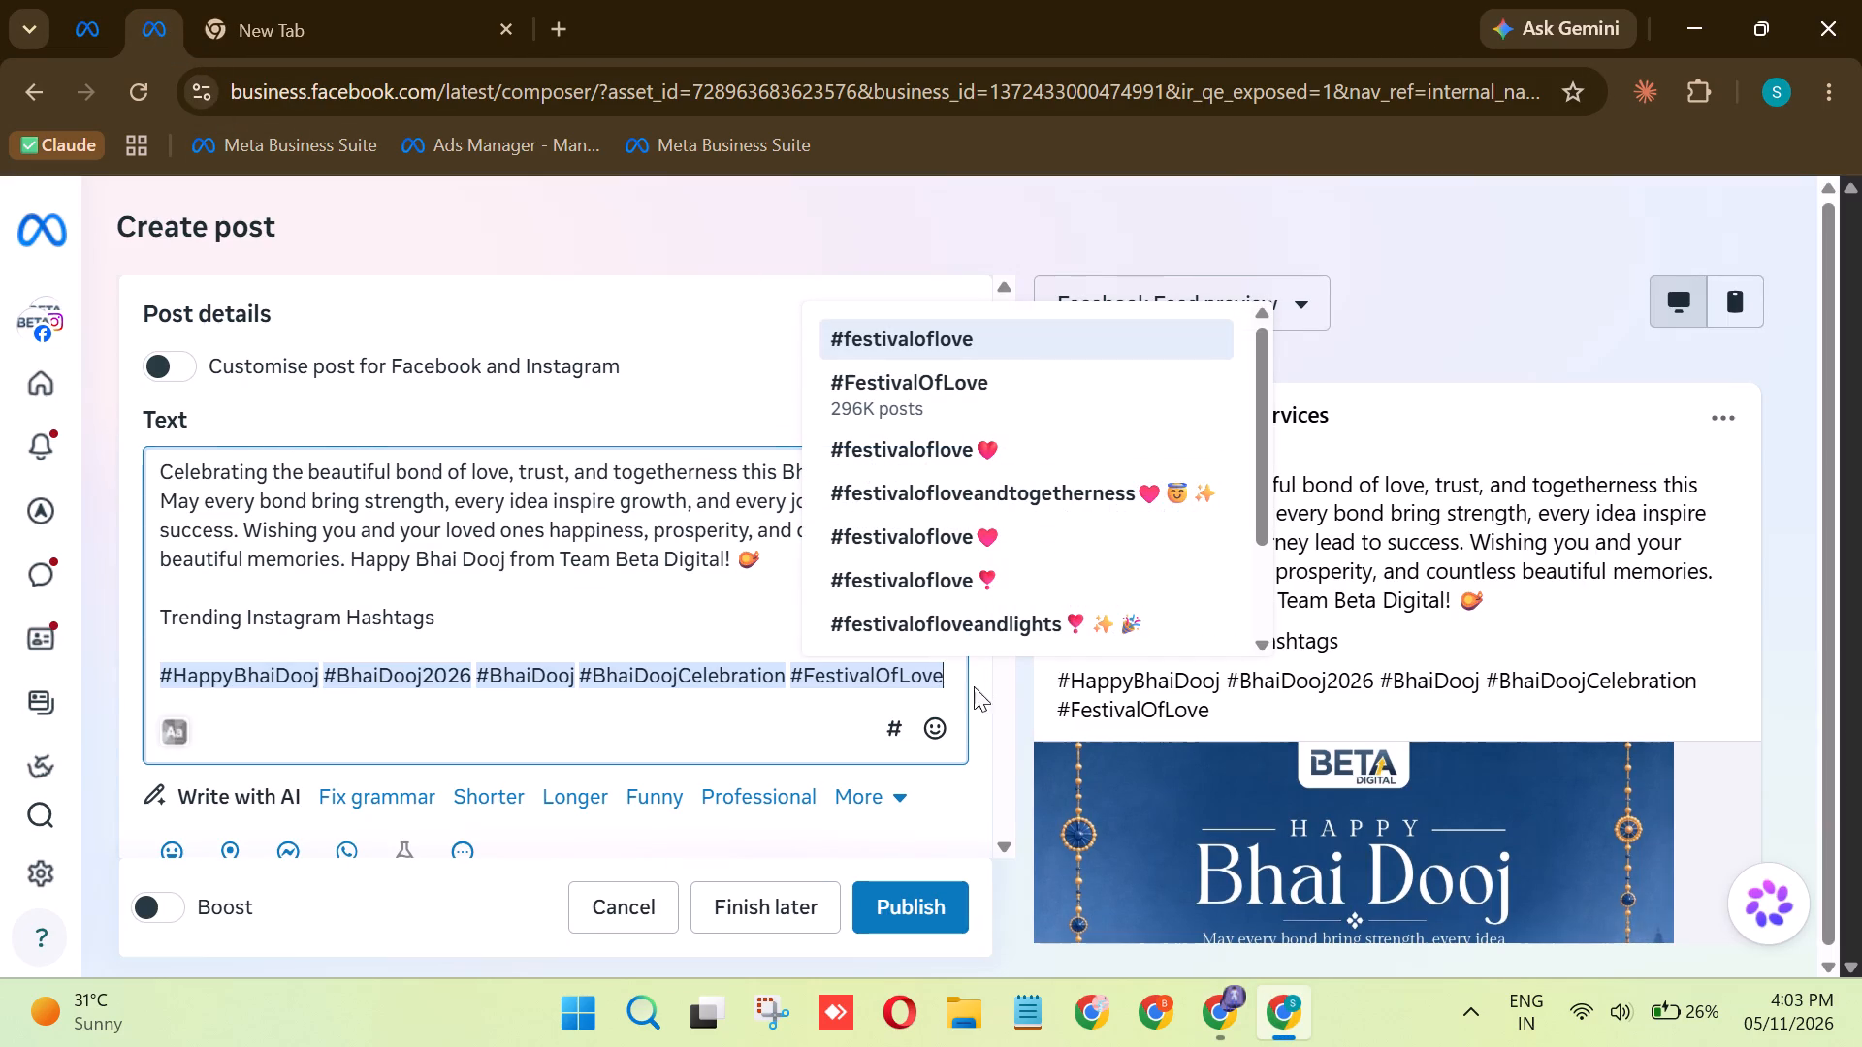
Change the last hashtag of the caption to all lowercase, #festivaloflove.
key(Left)
key(Left)
key(Left)
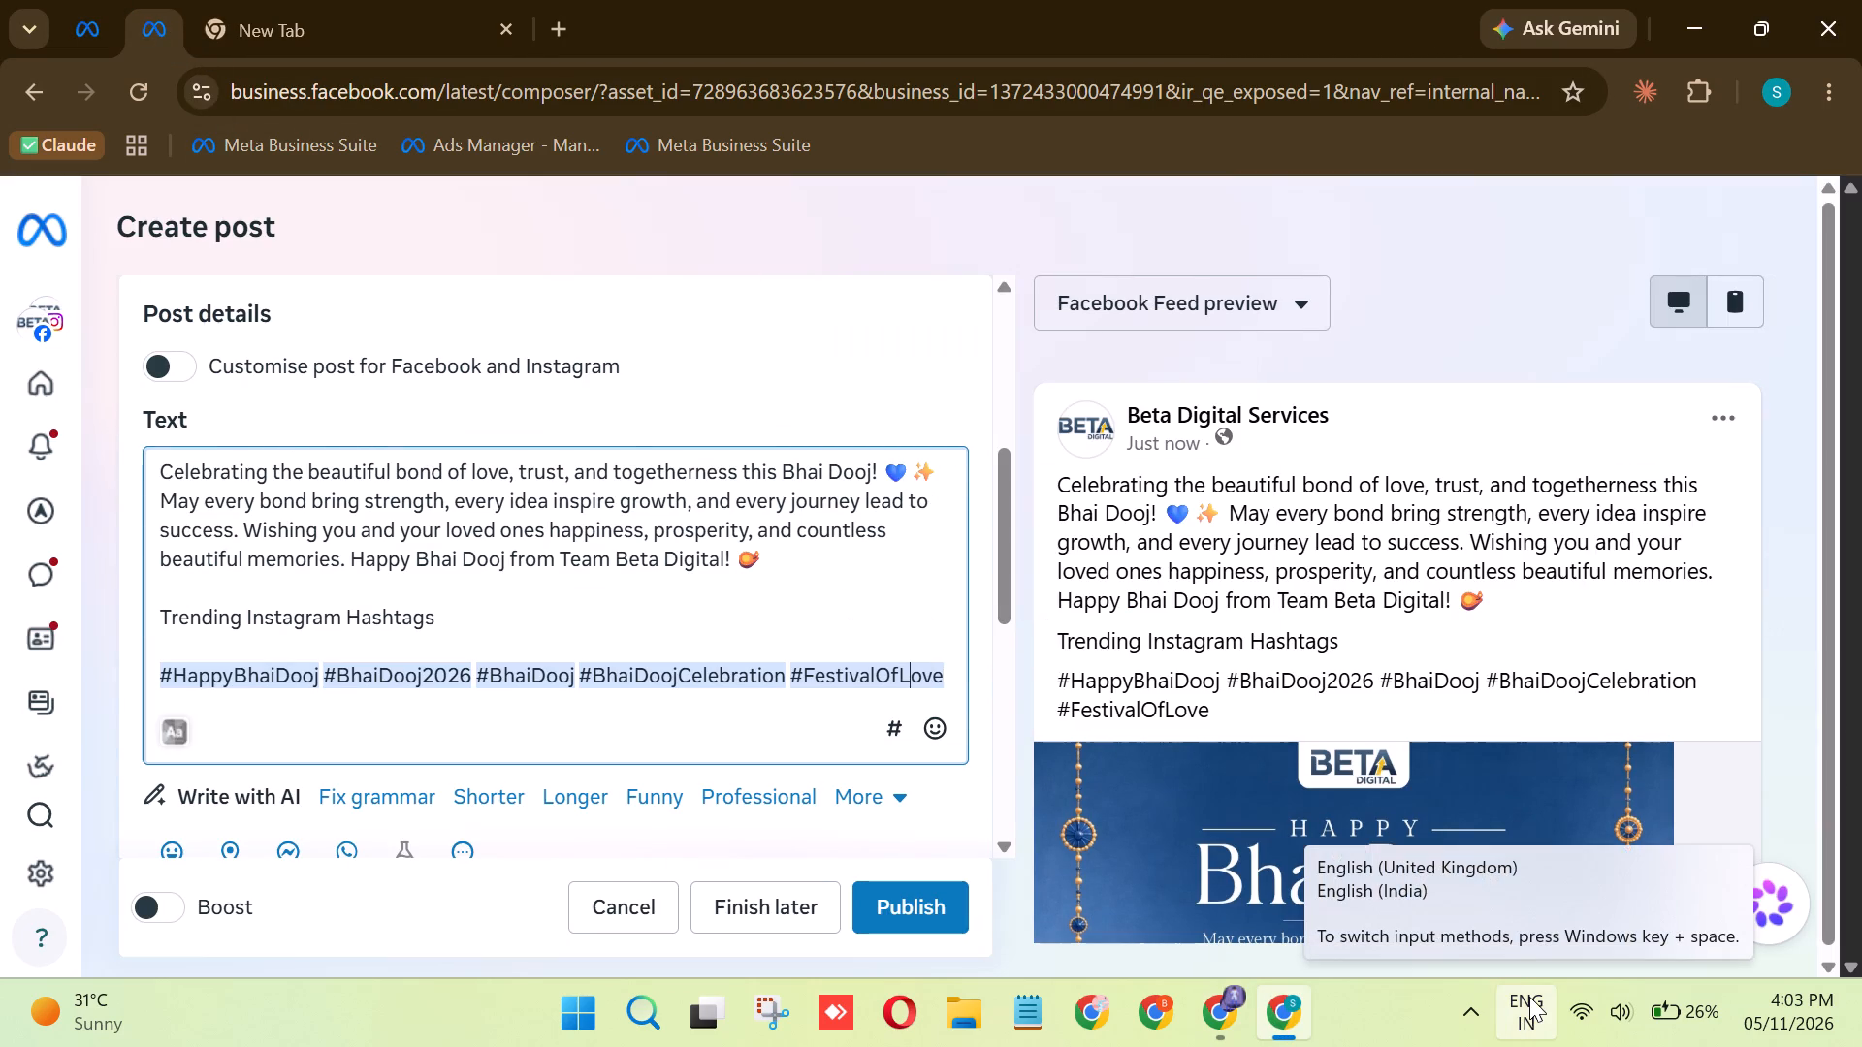
key(BackSpace)
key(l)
key(Left)
key(Left)
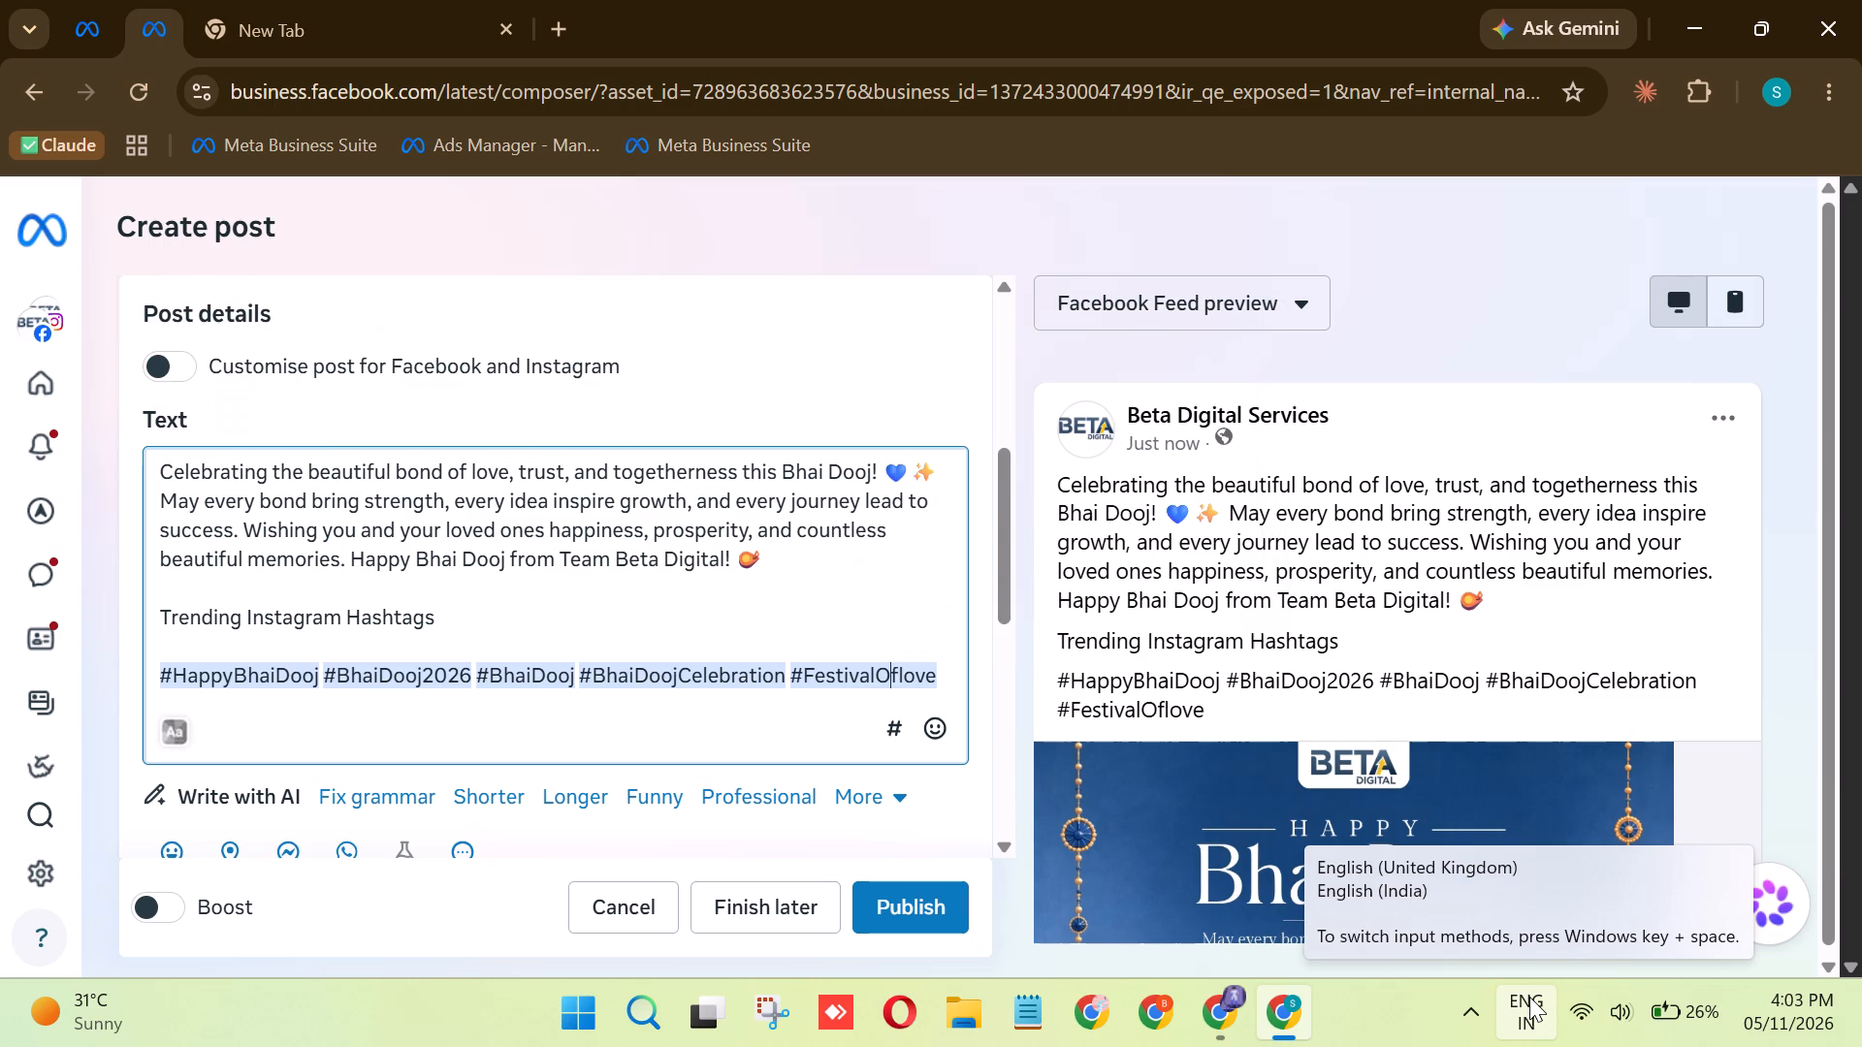
key(BackSpace)
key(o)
key(Left)
key(Left)
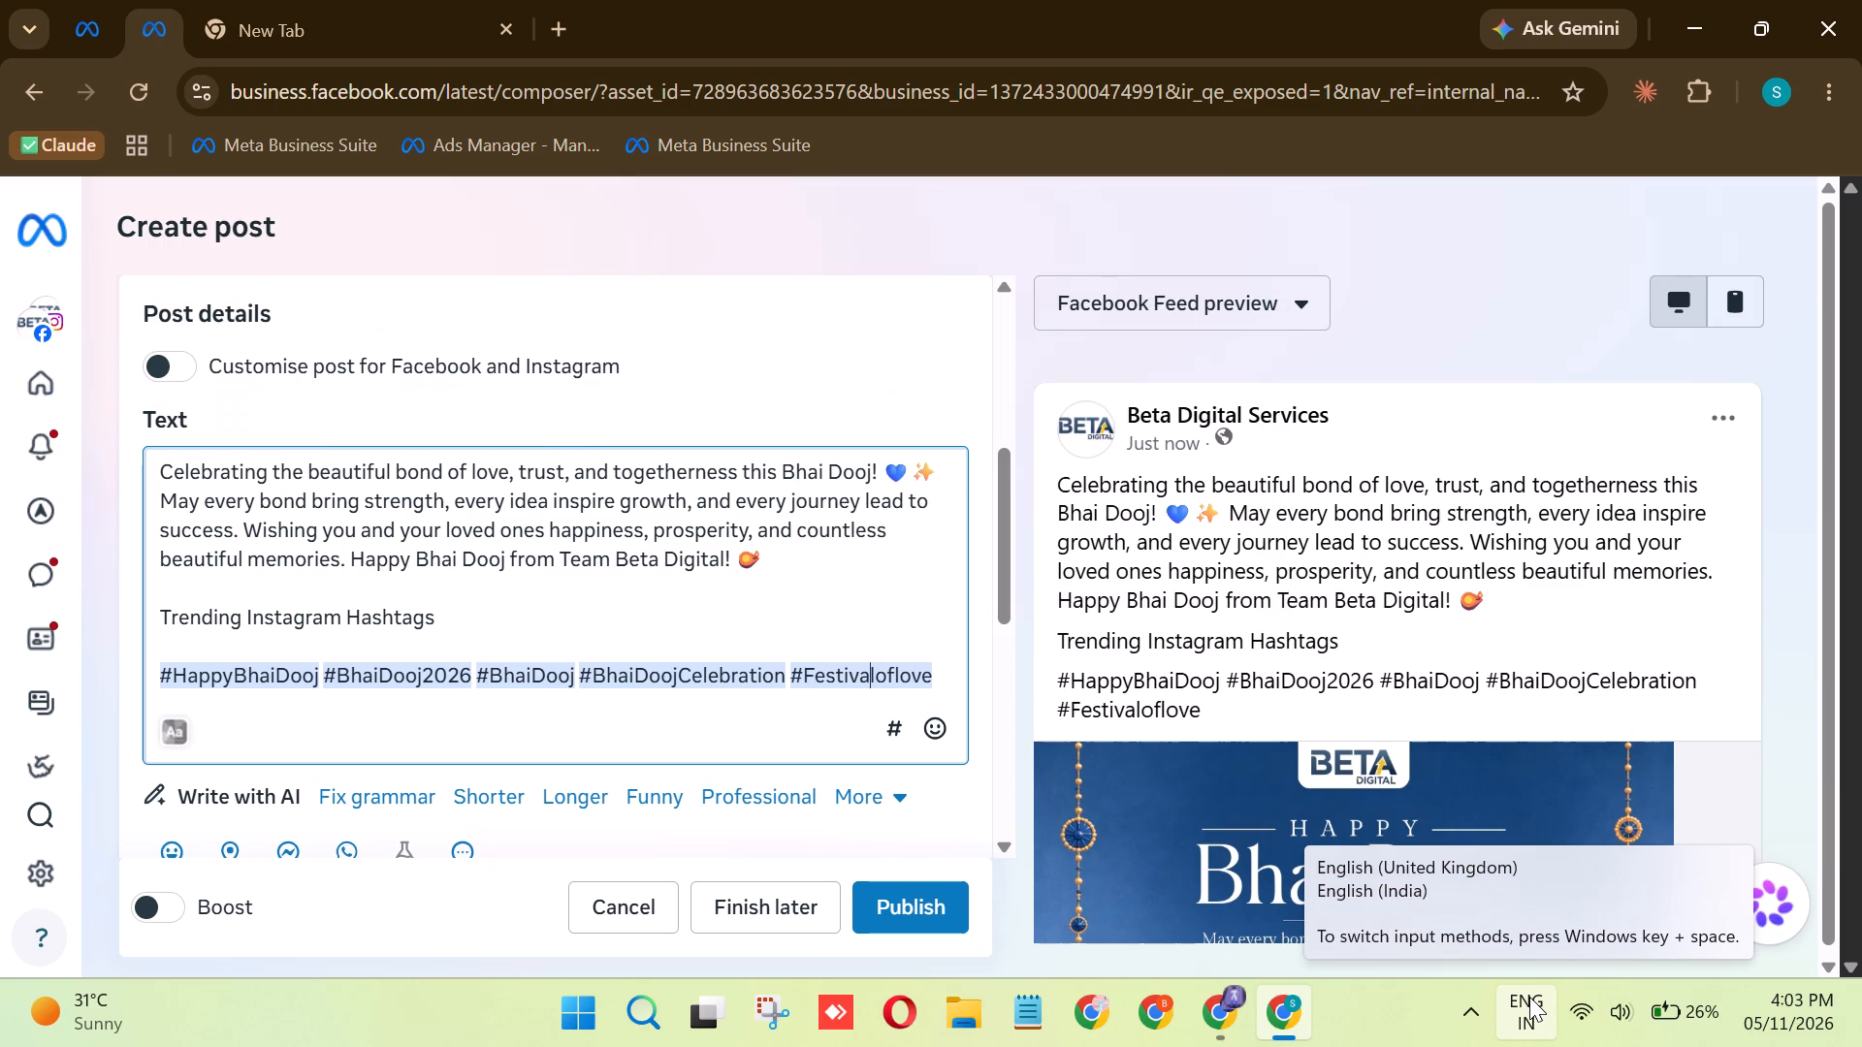
key(Left)
key(Left)
key(Left)
key(Left)
key(Left)
key(Left)
key(Left)
key(Right)
key(BackSpace)
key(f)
Change the Bhai Dooj celebration hashtag to all lowercase, #bhaidoojcelebration.
key(Left)
key(Page_Up)
key(Left)
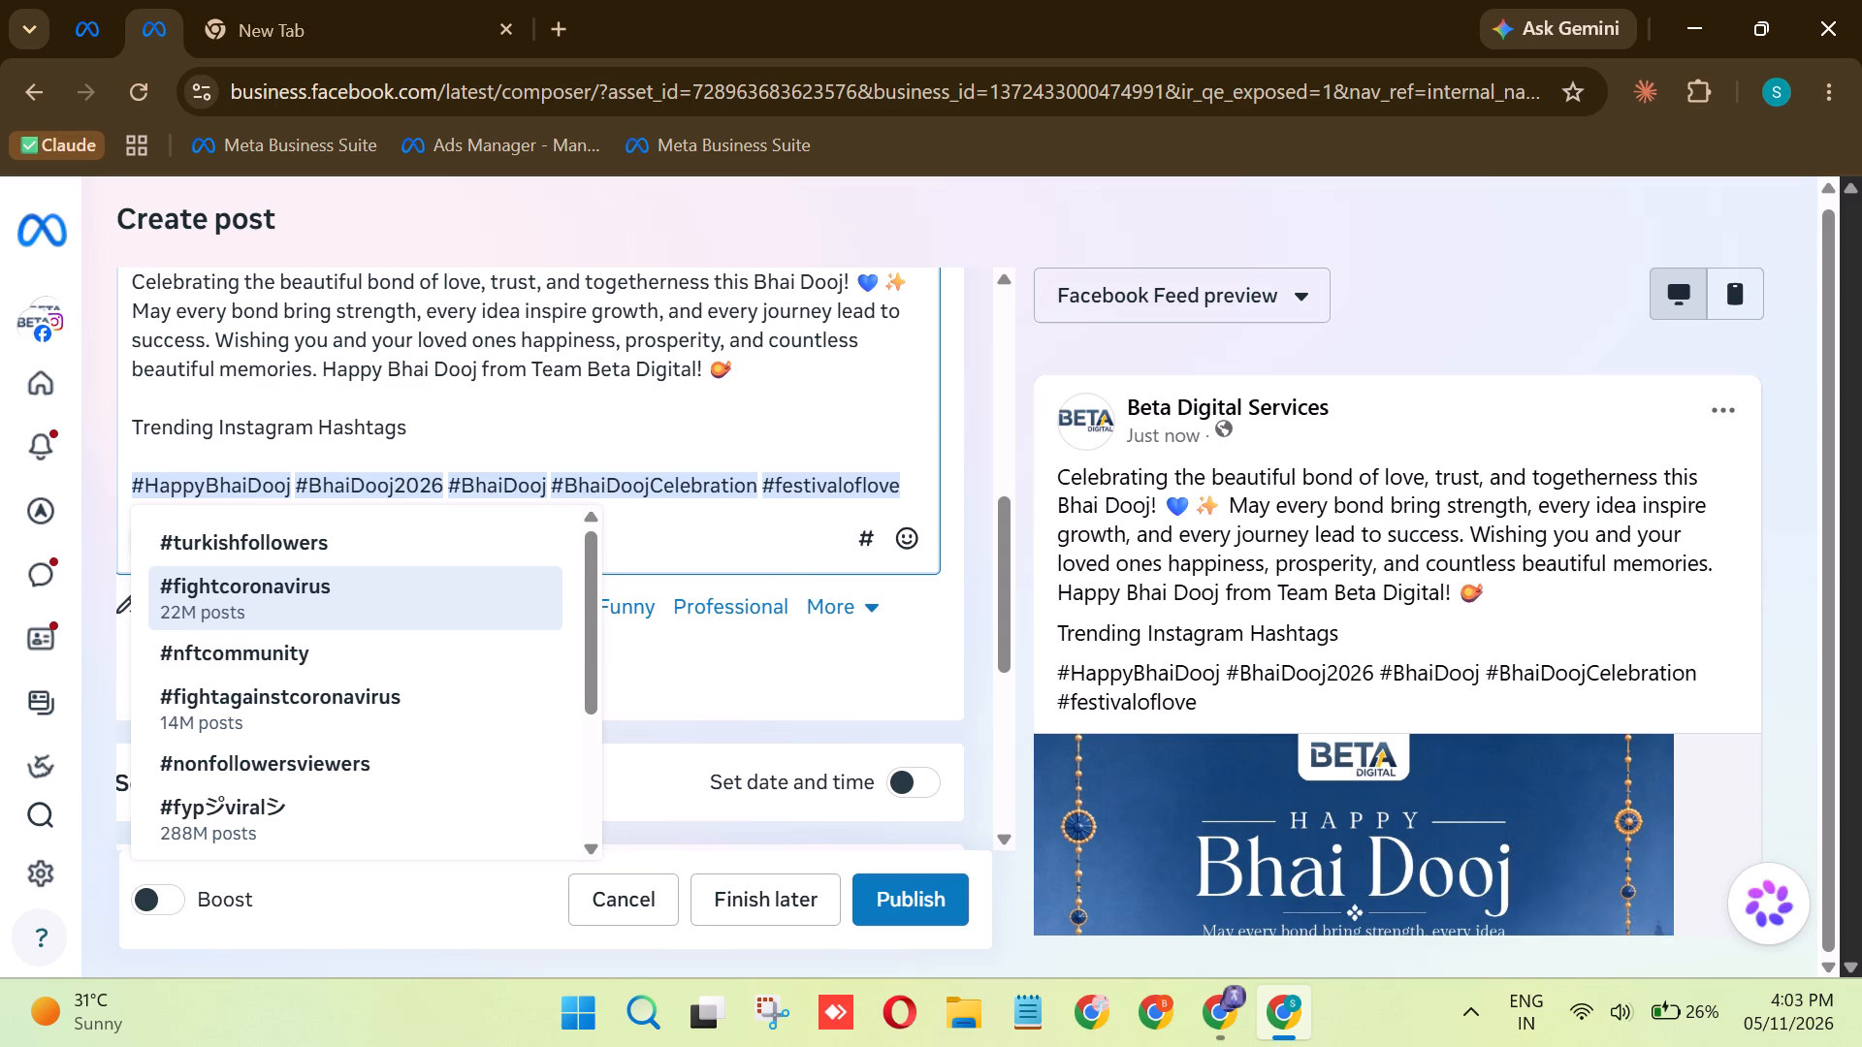
click(663, 488)
key(BackSpace)
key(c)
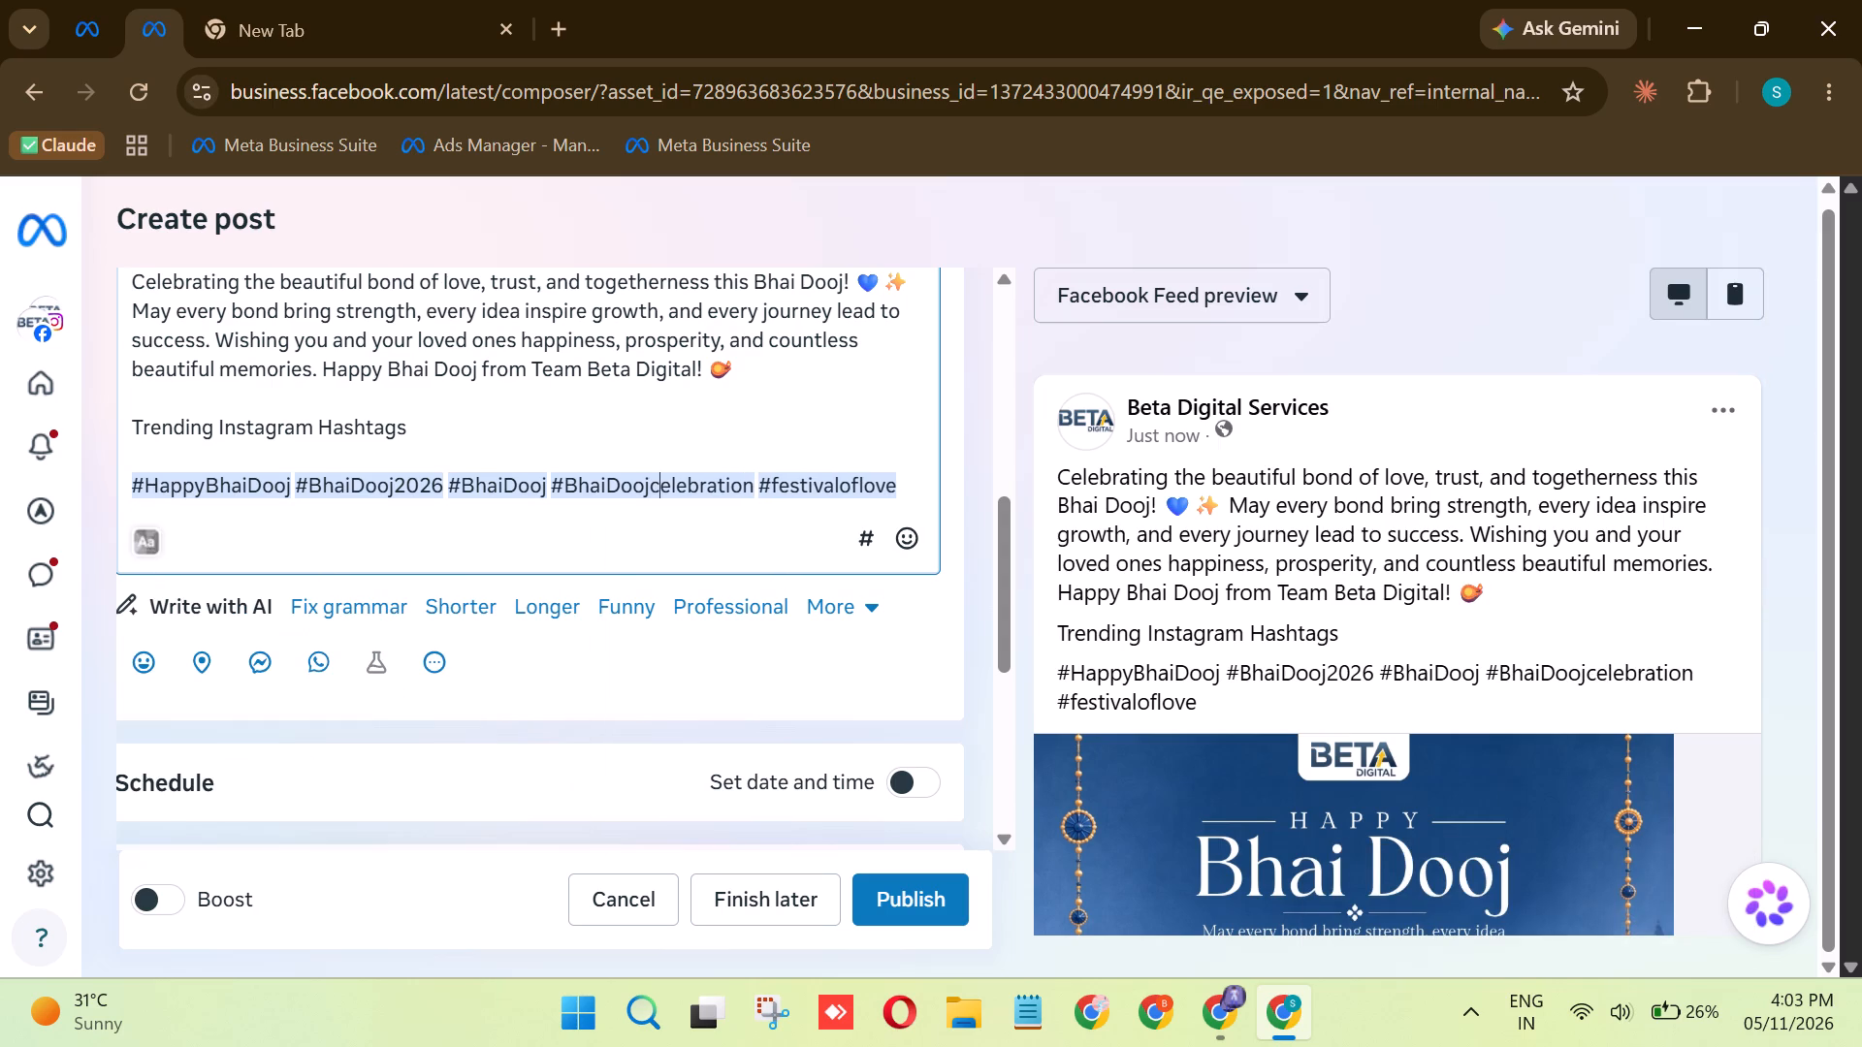
key(Left)
key(Left)
key(Left)
key(Left)
key(Left)
key(Right)
key(BackSpace)
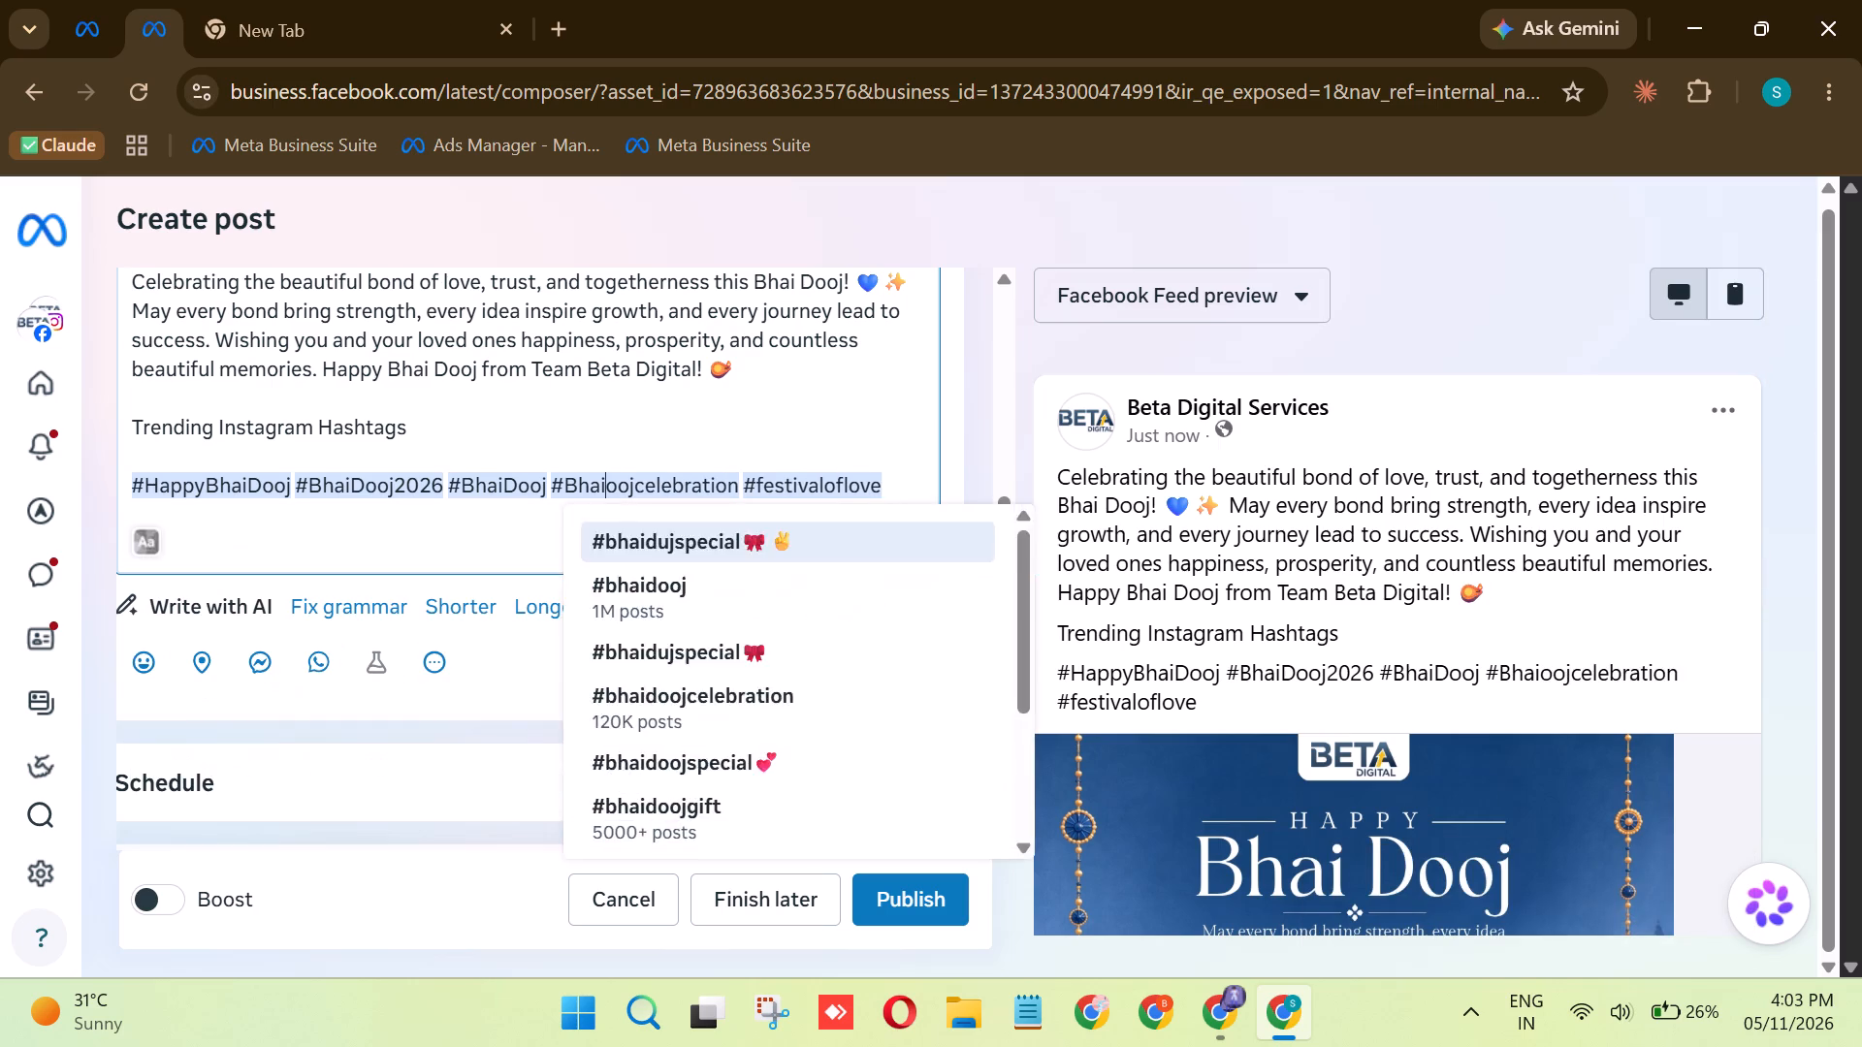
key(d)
key(Left)
key(Left)
key(Left)
key(Left)
key(BackSpace)
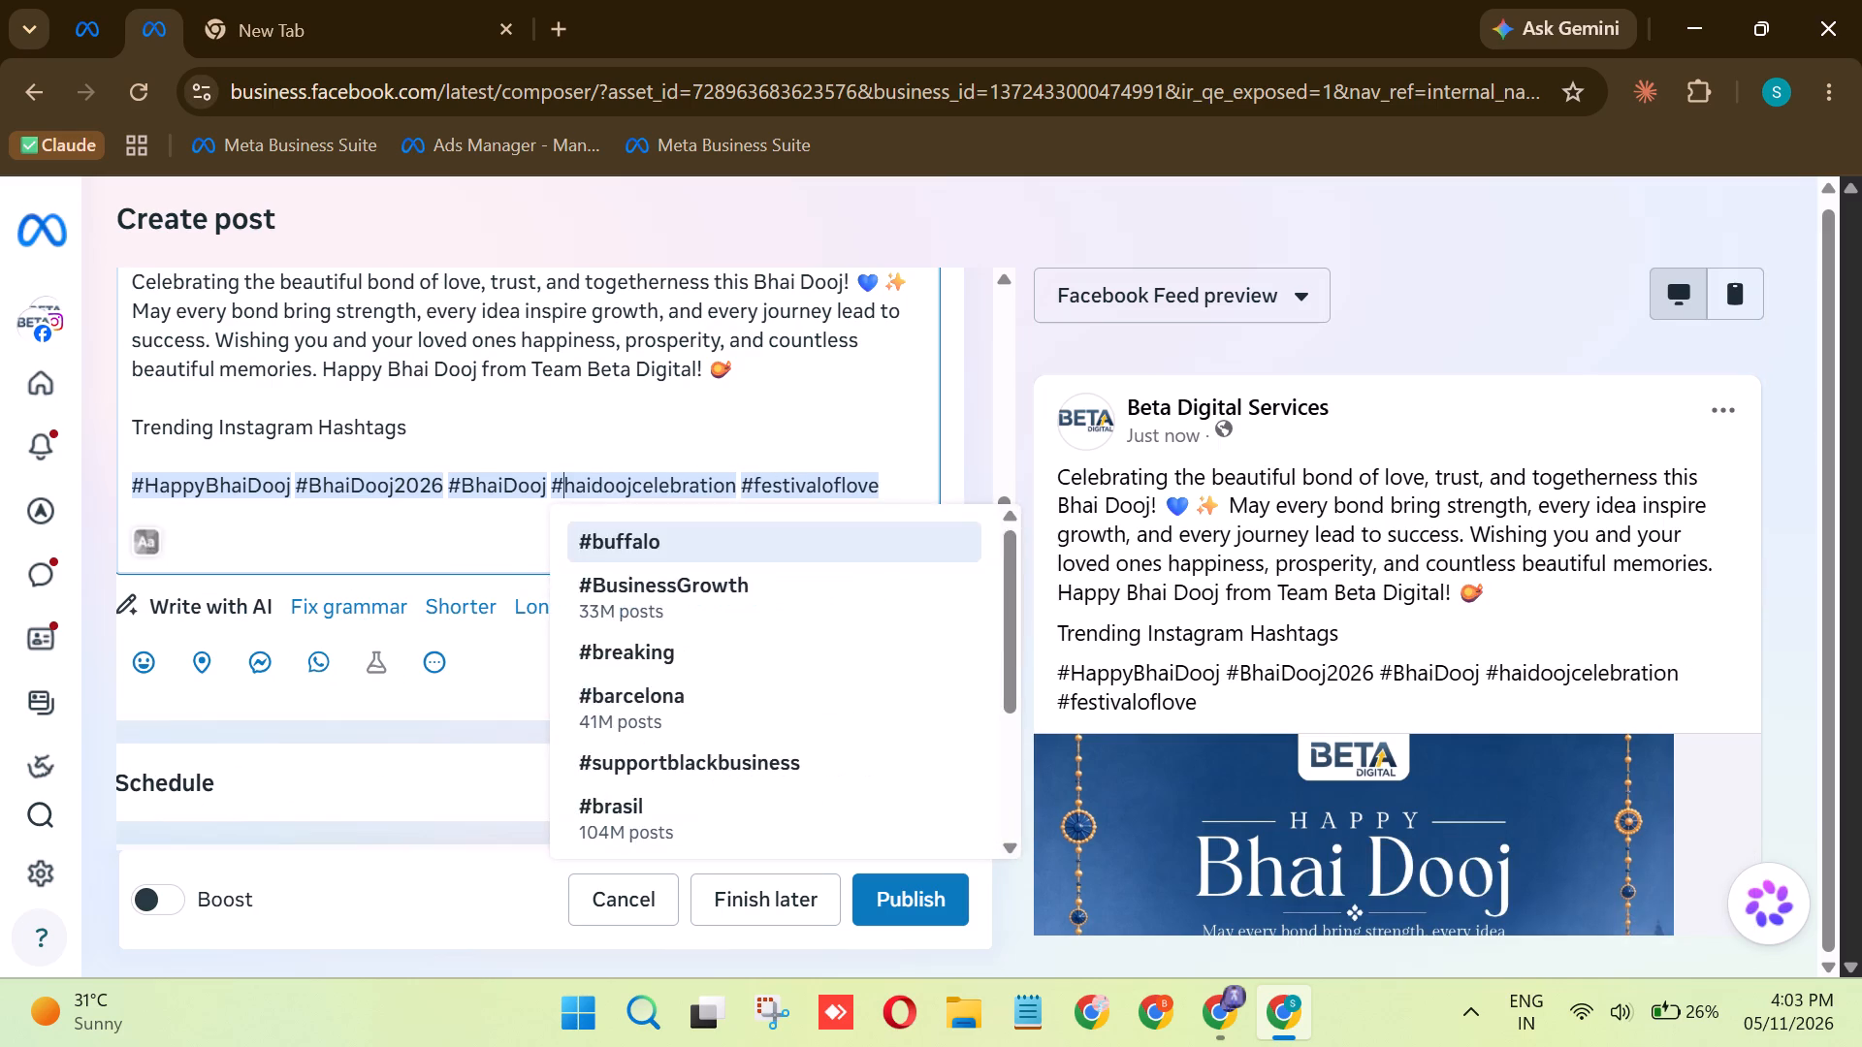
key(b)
Change the third hashtag in the caption to all lowercase, #bhaidooj.
key(Left)
key(Left)
key(Left)
key(Left)
key(Left)
key(Left)
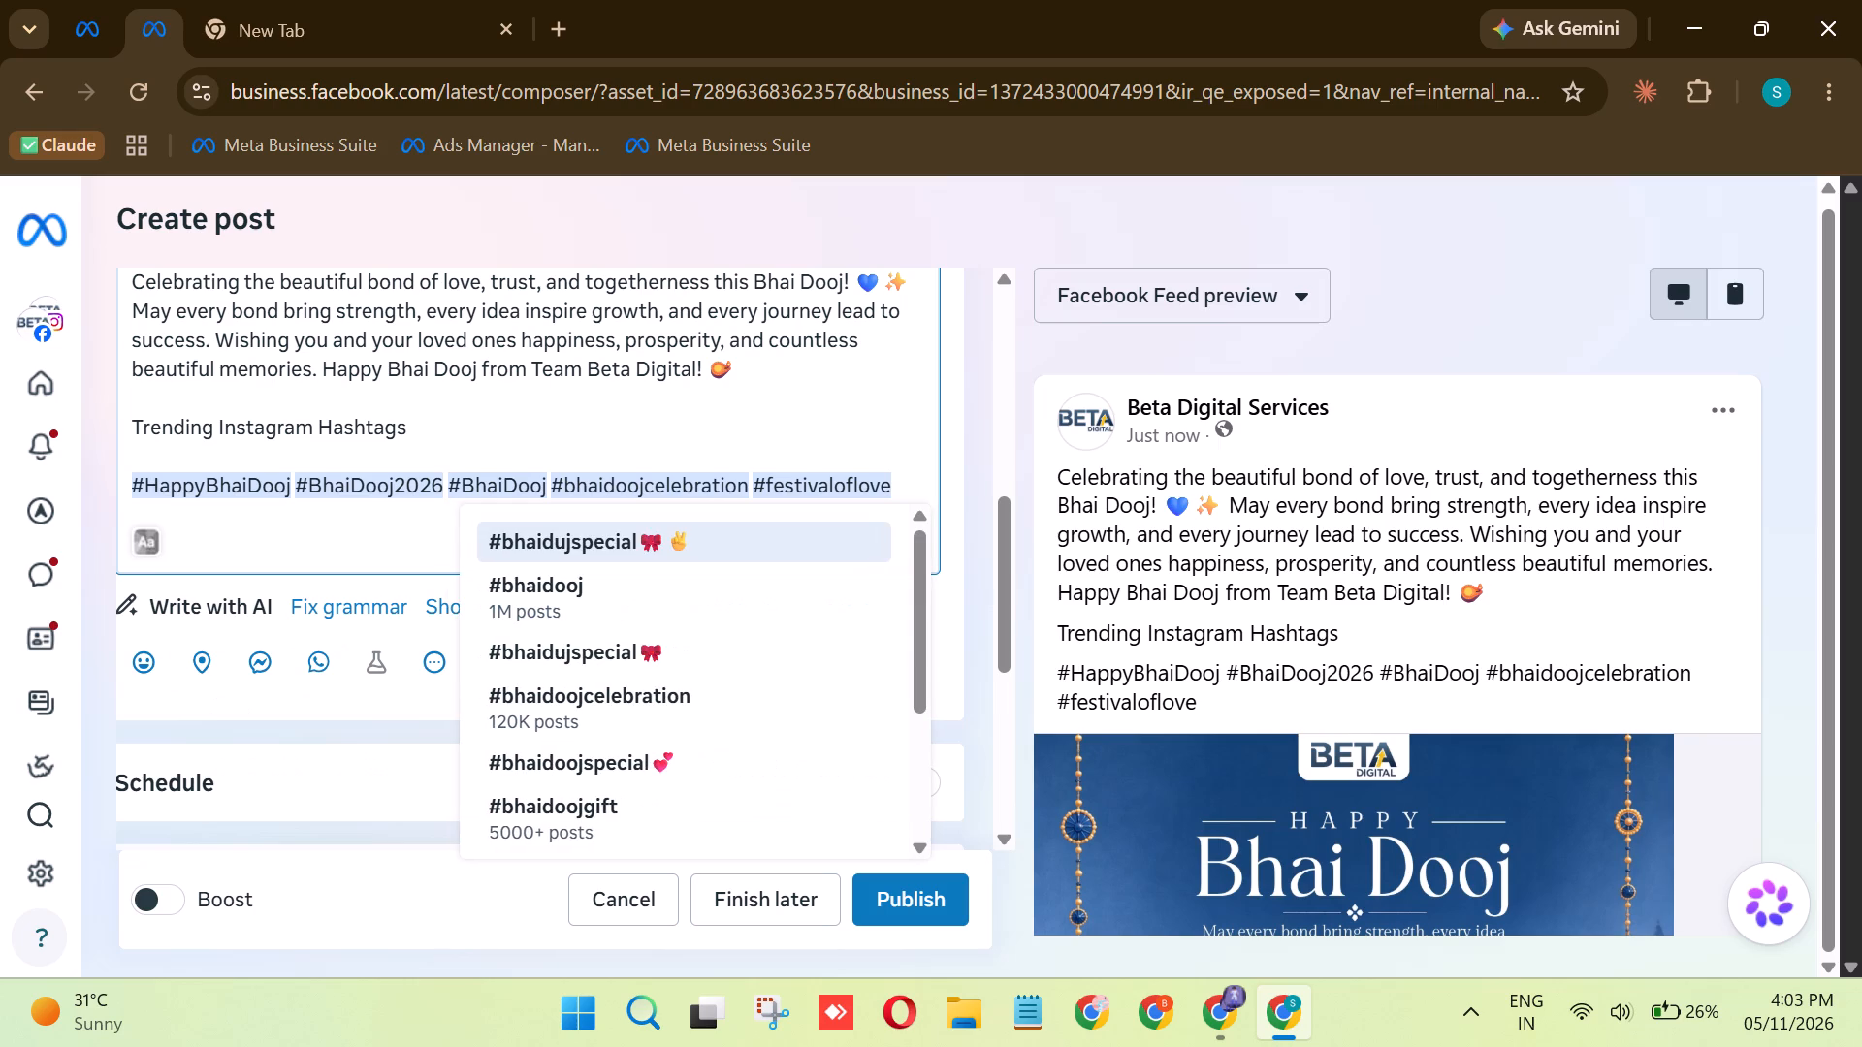
key(BackSpace)
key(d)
key(Left)
key(Left)
key(Left)
key(Left)
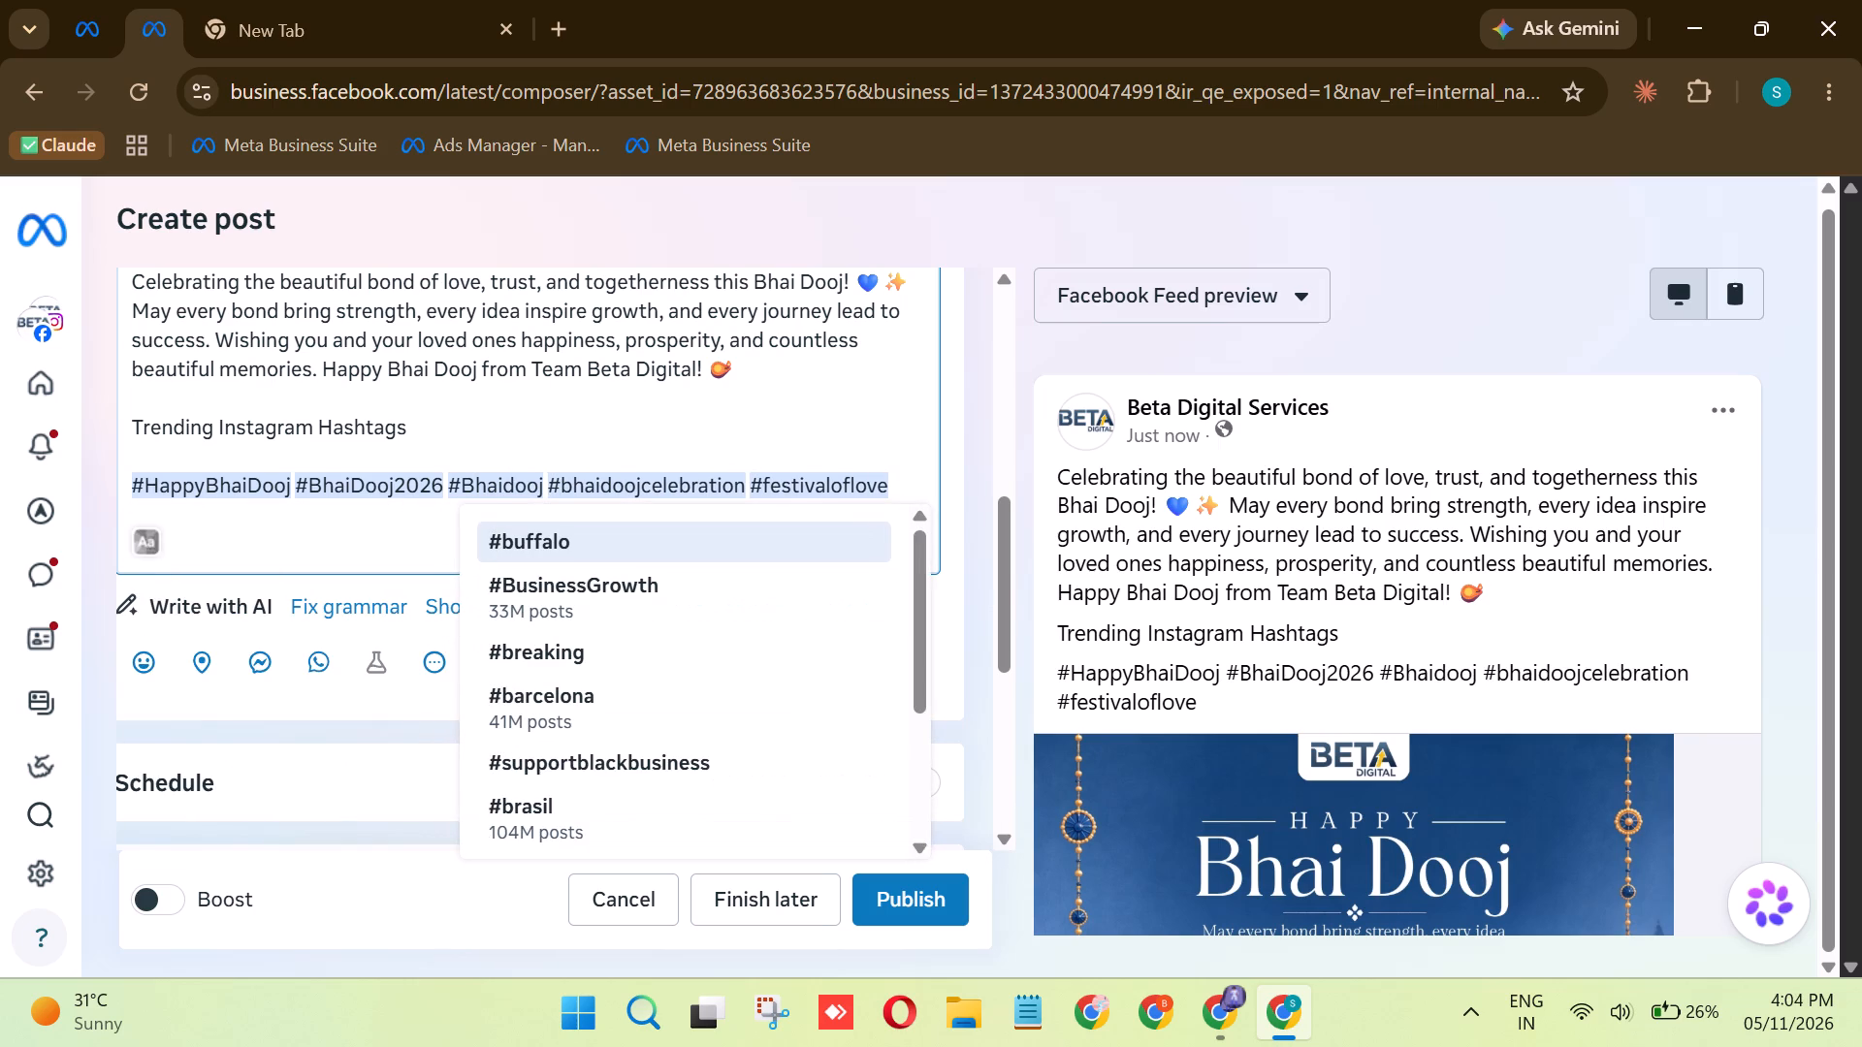
key(BackSpace)
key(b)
Change the second hashtag, with the year, to all lowercase, #bhaidooj2026.
key(Left)
key(Left)
key(Left)
key(Left)
key(Left)
key(Left)
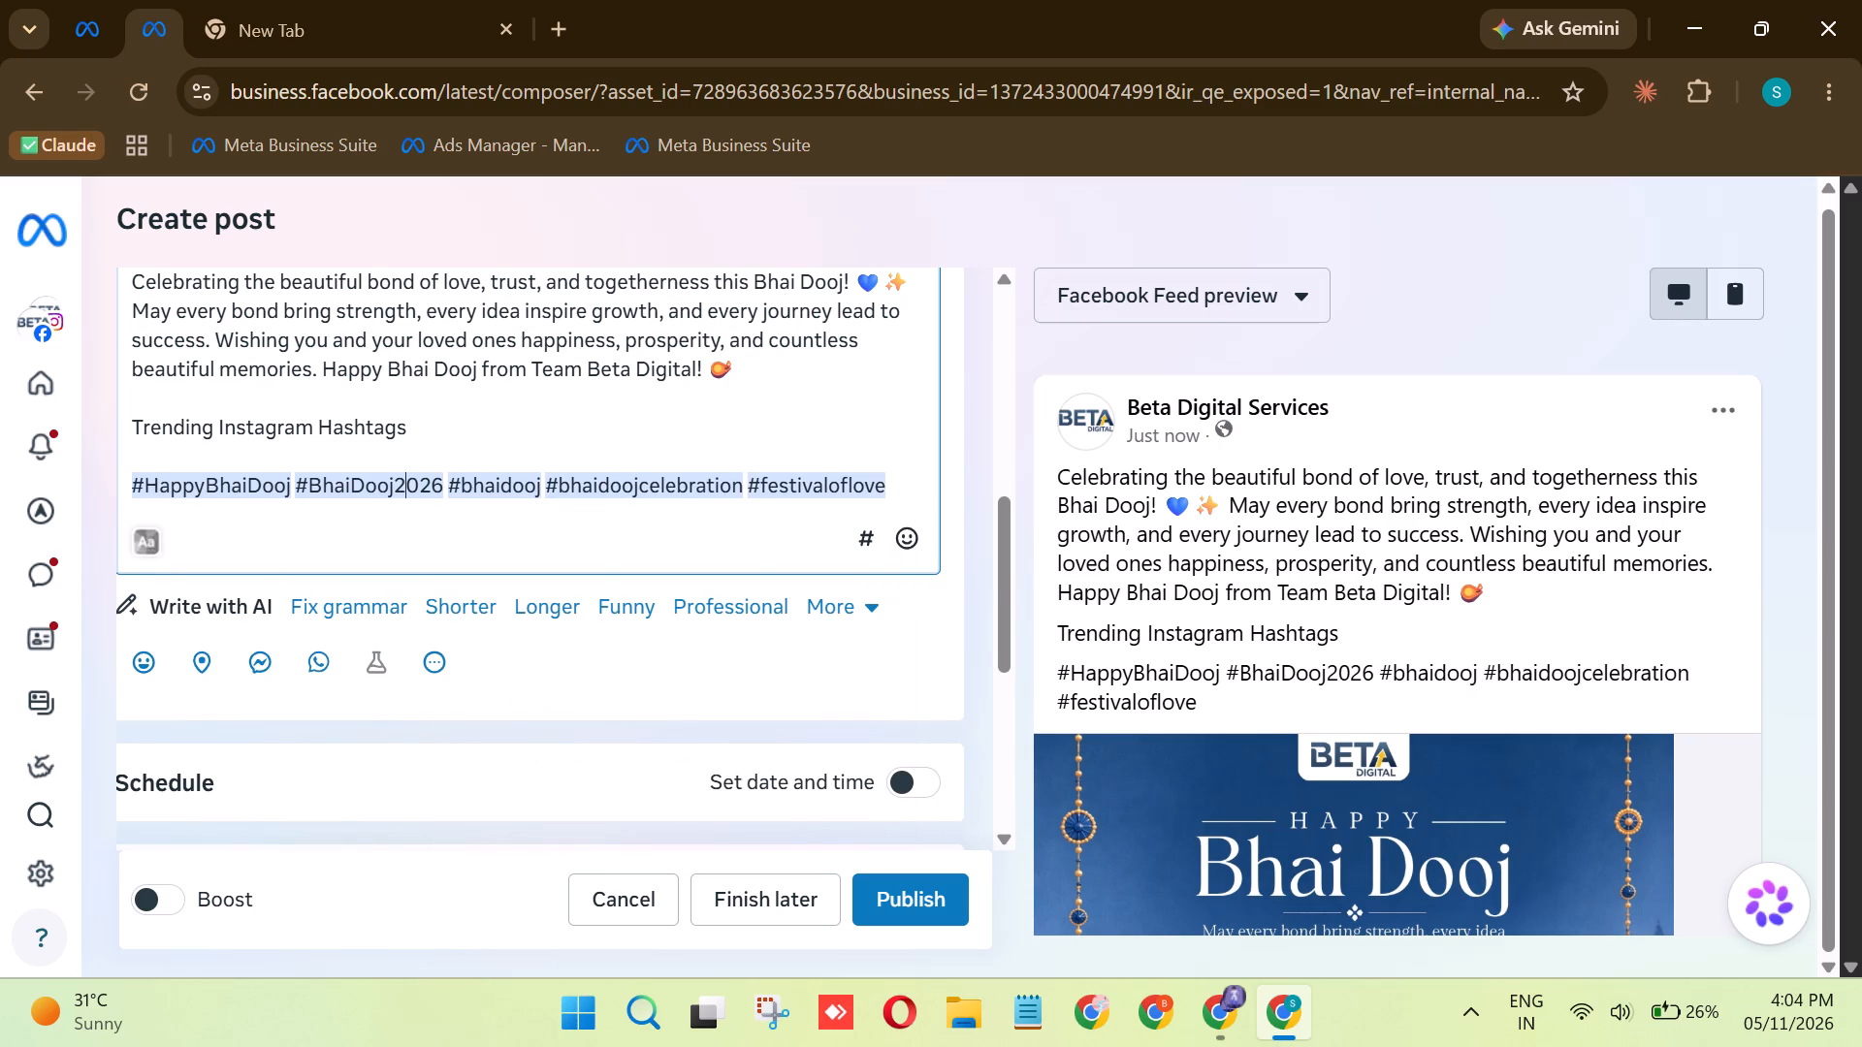
key(Left)
key(Left)
key(Left)
key(Left)
key(BackSpace)
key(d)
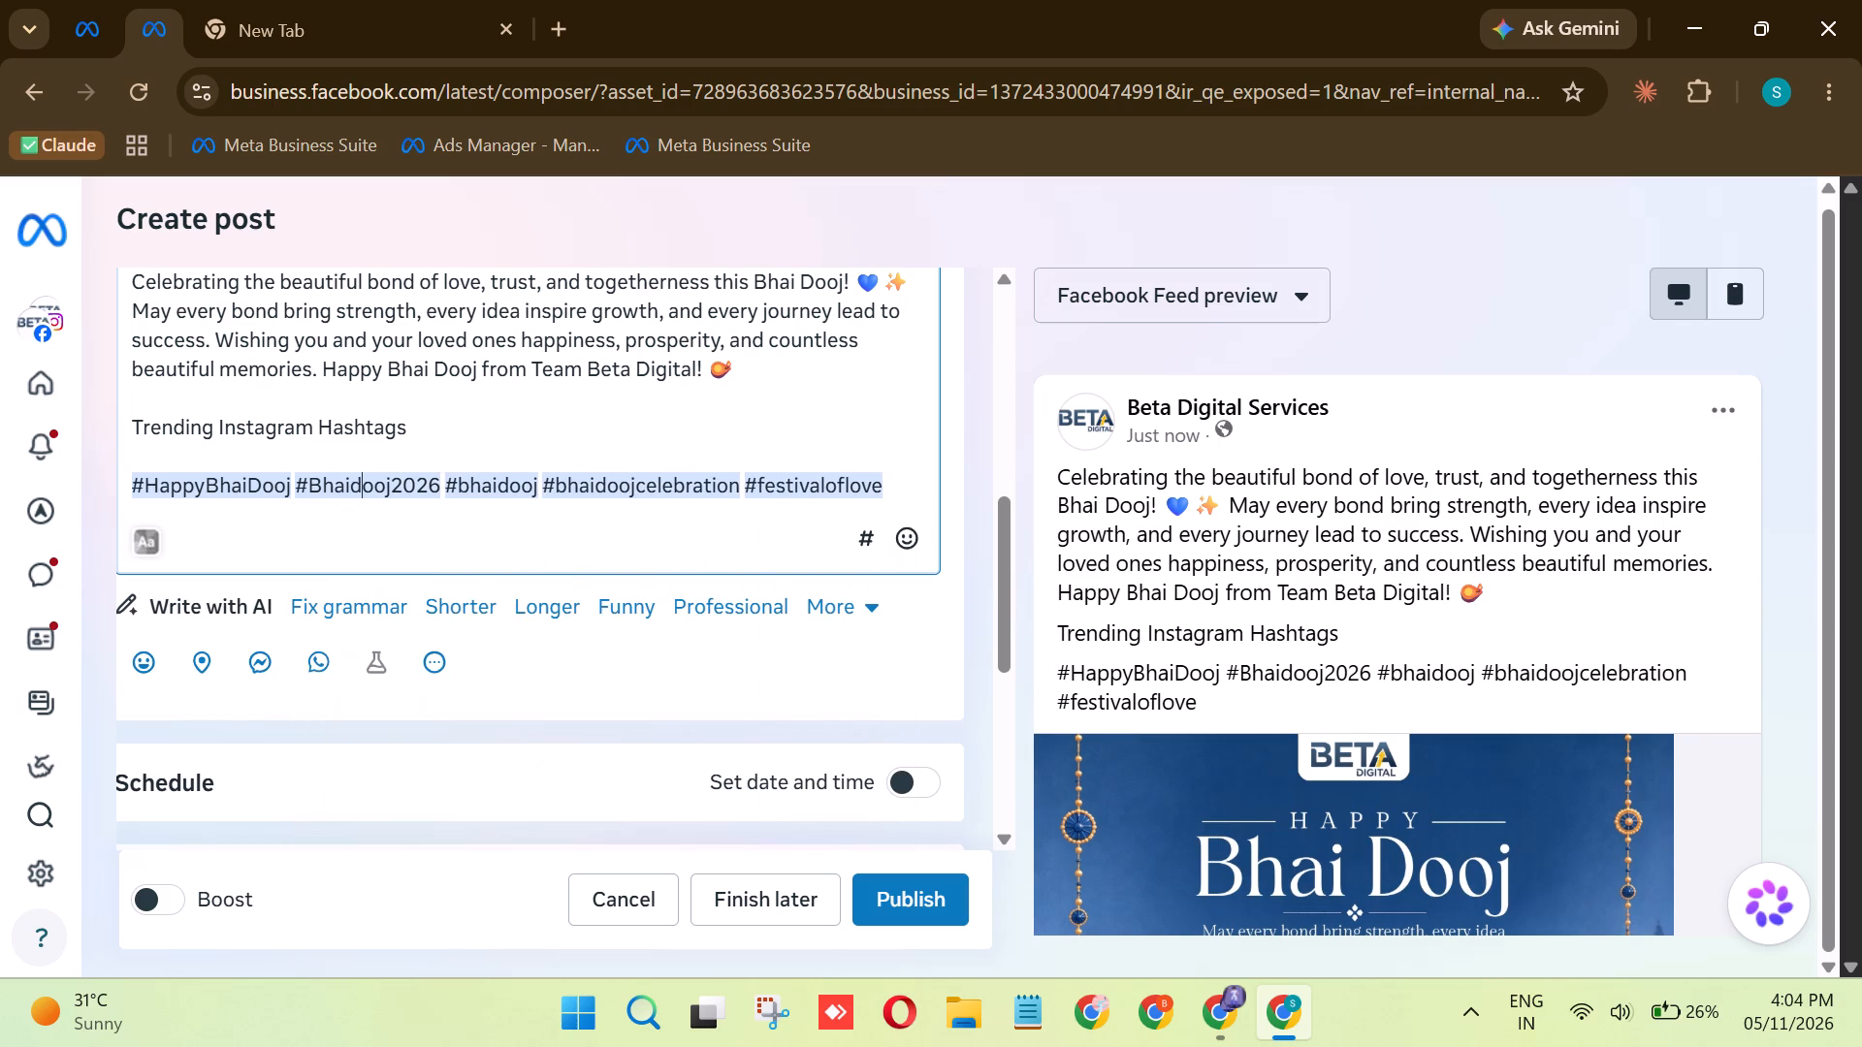
key(Left)
key(Left)
key(Left)
key(Left)
key(BackSpace)
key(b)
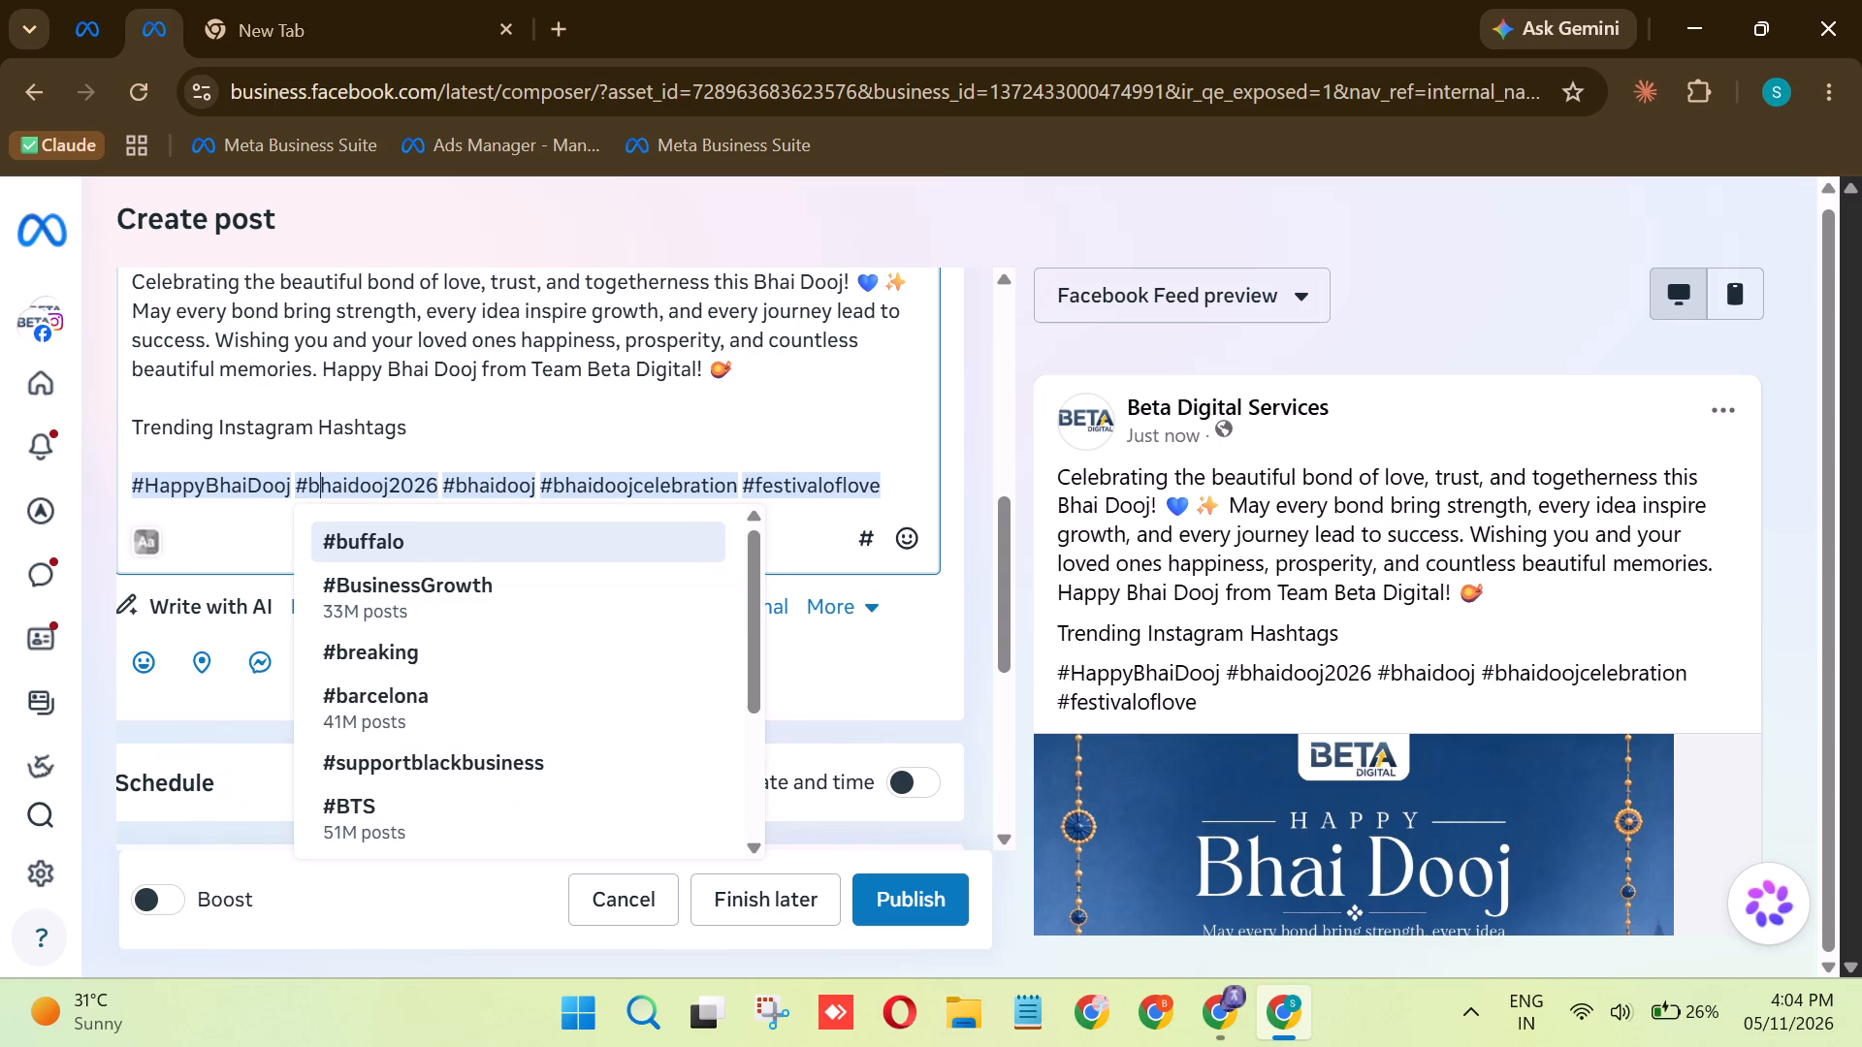
Start converting the first hashtag, #HappyBhaiDooj, to lowercase.
key(Left)
key(Left)
key(Left)
key(Left)
key(Left)
key(Left)
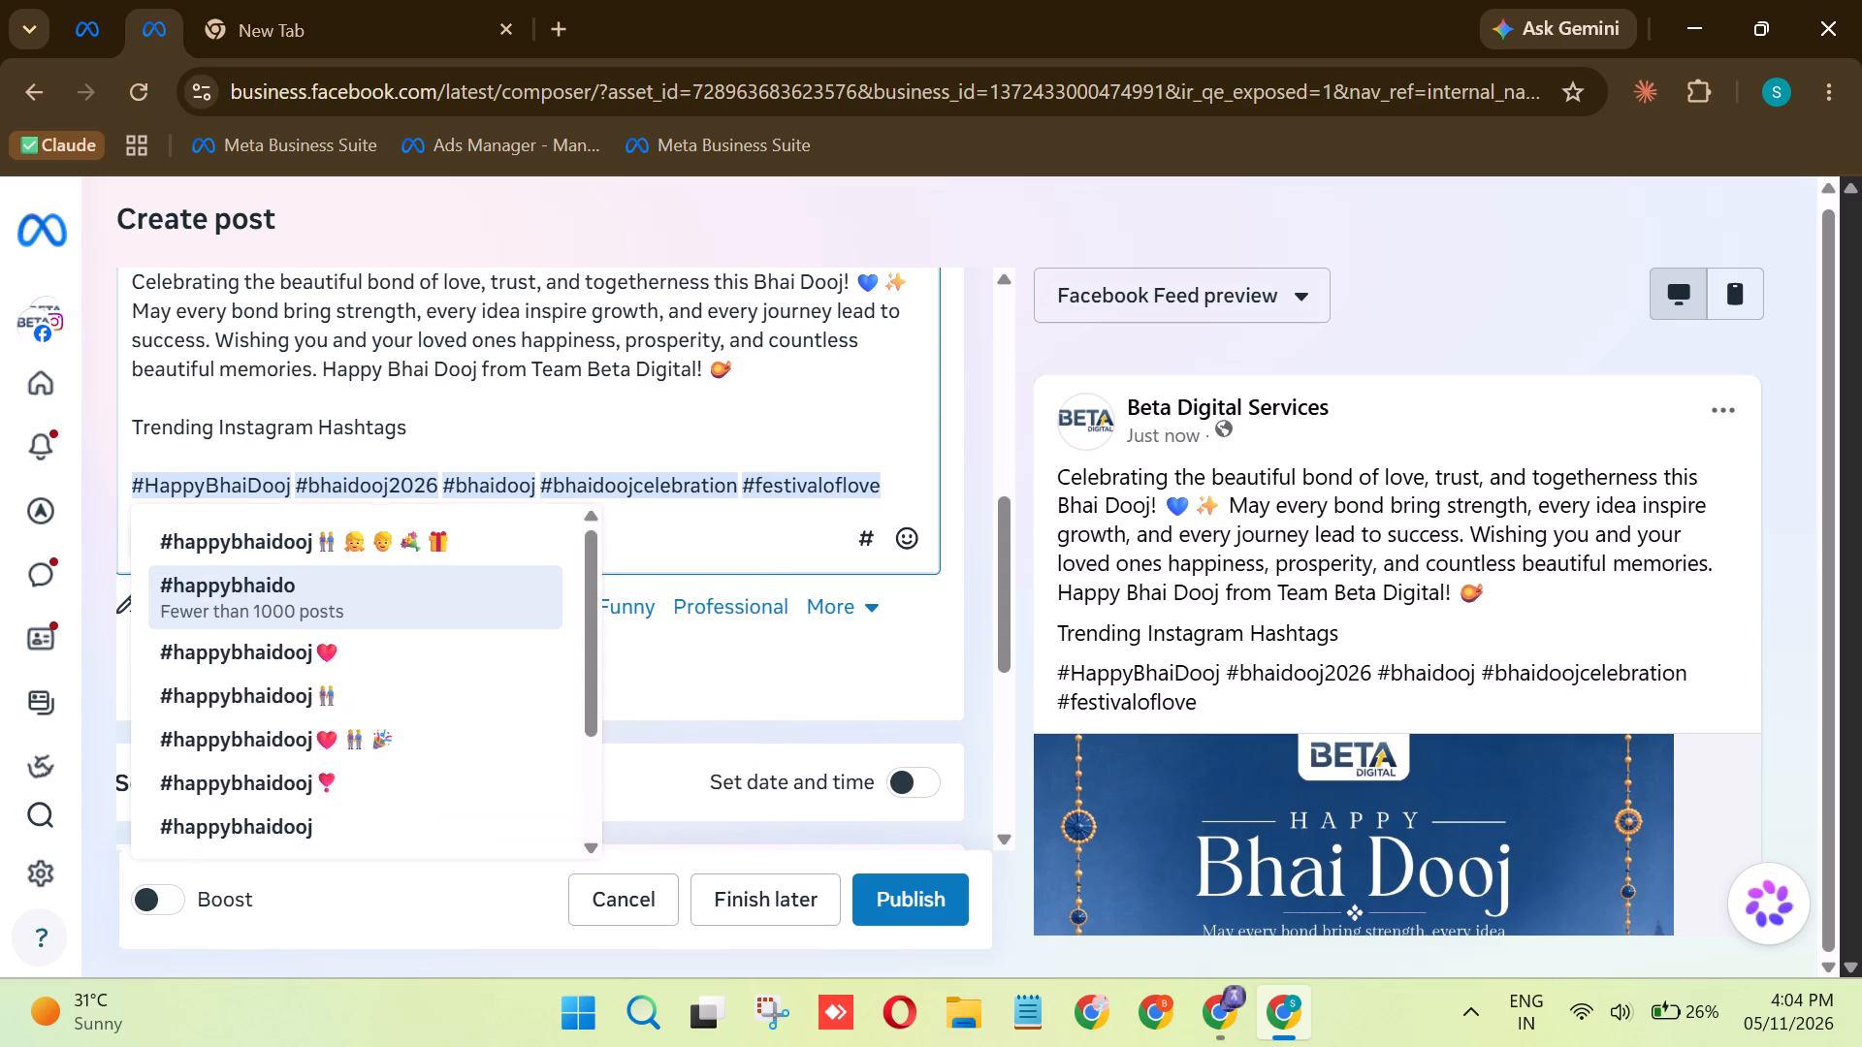
Change the remaining capitals in the first hashtag of the Bhai Dooj post text to lowercase, making it #happybhaidooj.
key(BackSpace)
key(d)
key(Left)
key(Left)
key(Left)
key(Left)
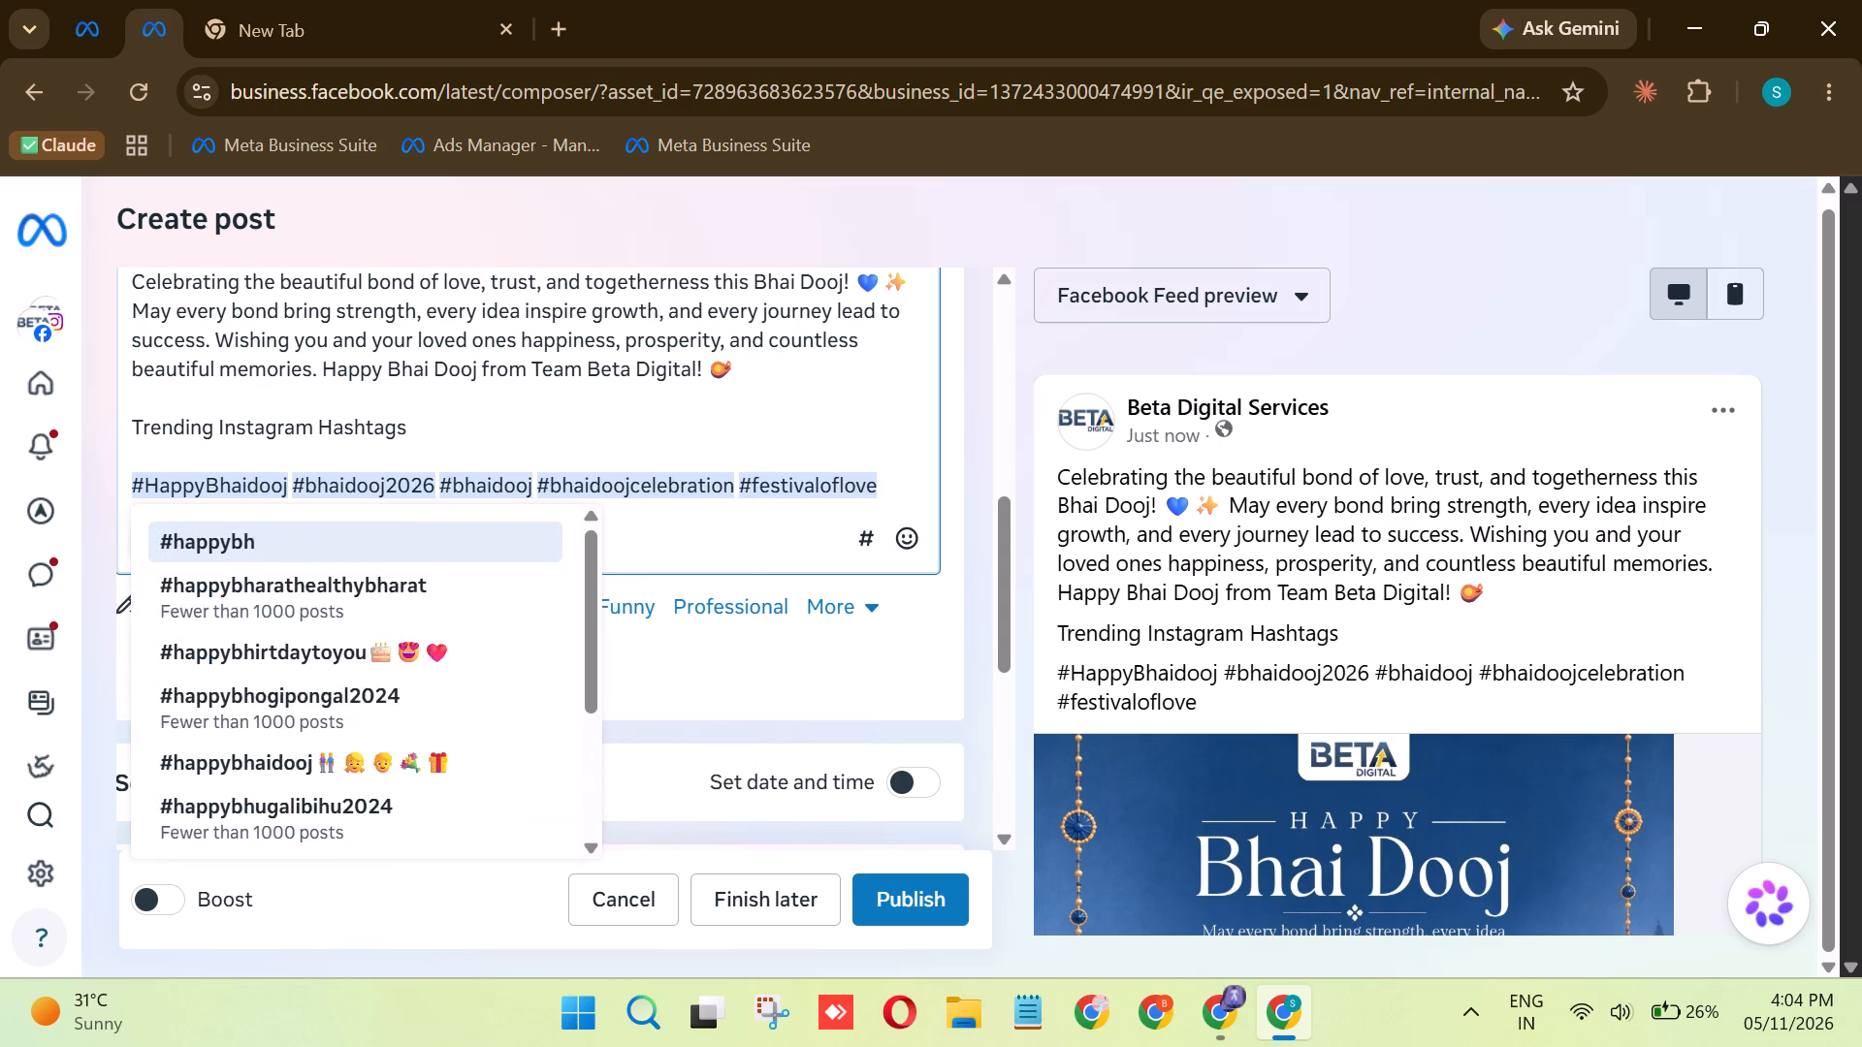
key(BackSpace)
key(b)
key(Left)
key(Left)
key(Left)
key(Left)
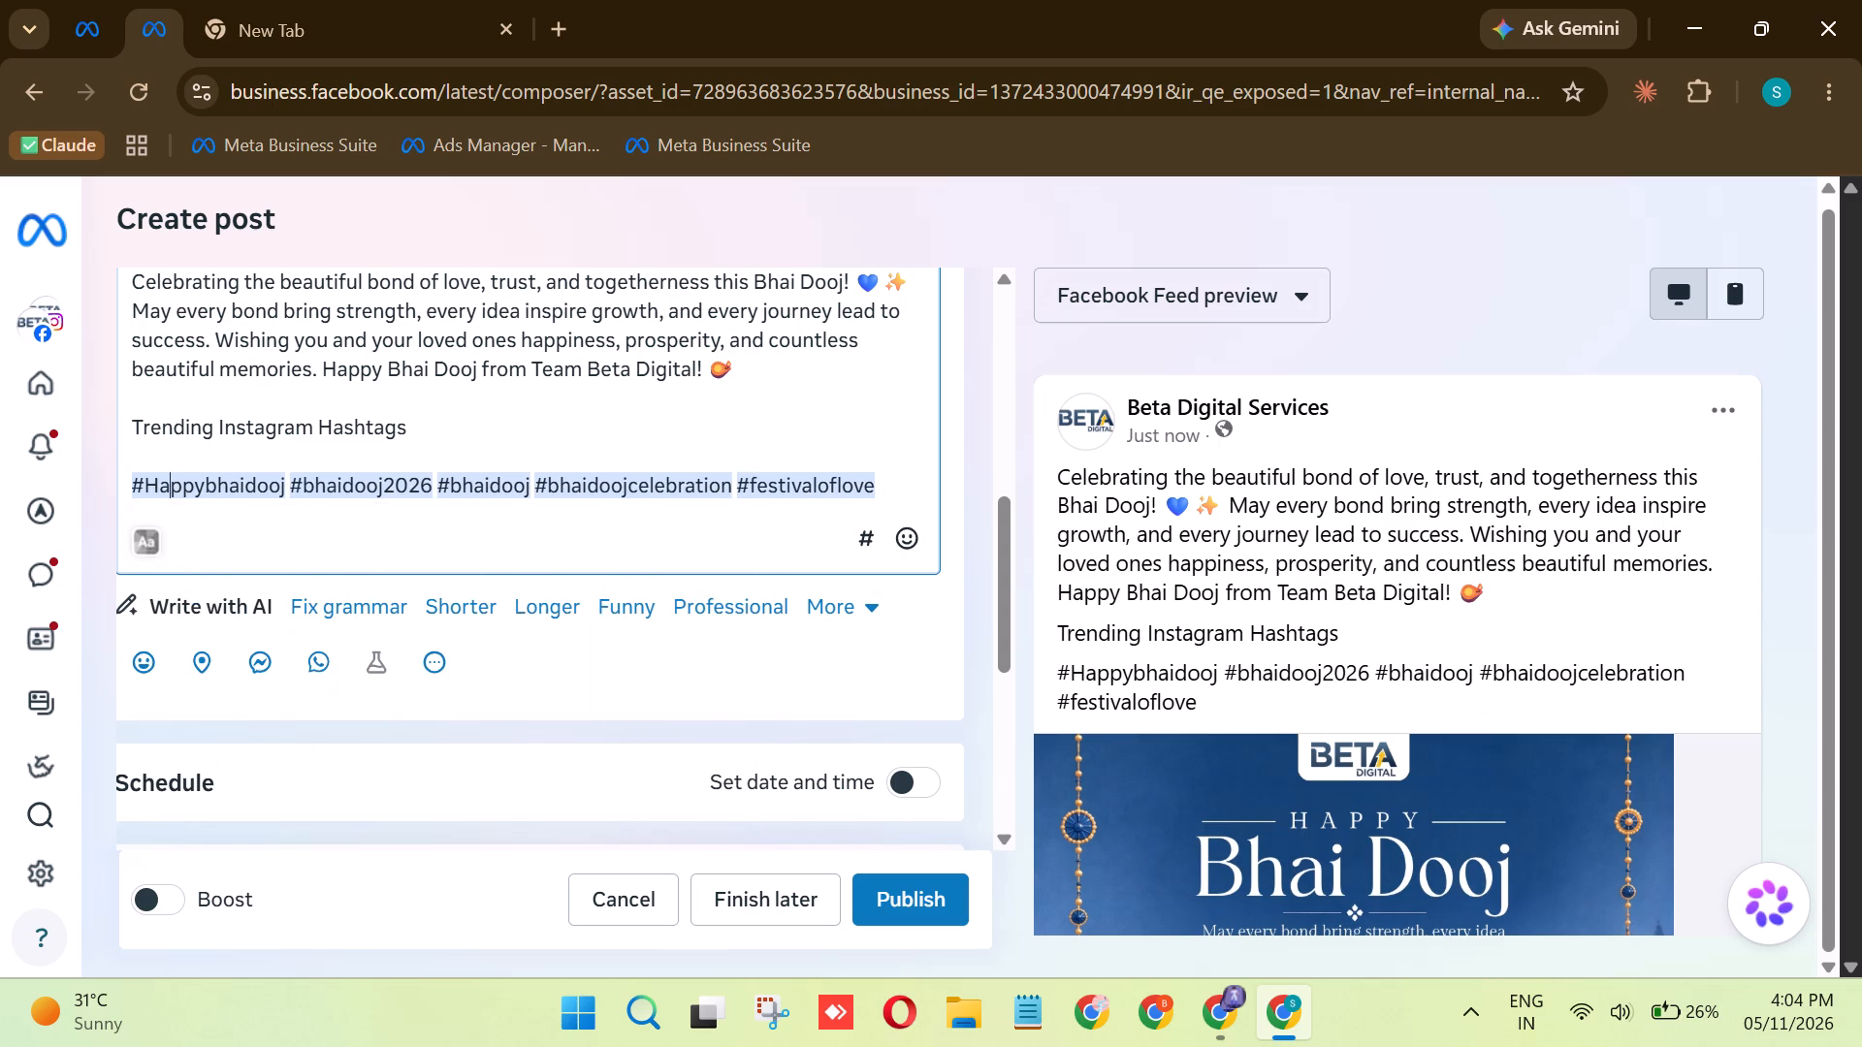
key(Left)
key(BackSpace)
key(h)
key(Left)
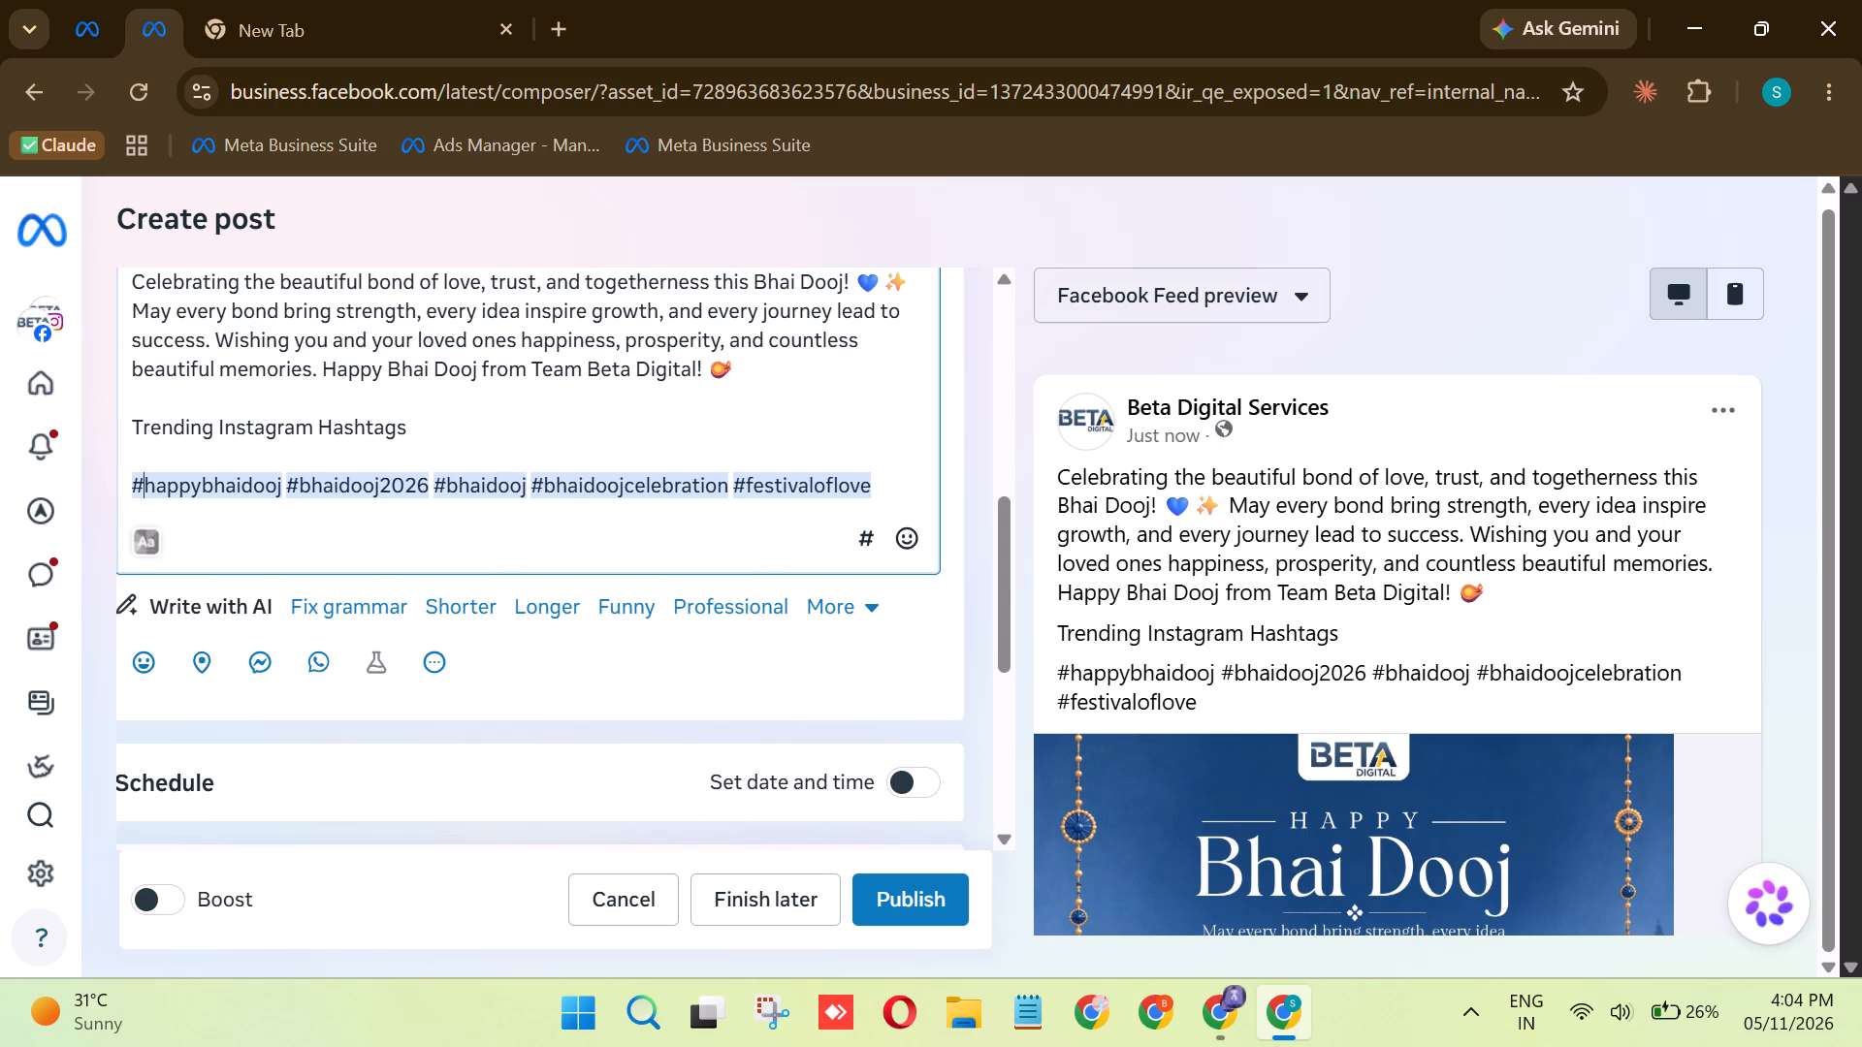
Delete the "Trending Instagram Hashtags" heading from the post text, leaving one blank line above the hashtags.
key(Left)
key(Left)
key(BackSpace)
key(BackSpace)
key(BackSpace)
key(BackSpace)
key(BackSpace)
key(BackSpace)
key(BackSpace)
key(BackSpace)
key(BackSpace)
key(BackSpace)
key(BackSpace)
key(BackSpace)
key(BackSpace)
key(BackSpace)
key(BackSpace)
key(BackSpace)
key(BackSpace)
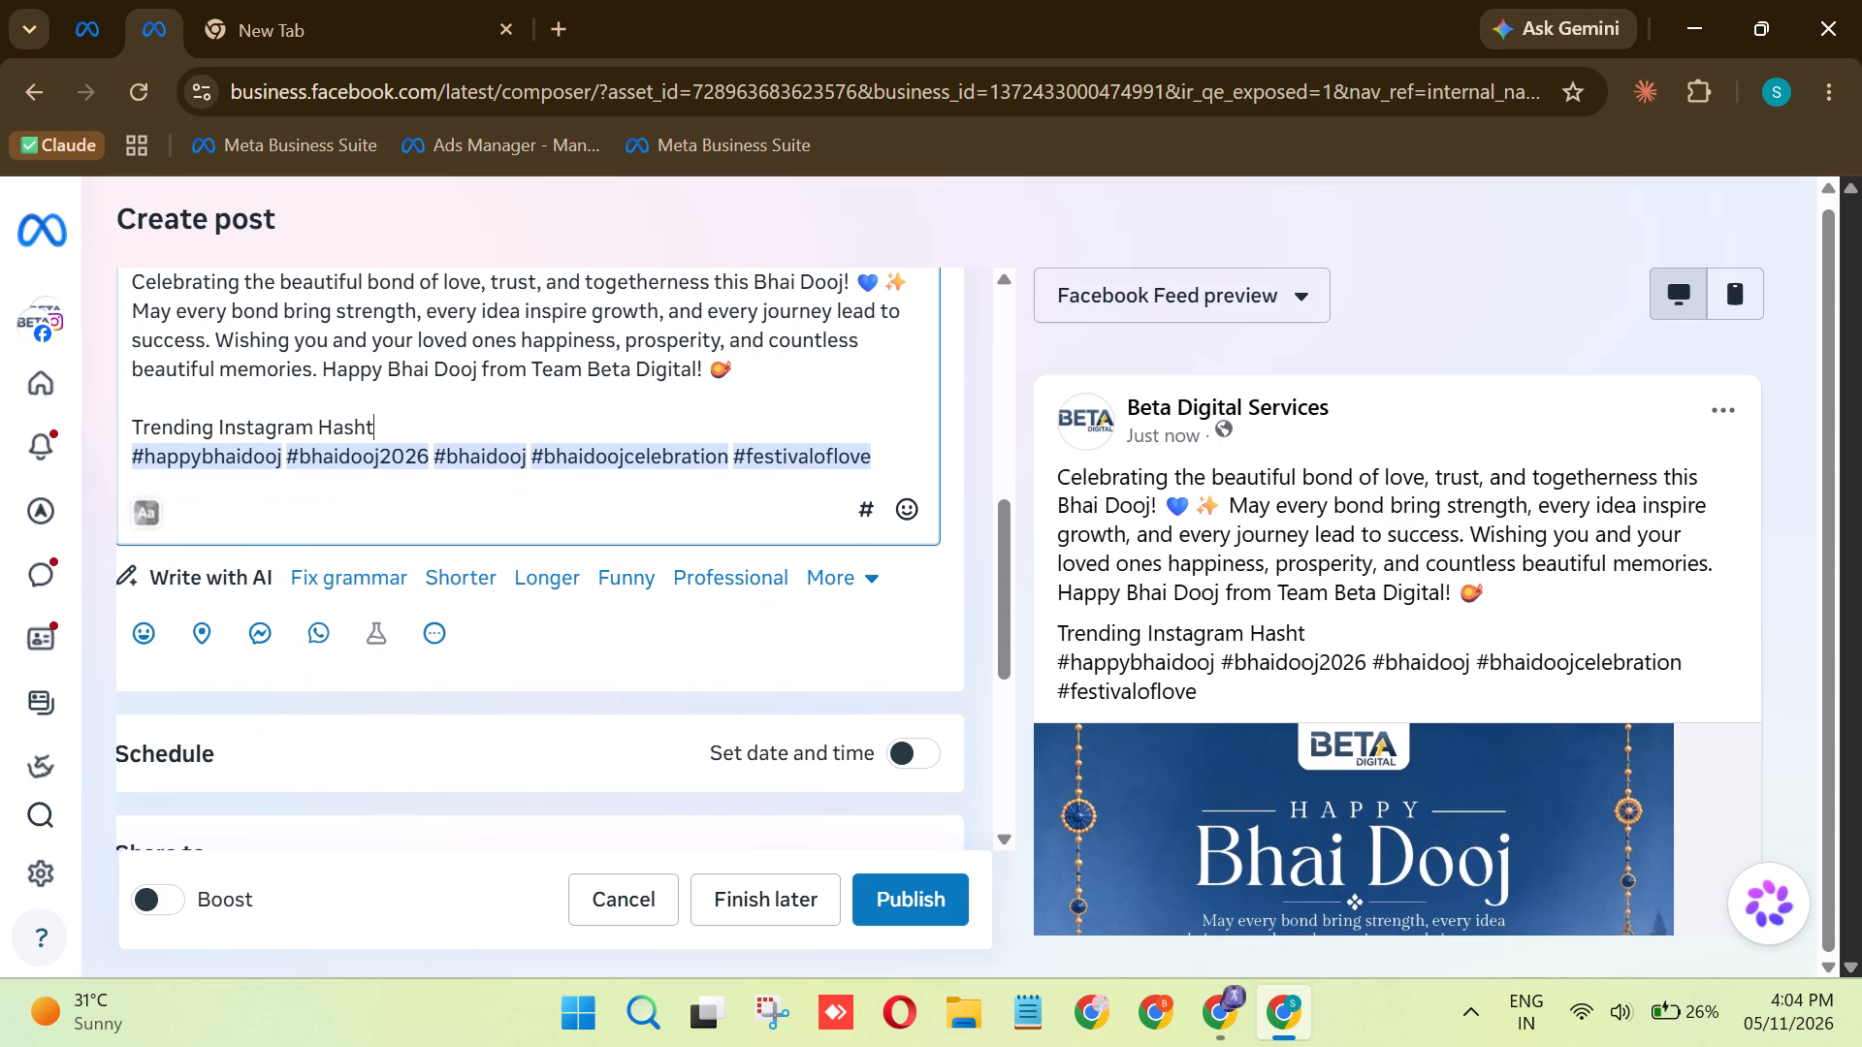
key(BackSpace)
key(BackSpace)
key(BackSpace)
key(BackSpace)
key(BackSpace)
key(BackSpace)
key(BackSpace)
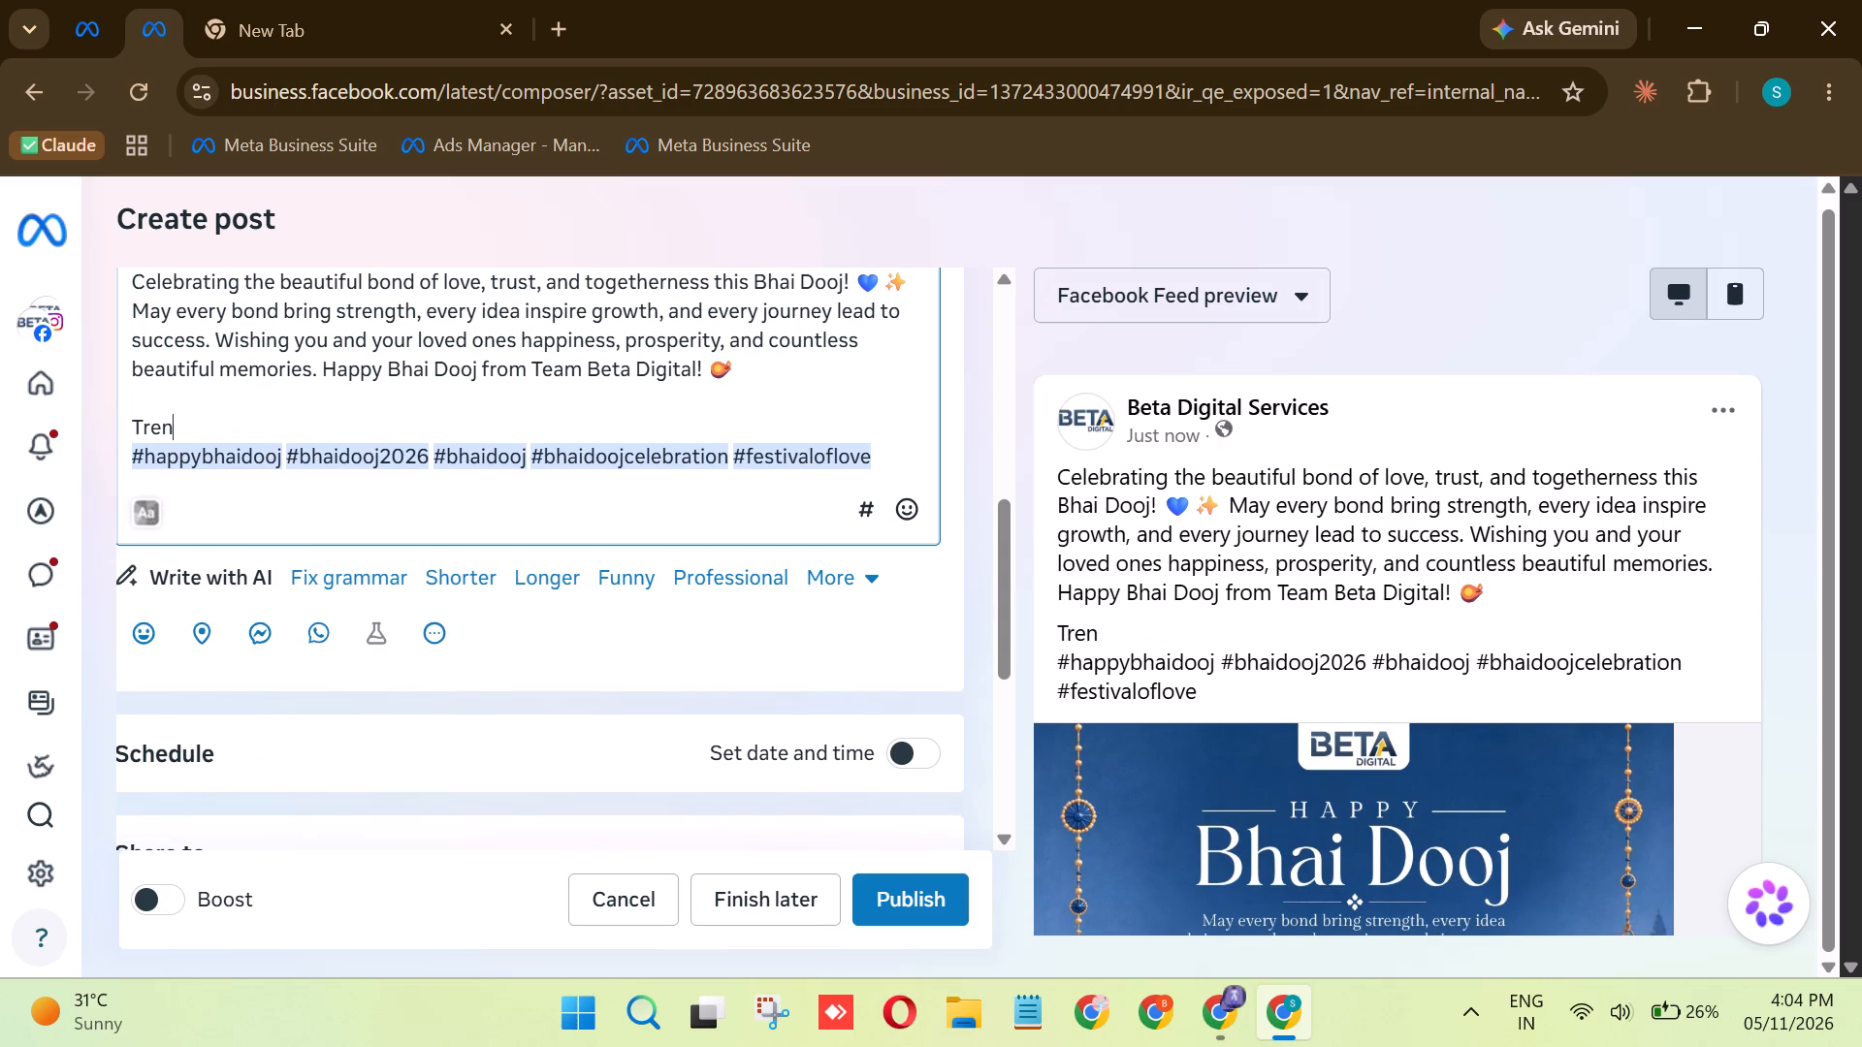
key(BackSpace)
key(BackSpace)
key(BackSpace)
key(BackSpace)
key(BackSpace)
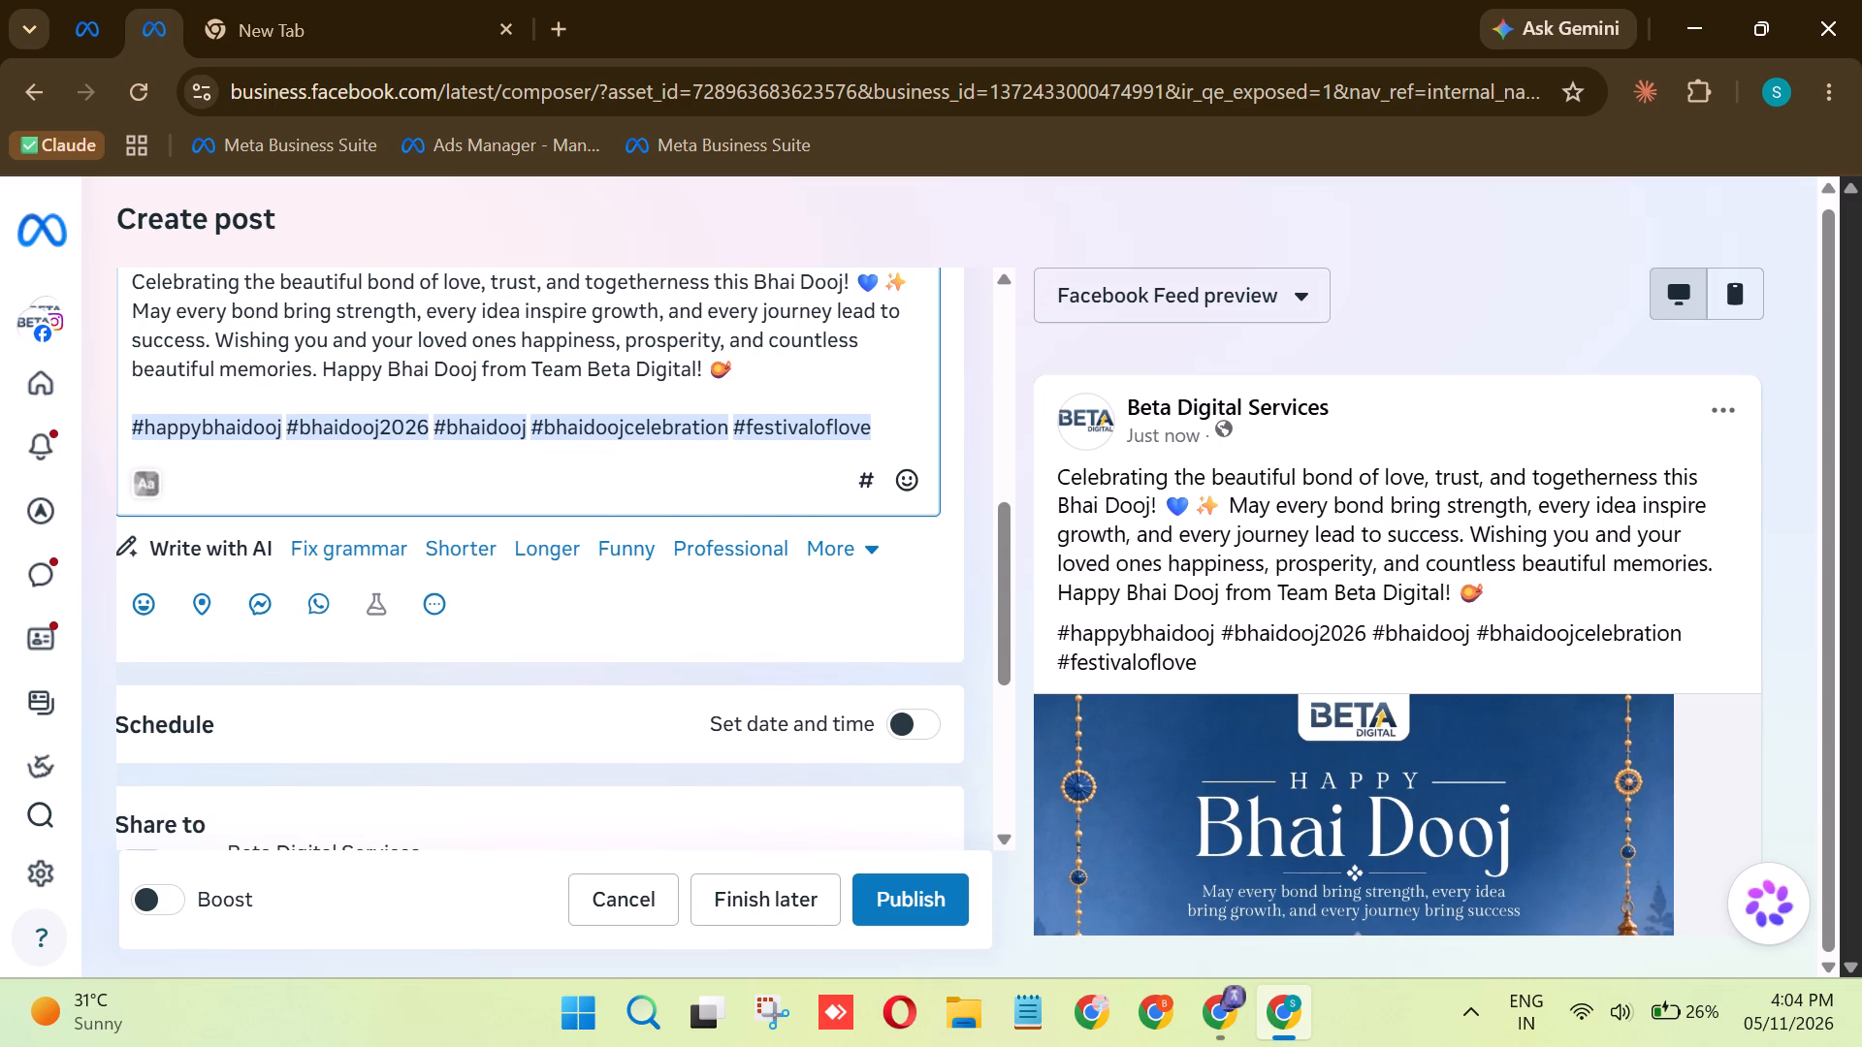
Remove the sparkles emoji from the opening sentence and start "May every bond" as a new paragraph after the blue heart.
scroll(796, 467, up, 1)
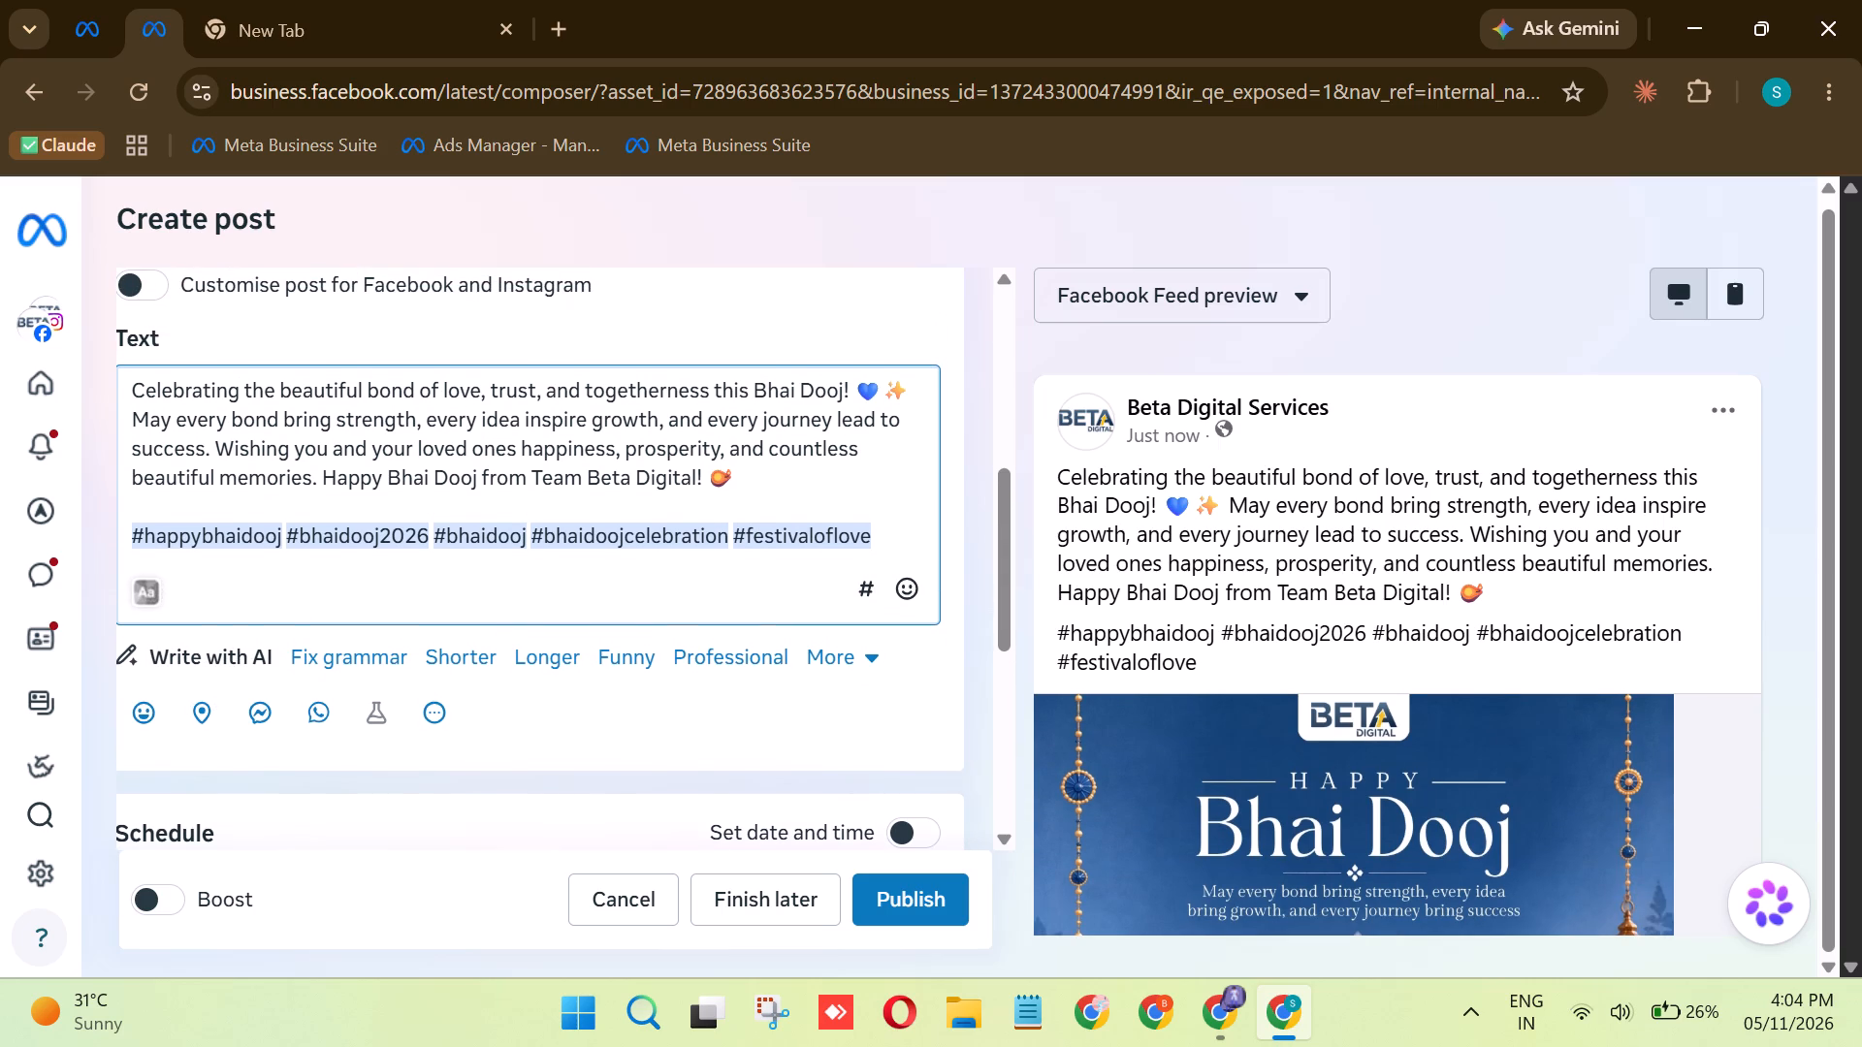
click(855, 392)
key(shift+Return)
key(shift+Return)
key(Right)
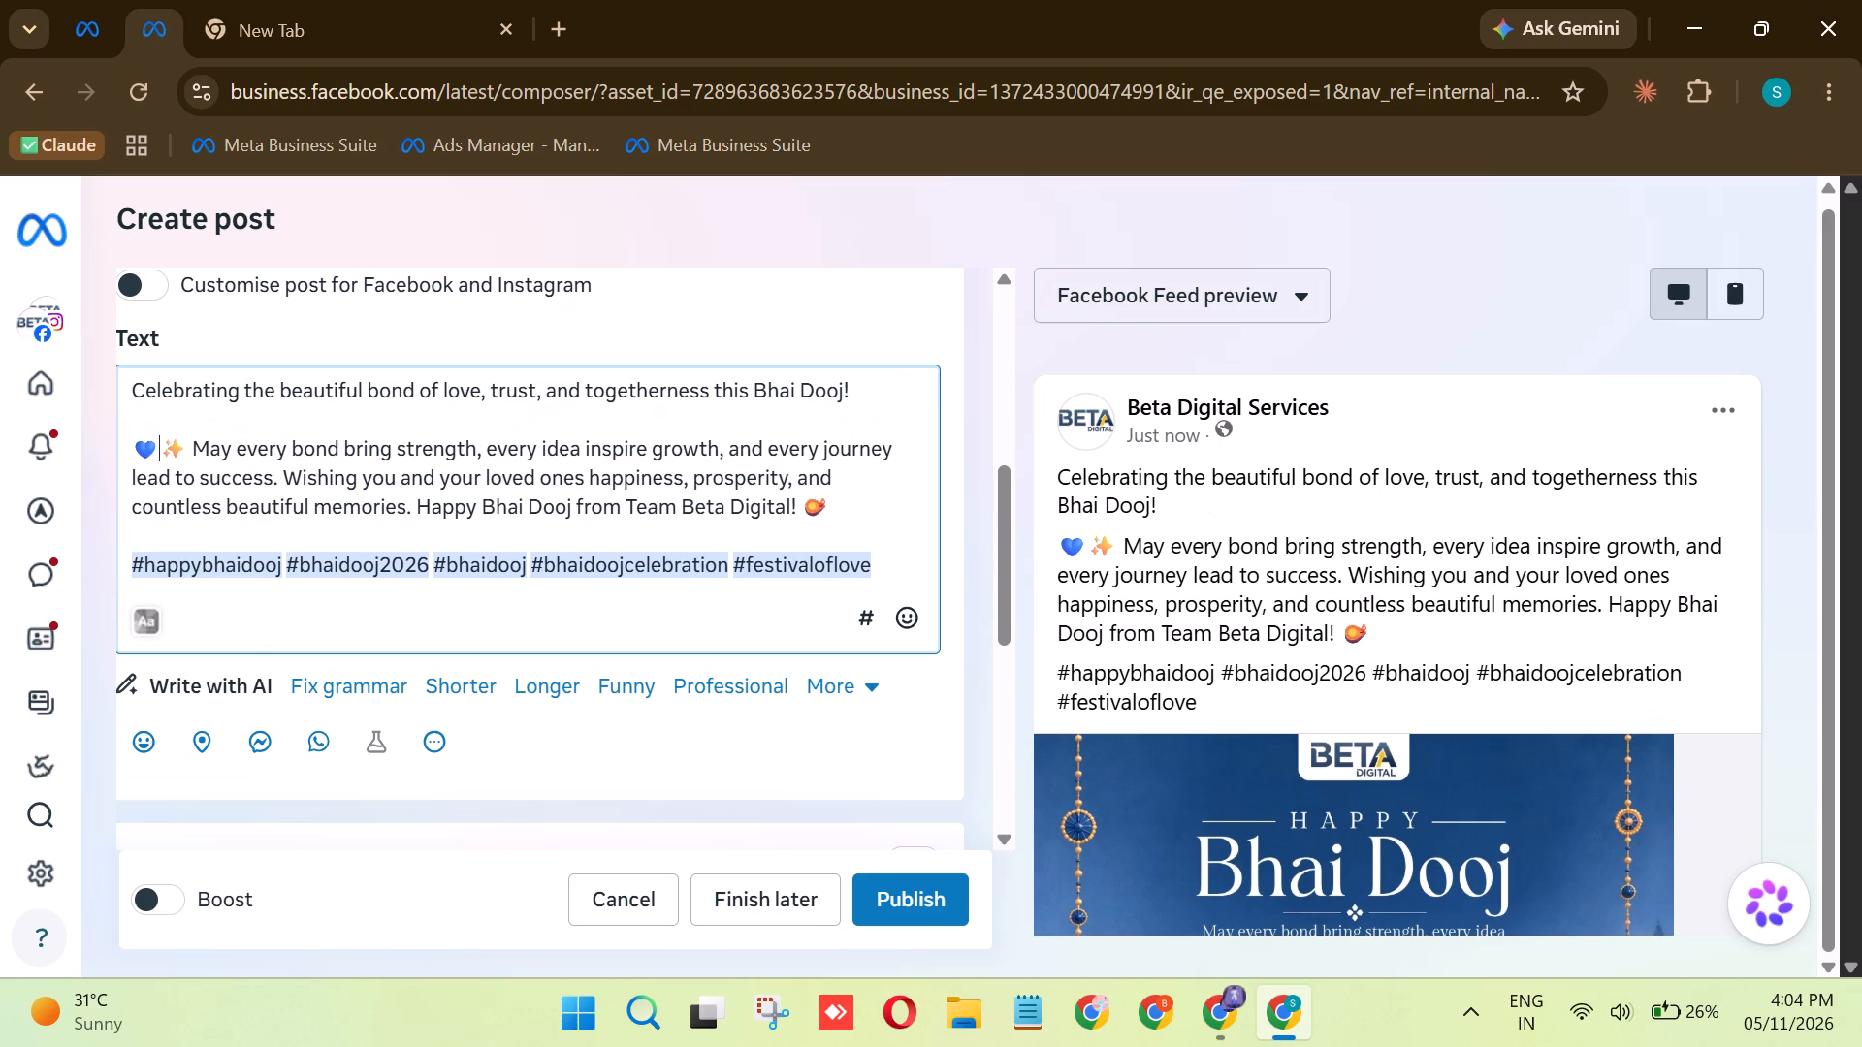
key(Right)
key(BackSpace)
key(Left)
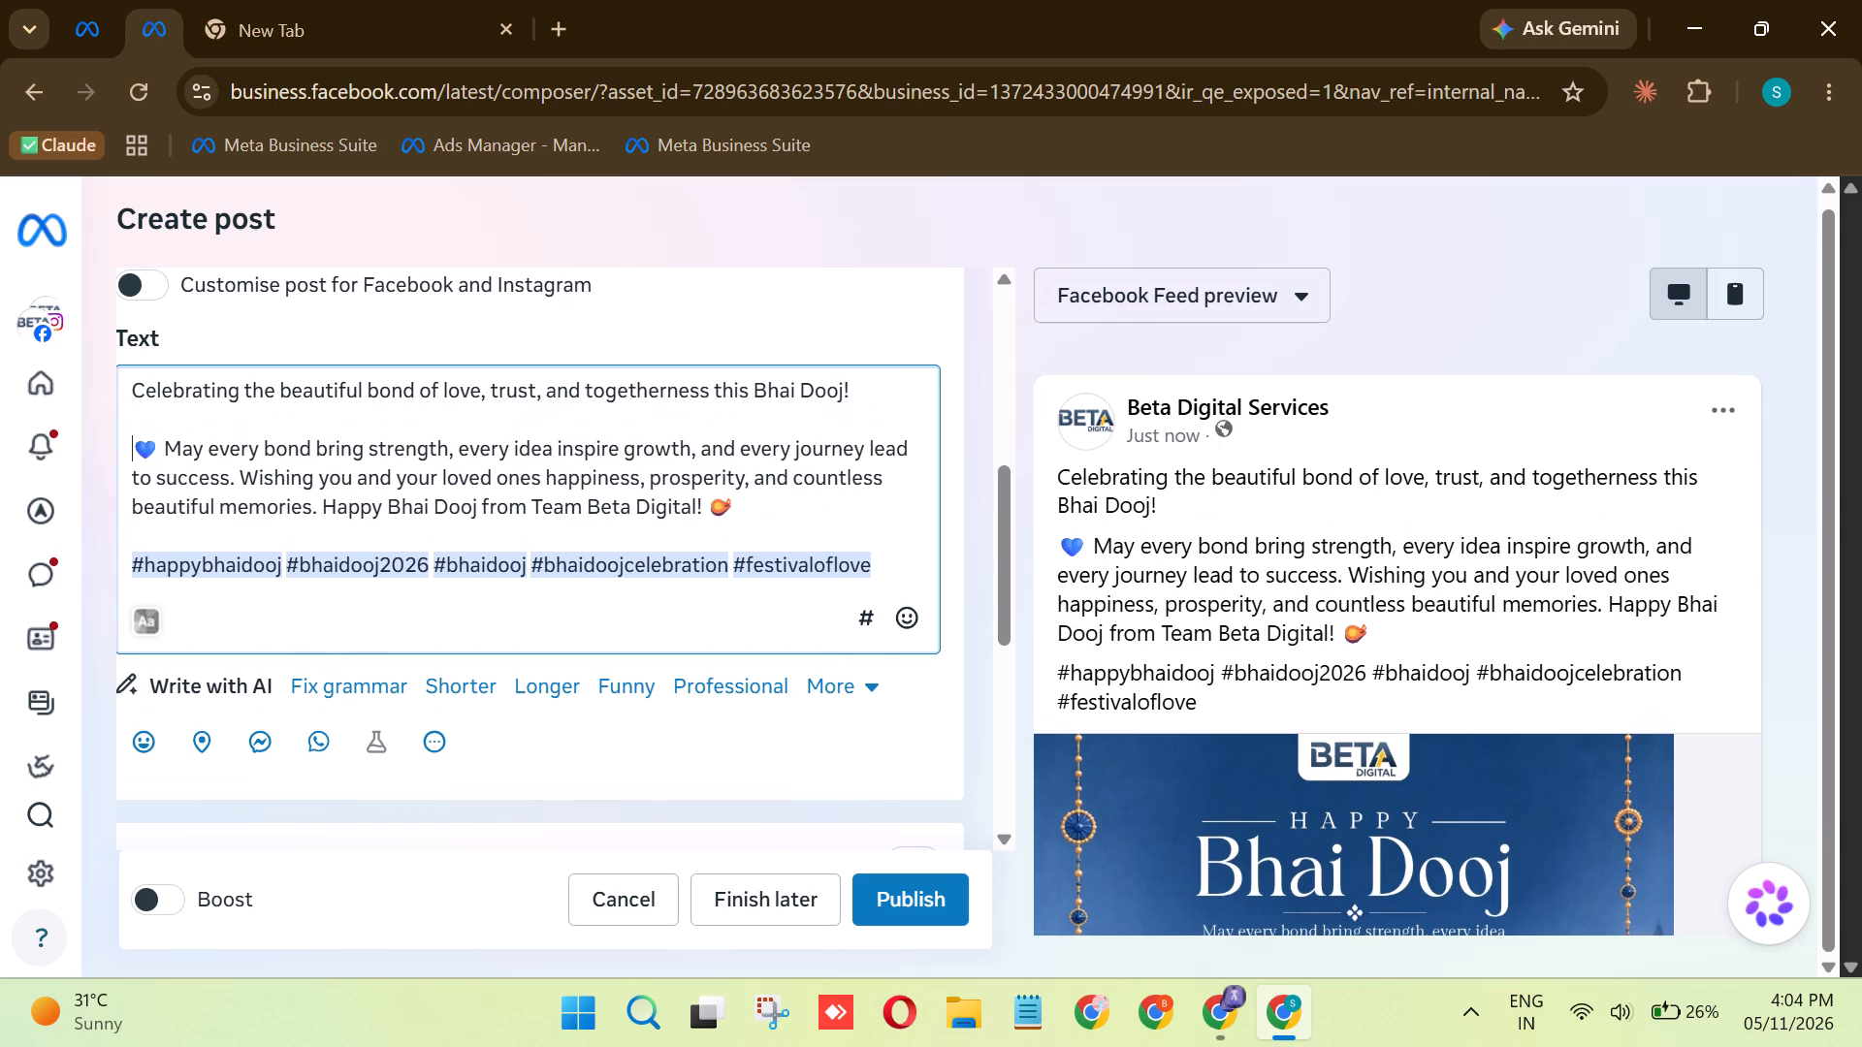
key(BackSpace)
key(BackSpace)
key(Right)
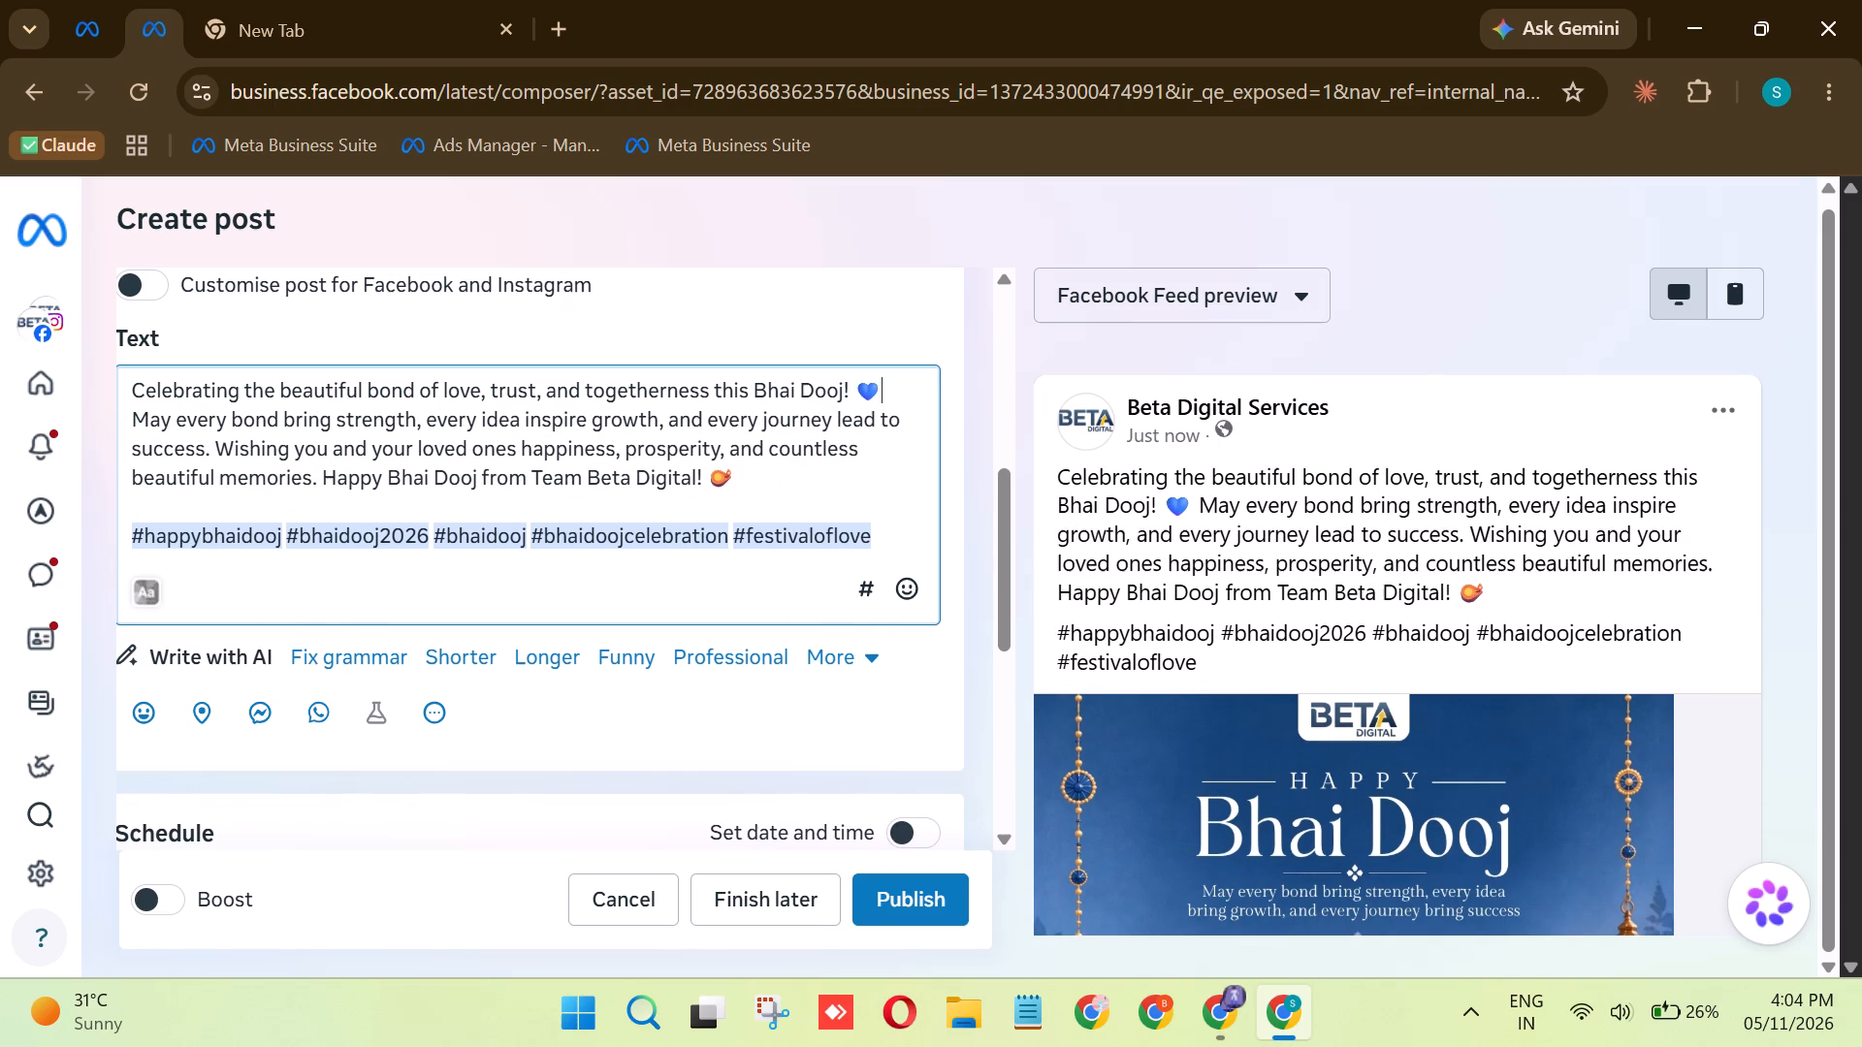
key(shift+Return)
key(shift+Return)
key(Right)
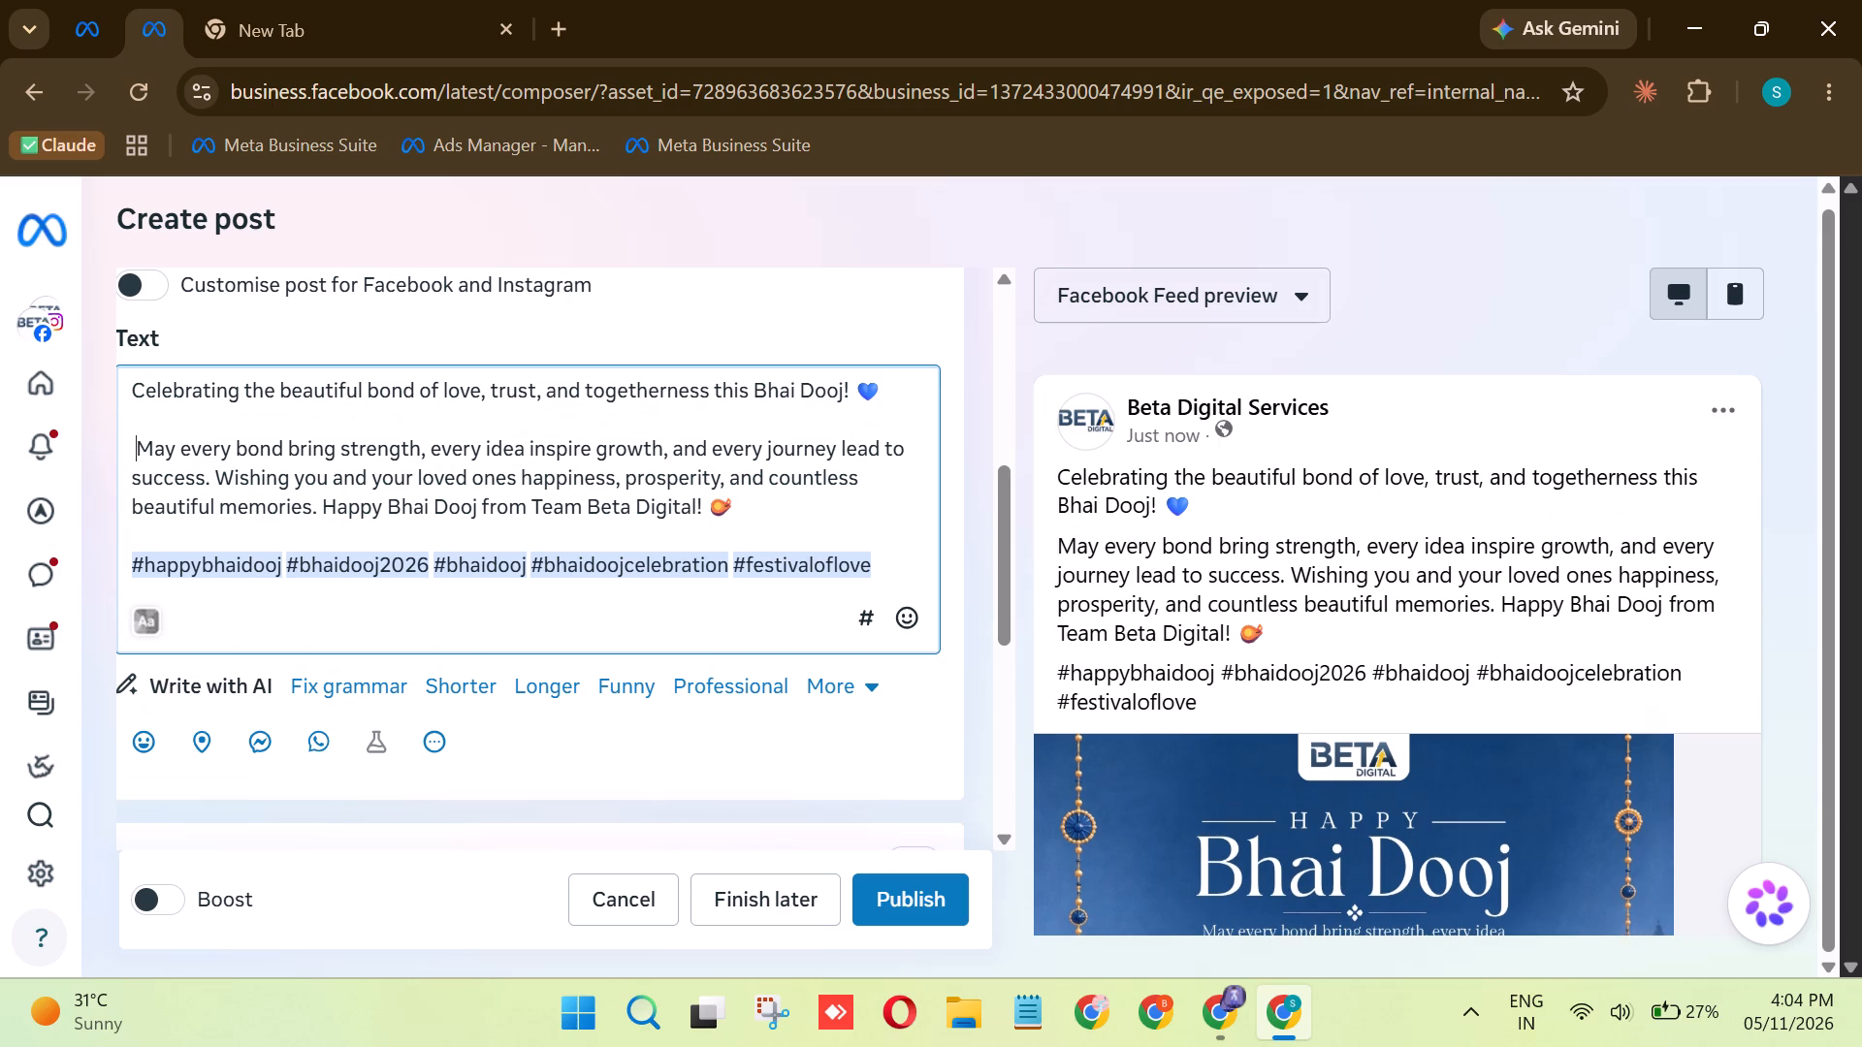
key(BackSpace)
Put the sentence starting "Wishing you and your loved ones" in its own paragraph, separated by a blank line.
key(Right)
key(Right)
key(Right)
key(Right)
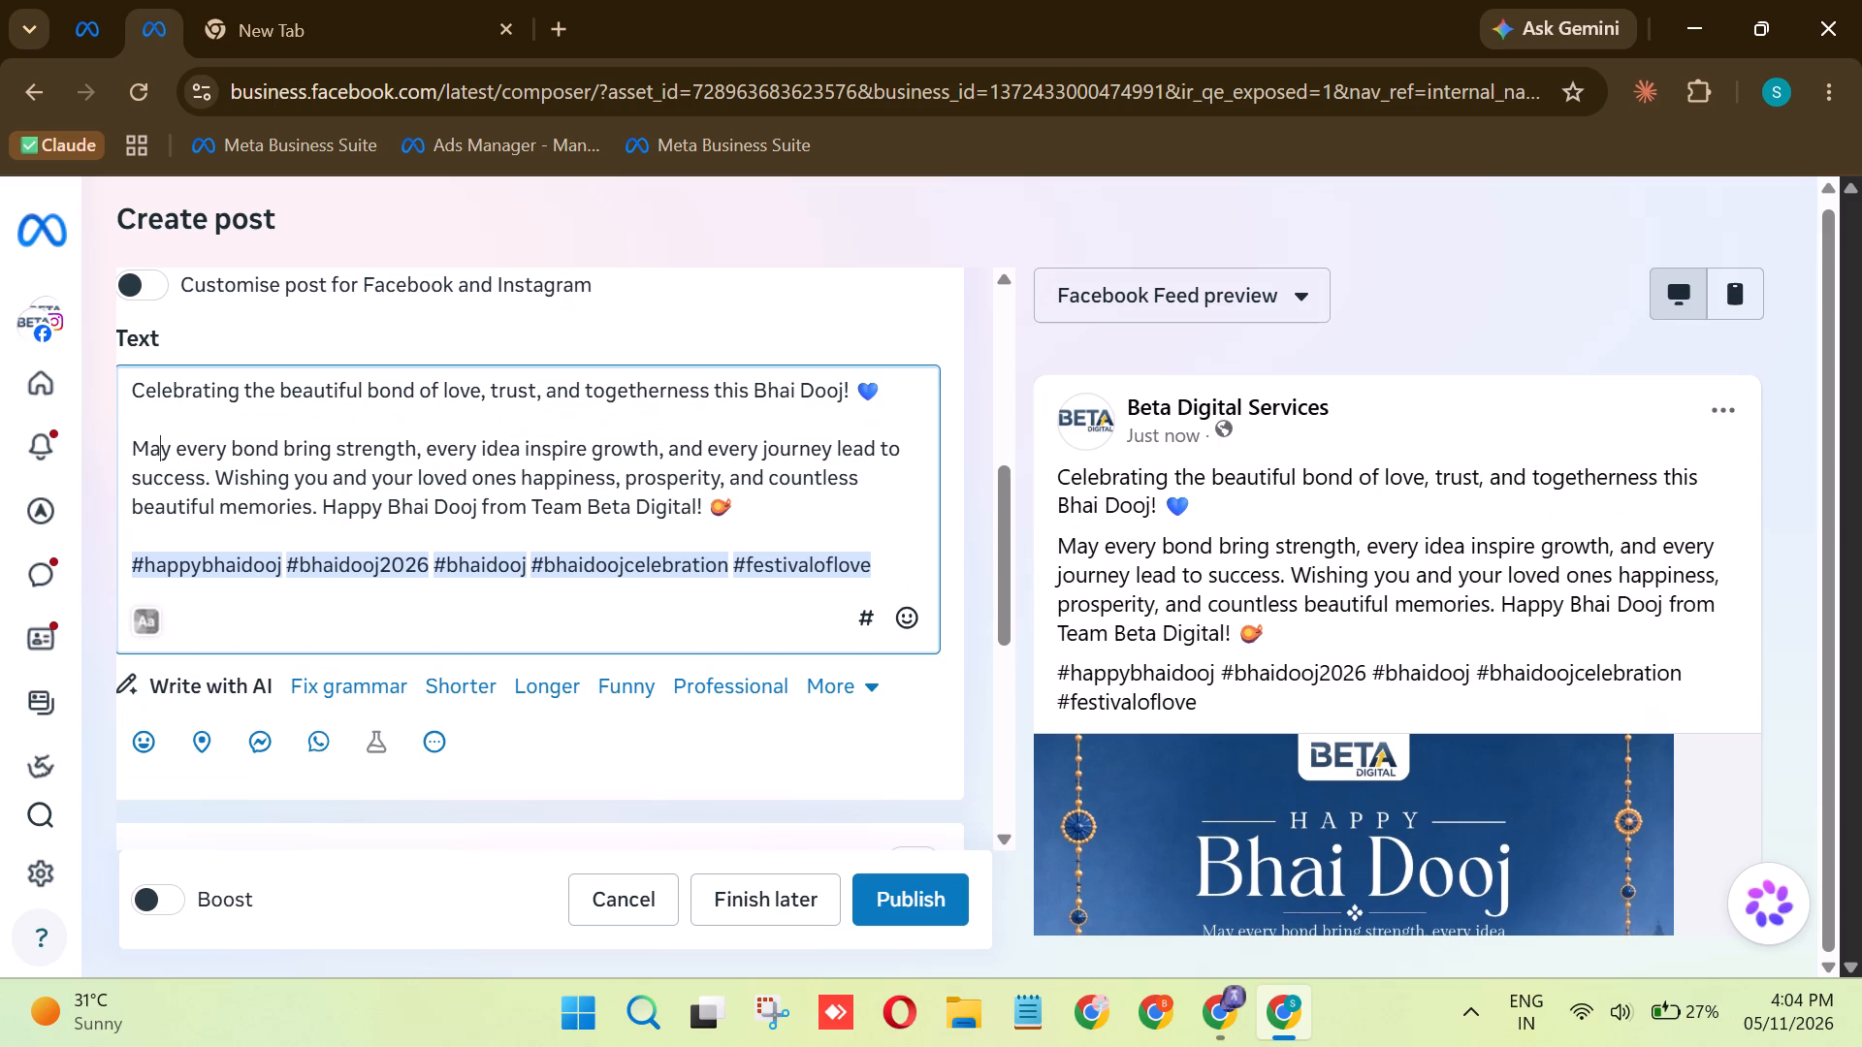
key(Down)
key(Right)
key(Right)
key(Right)
key(Right)
key(Right)
key(shift+Return)
key(shift+Return)
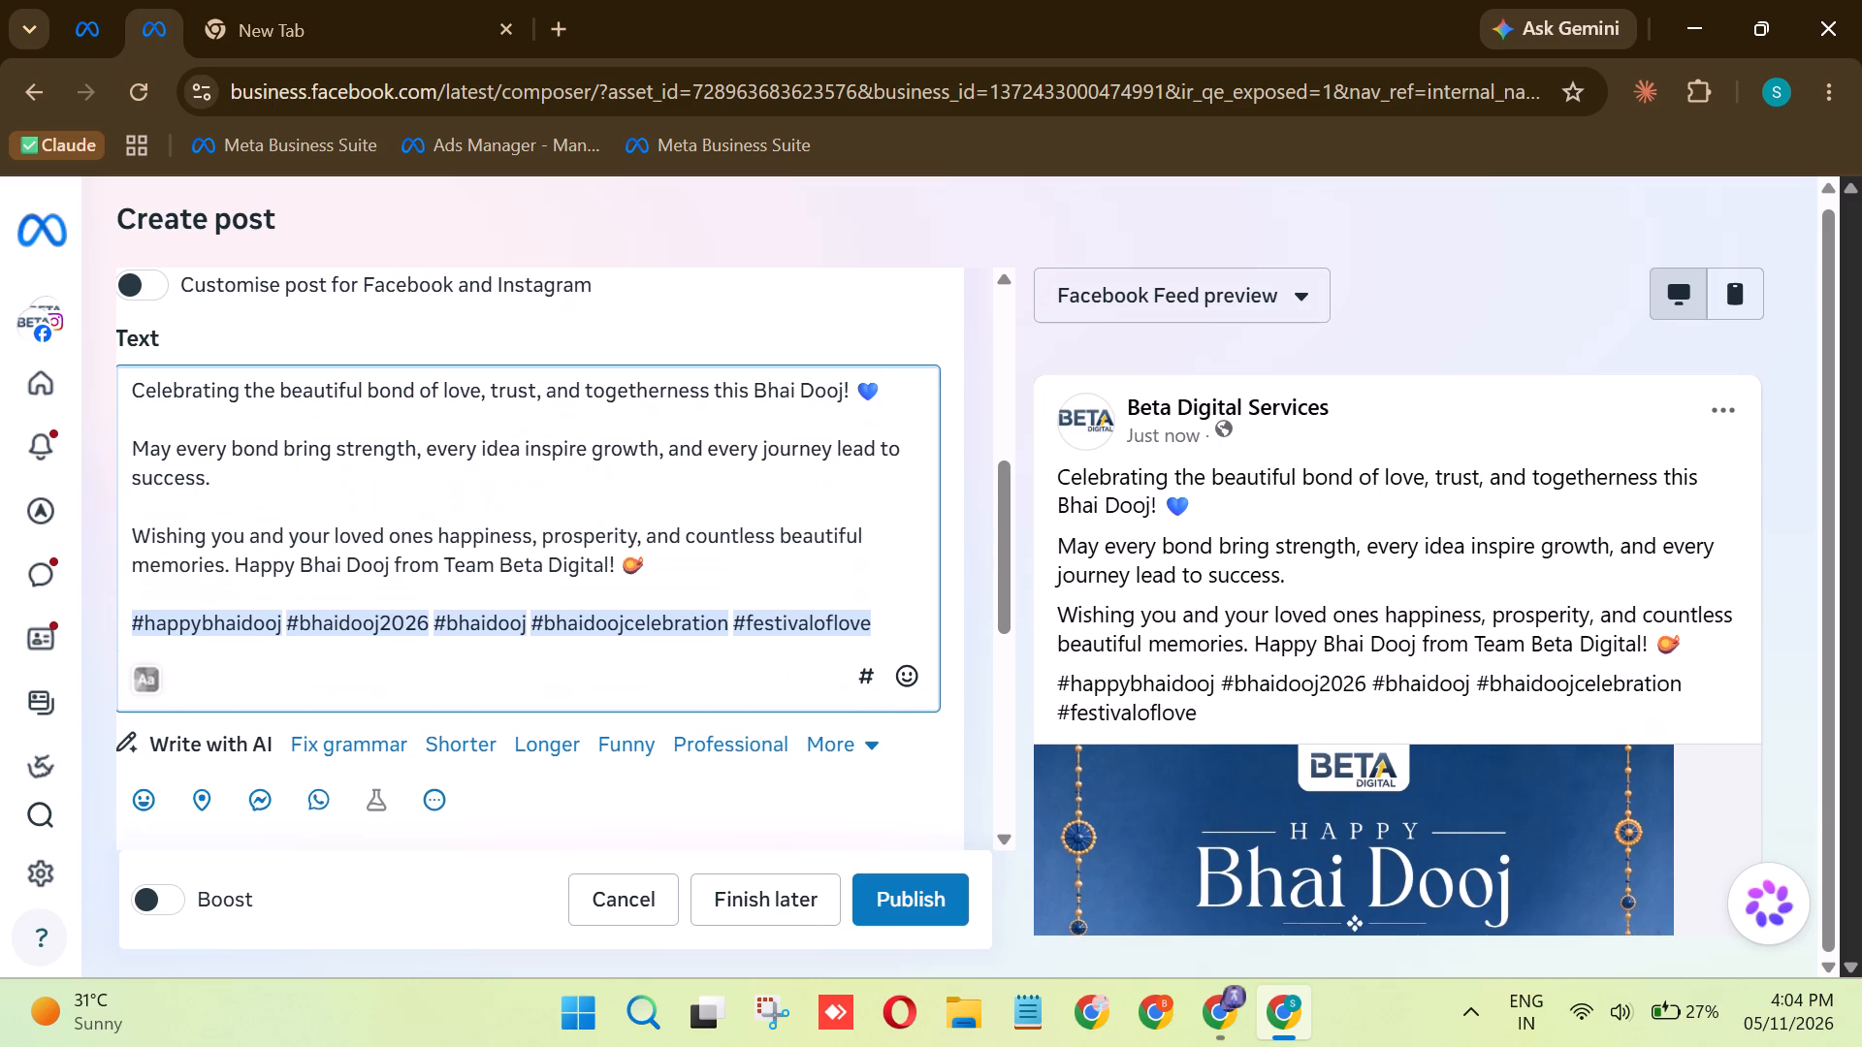
Move "Happy Bhai Dooj from Team Beta Digital!" into its own paragraph, separated by a blank line.
key(Right)
key(Right)
key(Right)
key(Right)
key(Down)
key(Down)
key(Right)
key(Up)
key(Up)
key(Right)
key(Right)
key(Right)
key(Right)
key(Right)
key(Right)
key(Right)
key(Right)
key(Right)
key(Right)
key(shift+Return)
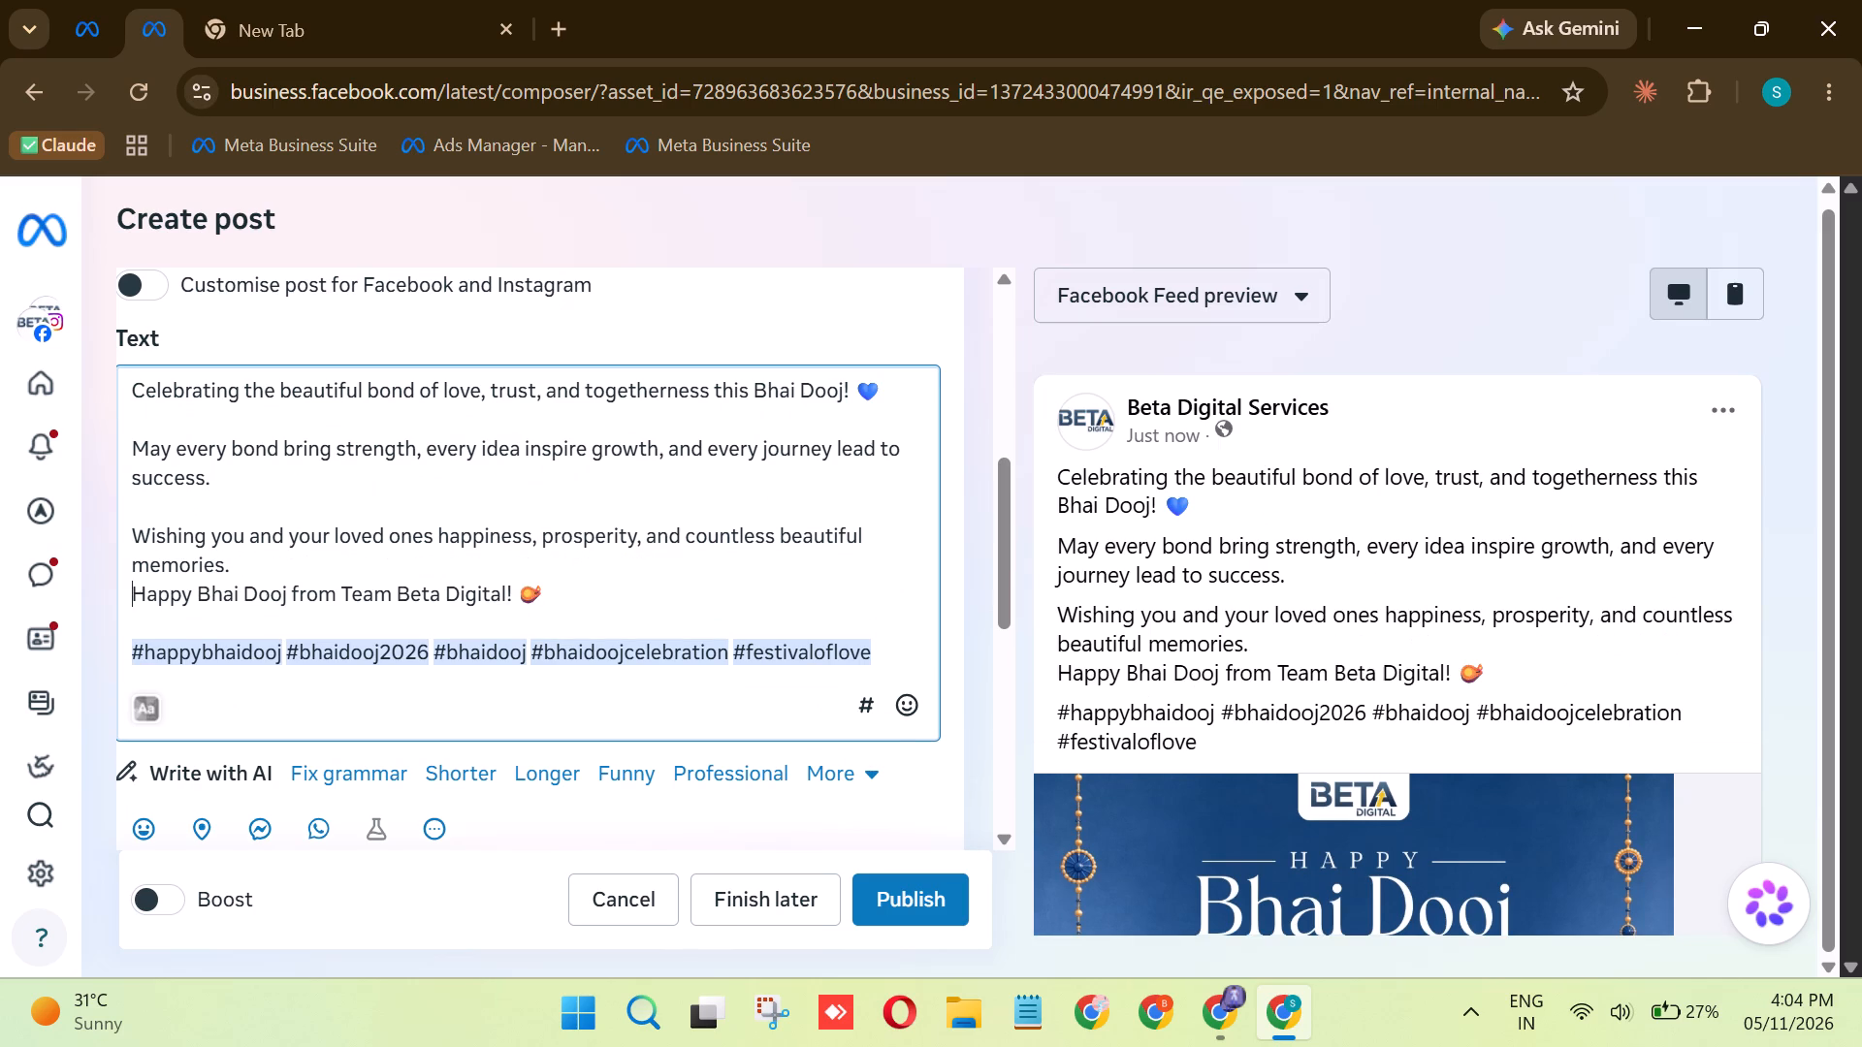
key(shift+Return)
Delete the full stop after "countless beautiful memories" in the post text.
key(Up)
key(Up)
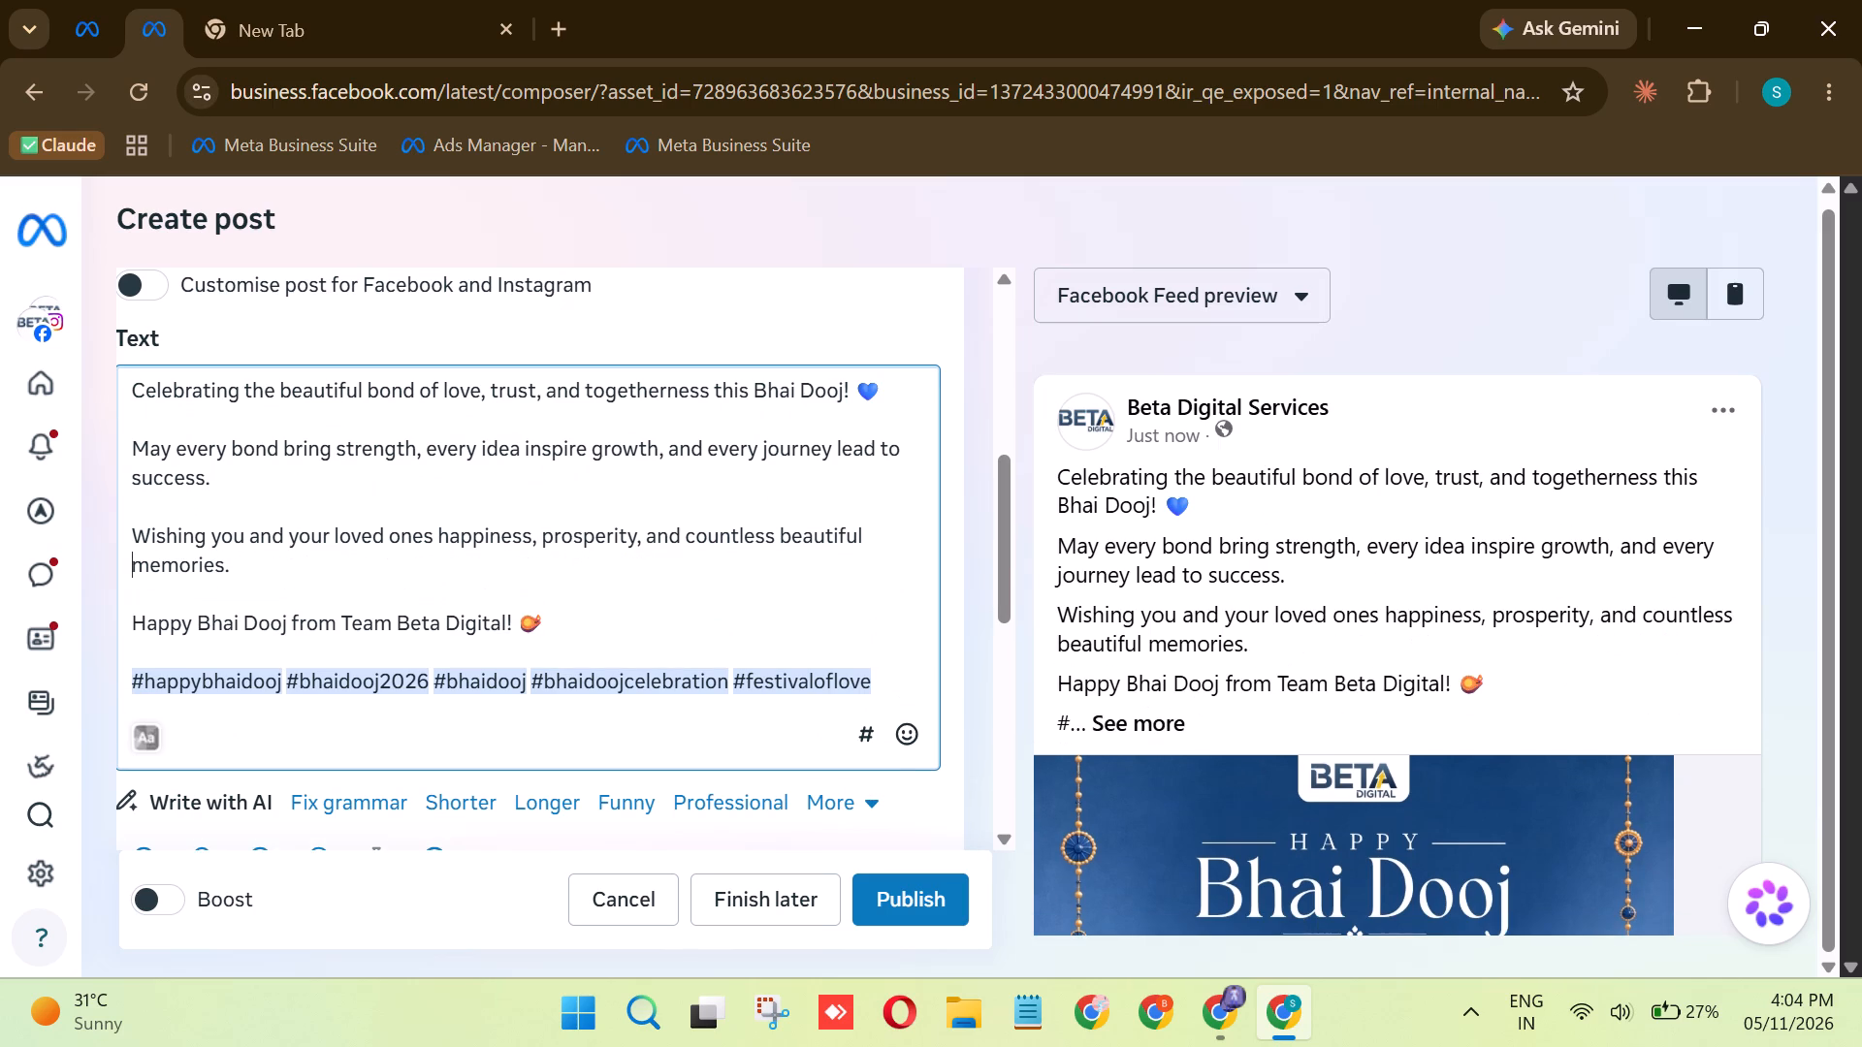
key(Right)
key(Right)
key(Right)
key(Right)
key(Right)
key(Right)
key(Right)
key(Right)
key(Right)
key(BackSpace)
Delete the full stop after "every journey lead to success" in the post text.
key(Up)
key(Up)
key(Up)
key(BackSpace)
key(BackSpace)
scroll(344, 486, up, 2)
scroll(190, 640, down, 2)
scroll(160, 387, up, 1)
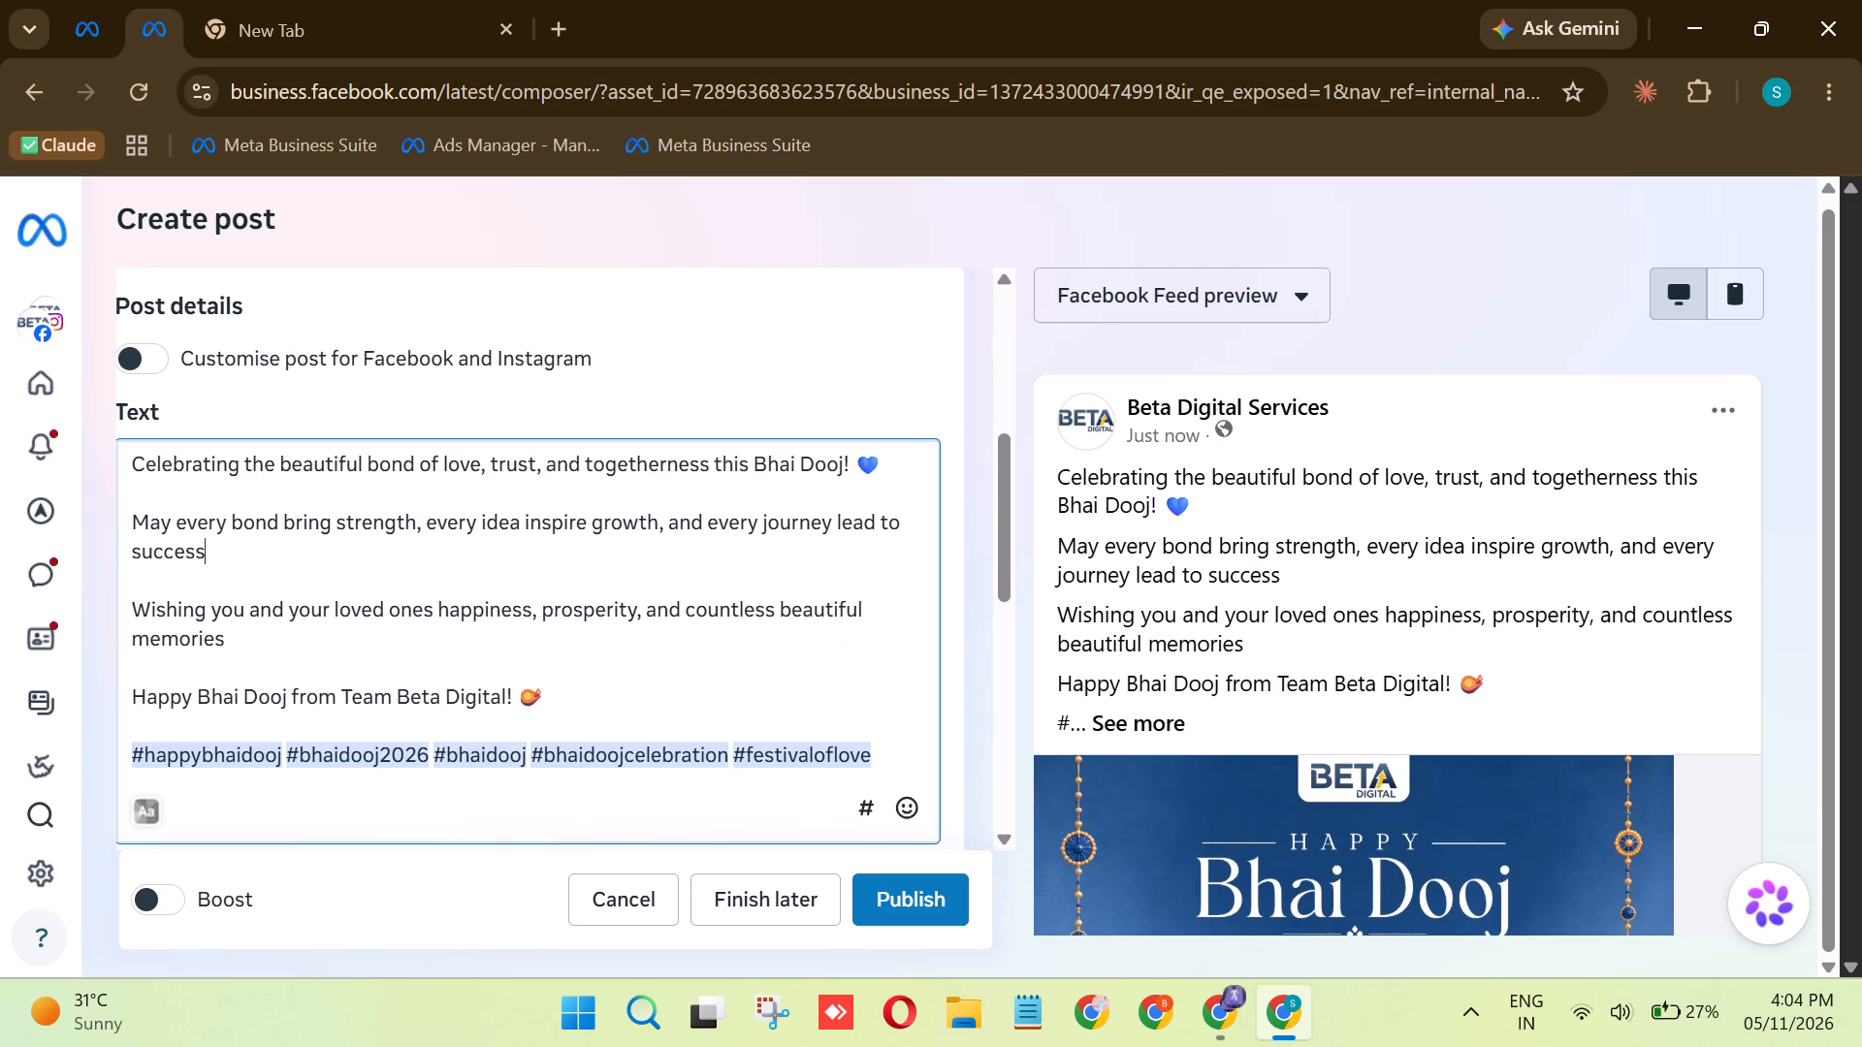
Copy the whole Bhai Dooj caption, from "Celebrating the beautiful bond" through the hashtags.
drag(132, 471, 934, 758)
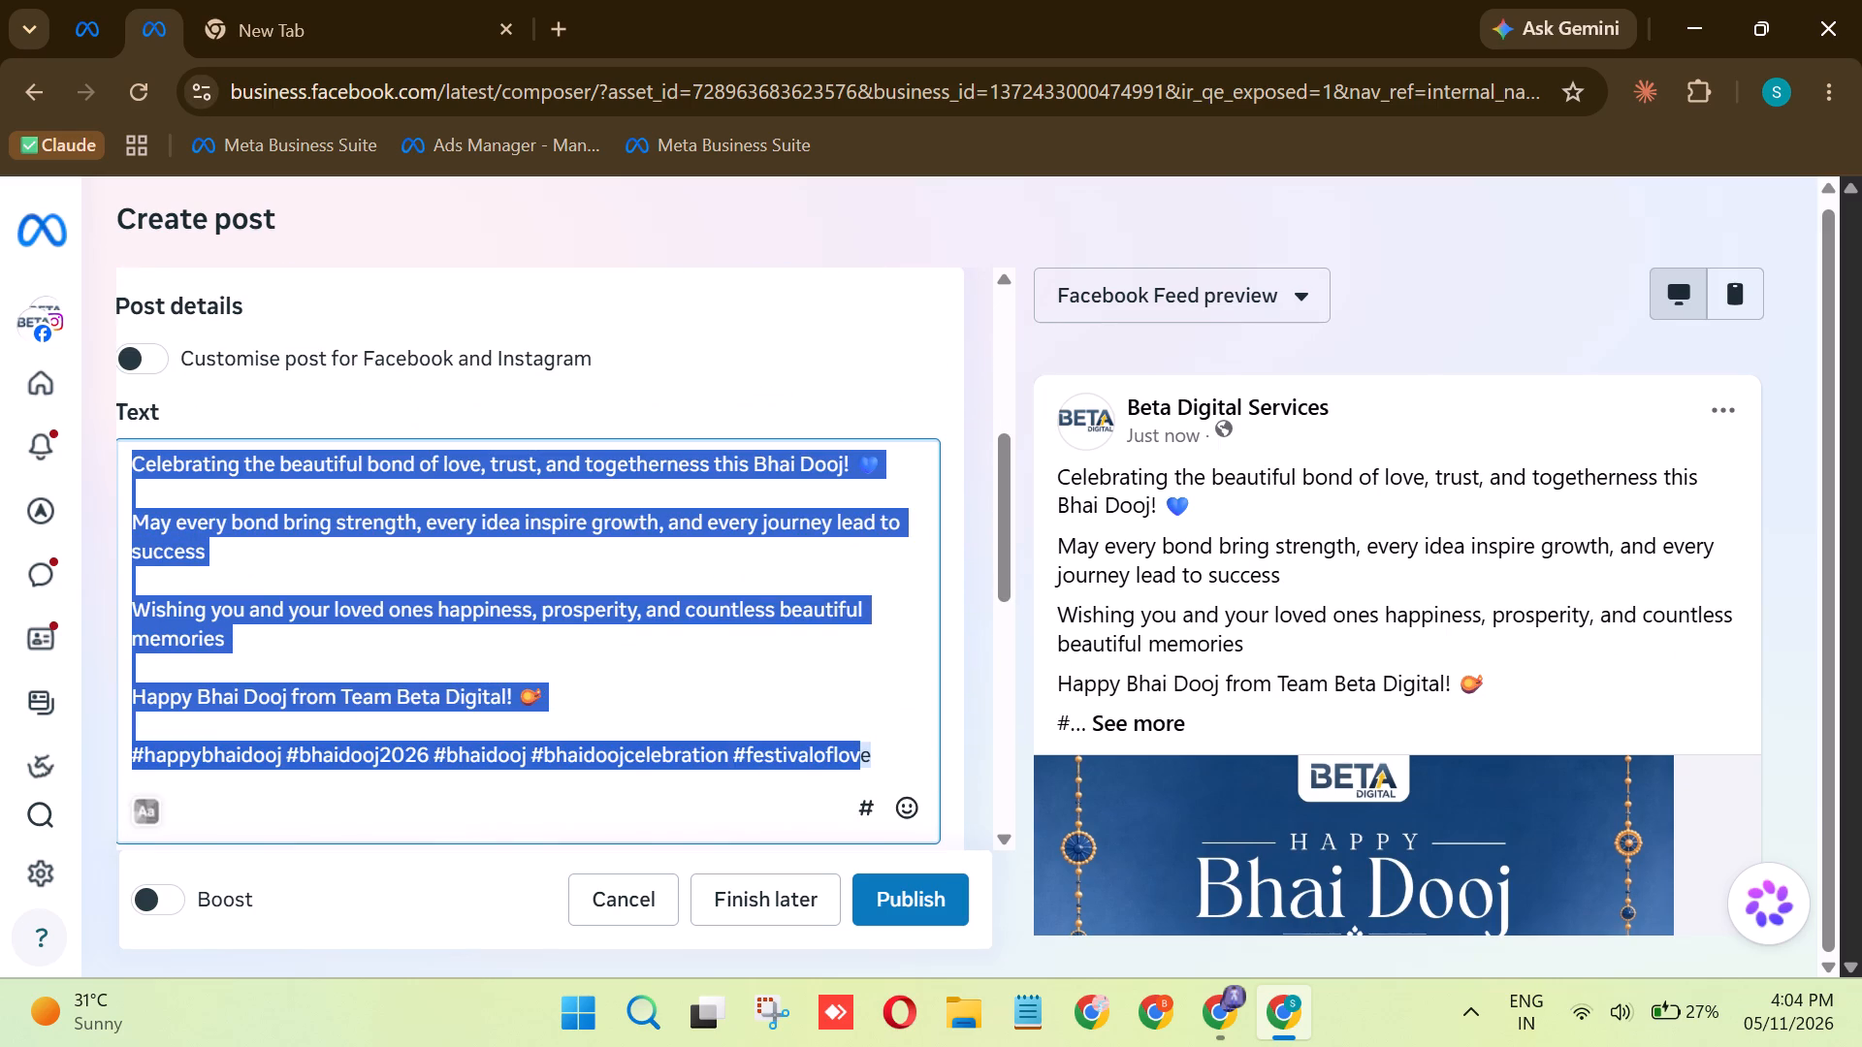
key(ctrl+c)
click(798, 696)
Turn on scheduling for the post and set both the Facebook and Instagram dates to 11 November 2026.
scroll(798, 696, down, 2)
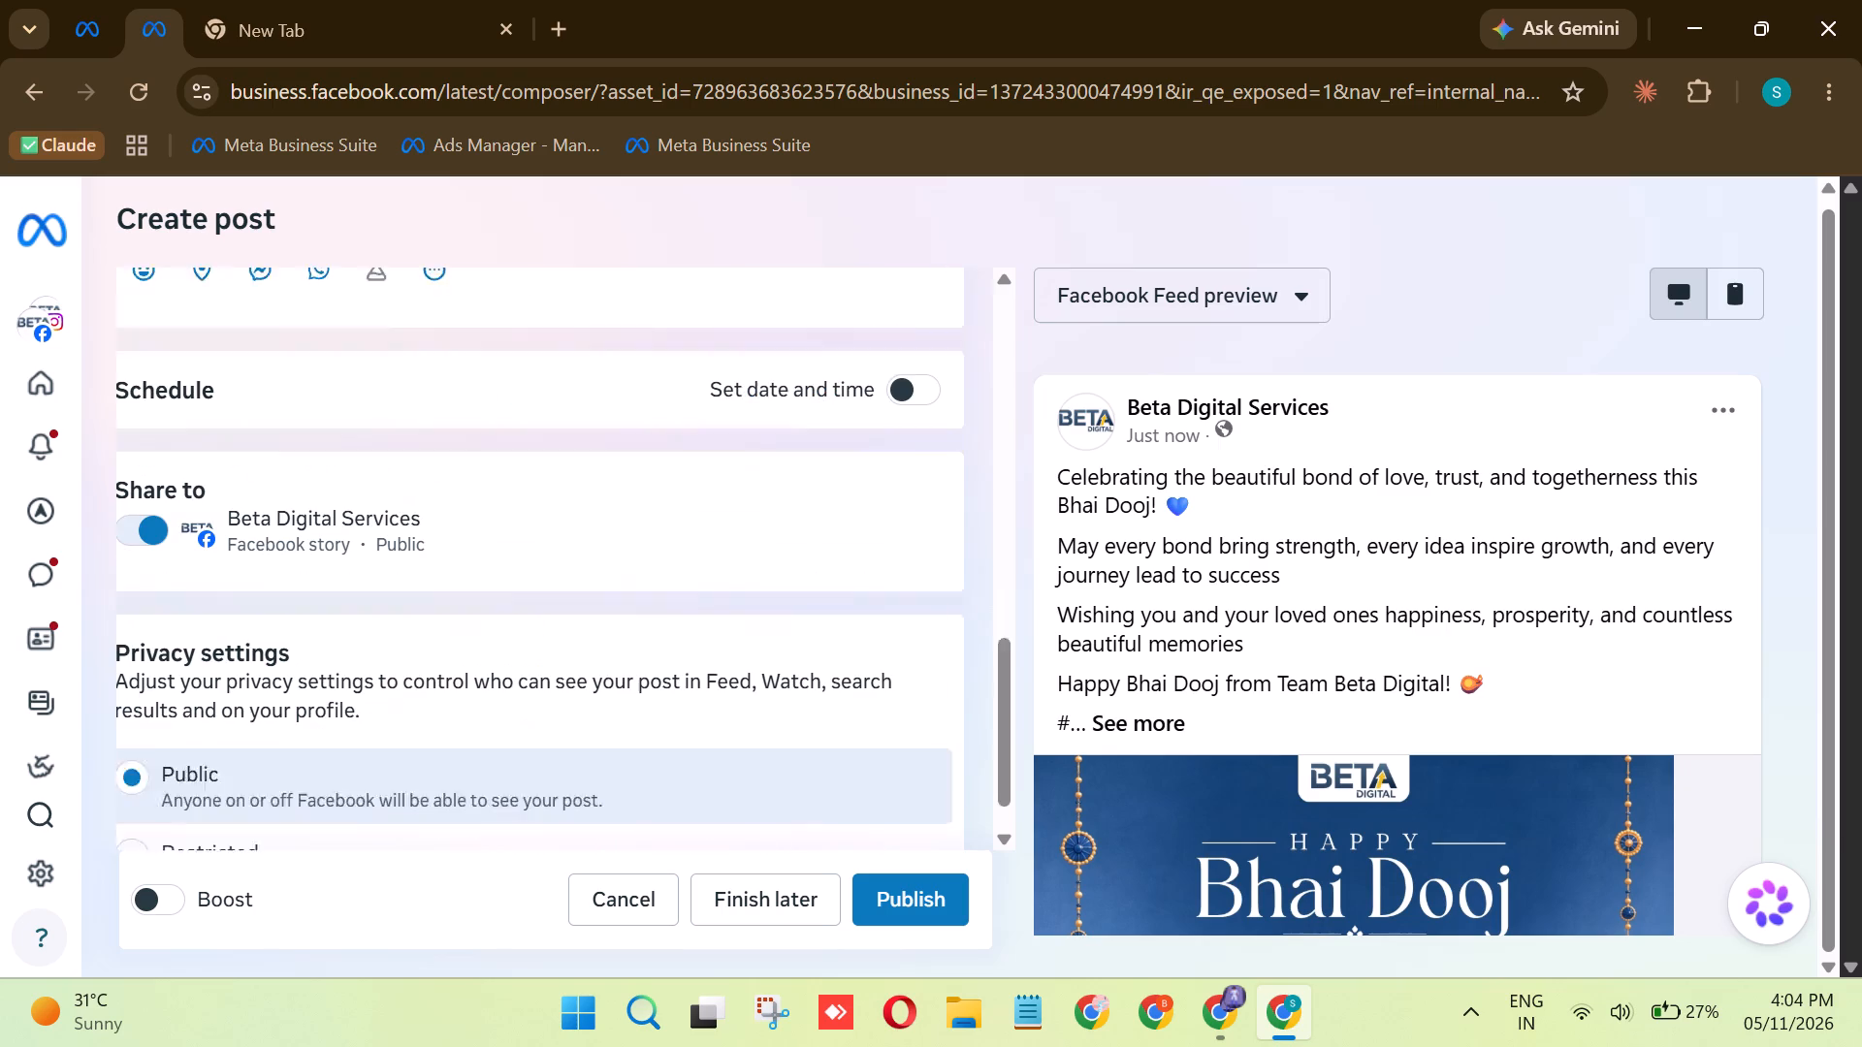
click(901, 295)
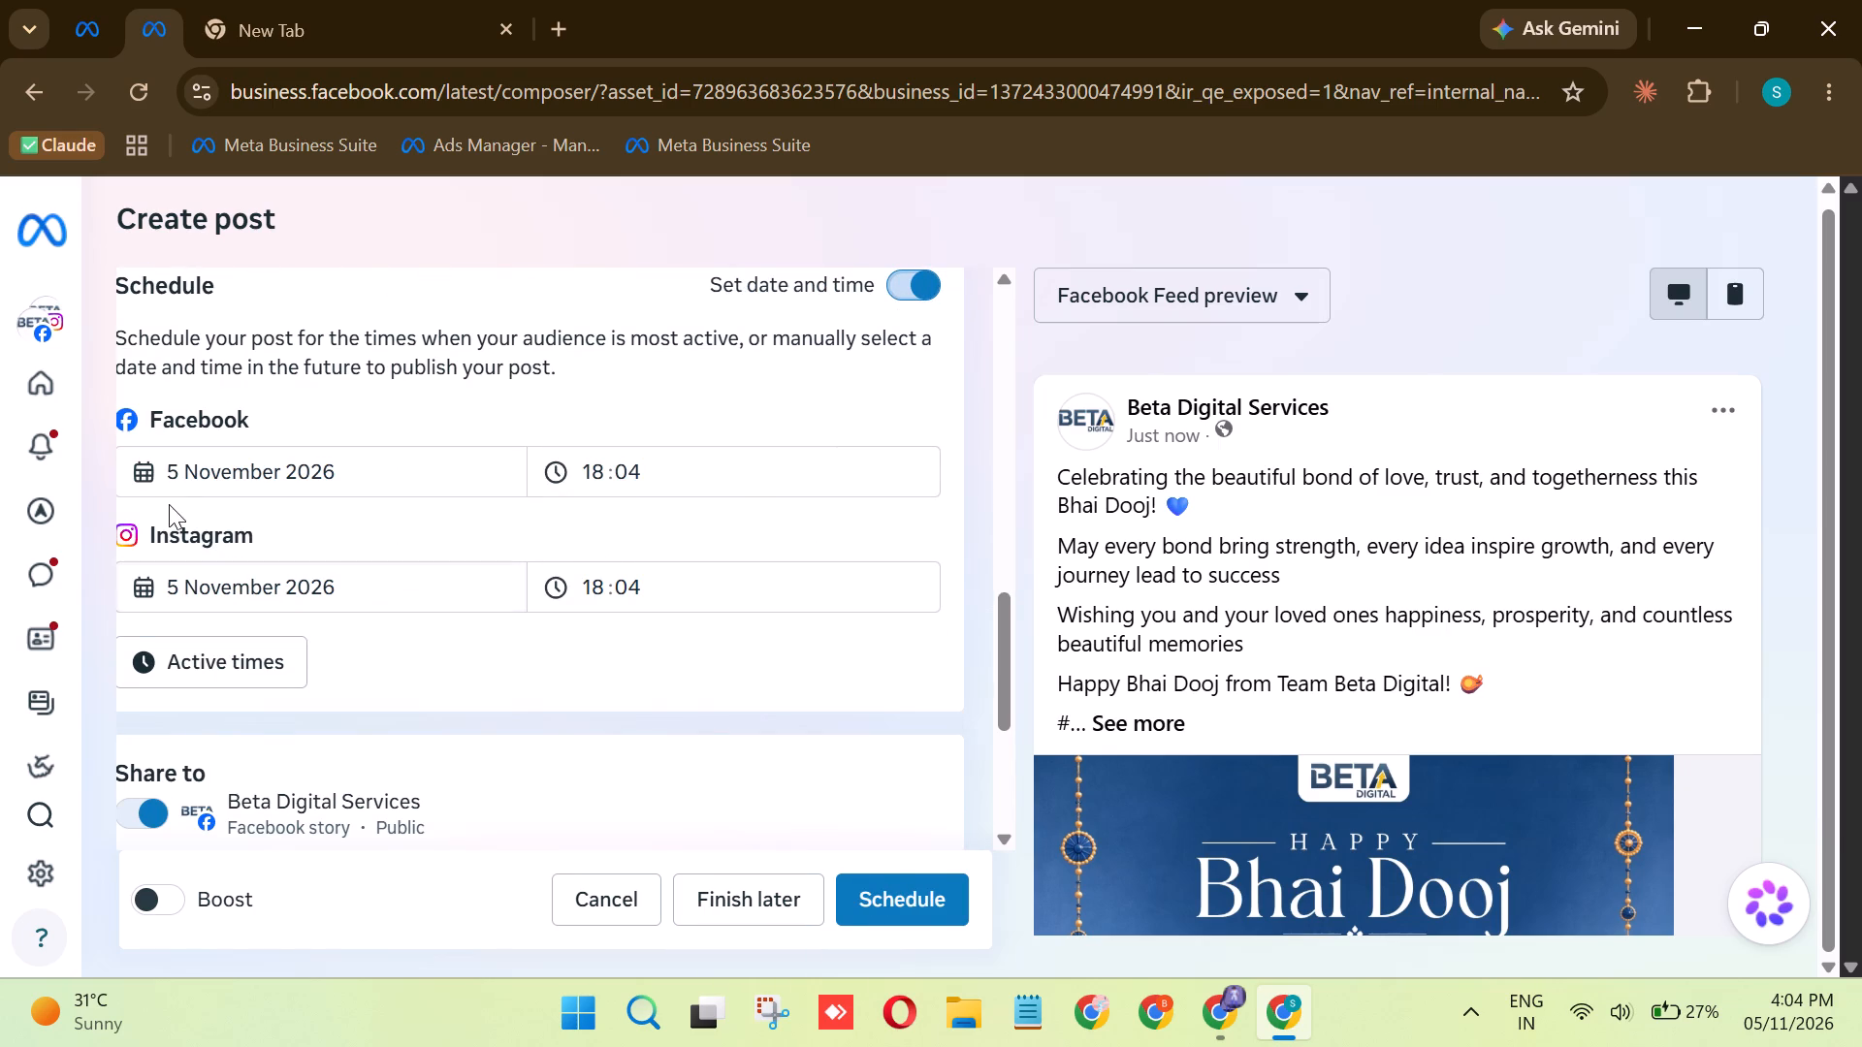
click(171, 476)
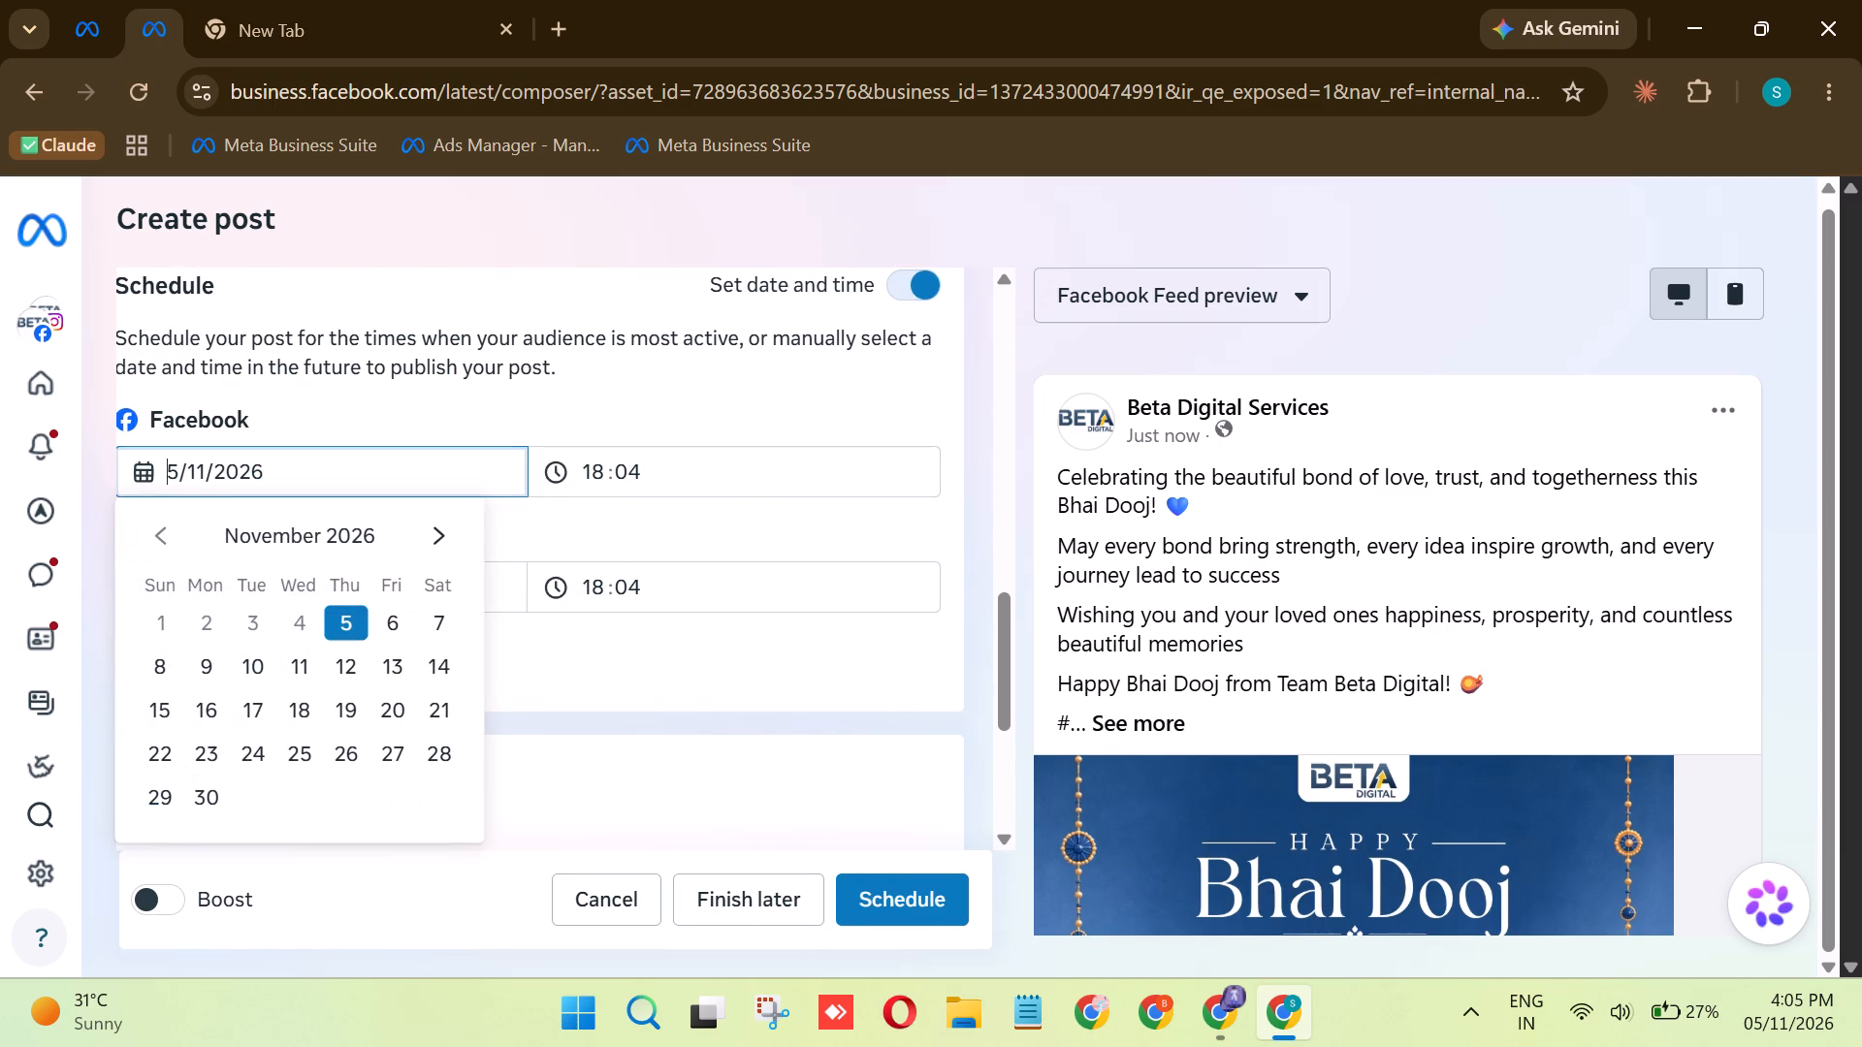
click(296, 668)
click(196, 588)
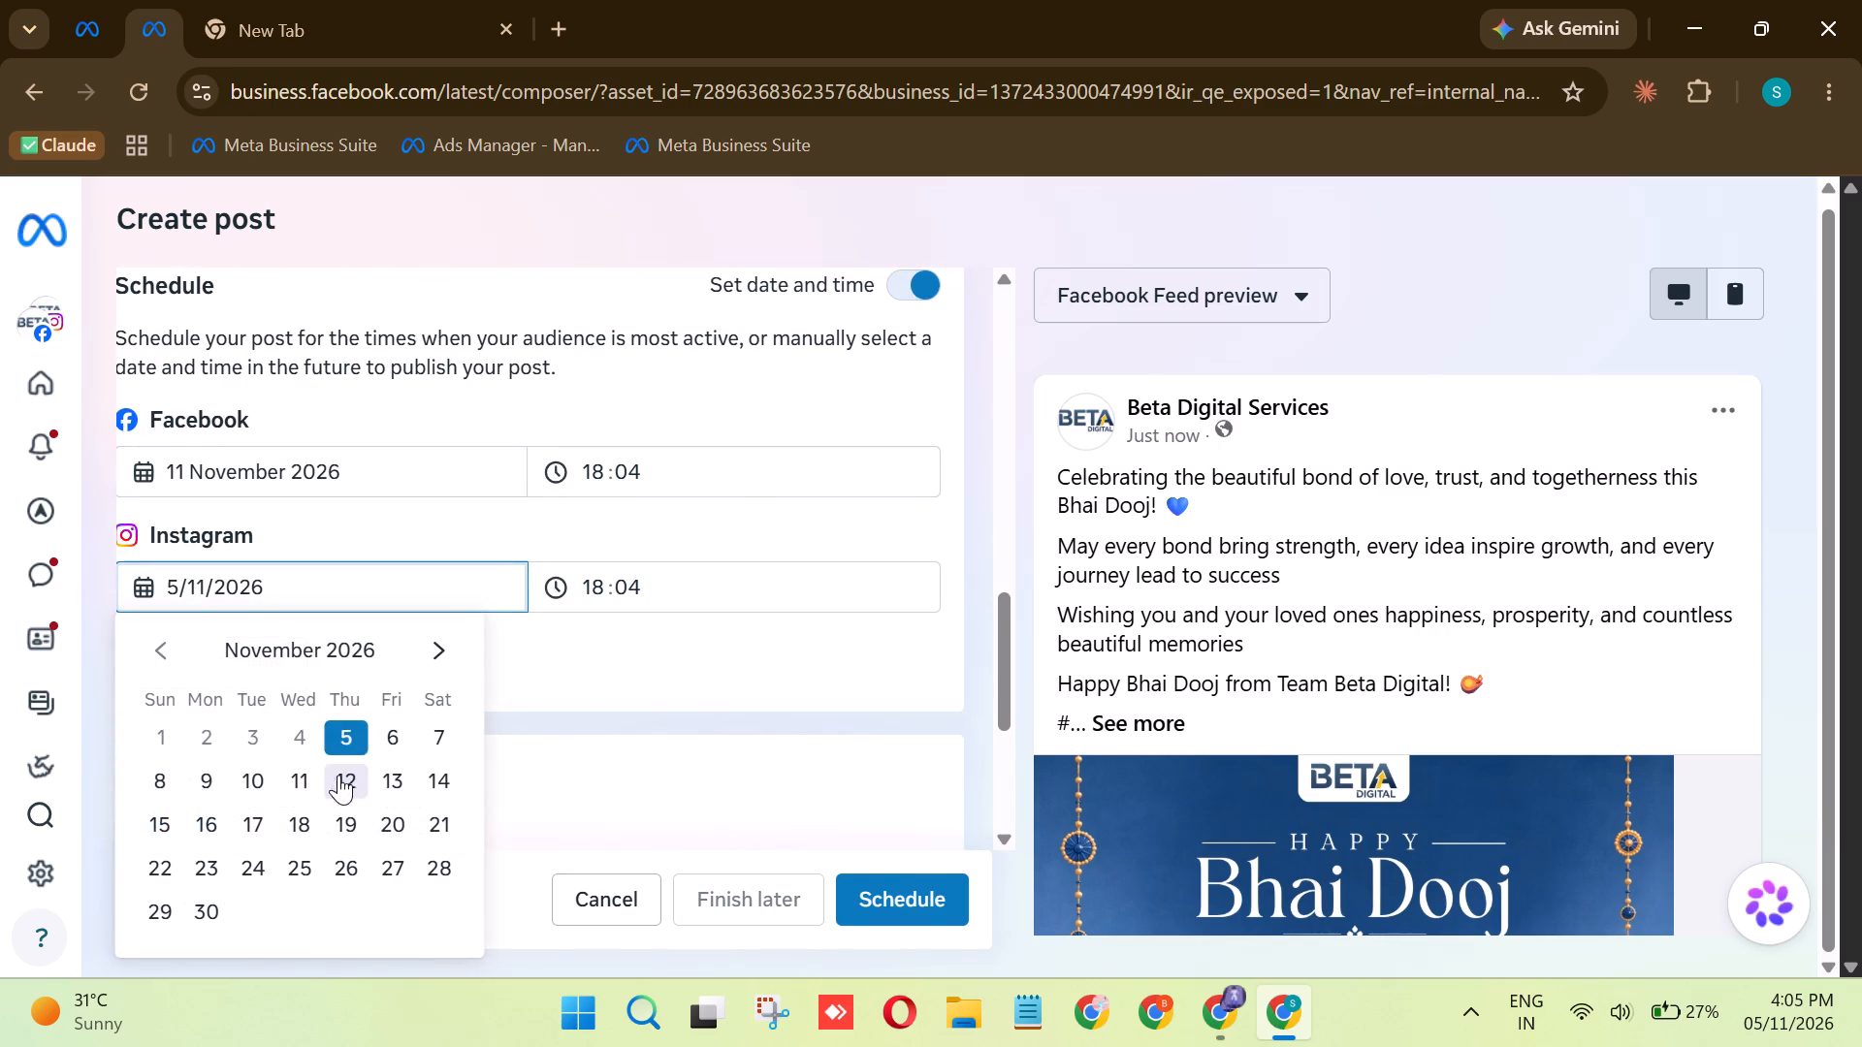
click(303, 777)
Set the scheduled time to 06:00 for both Facebook and Instagram.
click(594, 467)
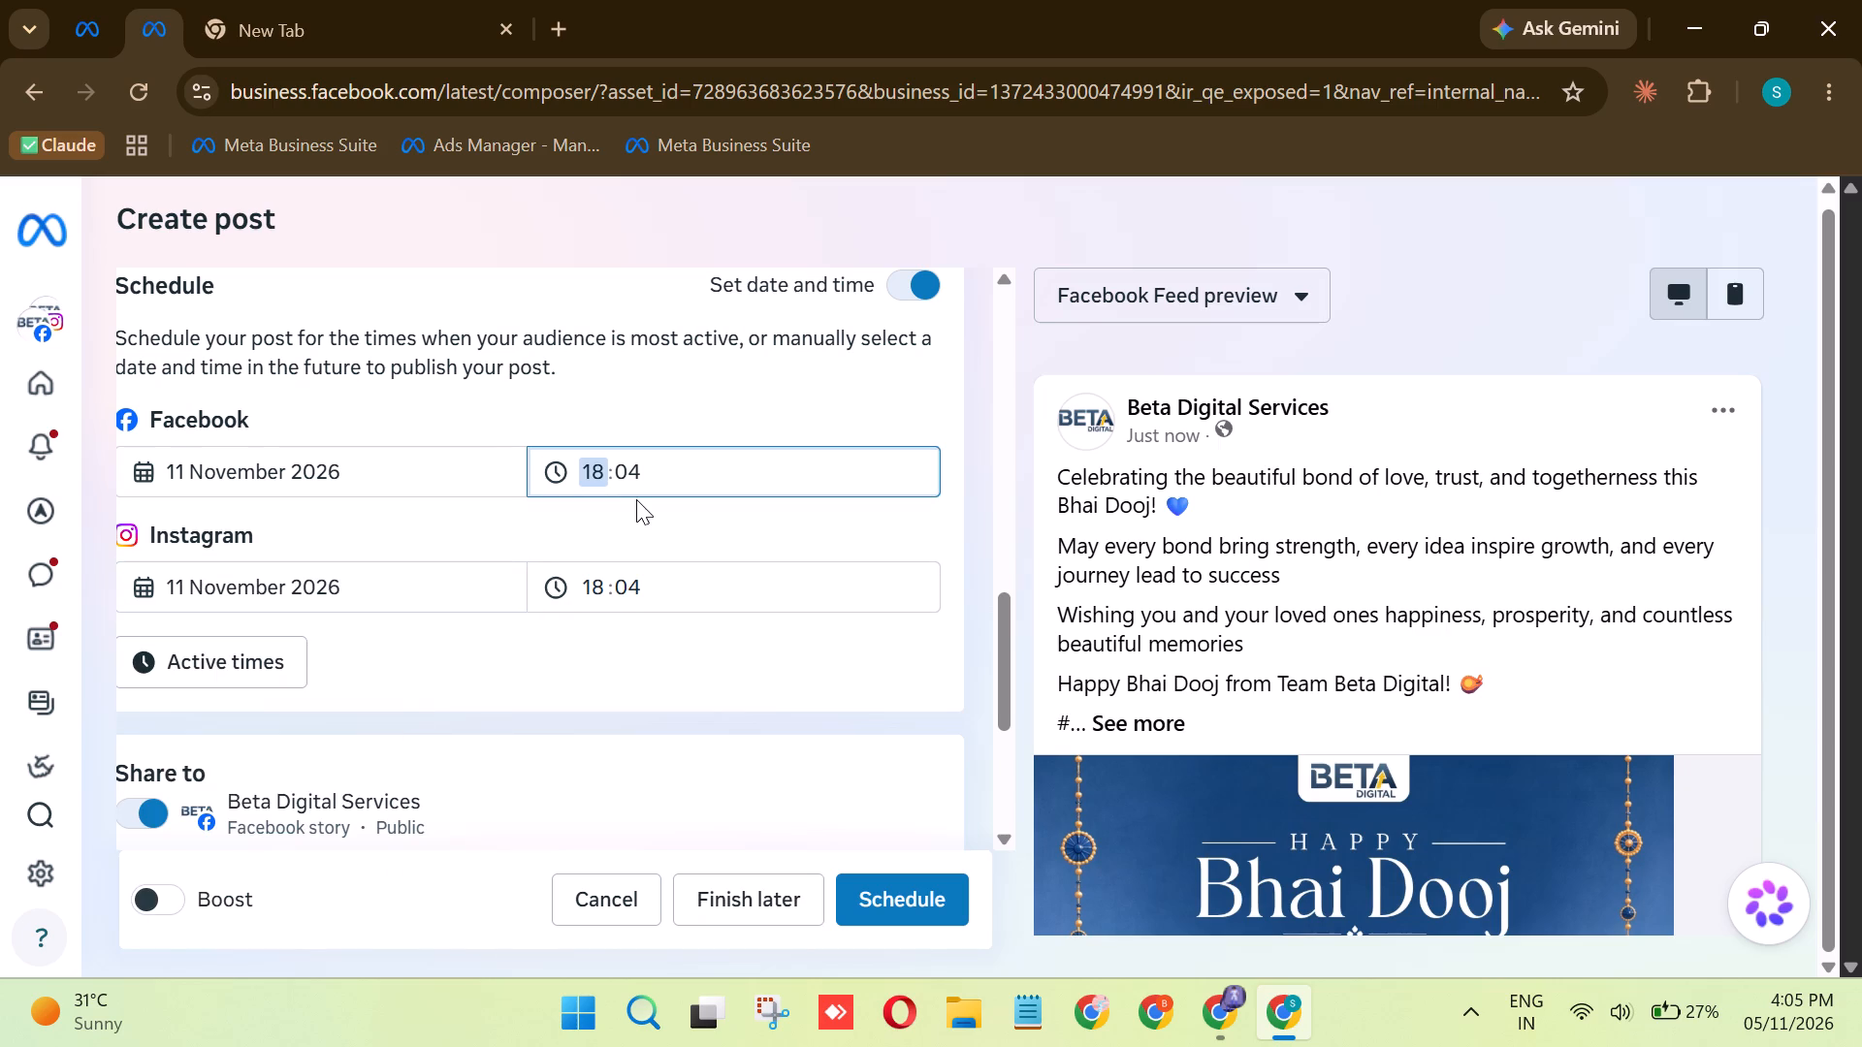
key(BackSpace)
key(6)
click(632, 470)
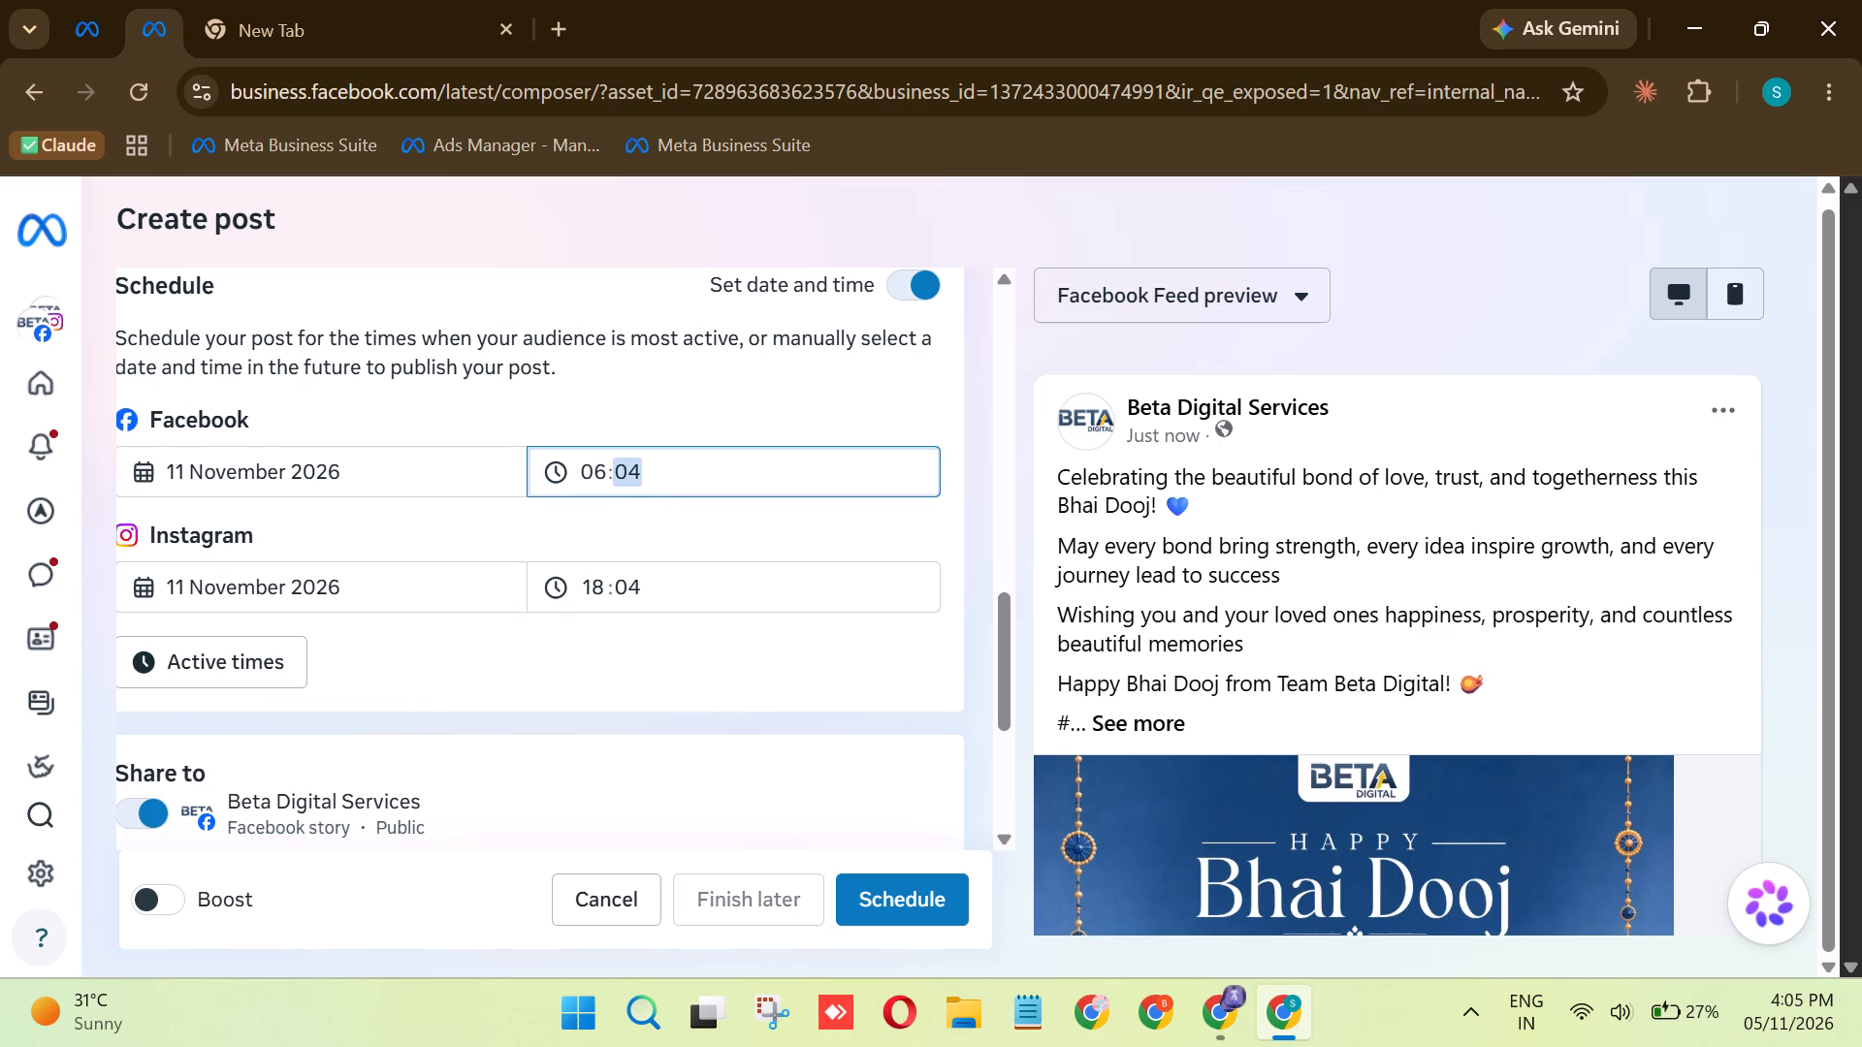
key(BackSpace)
click(592, 587)
key(BackSpace)
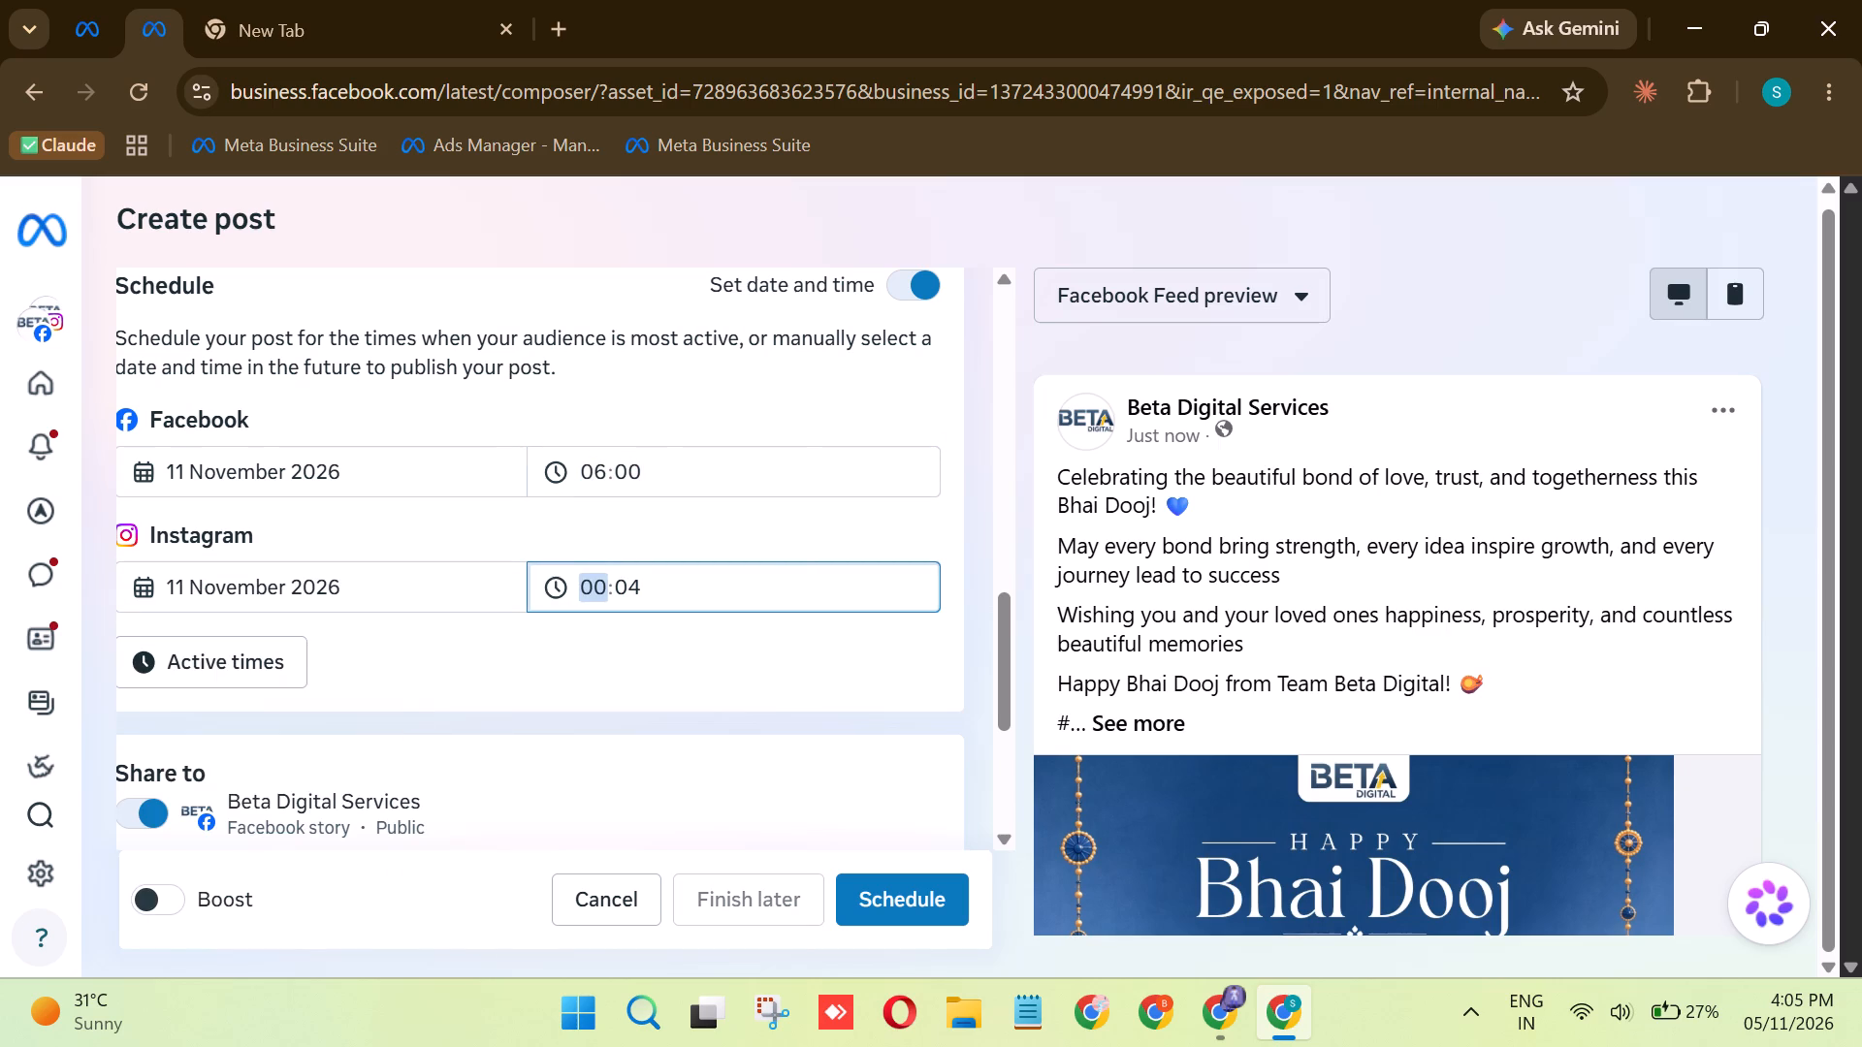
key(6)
click(626, 583)
key(BackSpace)
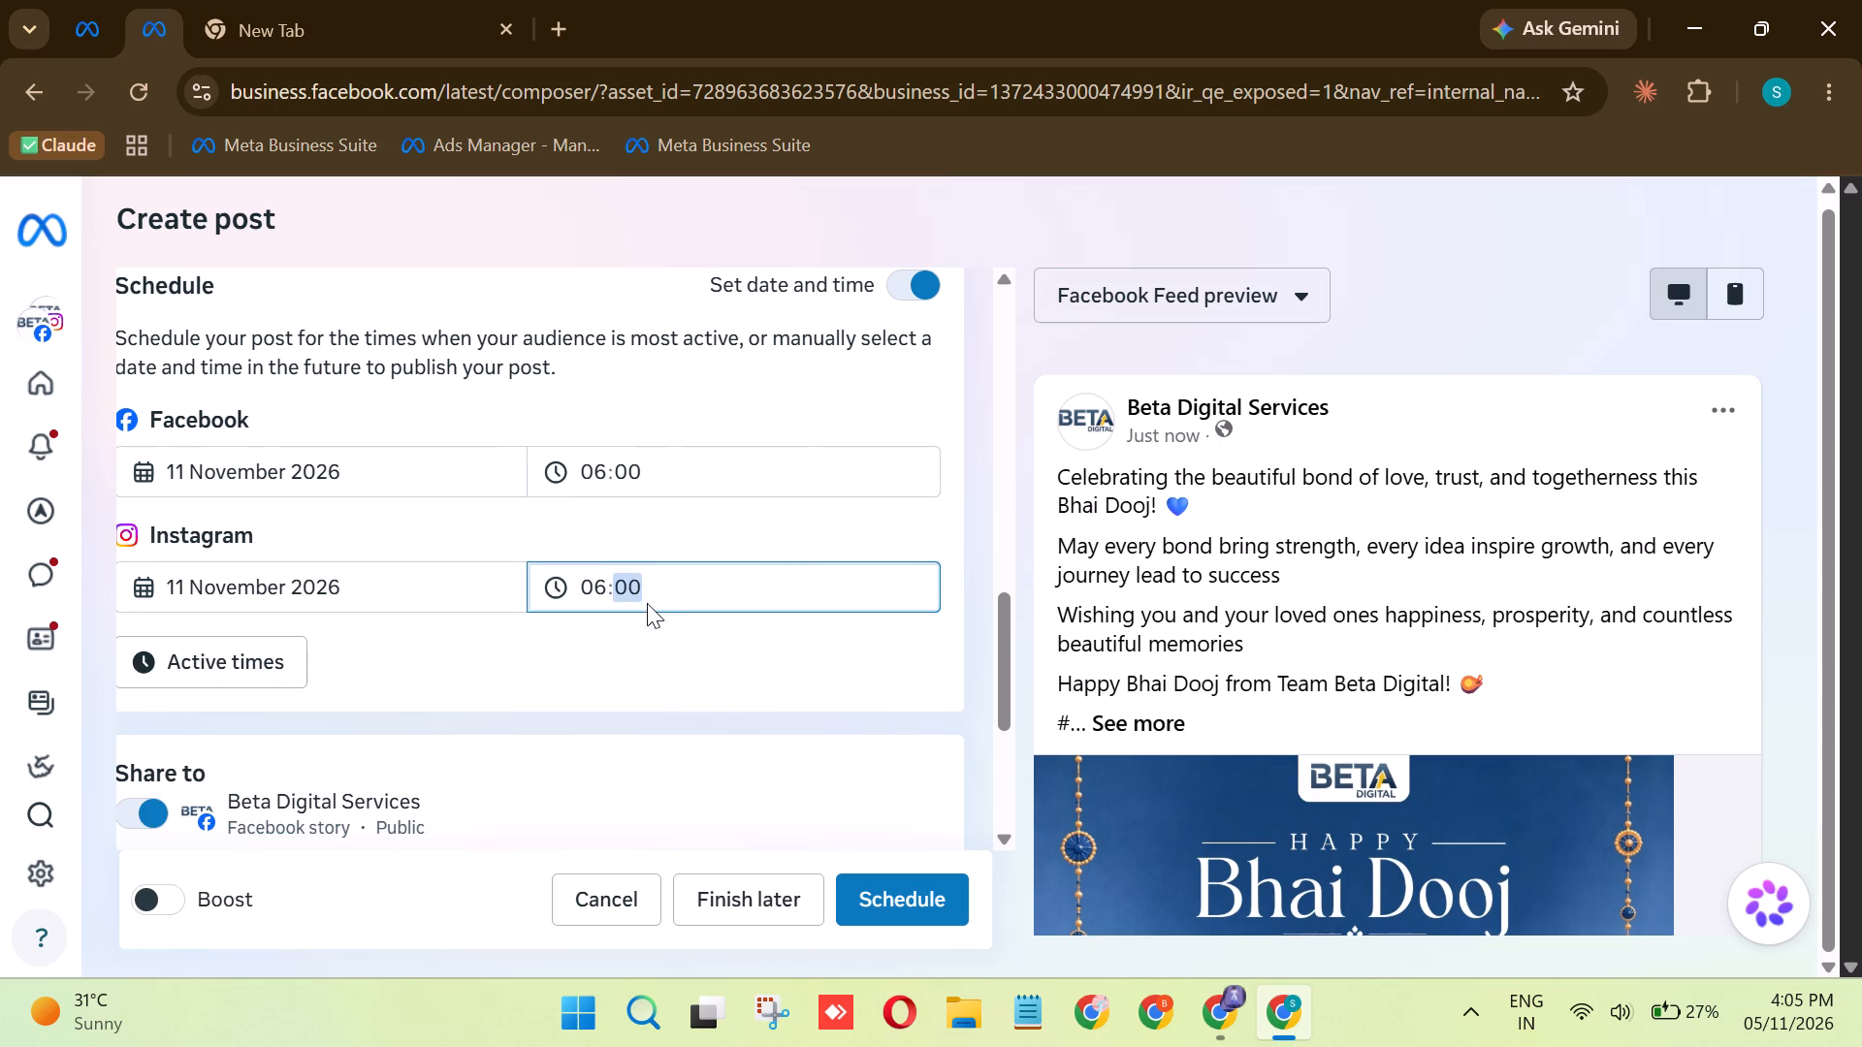
click(644, 683)
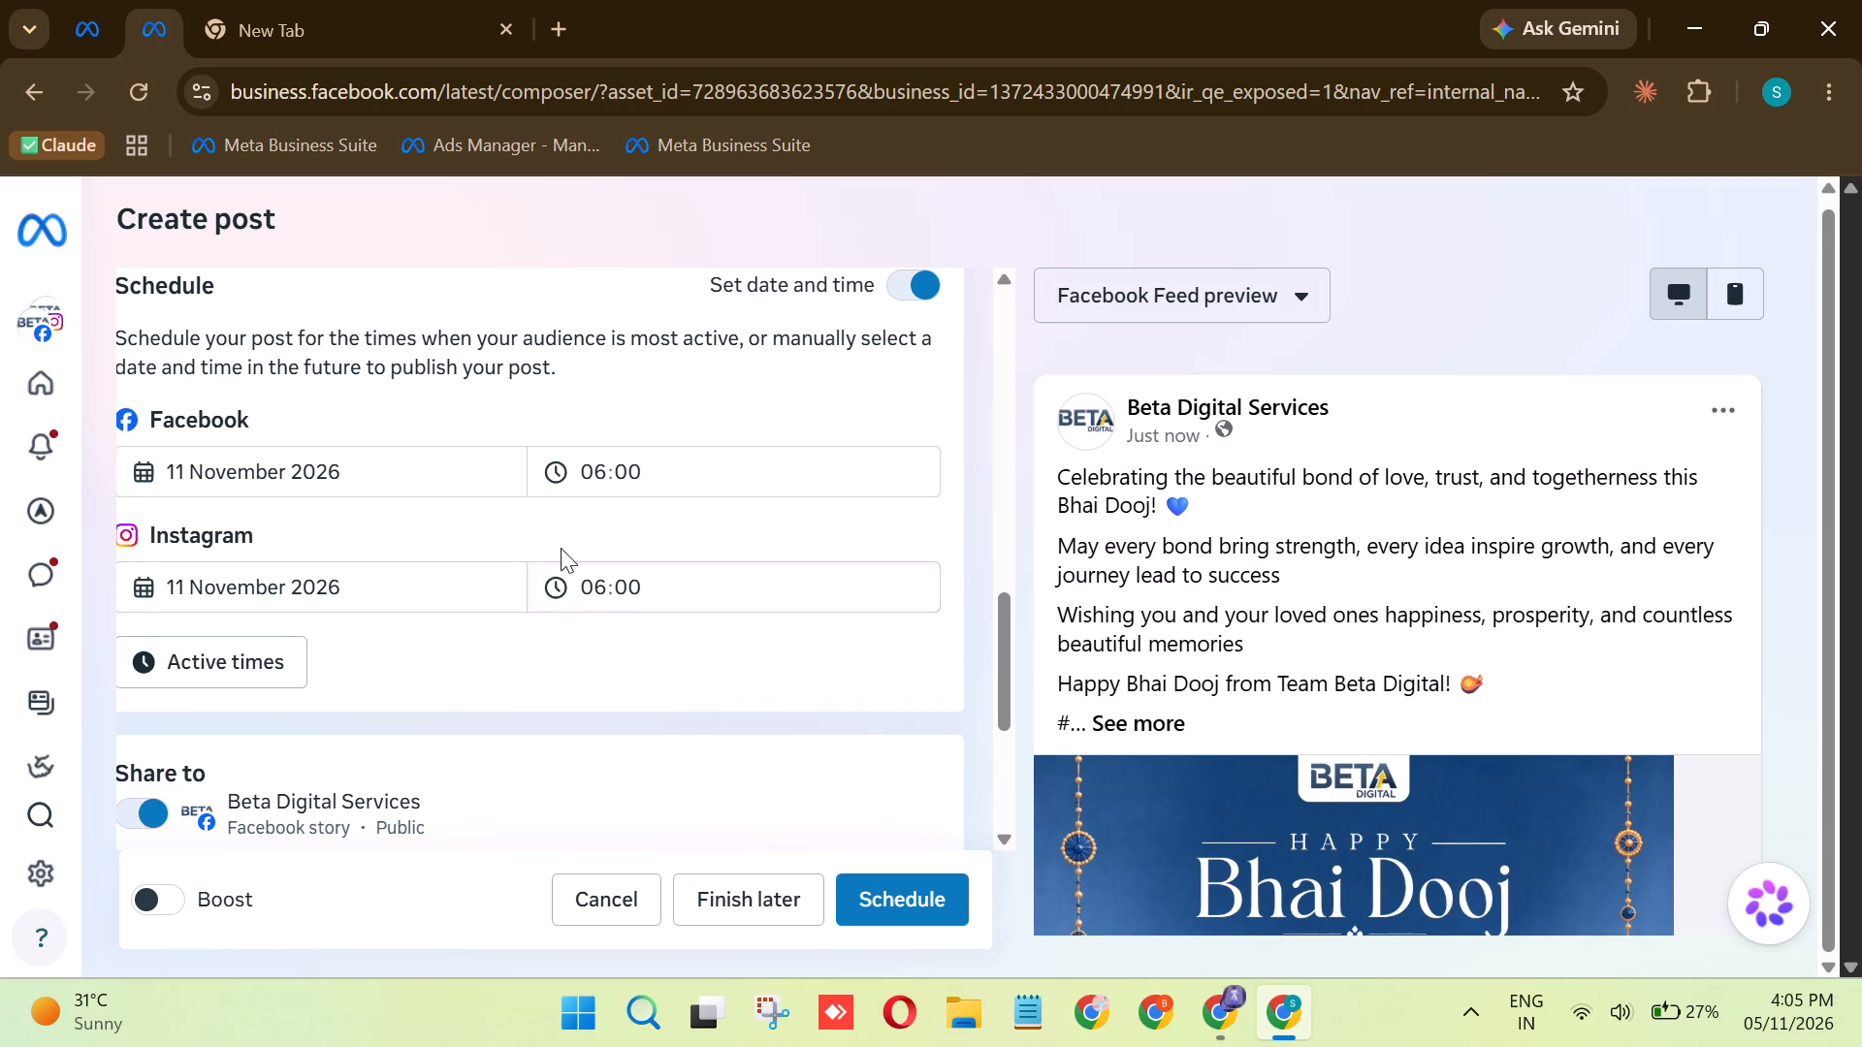
Review the Bhai Dooj post's caption, image, schedule settings and the accounts it posts to.
scroll(625, 614, up, 1)
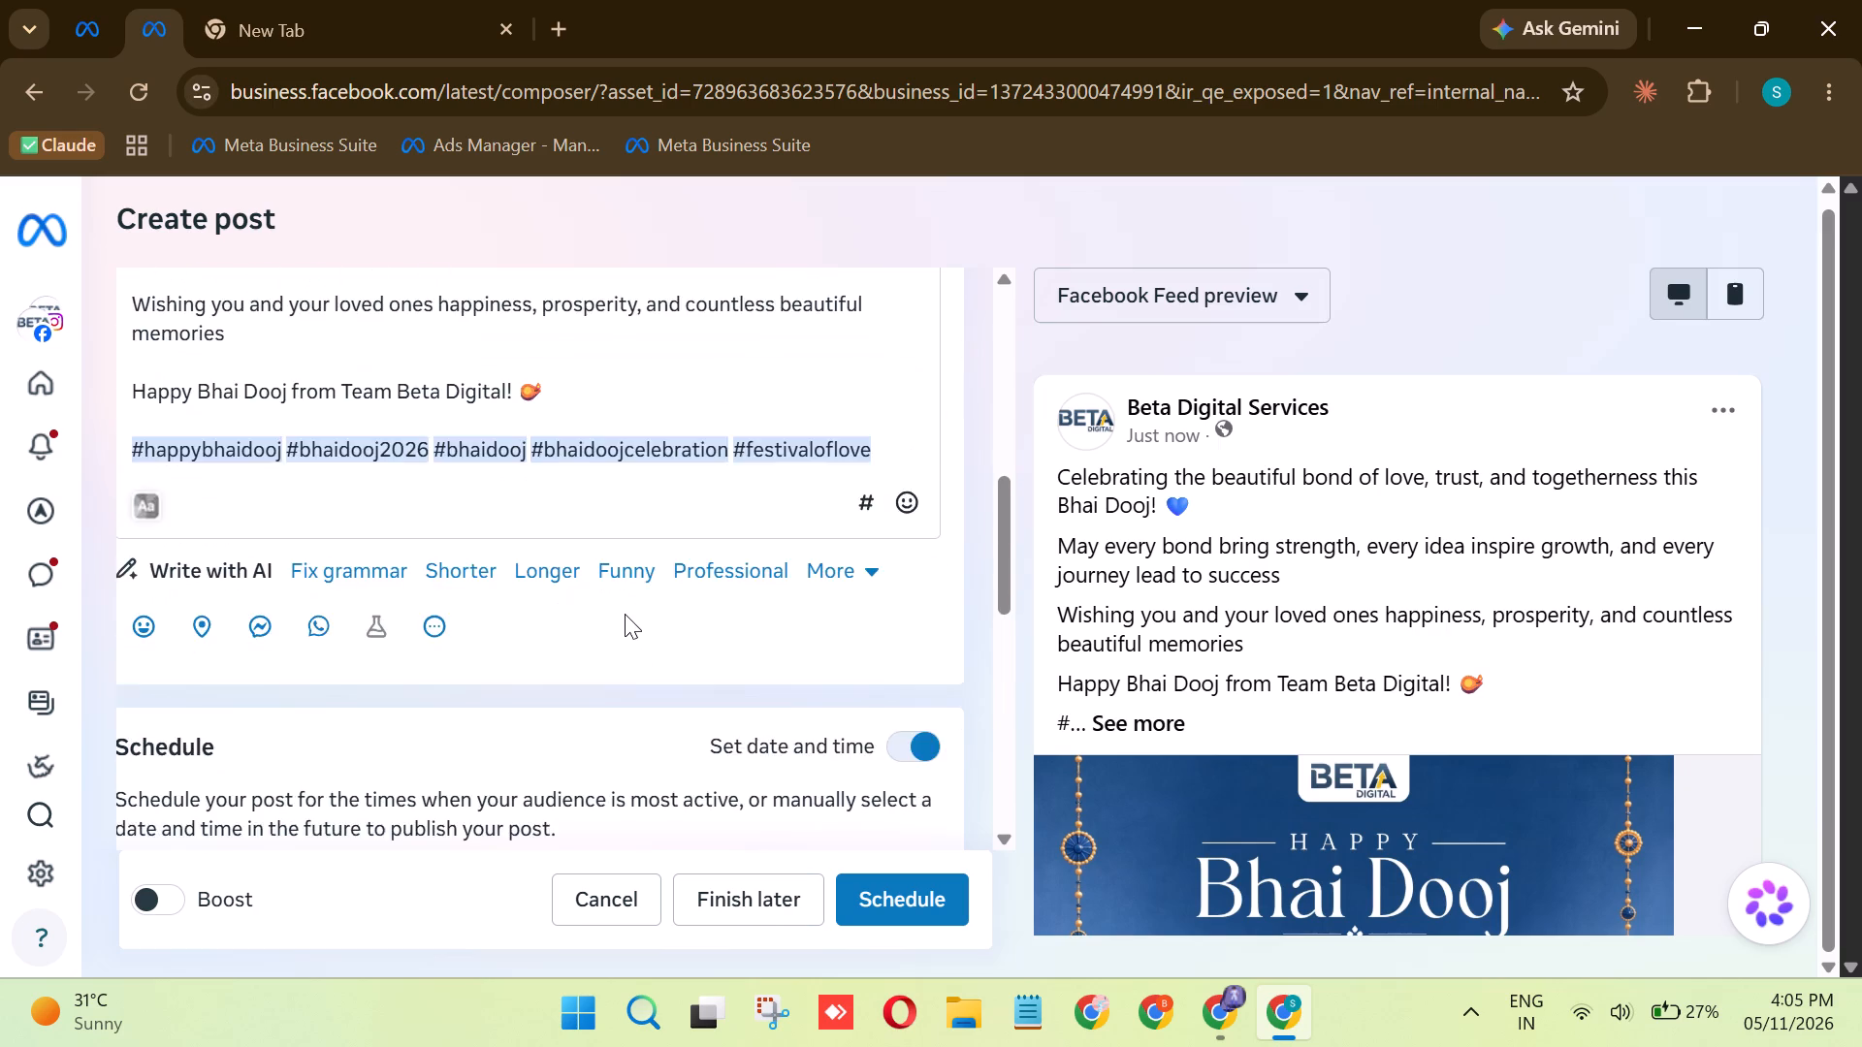
scroll(625, 614, up, 2)
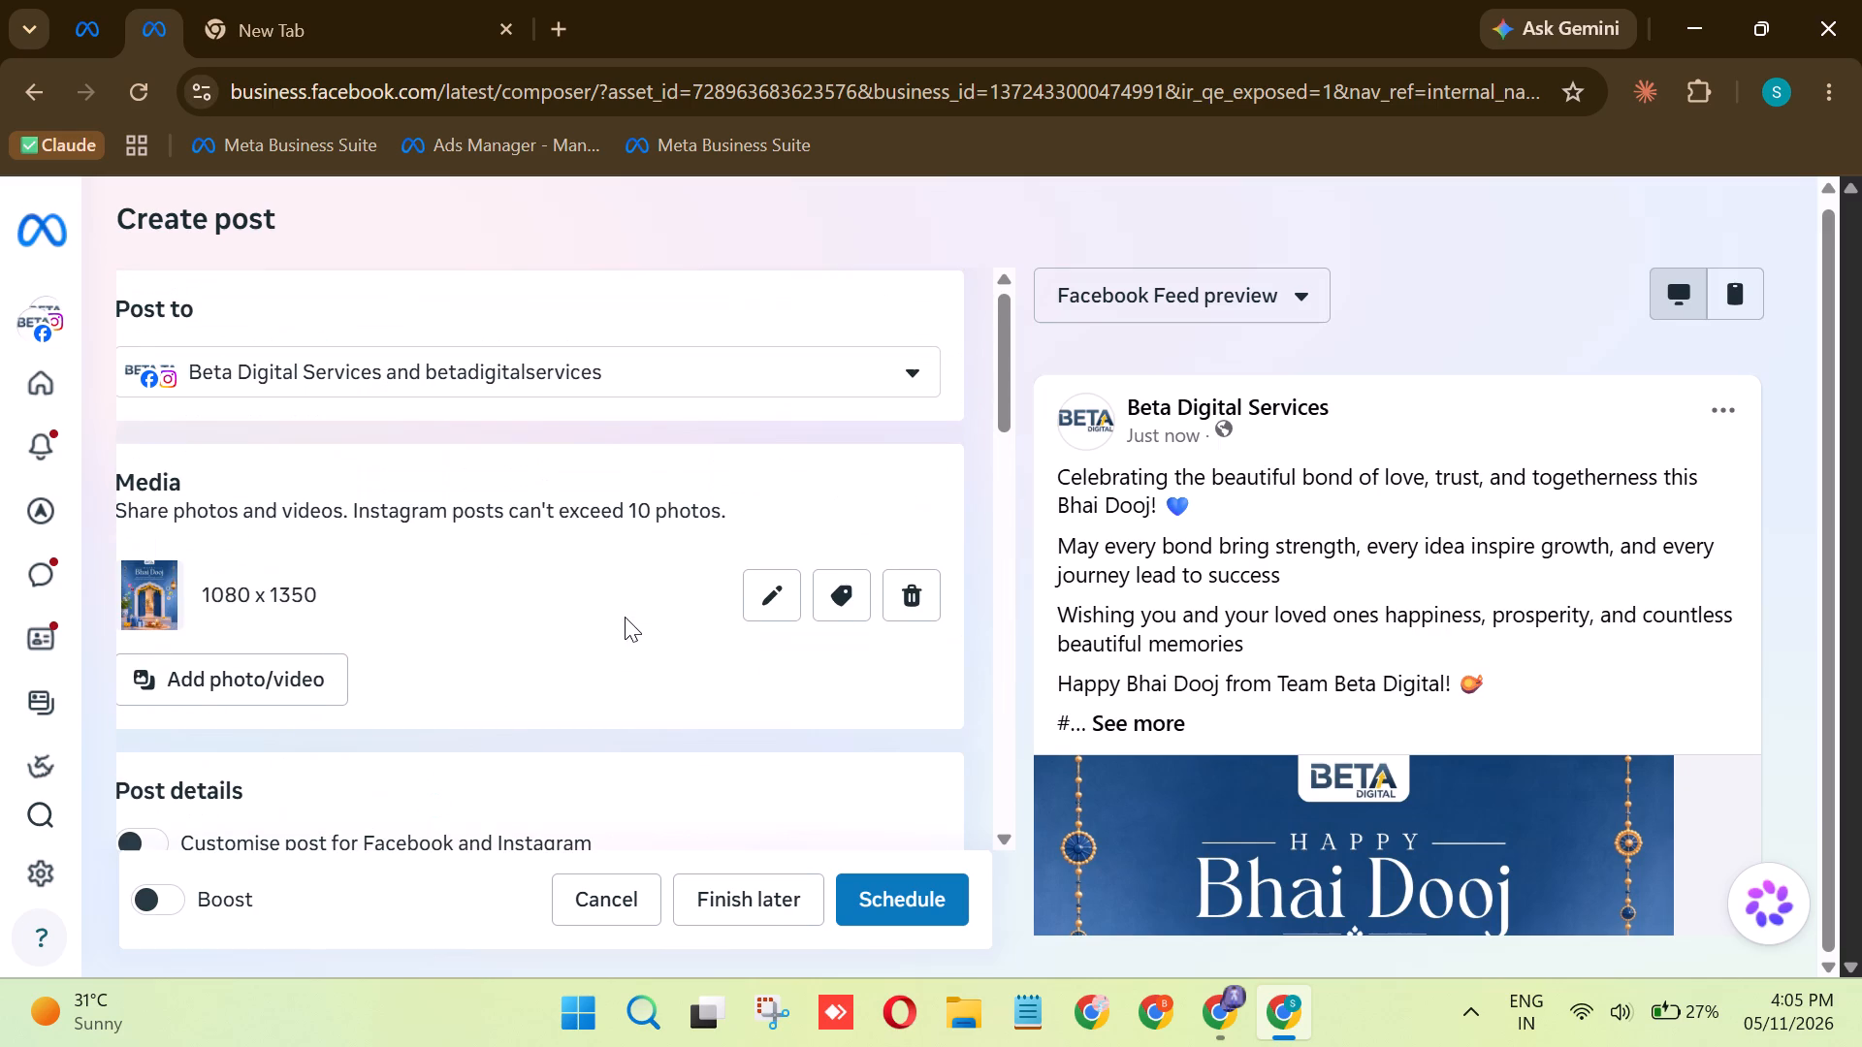
scroll(624, 618, down, 3)
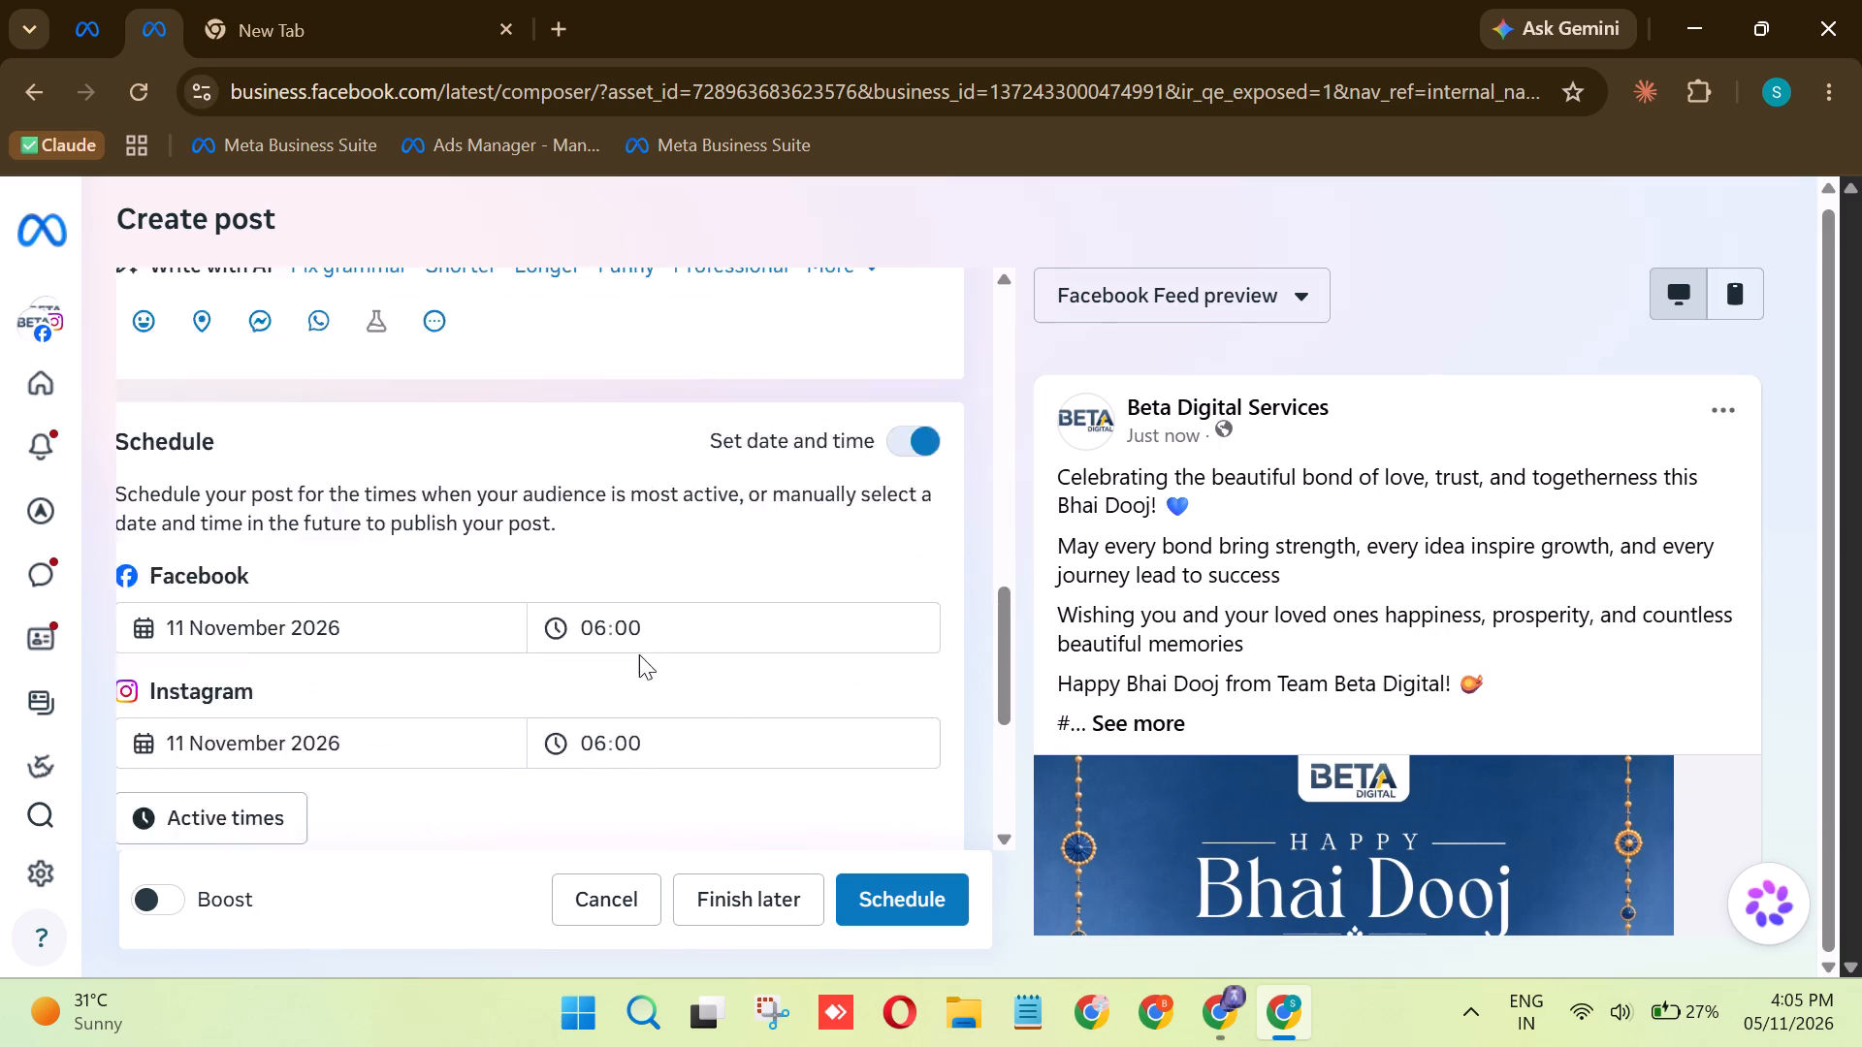
scroll(692, 775, down, 1)
scroll(806, 825, down, 1)
scroll(619, 485, up, 7)
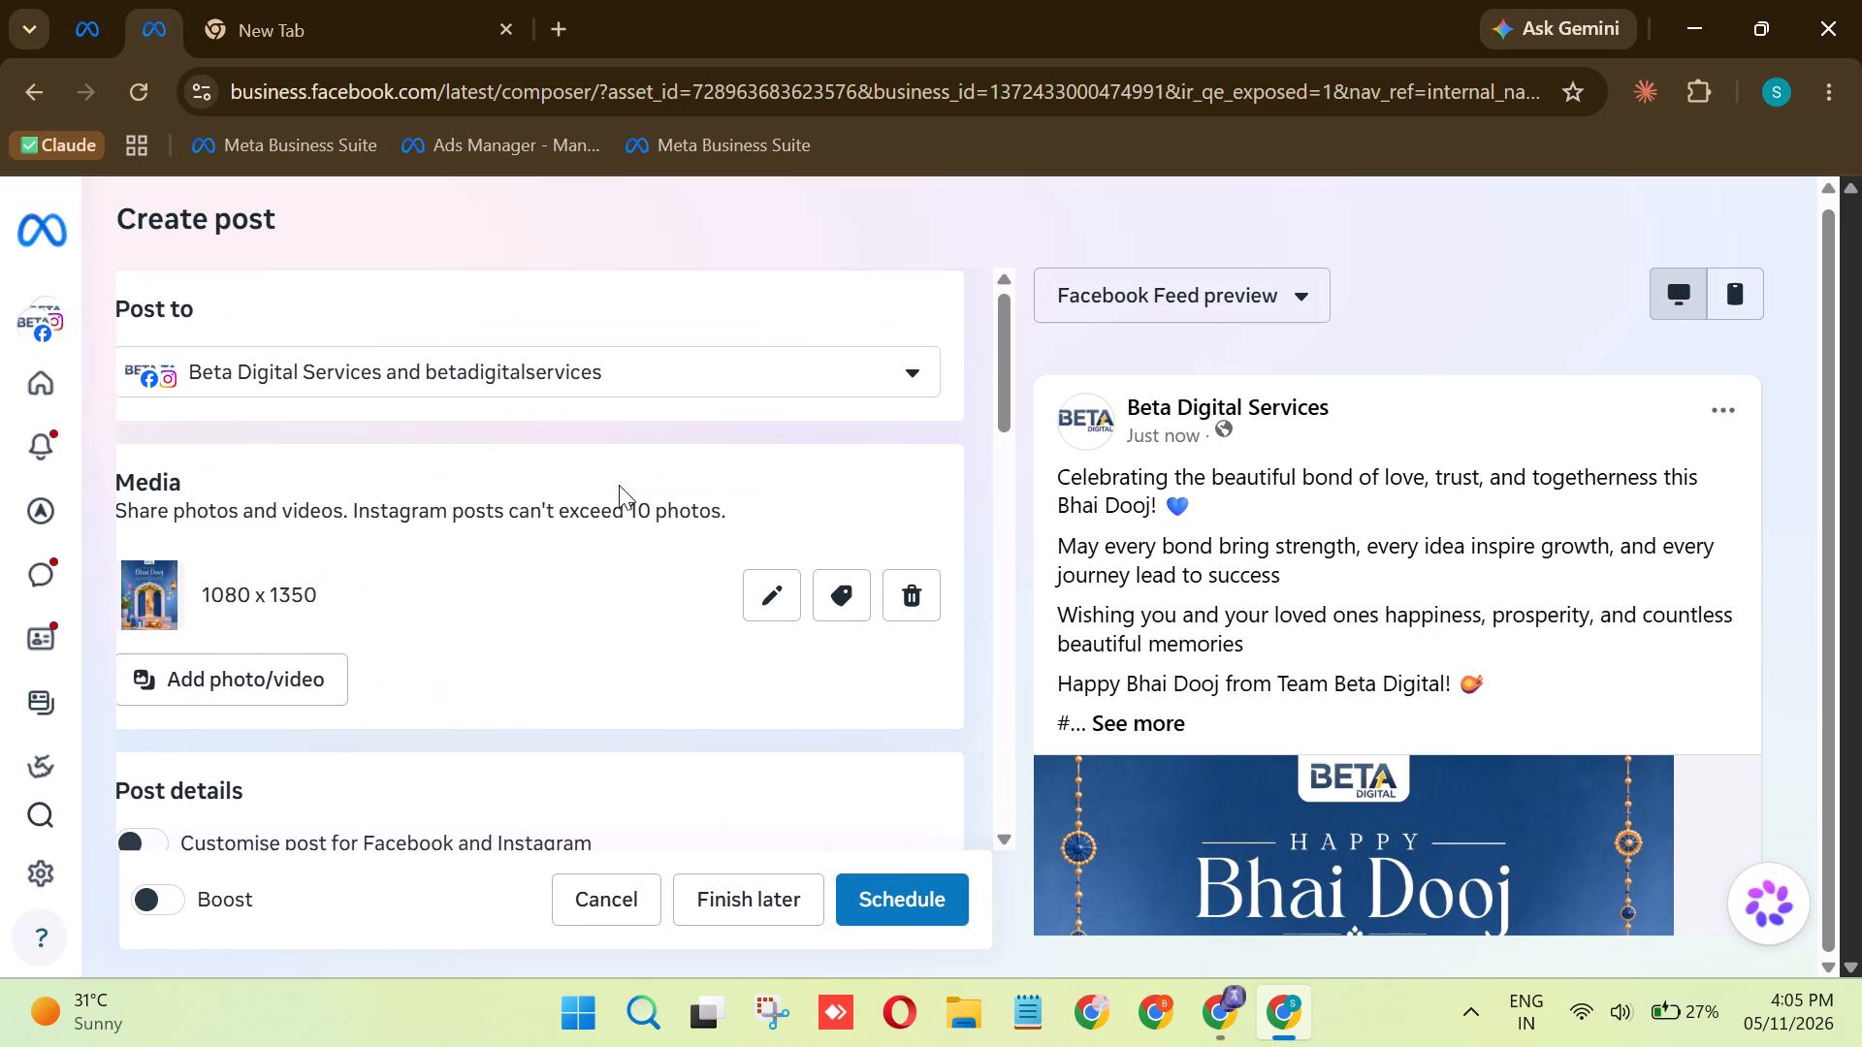
click(687, 366)
click(687, 366)
Schedule the Bhai Dooj post for Beta Digital Services on Facebook and Instagram.
click(909, 905)
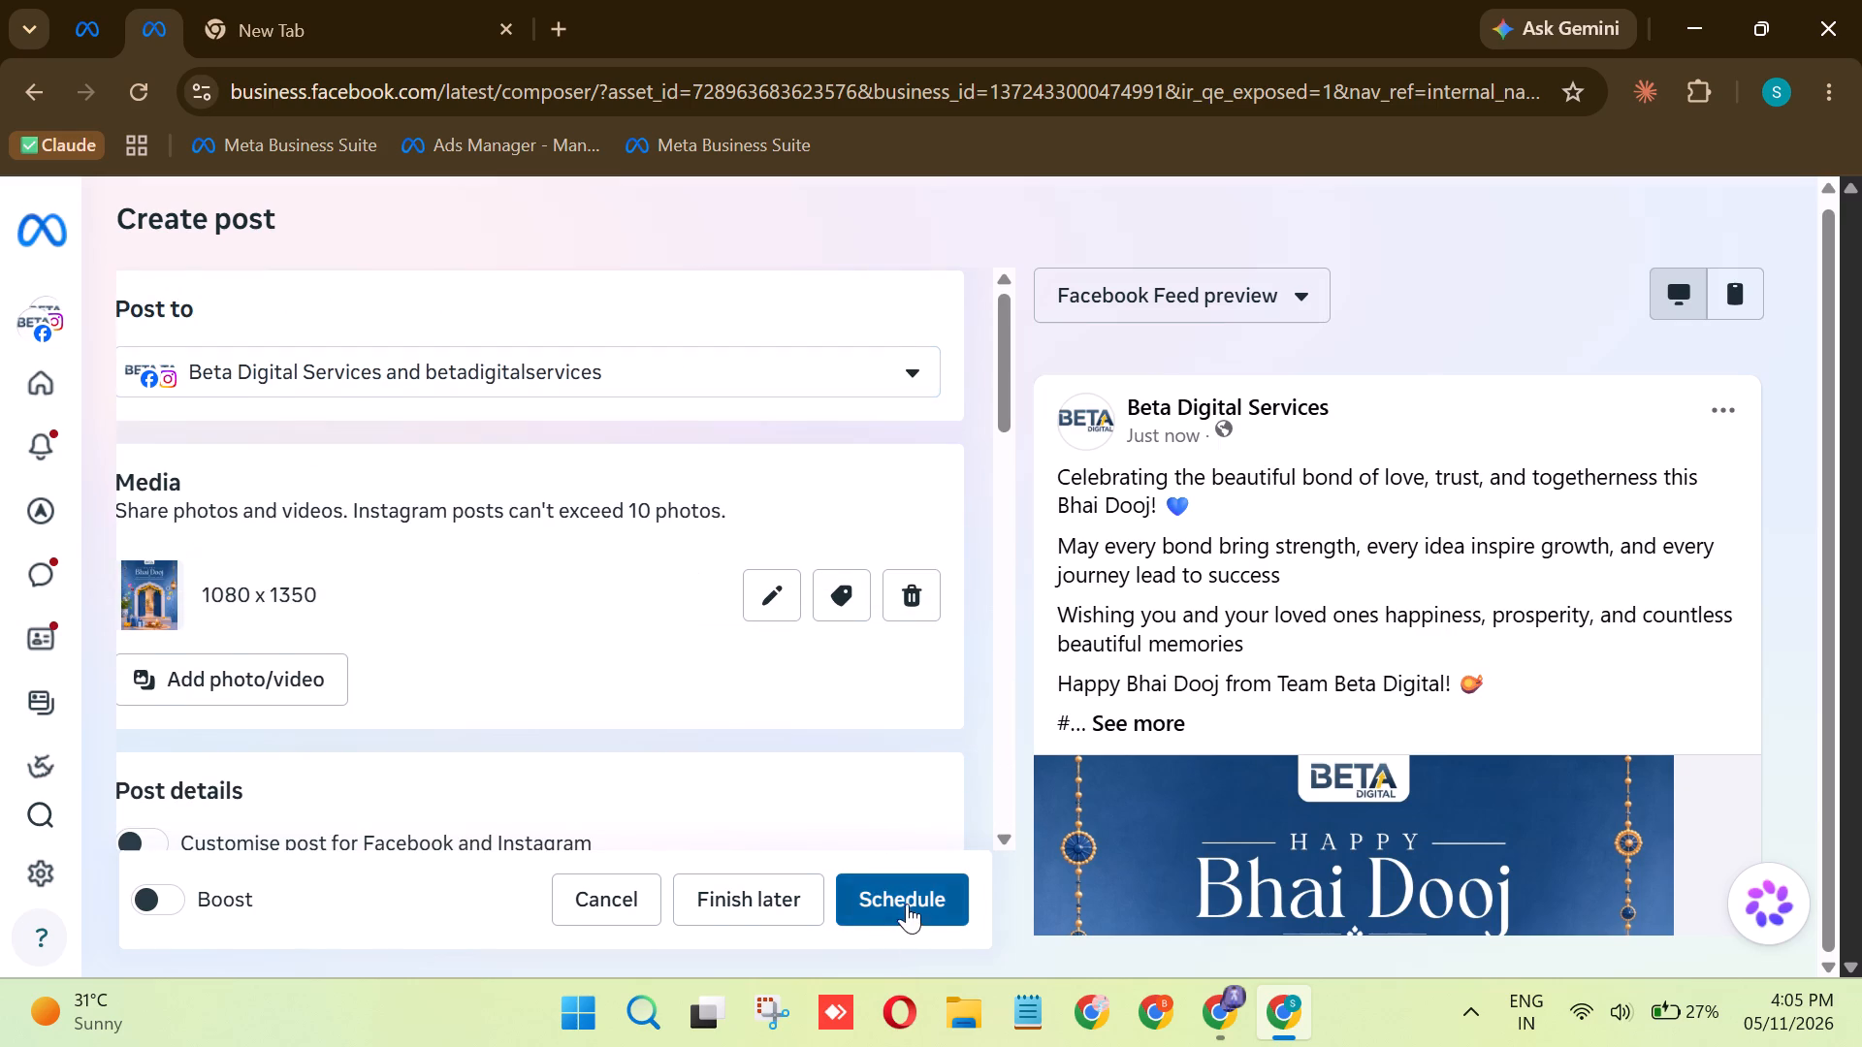